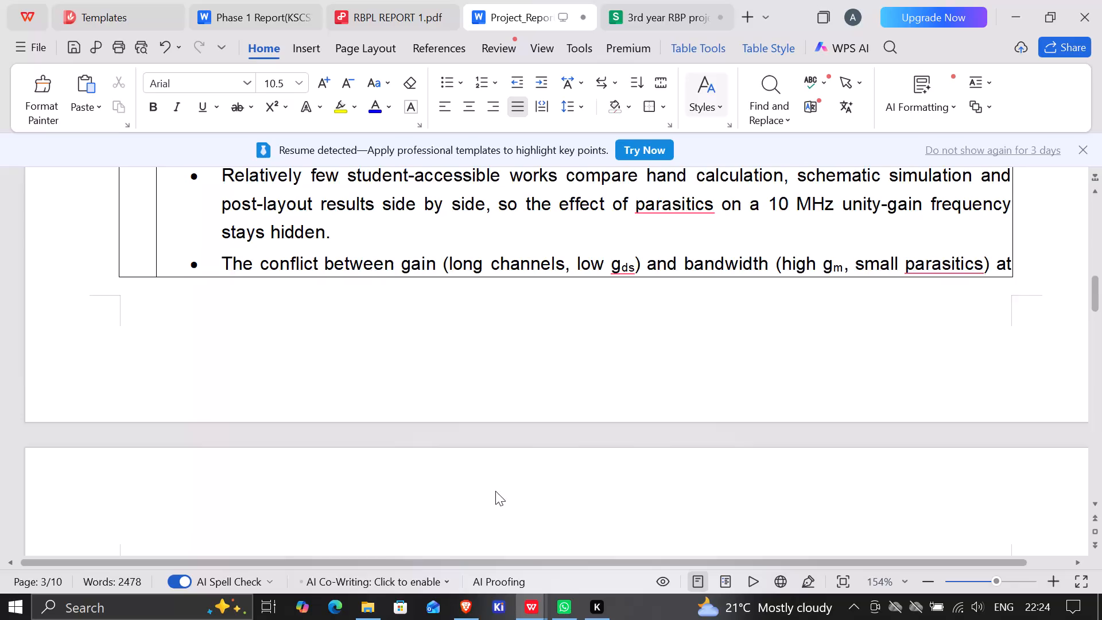
# Review the research gaps in section 2.6 and check the spelling suggestions for "emphasise".
pyautogui.scroll(-4, 495, 491)
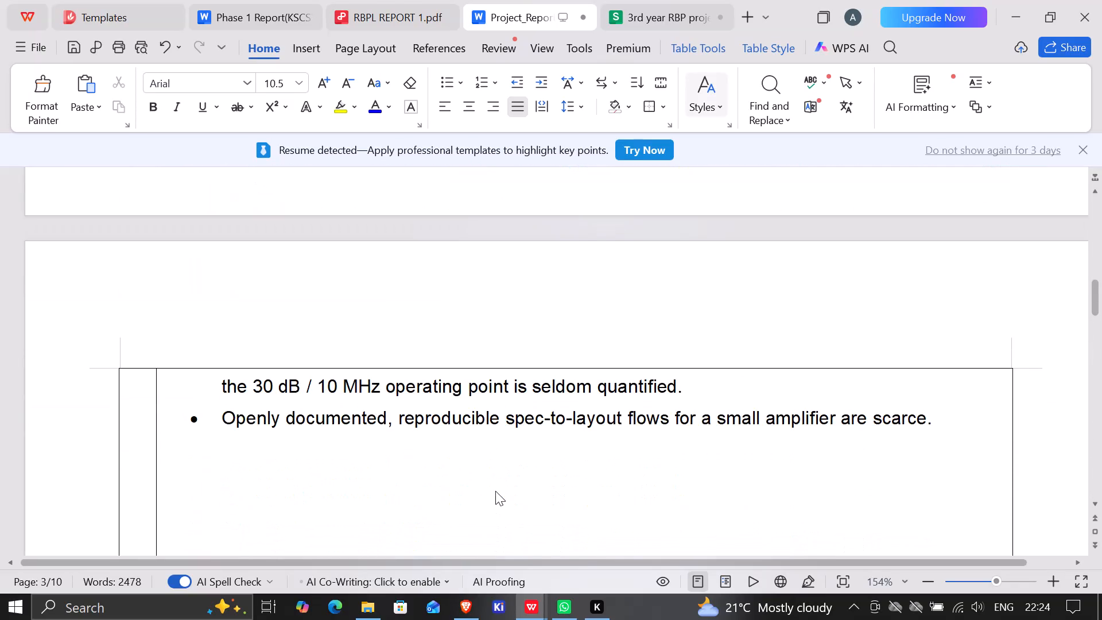
pyautogui.scroll(-2, 495, 491)
pyautogui.scroll(2, 495, 491)
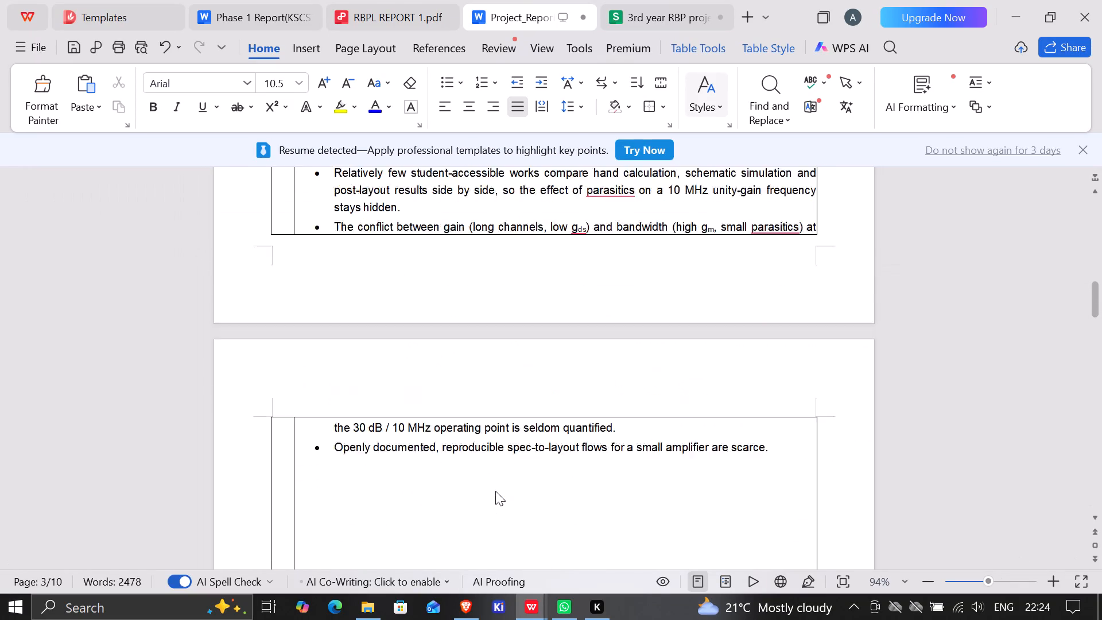
pyautogui.scroll(2, 495, 491)
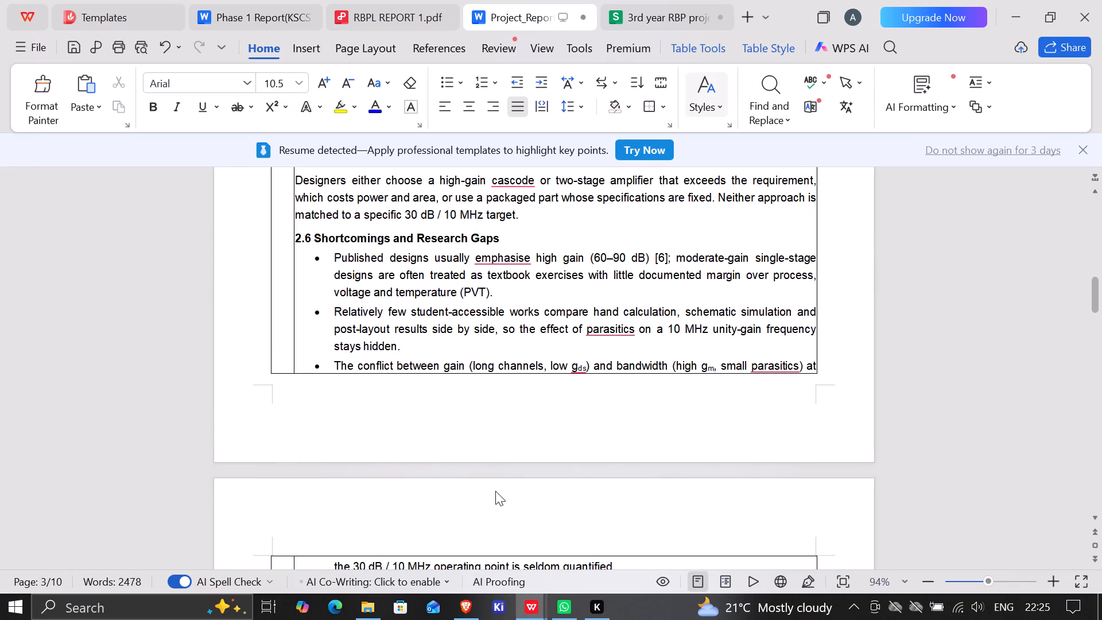
pyautogui.scroll(2, 495, 491)
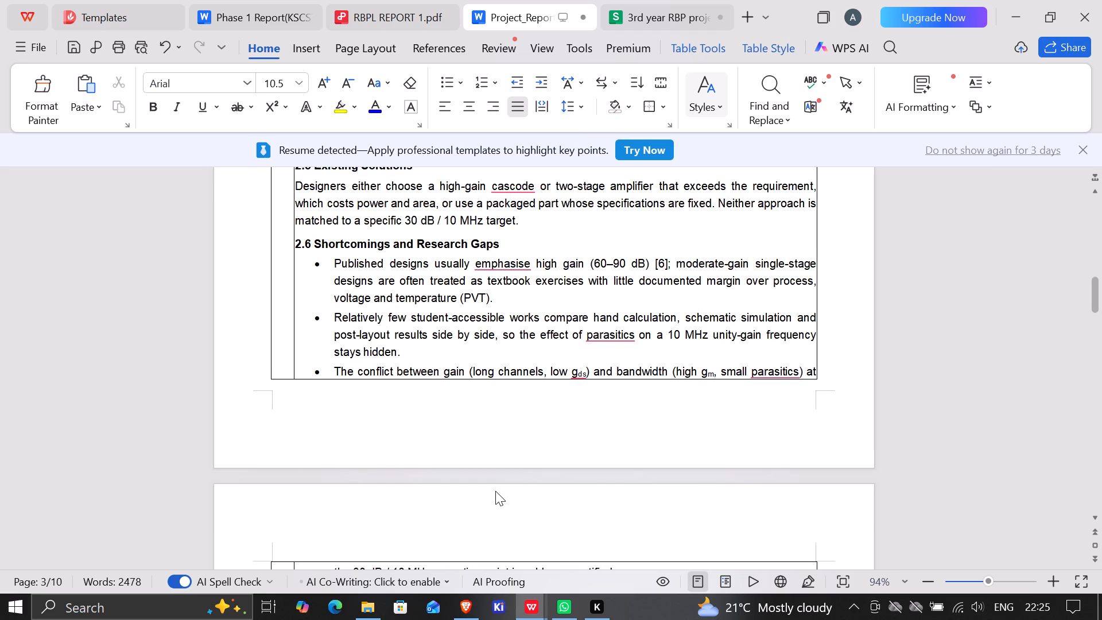
pyautogui.click(509, 266)
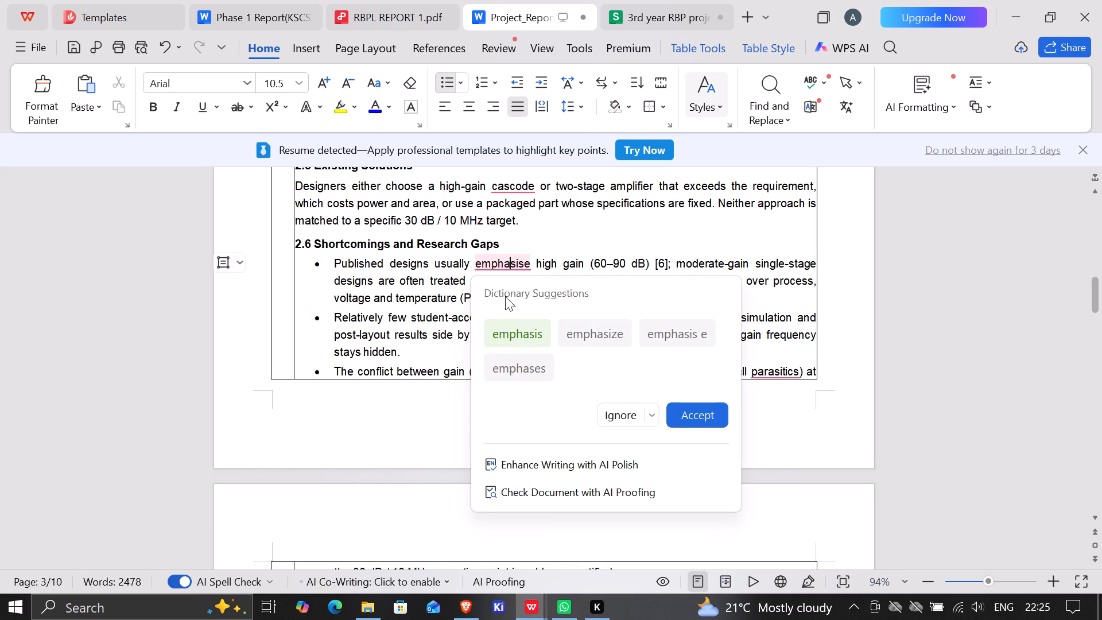
pyautogui.click(416, 478)
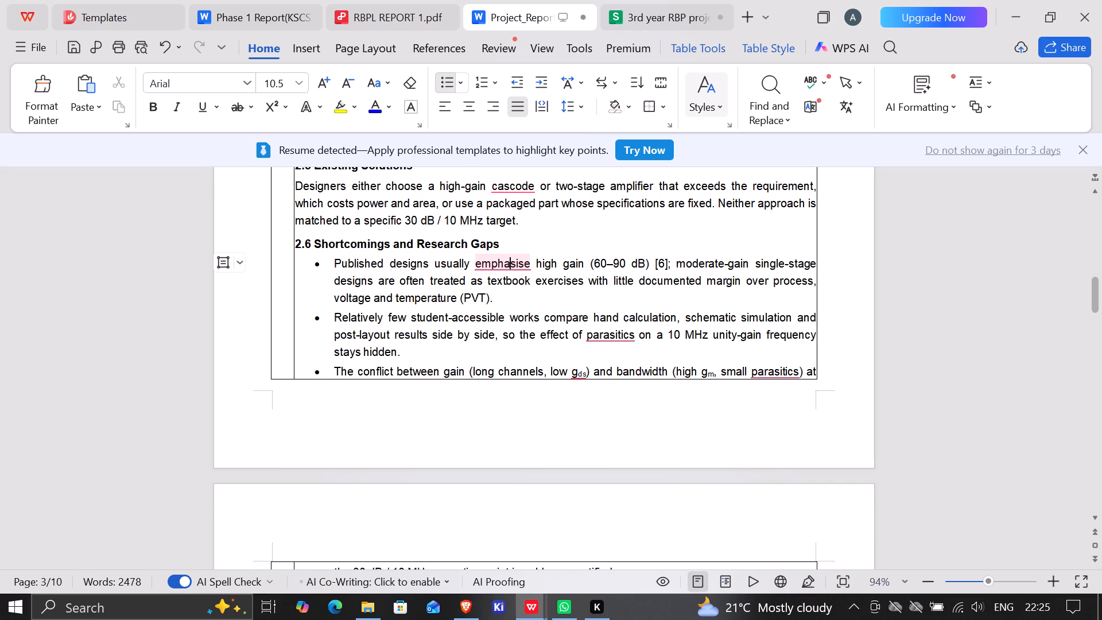
# Read through the report from the Problem Statement to the block diagram in section 6.2.
pyautogui.scroll(-4, 556, 455)
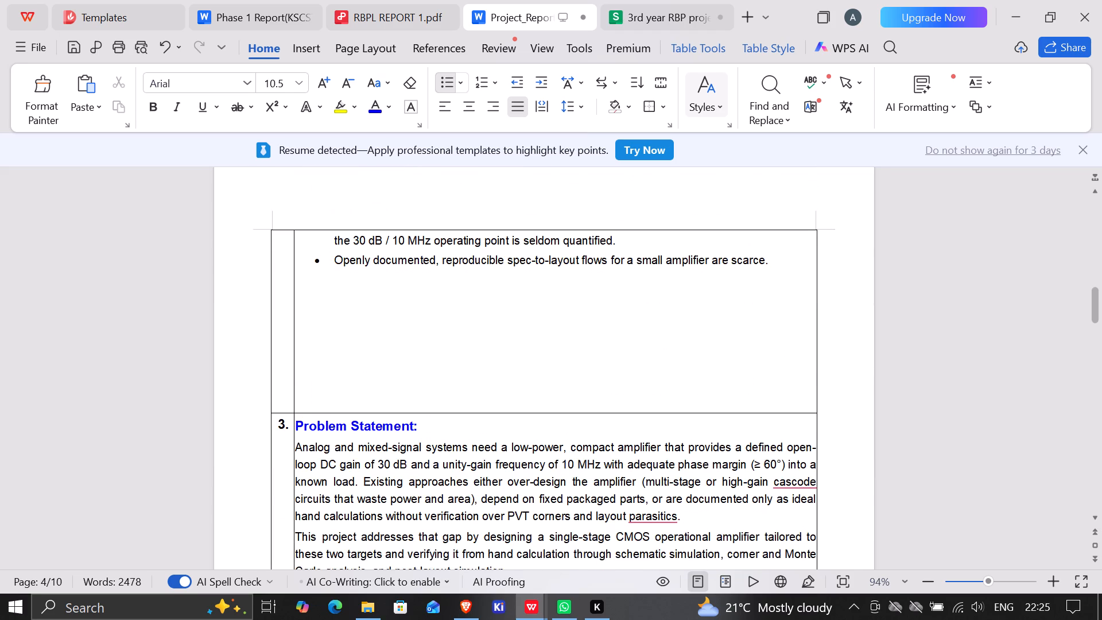
pyautogui.scroll(-3, 556, 455)
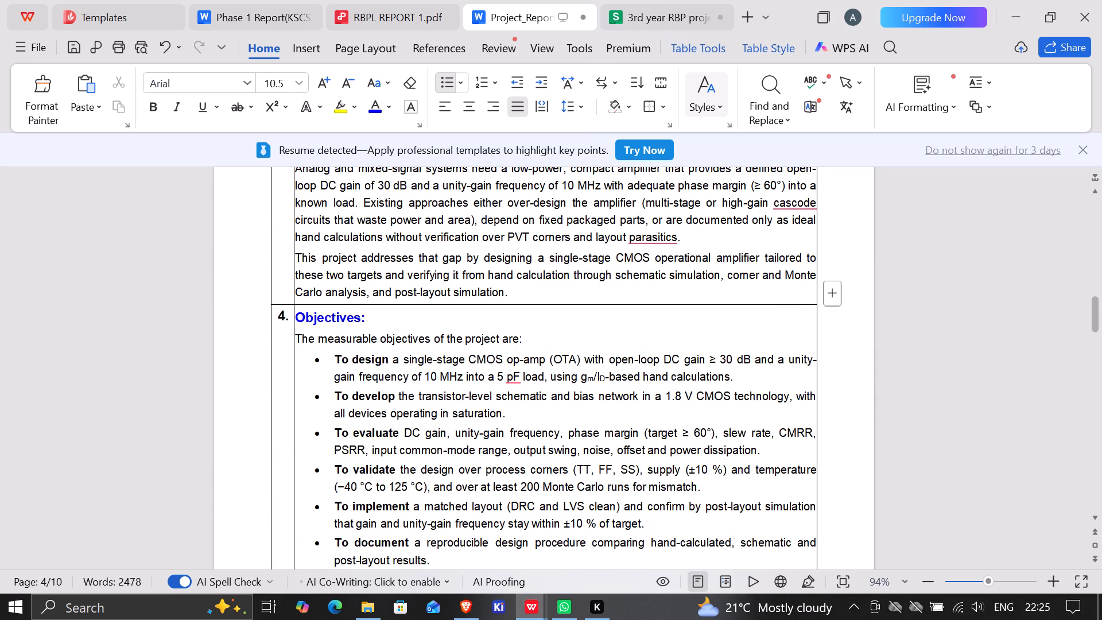
pyautogui.scroll(-2, 533, 409)
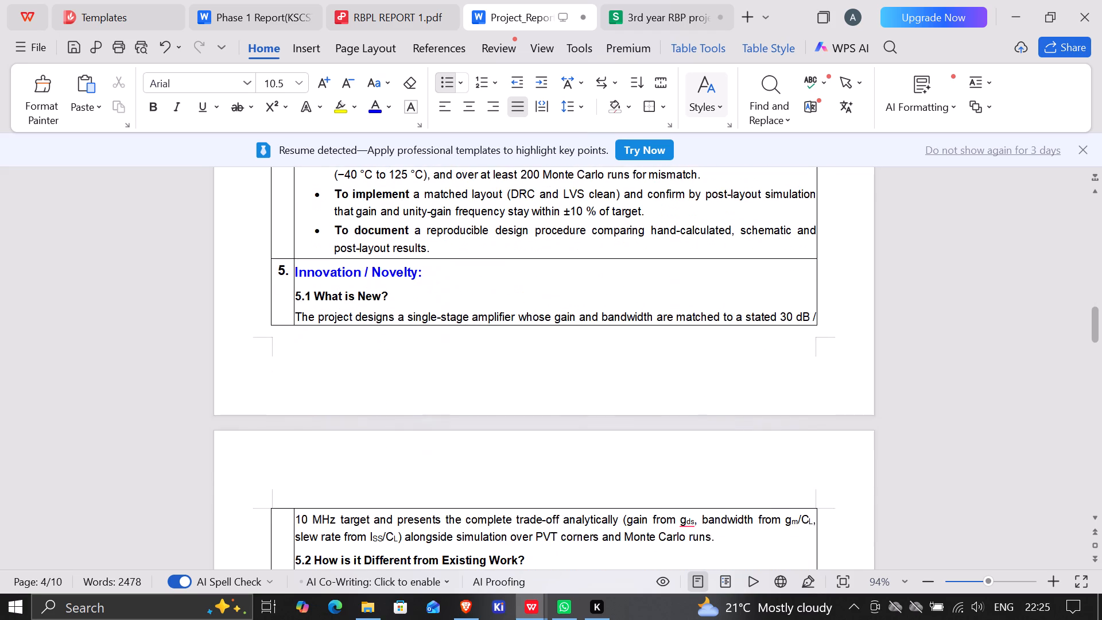
pyautogui.scroll(-8, 533, 409)
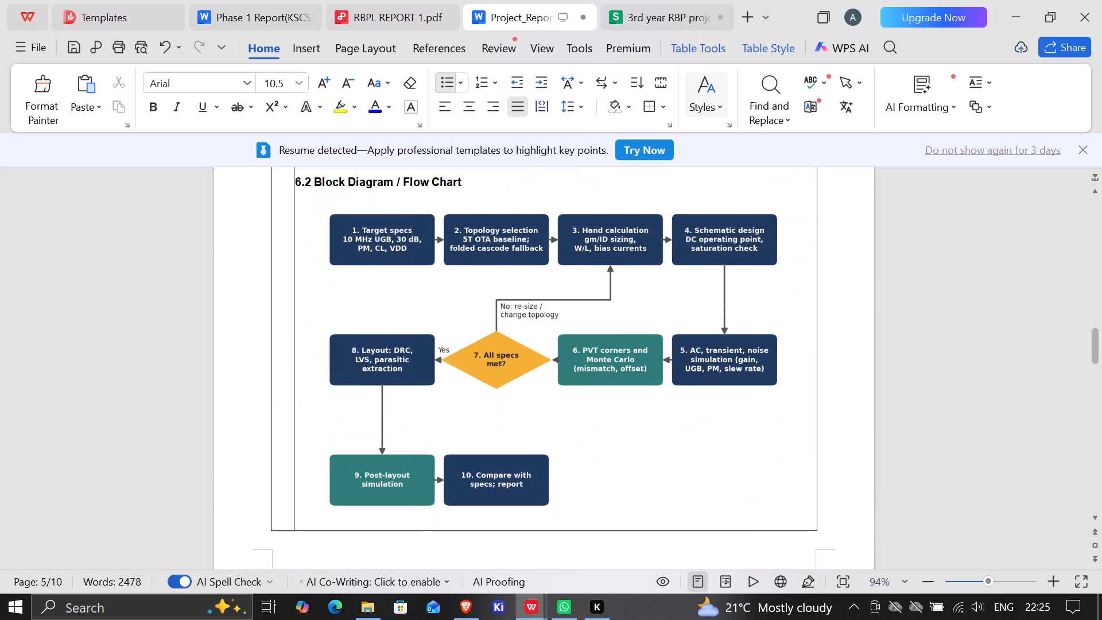
pyautogui.scroll(-1, 533, 409)
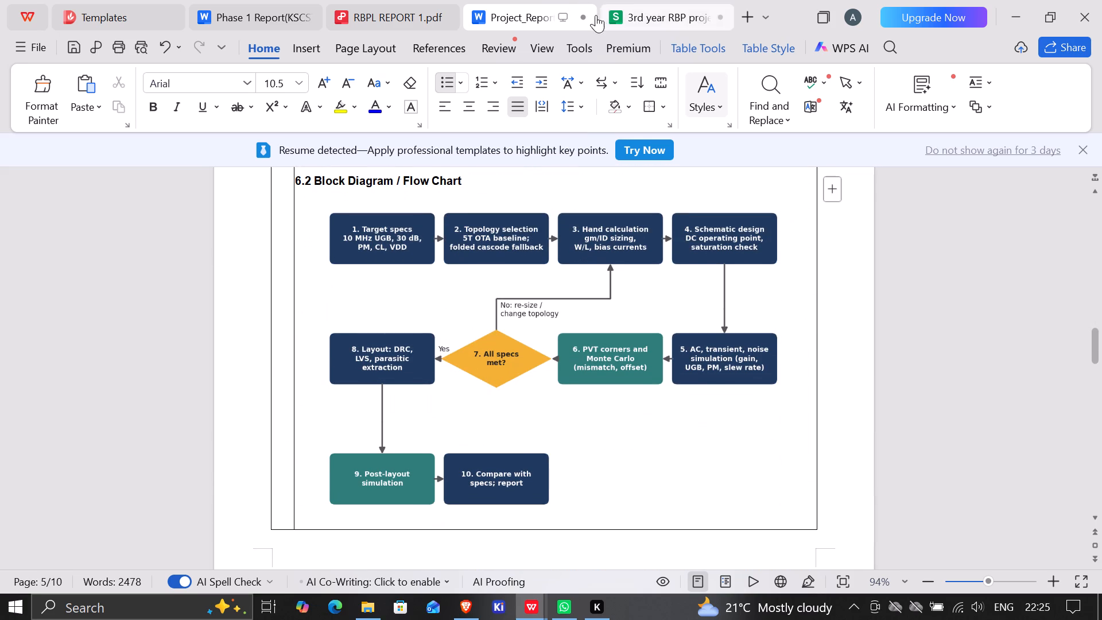
# Save the project report.
pyautogui.hotkey('ctrl', 's')
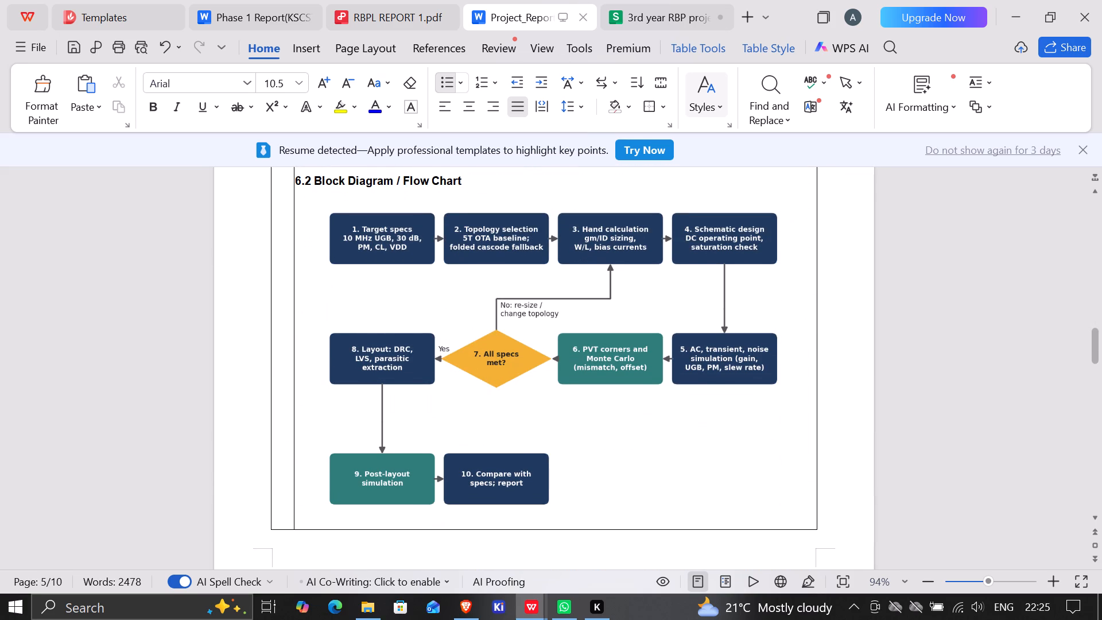
pyautogui.scroll(-2, 368, 441)
pyautogui.hotkey('ctrl', 's')
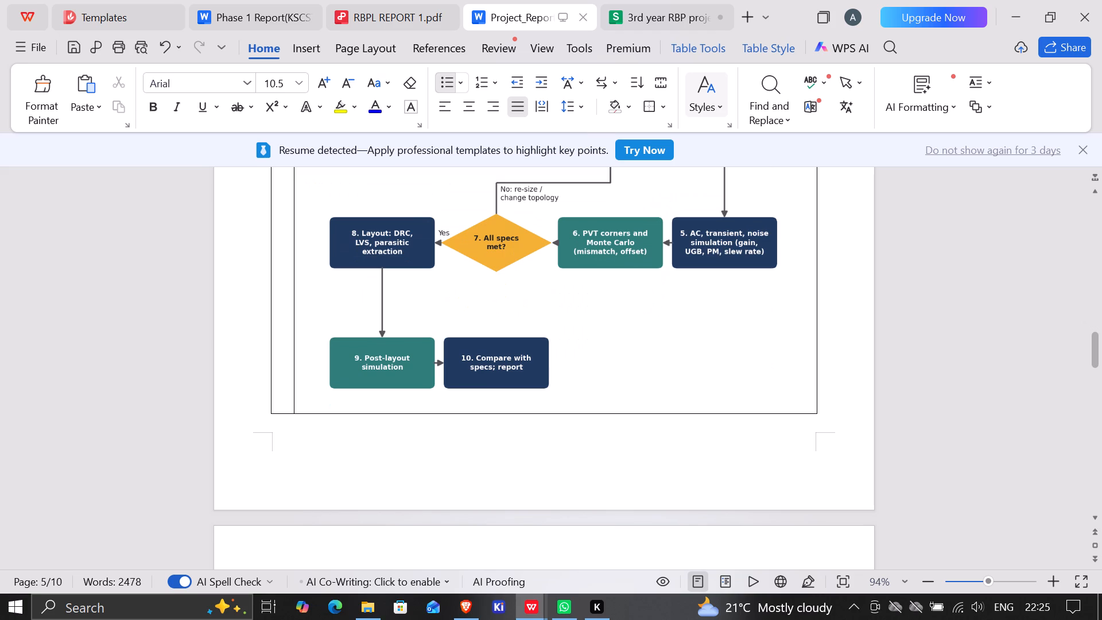
# Read sections 6.3 to 8 and check the spelling suggestions for "testbenches" in section 6.5 and "Matplotlib" in section 6.6.
pyautogui.scroll(-6, 368, 441)
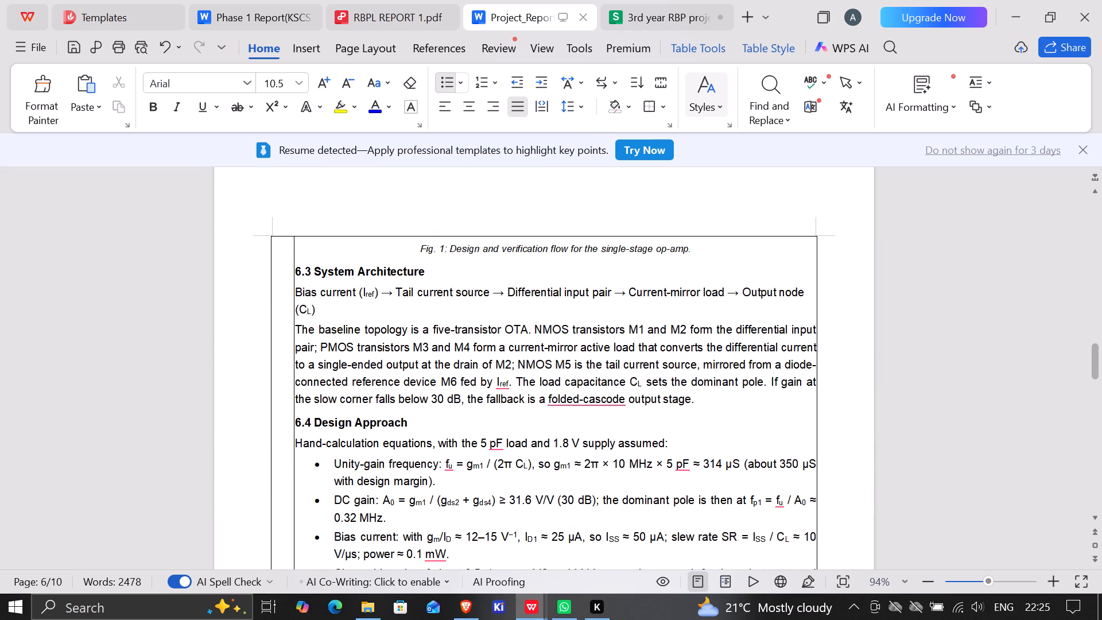
pyautogui.scroll(-3, 368, 441)
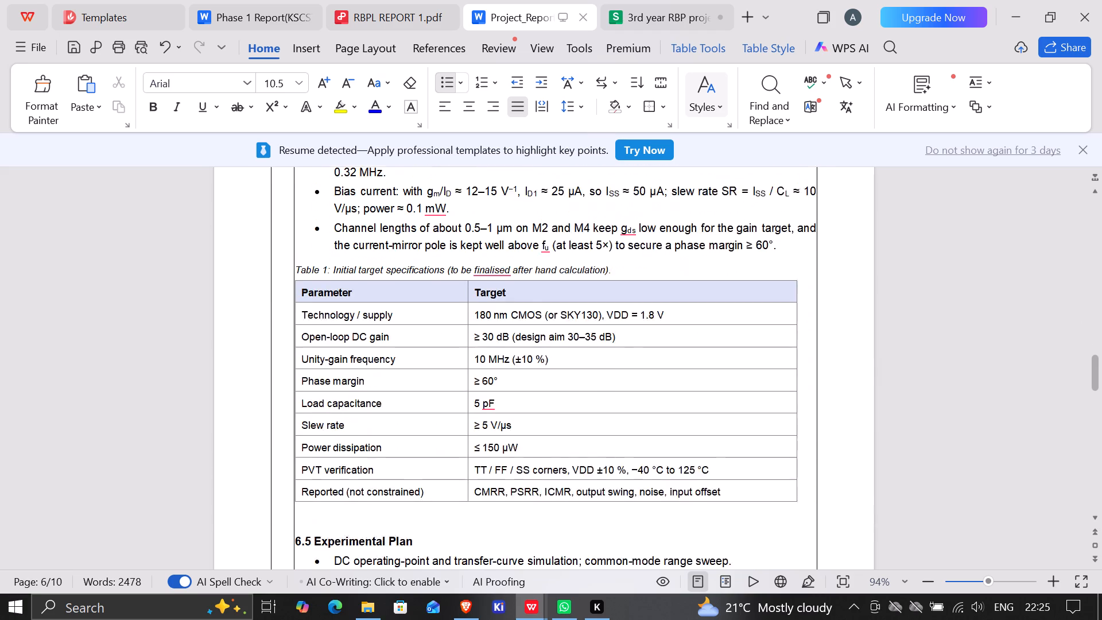
pyautogui.scroll(-5, 368, 441)
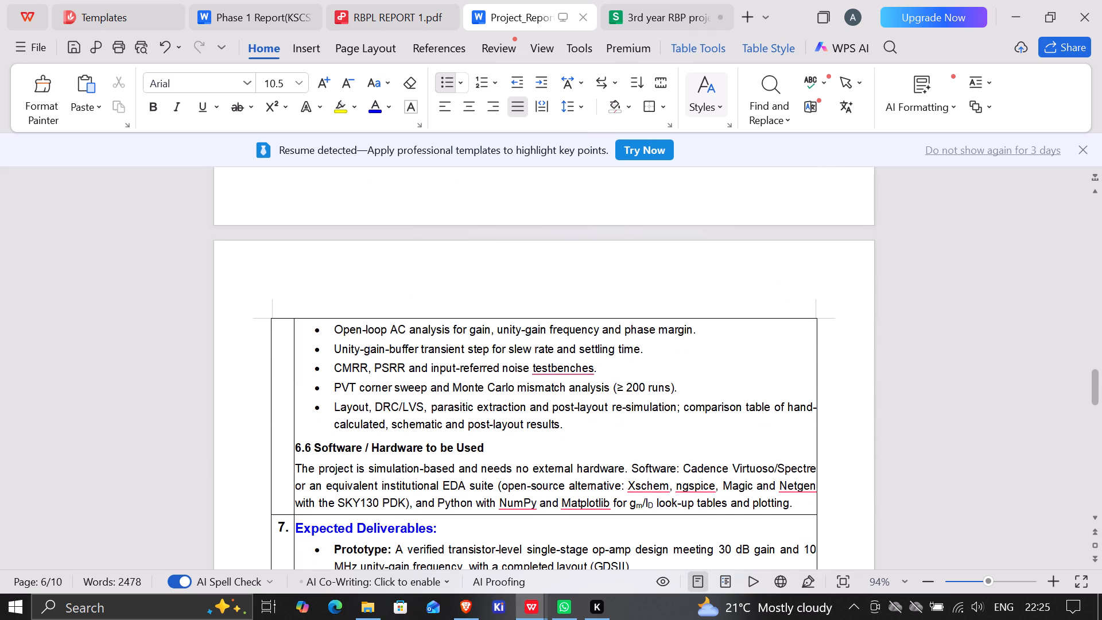
pyautogui.scroll(-1, 368, 441)
pyautogui.click(585, 373)
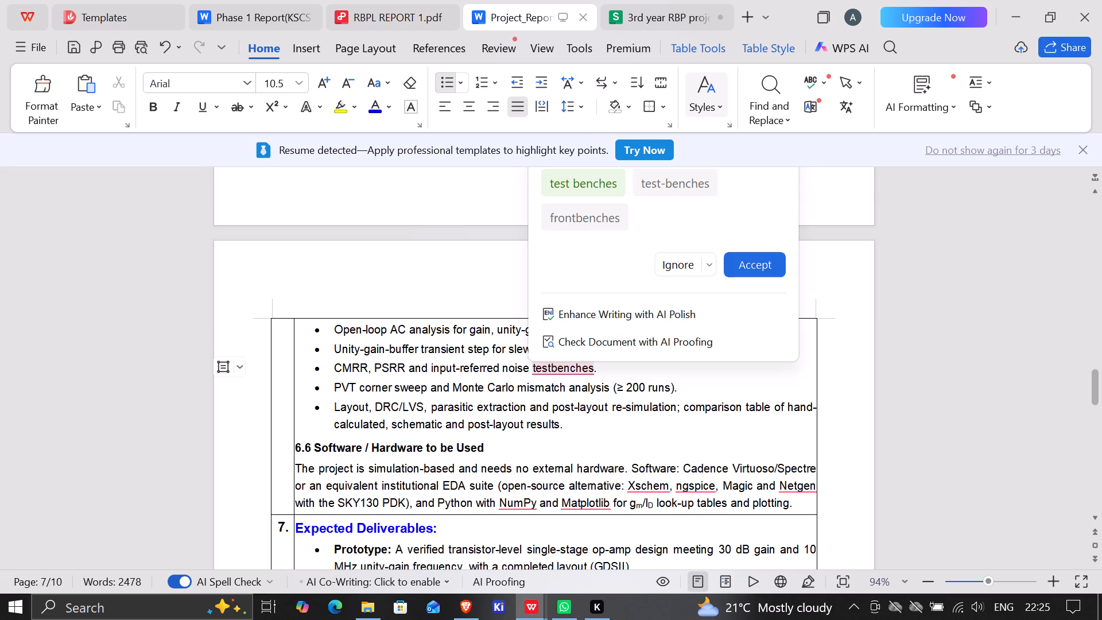
pyautogui.press('Escape')
pyautogui.click(867, 370)
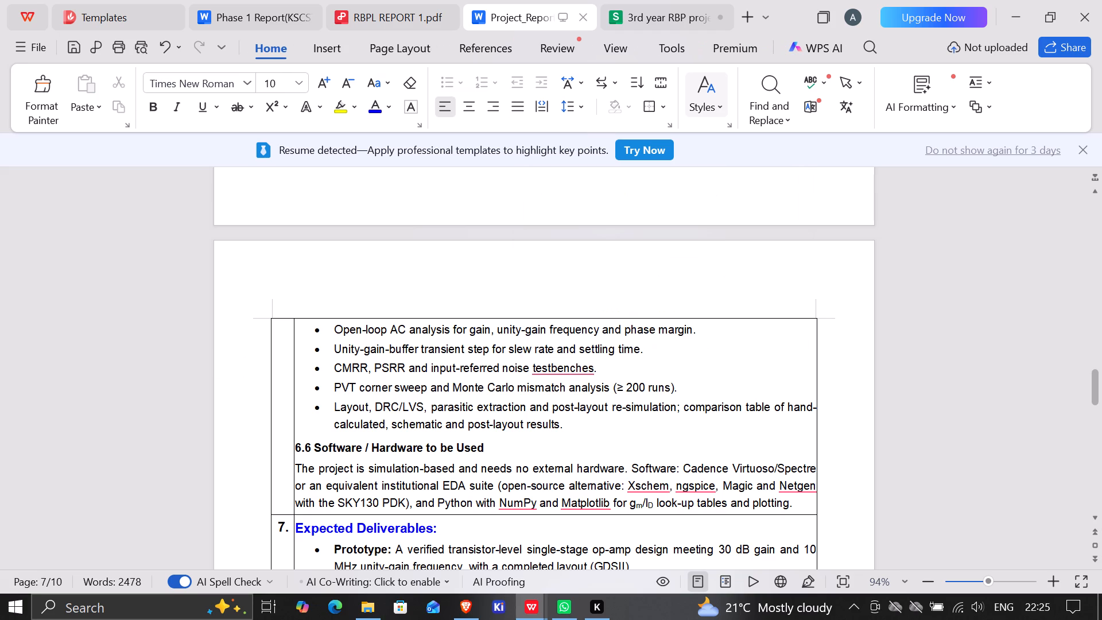
pyautogui.scroll(-3, 606, 517)
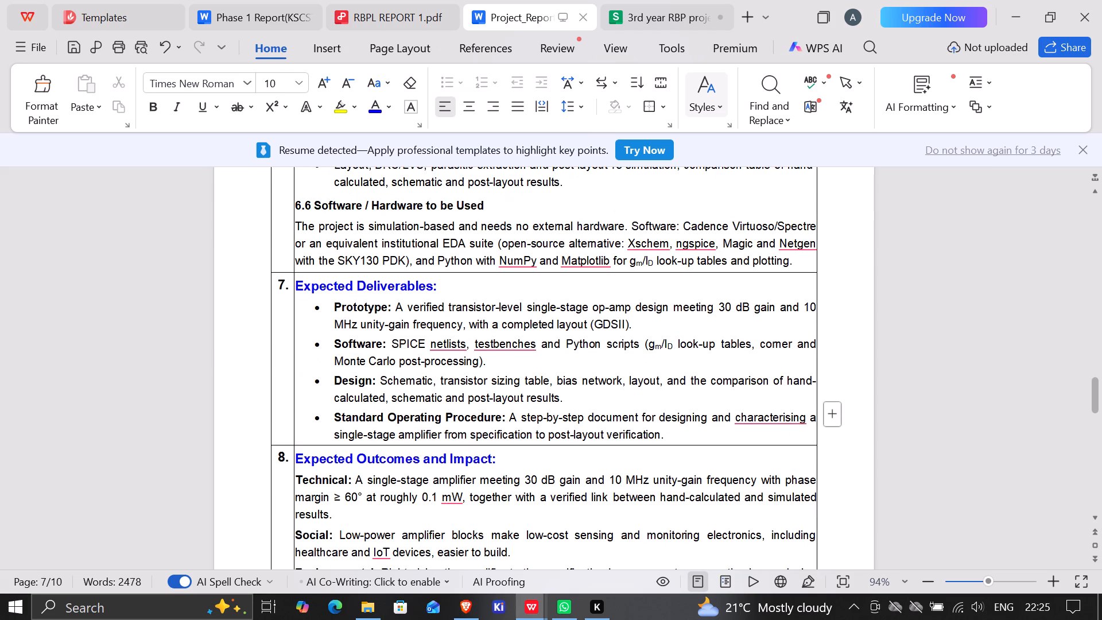
pyautogui.click(589, 256)
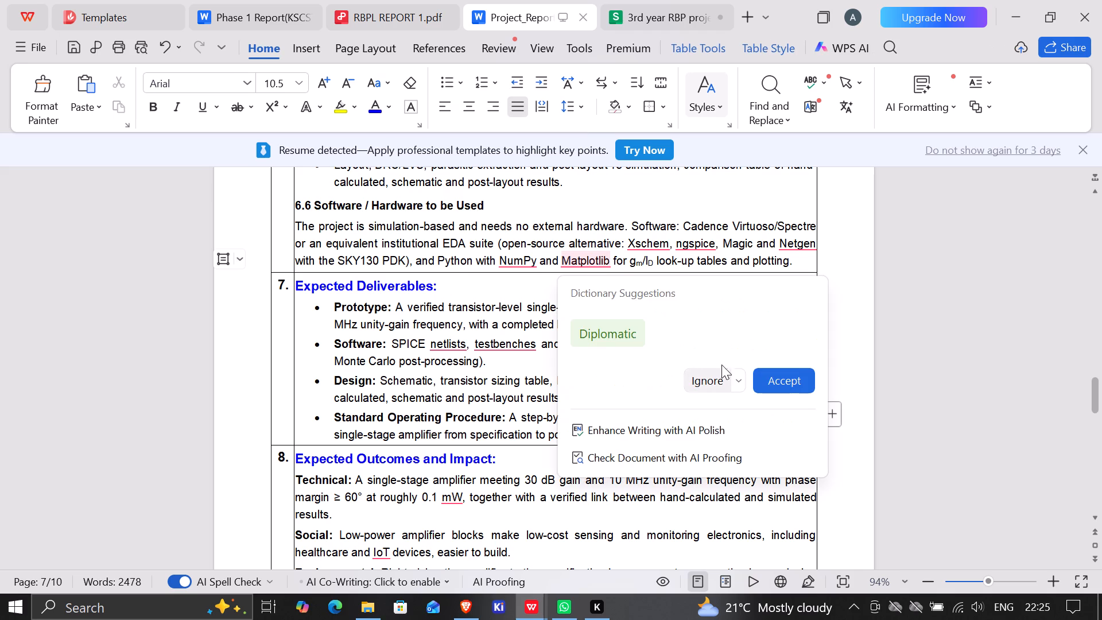
pyautogui.click(889, 315)
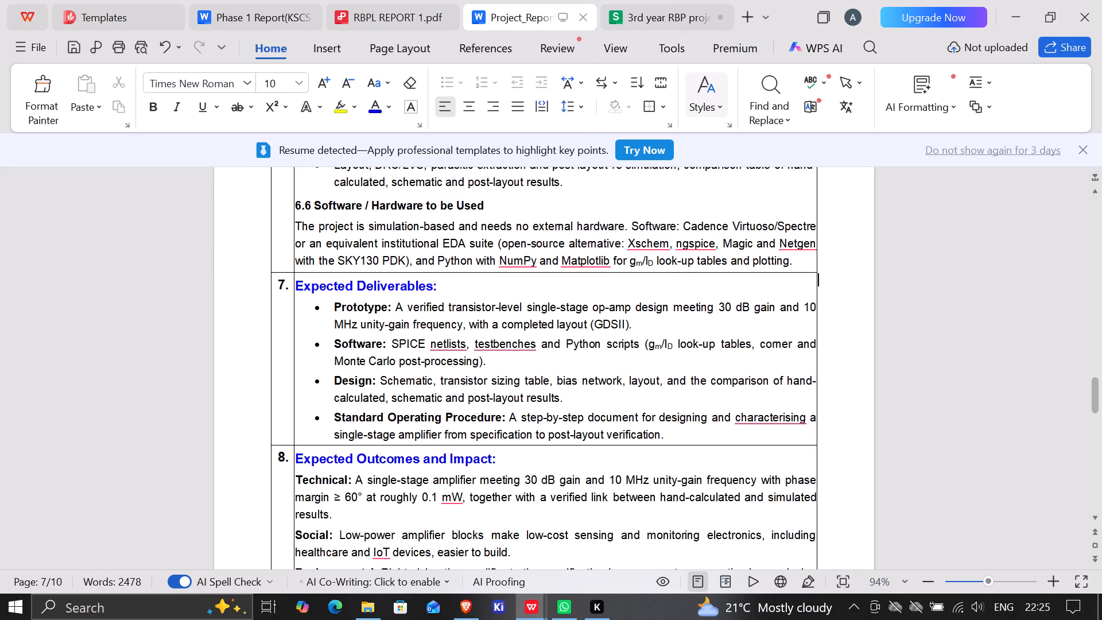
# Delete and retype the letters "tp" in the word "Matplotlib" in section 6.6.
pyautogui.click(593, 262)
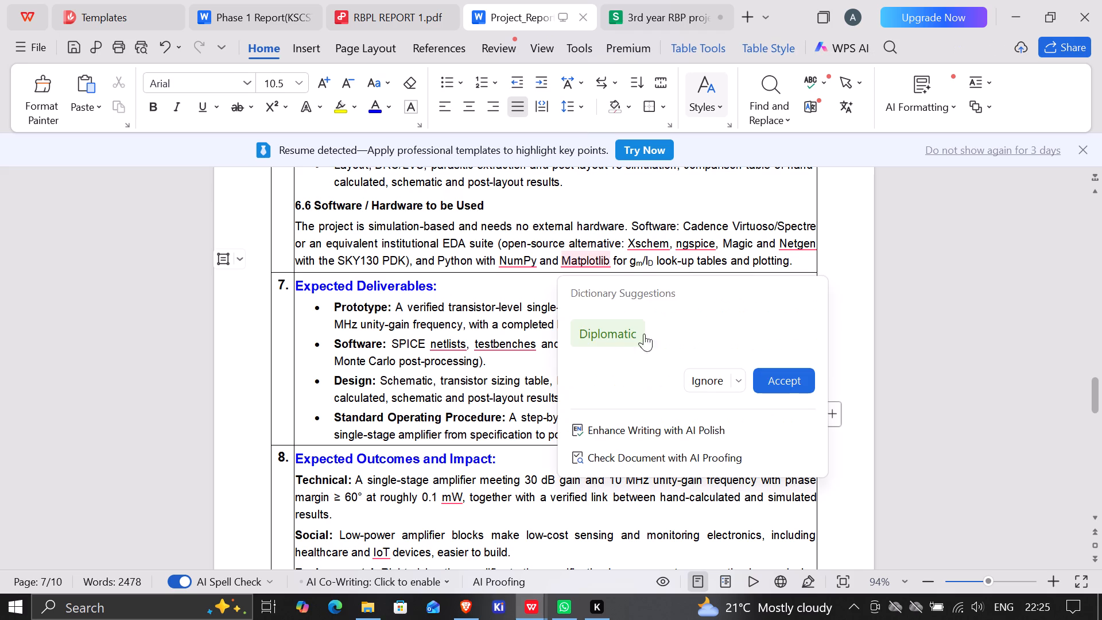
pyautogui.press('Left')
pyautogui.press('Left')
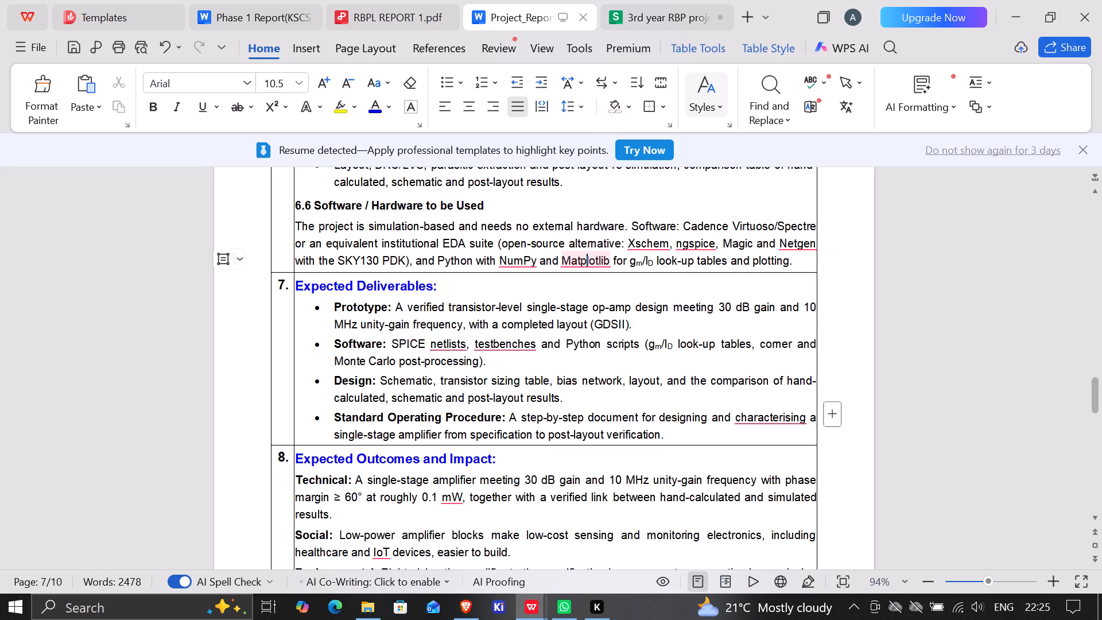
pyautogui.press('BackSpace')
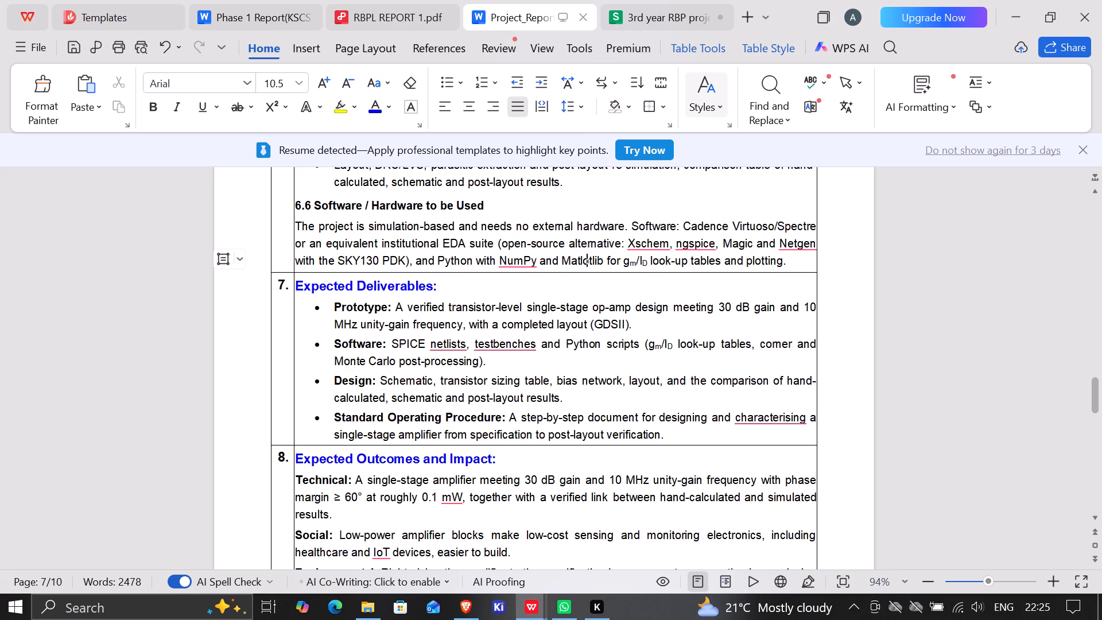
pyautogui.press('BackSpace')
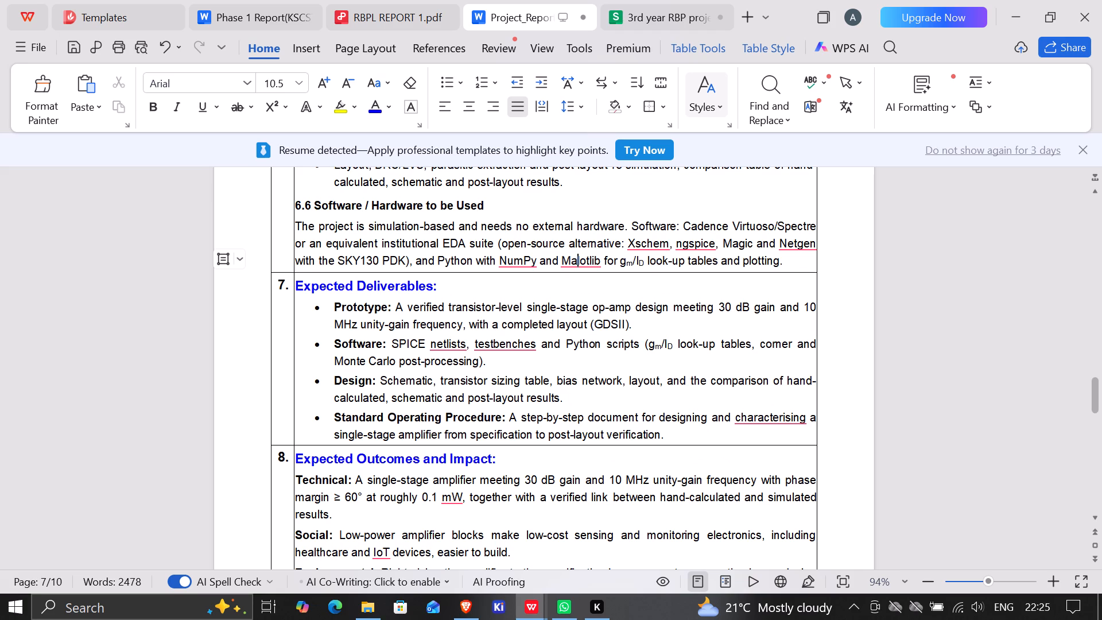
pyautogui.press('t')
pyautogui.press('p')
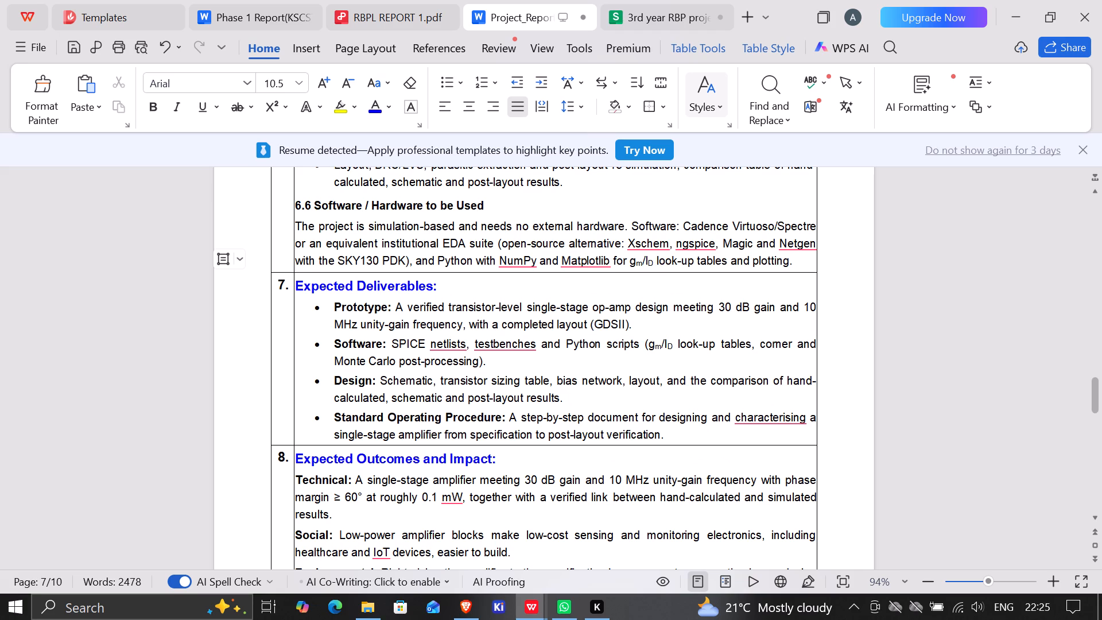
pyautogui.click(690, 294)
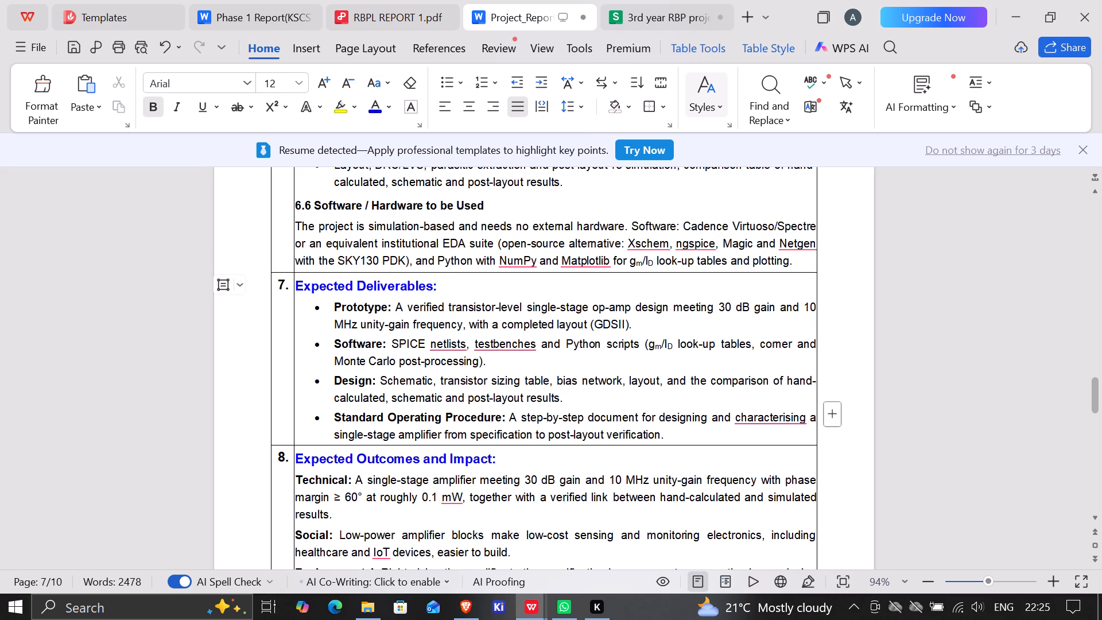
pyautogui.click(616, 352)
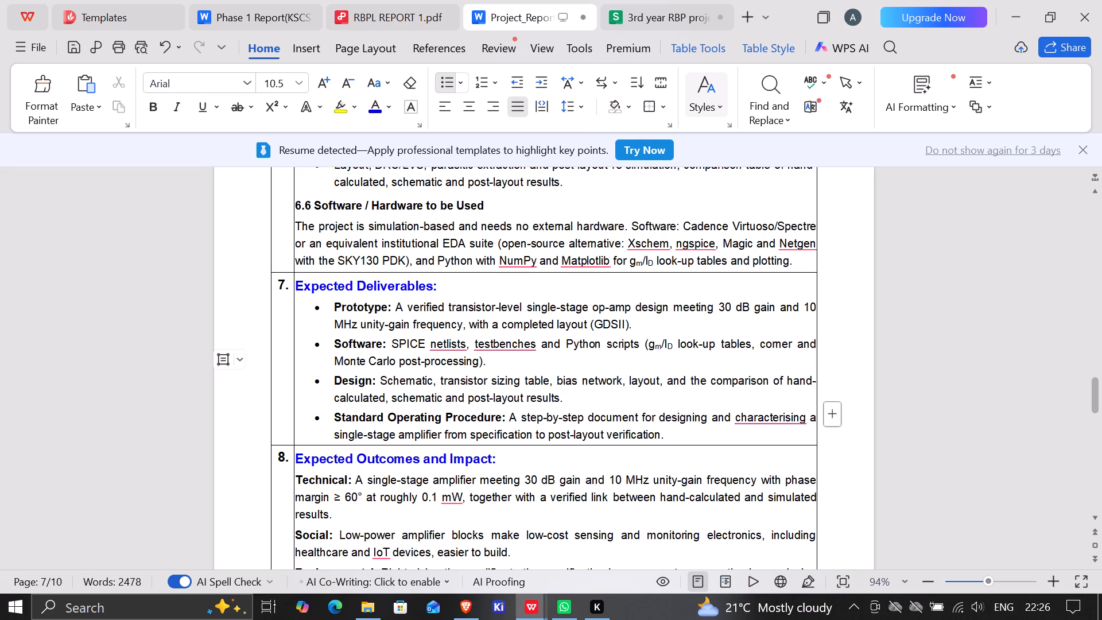
# Change the font of all four bullet points under Expected Deliverables to Times New Roman.
pyautogui.doubleClick(347, 308)
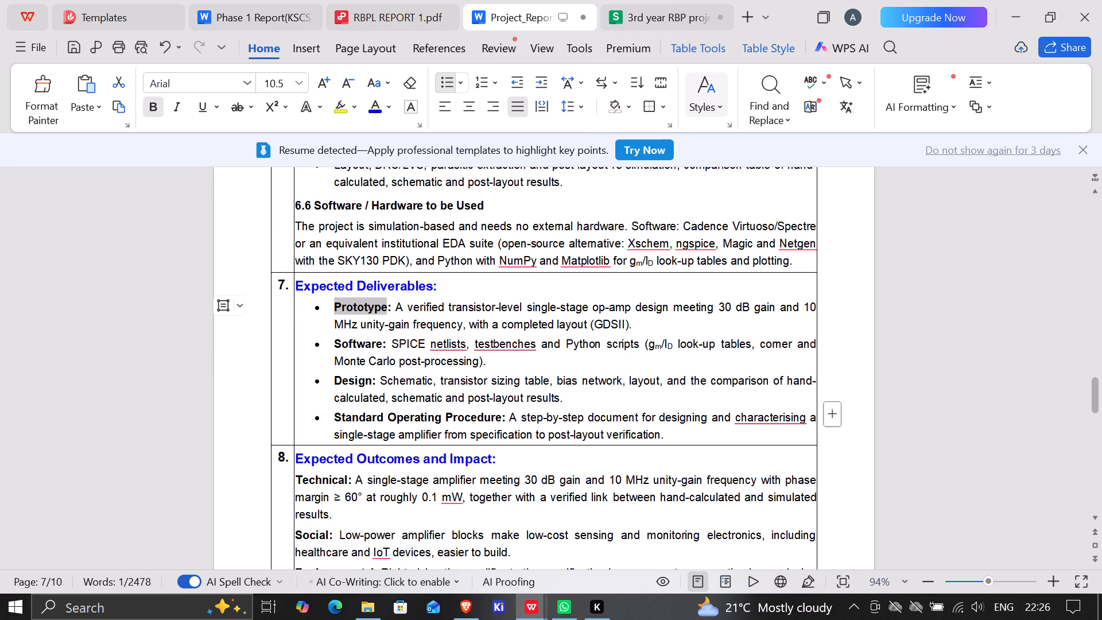
pyautogui.press('Escape')
pyautogui.click(326, 308)
pyautogui.moveTo(333, 304); pyautogui.dragTo(678, 437)
pyautogui.click(630, 465)
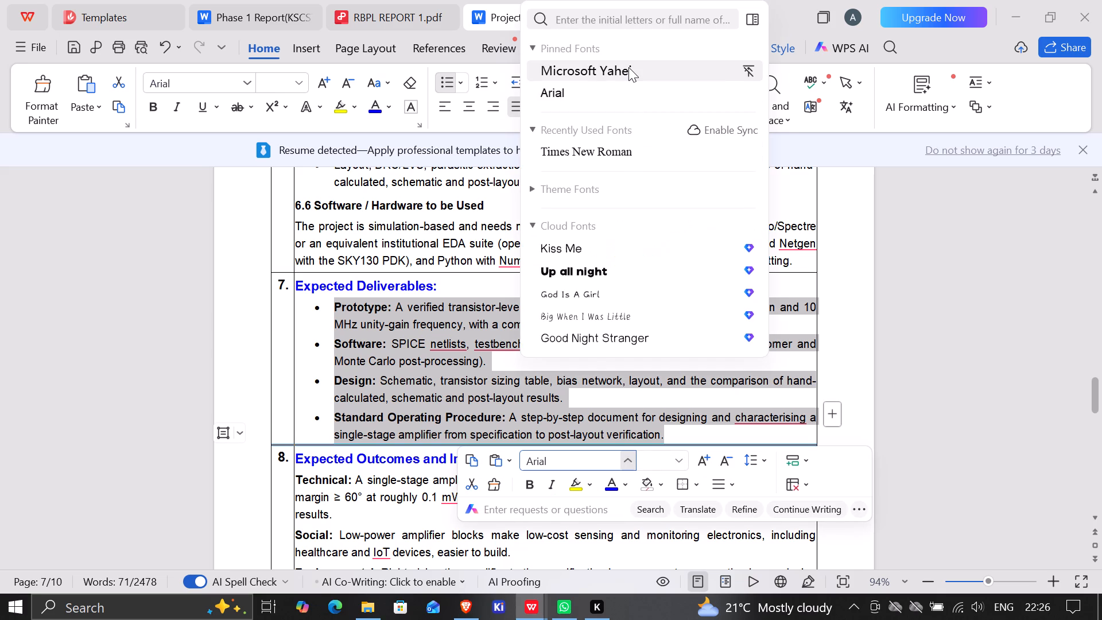
pyautogui.write('times')
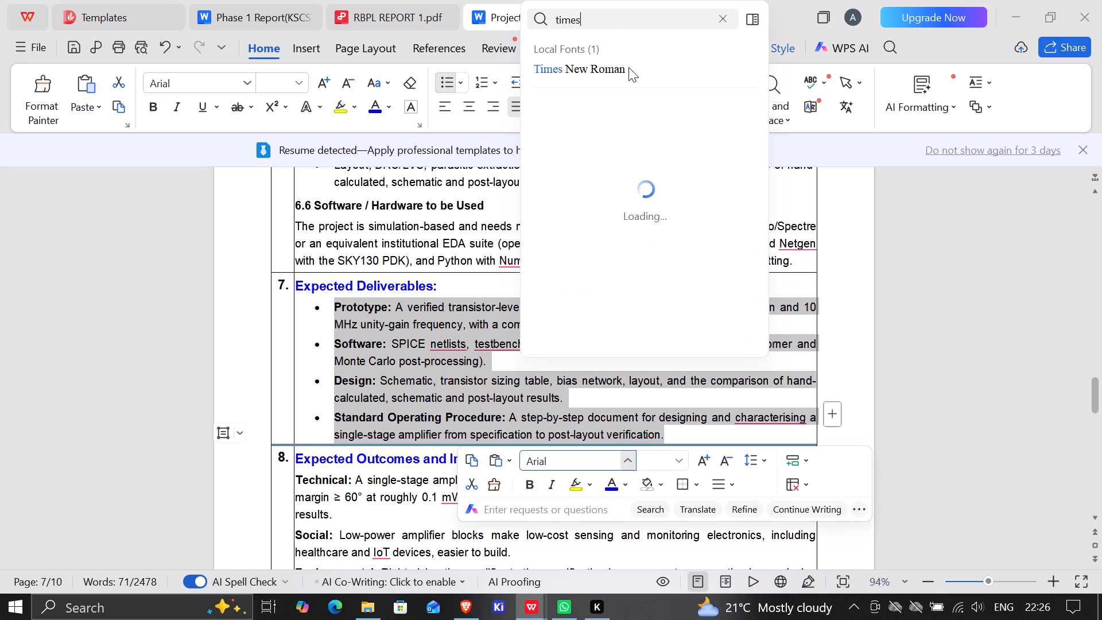
pyautogui.click(618, 67)
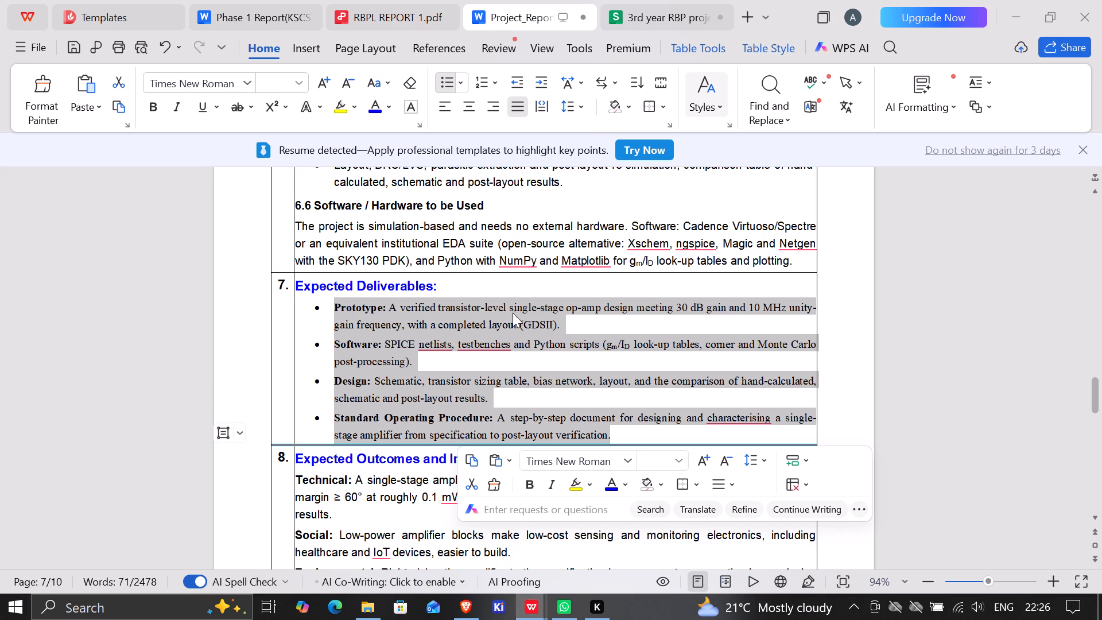
# Set the font size of the Expected Deliverables bullet points to 10.
pyautogui.click(298, 76)
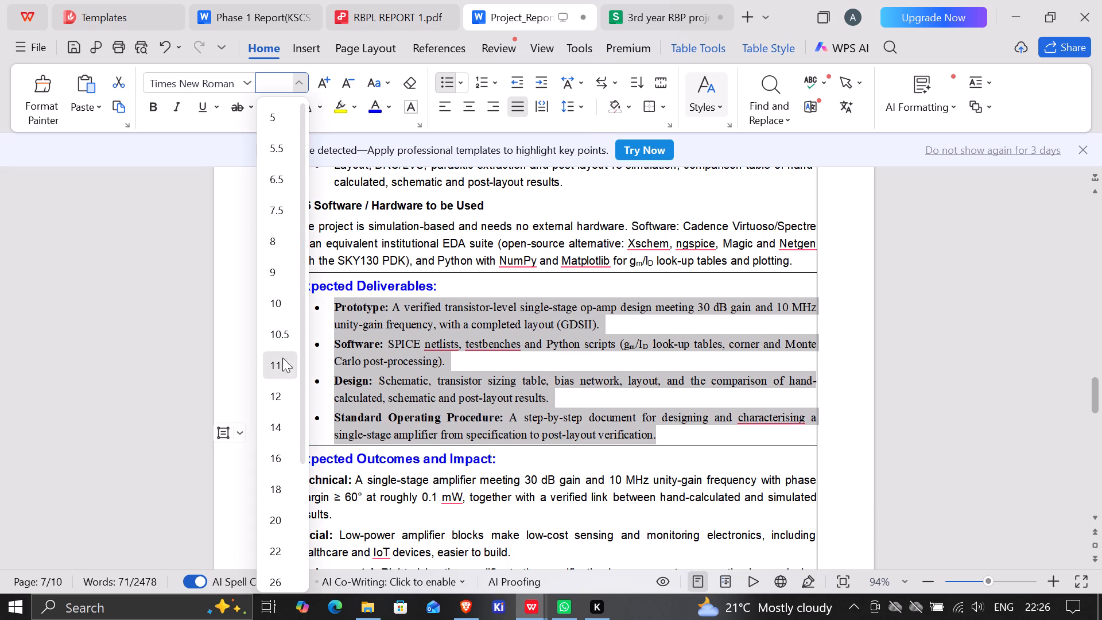
pyautogui.click(284, 305)
pyautogui.click(639, 450)
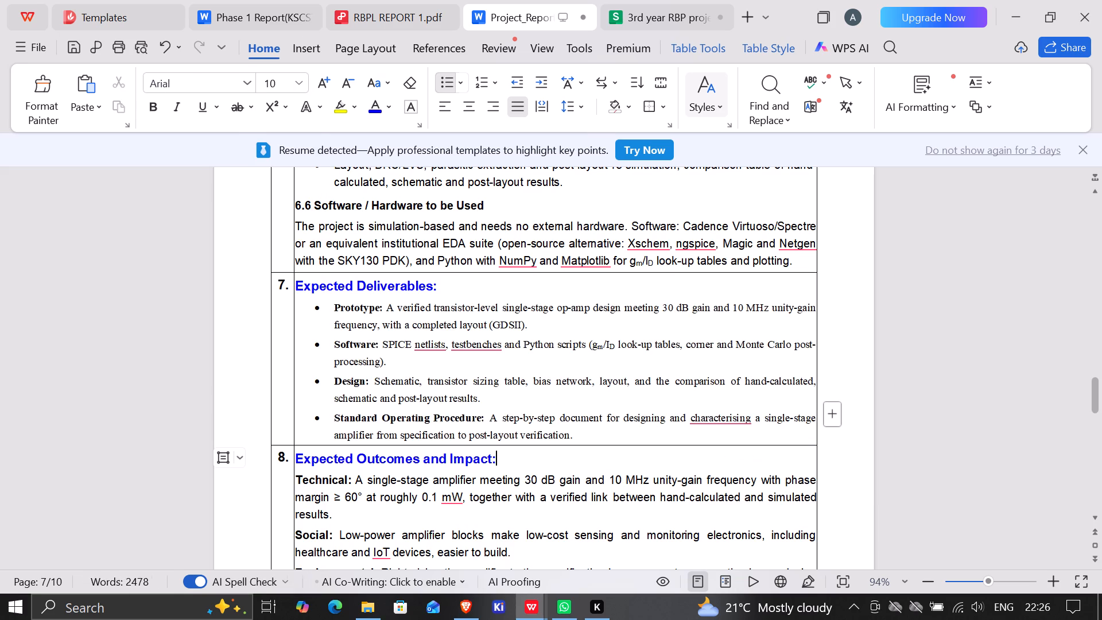
# Set all body paragraphs under Expected Outcomes and Impact, from Technical through Potential Users, to Times New Roman size 10.
pyautogui.scroll(-1, 400, 505)
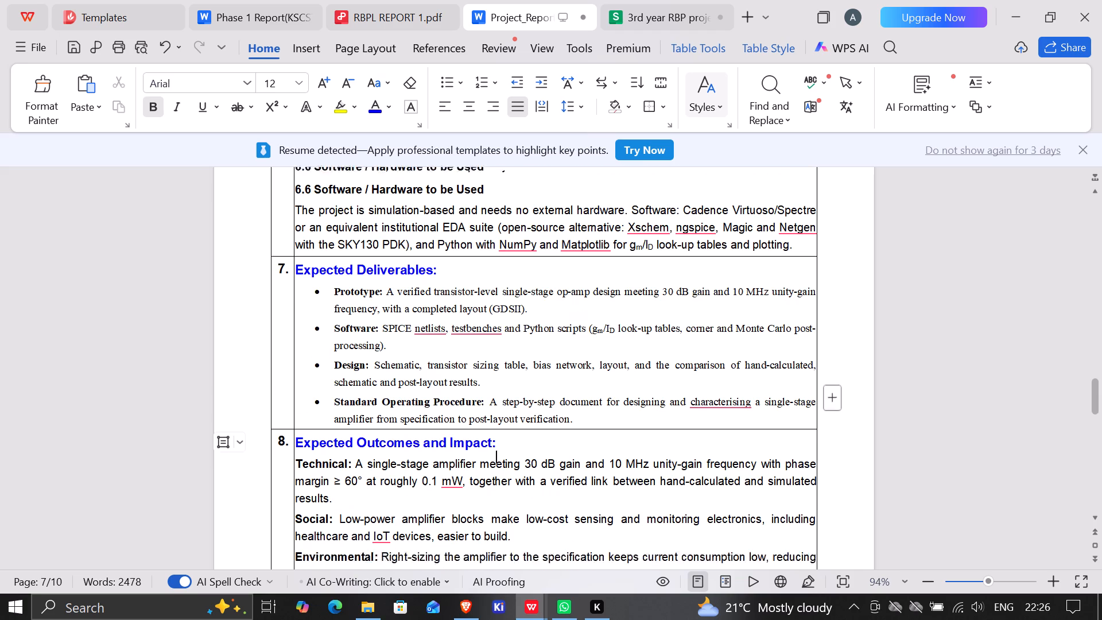
pyautogui.scroll(-1, 400, 505)
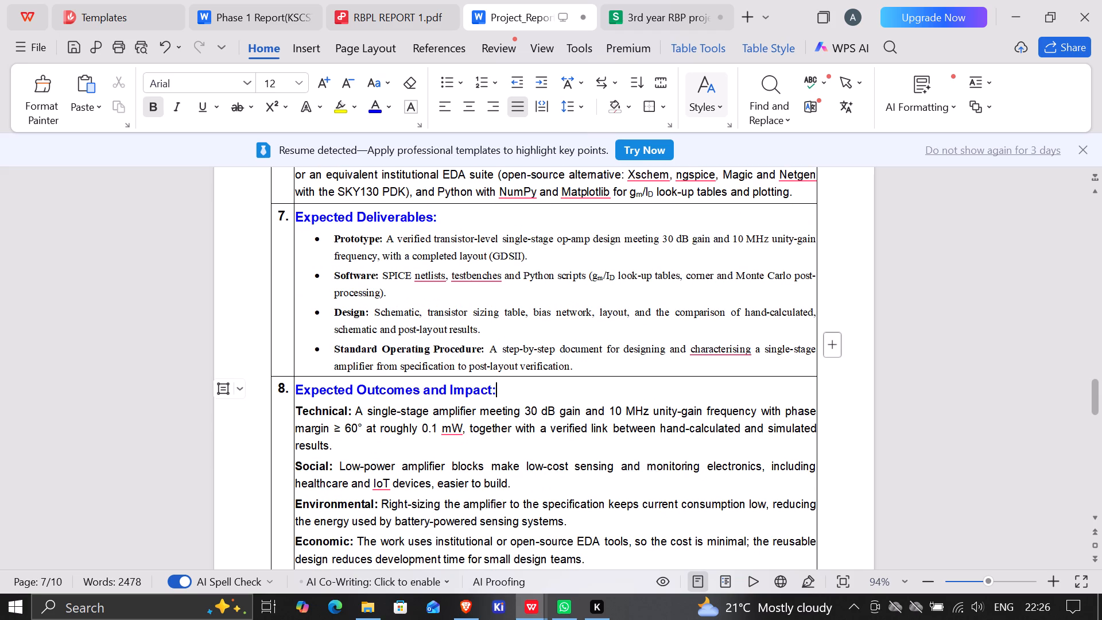
pyautogui.scroll(-3, 296, 412)
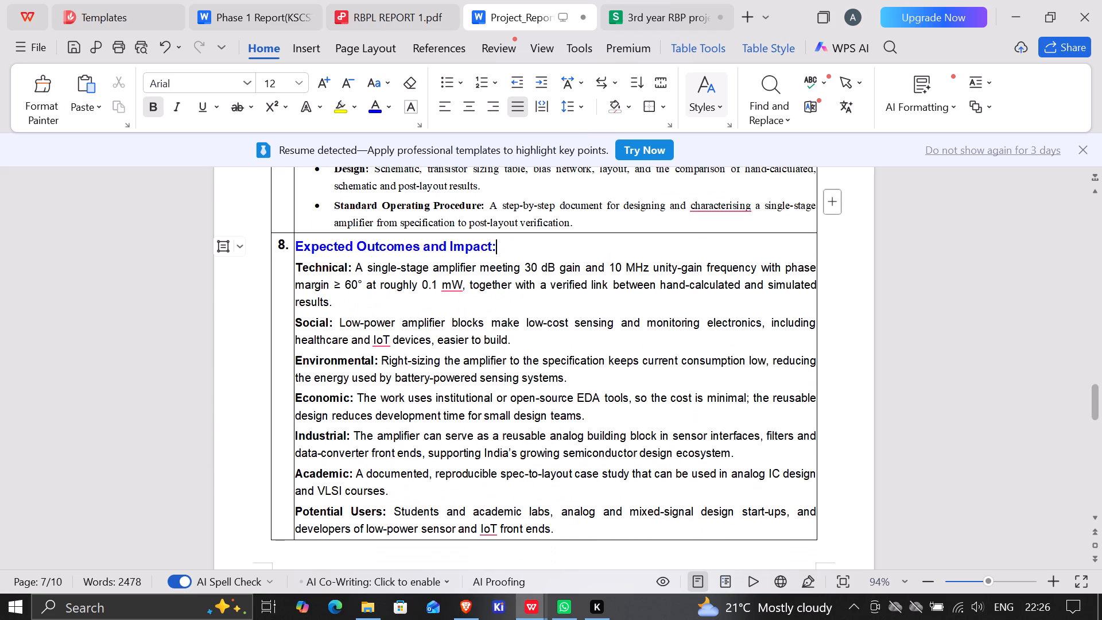
pyautogui.moveTo(296, 268); pyautogui.dragTo(577, 361)
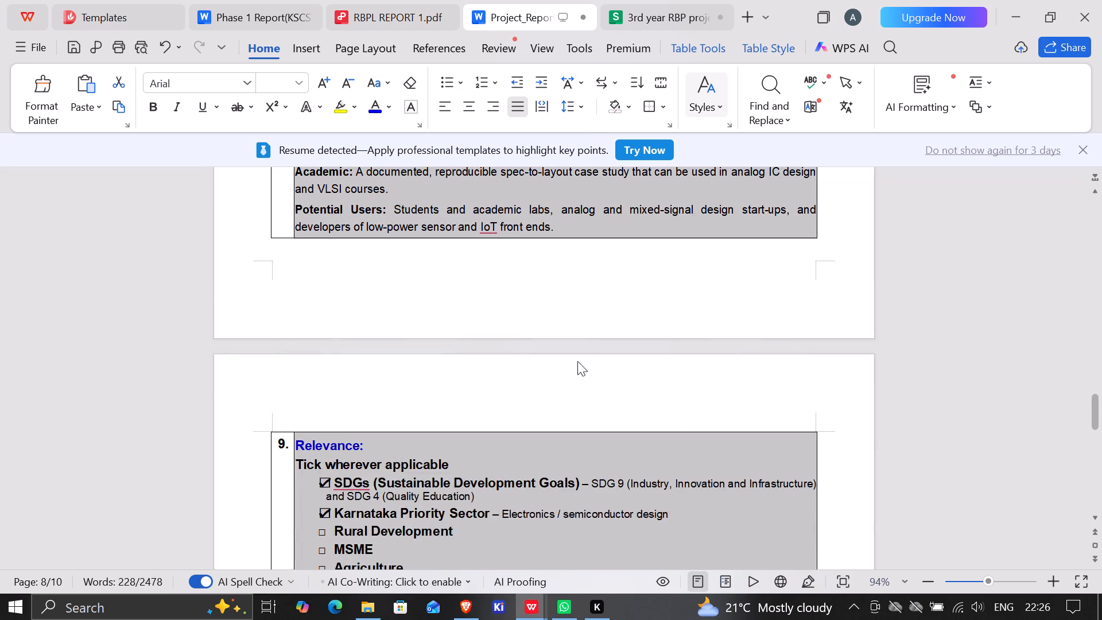
pyautogui.moveTo(577, 361); pyautogui.dragTo(576, 246)
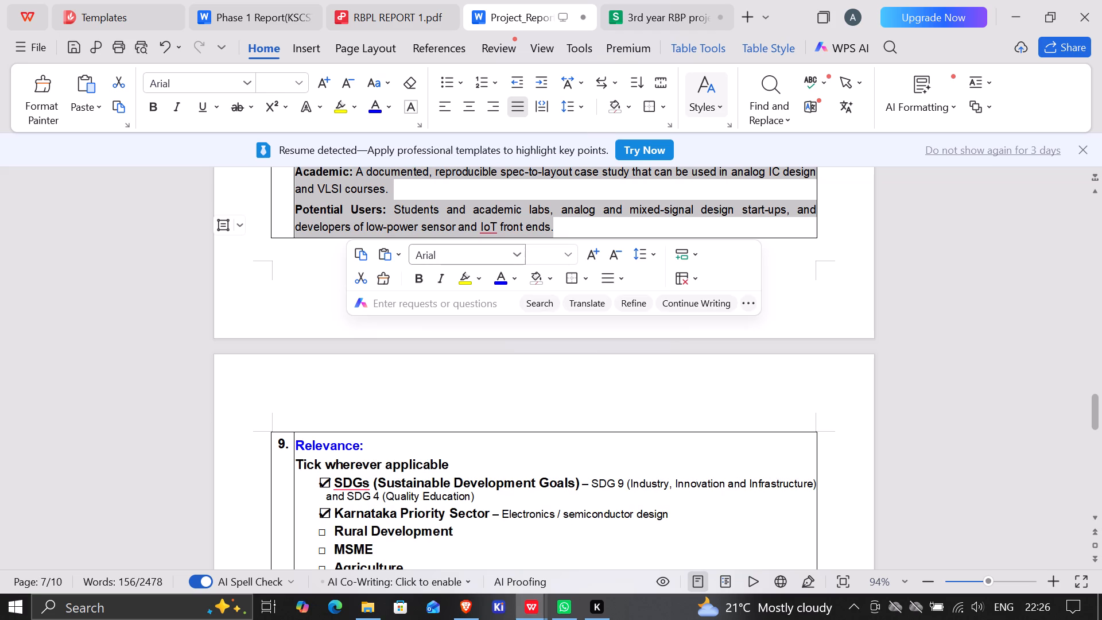
pyautogui.click(517, 254)
pyautogui.click(615, 68)
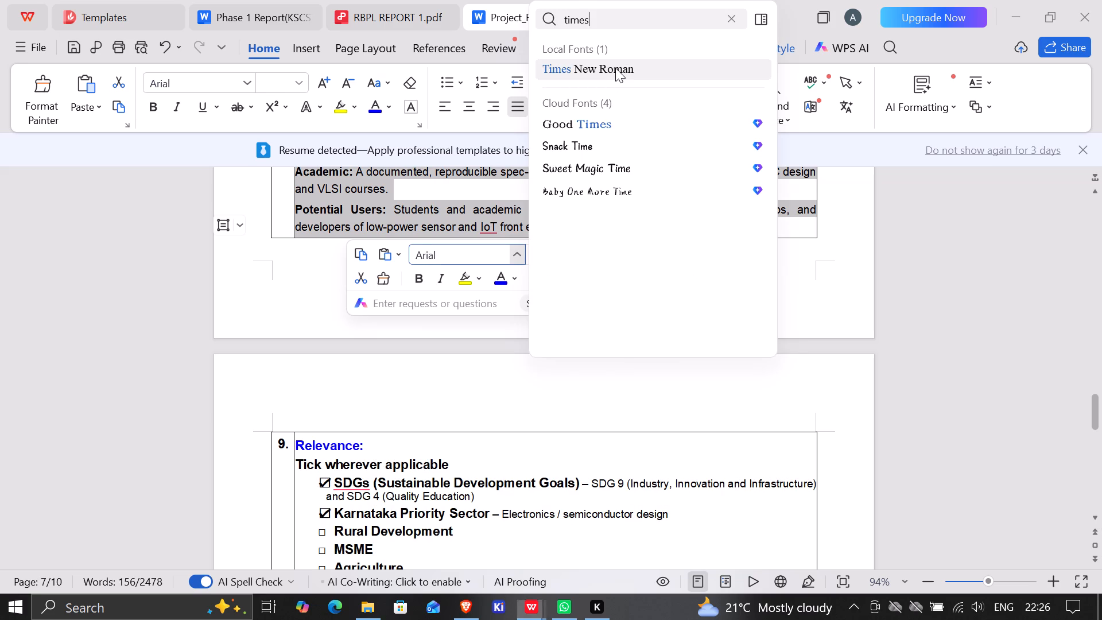
pyautogui.click(569, 259)
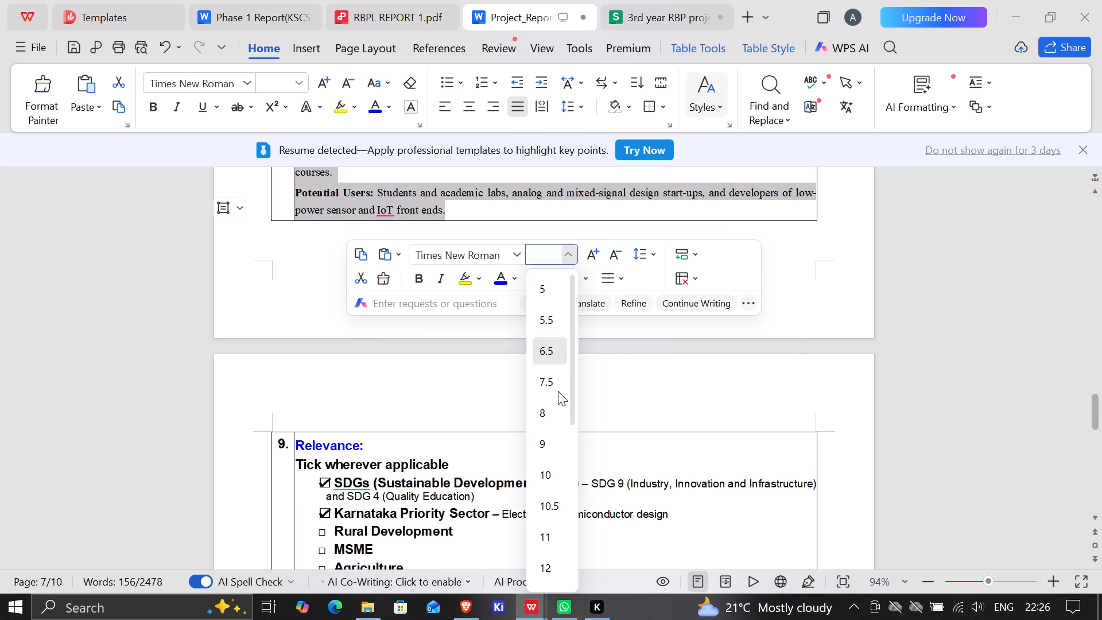
pyautogui.click(553, 485)
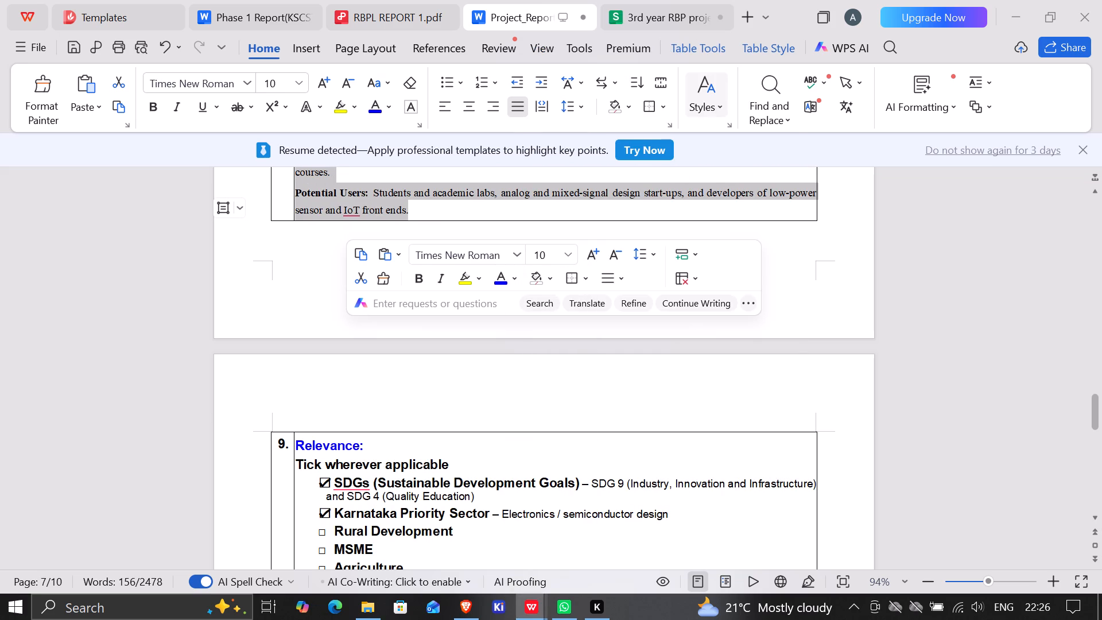
pyautogui.click(566, 387)
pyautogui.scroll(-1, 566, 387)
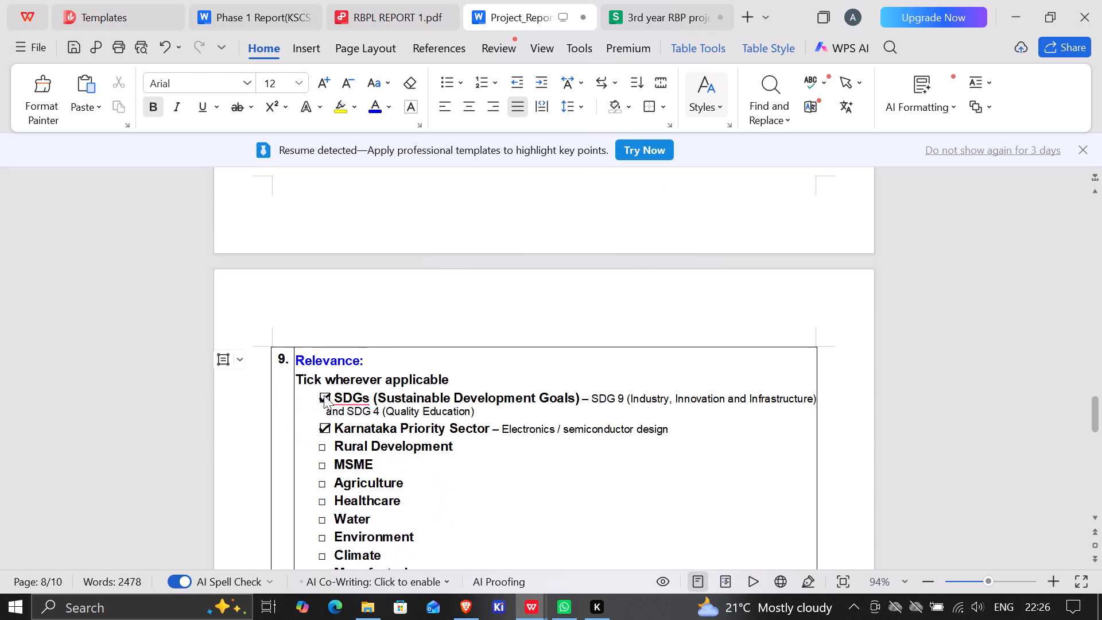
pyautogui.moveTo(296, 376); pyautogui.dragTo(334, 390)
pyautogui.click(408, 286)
# Change the font of the section 8 heading "Expected Outcomes and Impact:" to Times New Roman.
pyautogui.scroll(2, 408, 286)
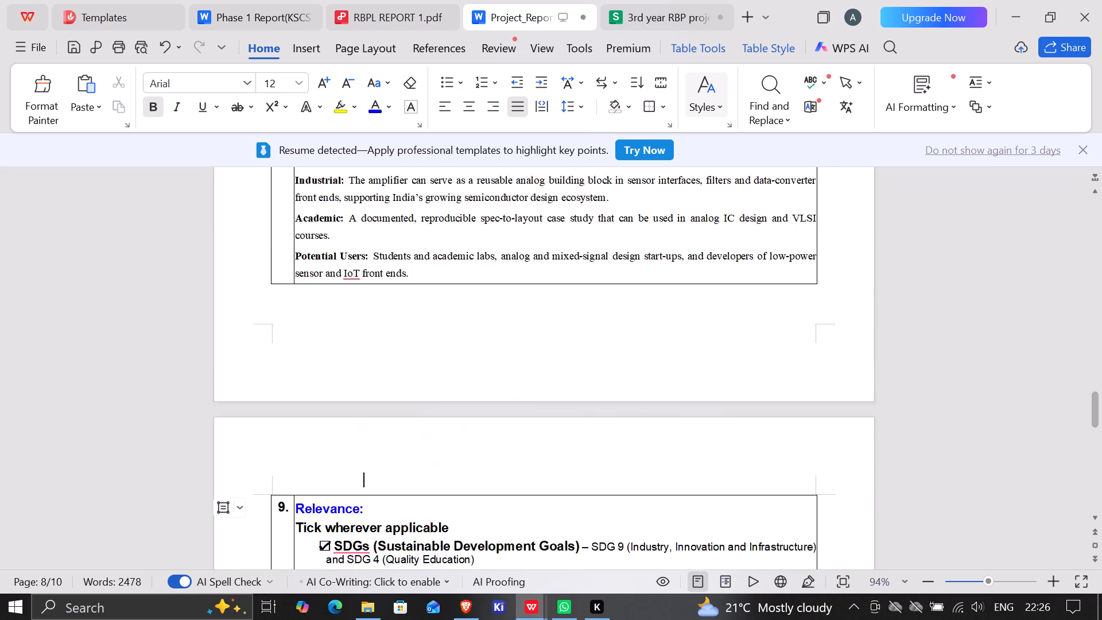
pyautogui.scroll(4, 408, 286)
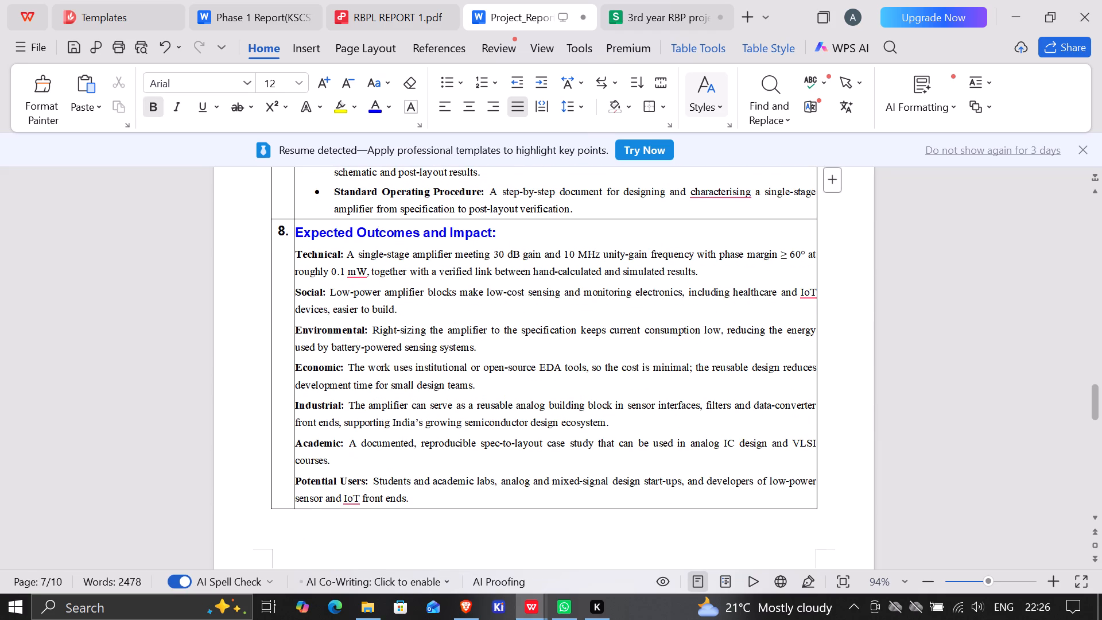
pyautogui.moveTo(297, 234); pyautogui.dragTo(505, 242)
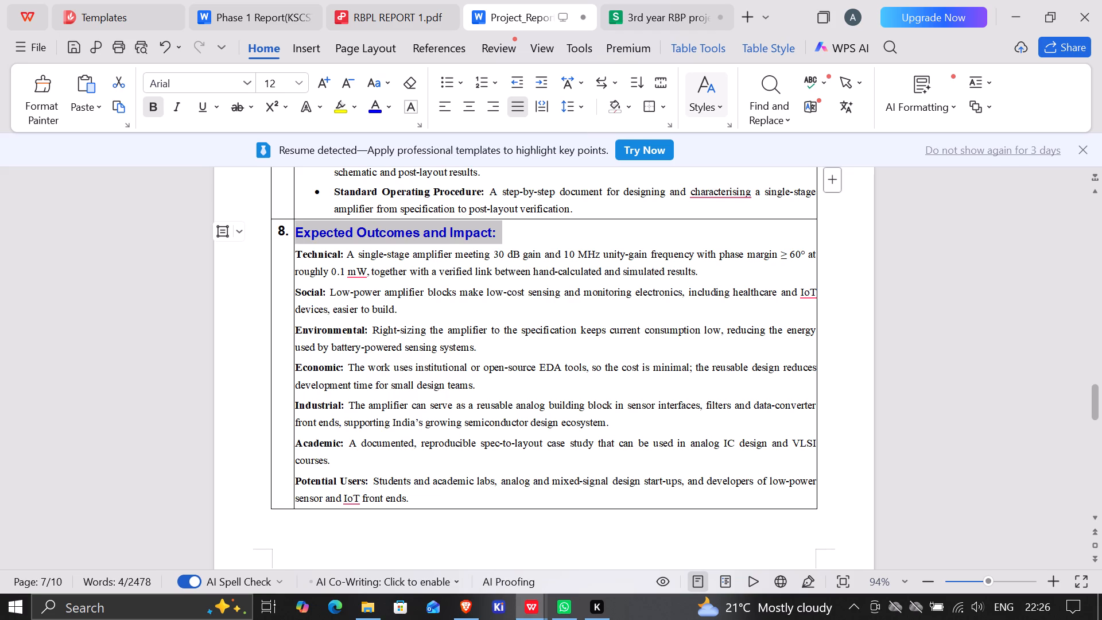
pyautogui.moveTo(505, 242); pyautogui.dragTo(499, 242)
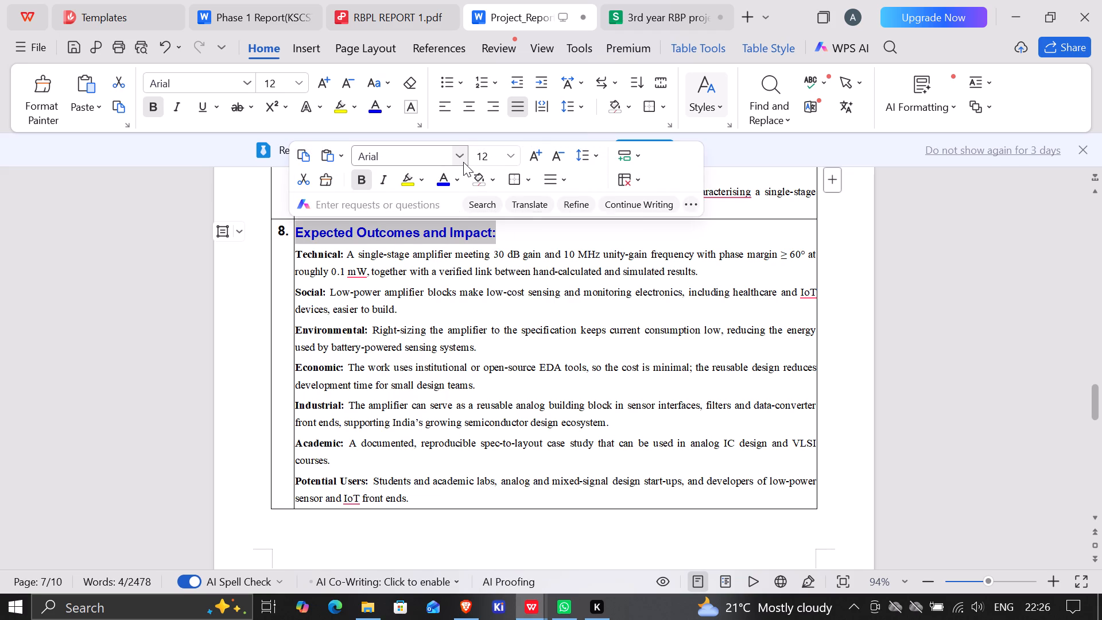
pyautogui.click(463, 162)
pyautogui.click(451, 234)
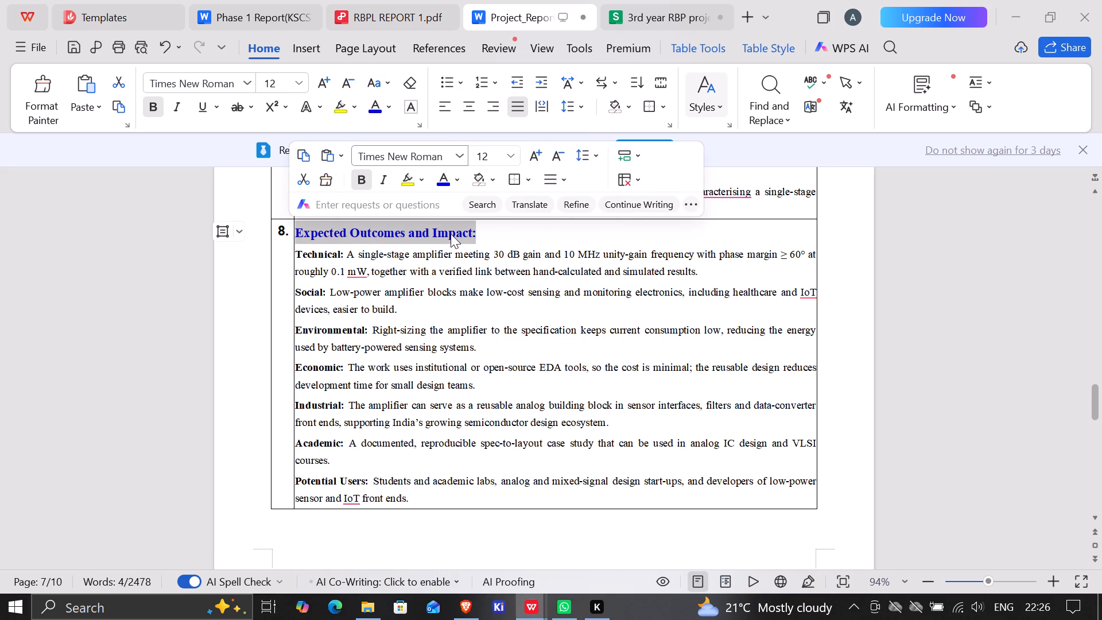
pyautogui.click(515, 153)
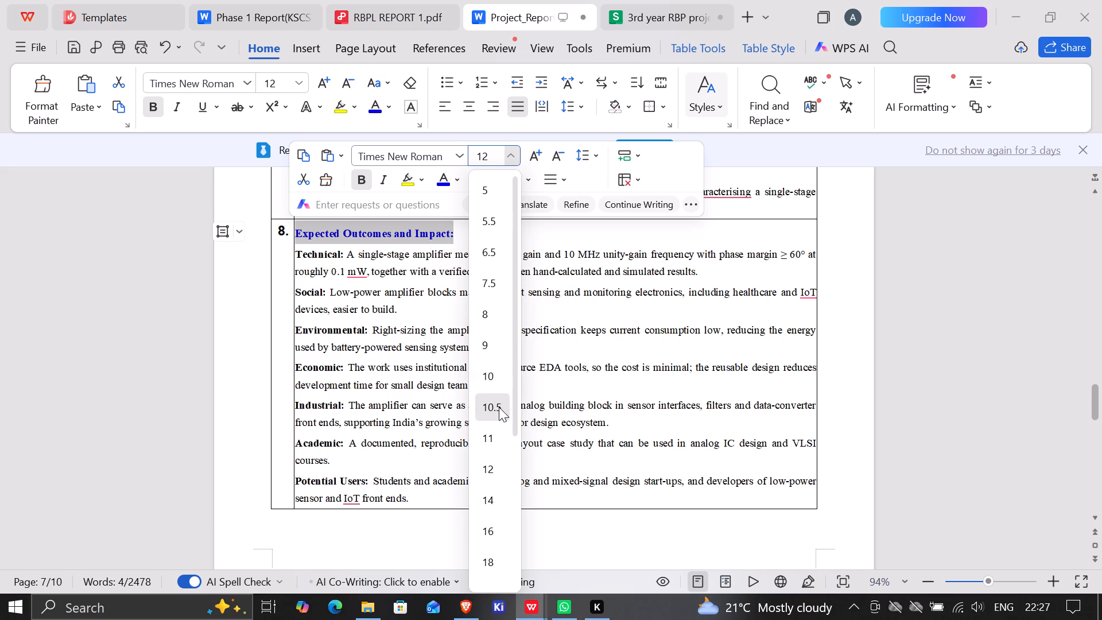
pyautogui.press('Escape')
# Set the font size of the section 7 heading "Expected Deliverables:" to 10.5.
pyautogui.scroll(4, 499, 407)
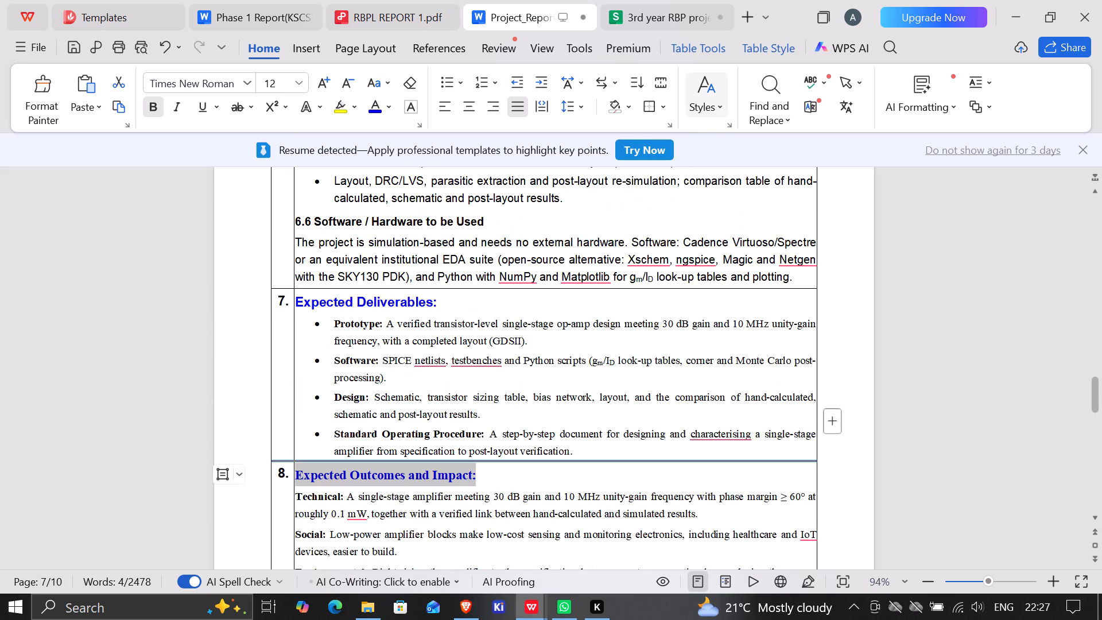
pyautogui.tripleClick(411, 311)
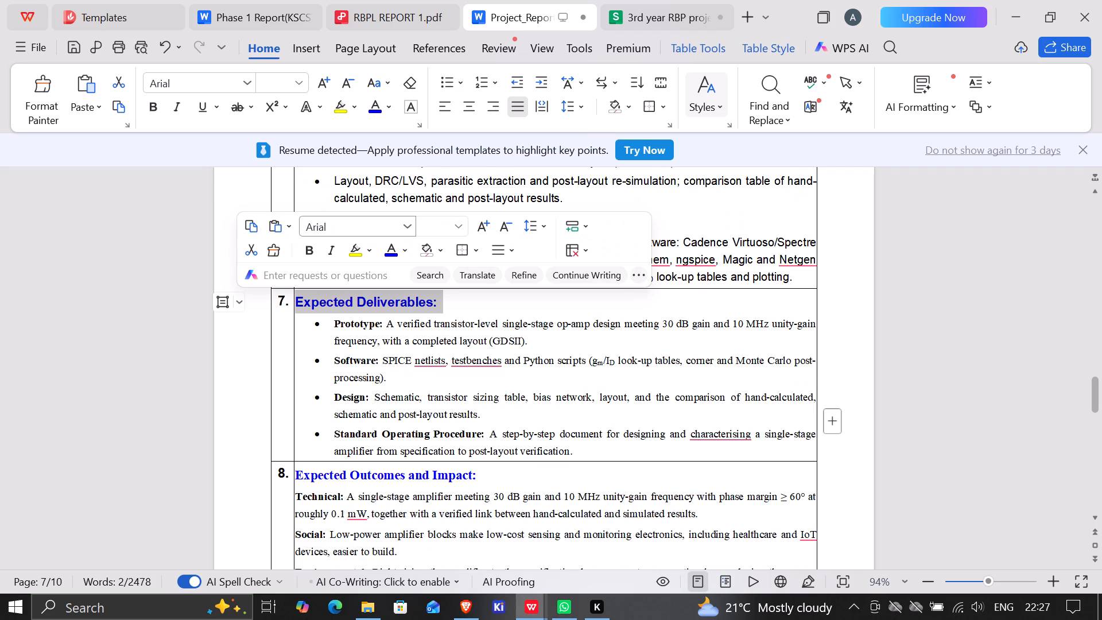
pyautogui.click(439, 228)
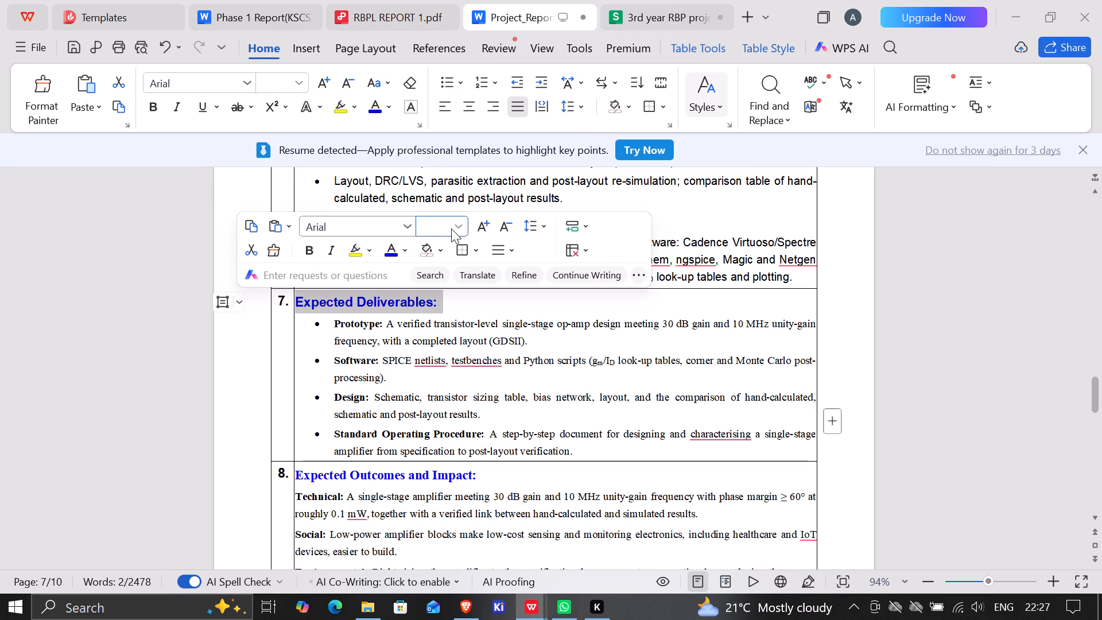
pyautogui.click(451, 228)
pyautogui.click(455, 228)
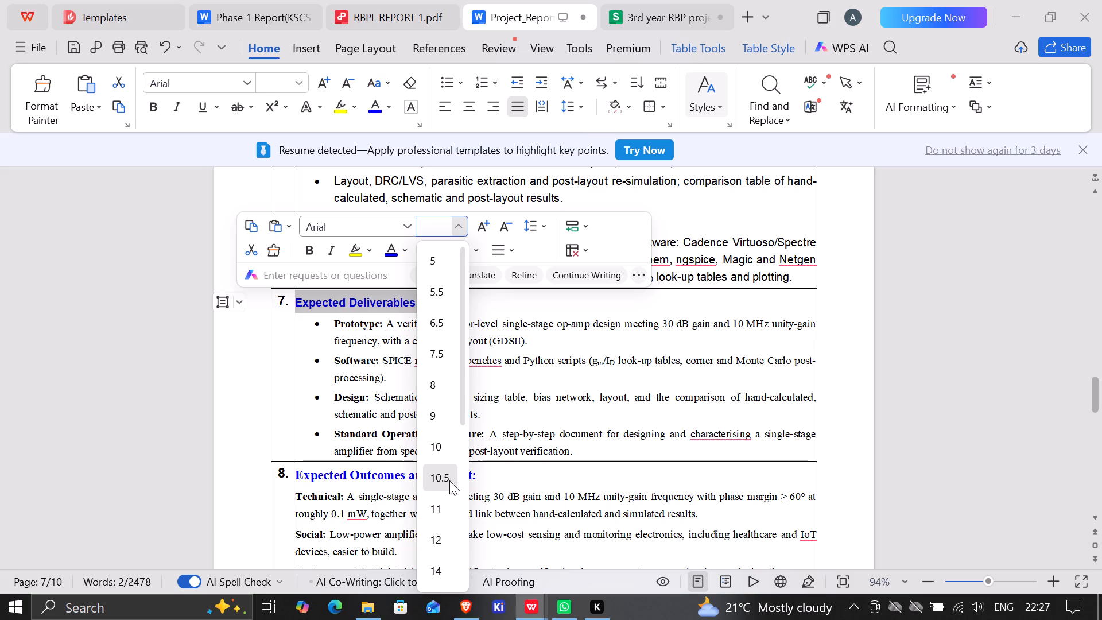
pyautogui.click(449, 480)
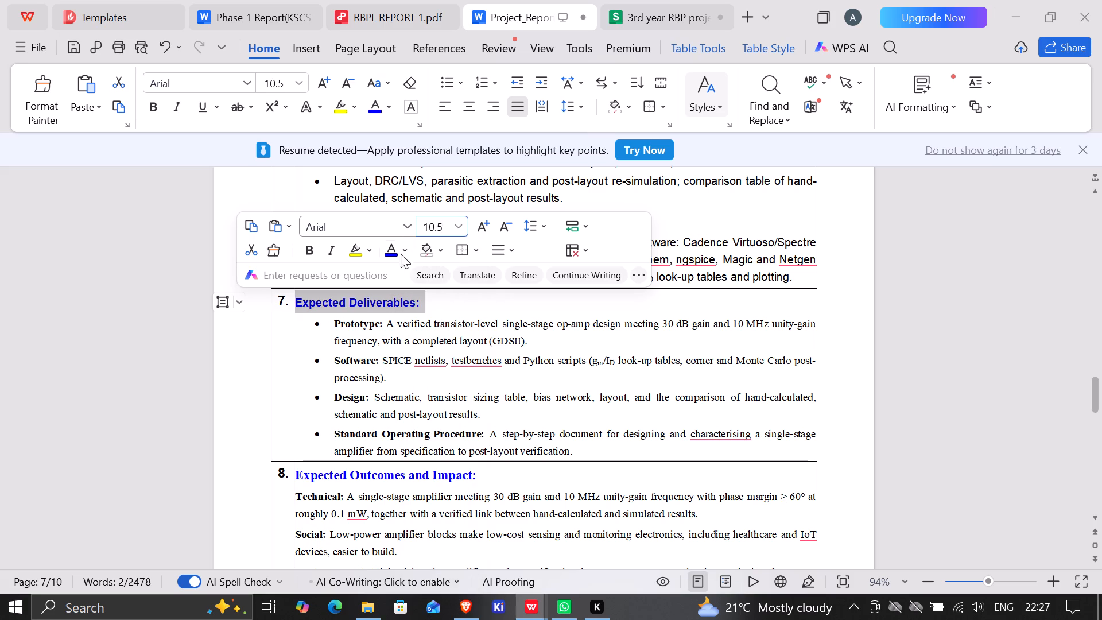
# Change the "Expected Deliverables:" heading to Times New Roman and set its font size to 12.
pyautogui.click(408, 220)
pyautogui.click(512, 72)
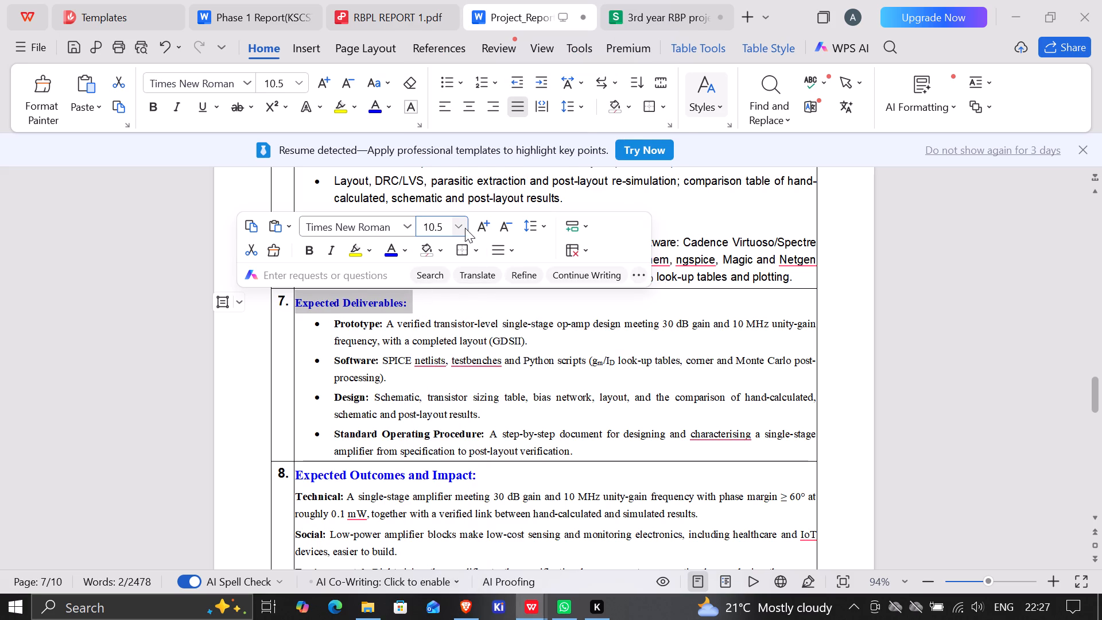
pyautogui.click(465, 228)
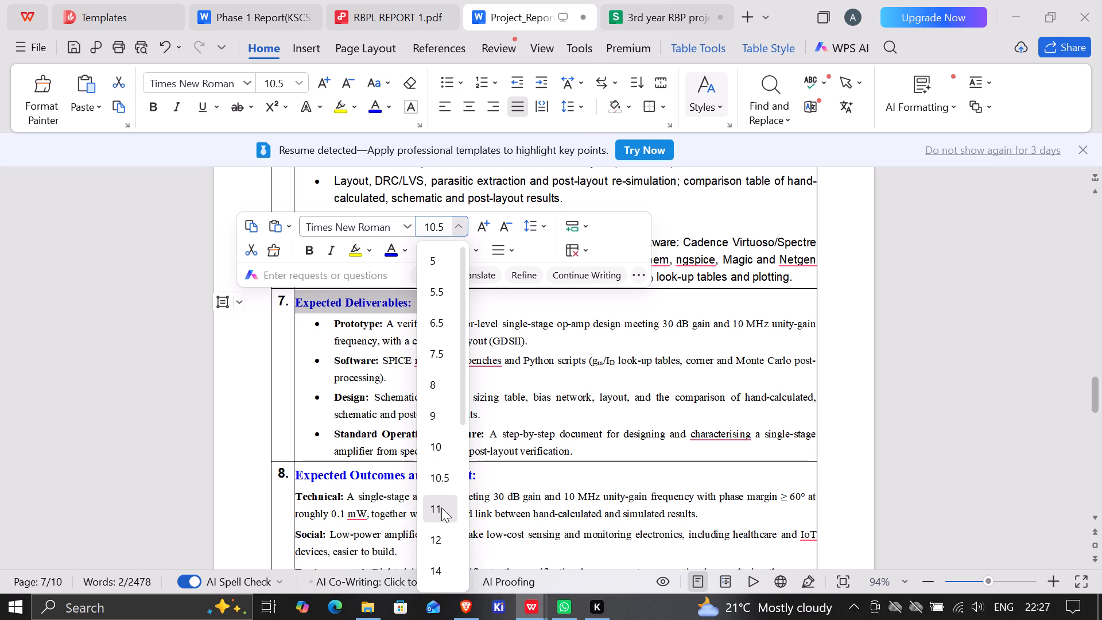
pyautogui.click(436, 538)
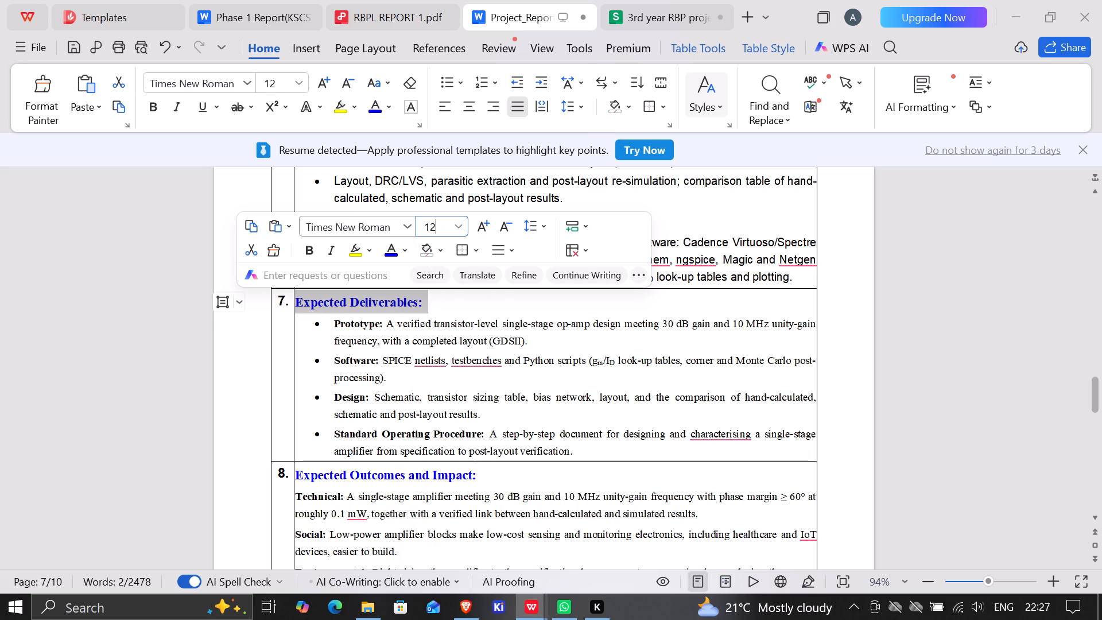
pyautogui.click(556, 320)
# Select the whole "Expected Outcomes and Impact:" heading to check its font and size.
pyautogui.tripleClick(344, 474)
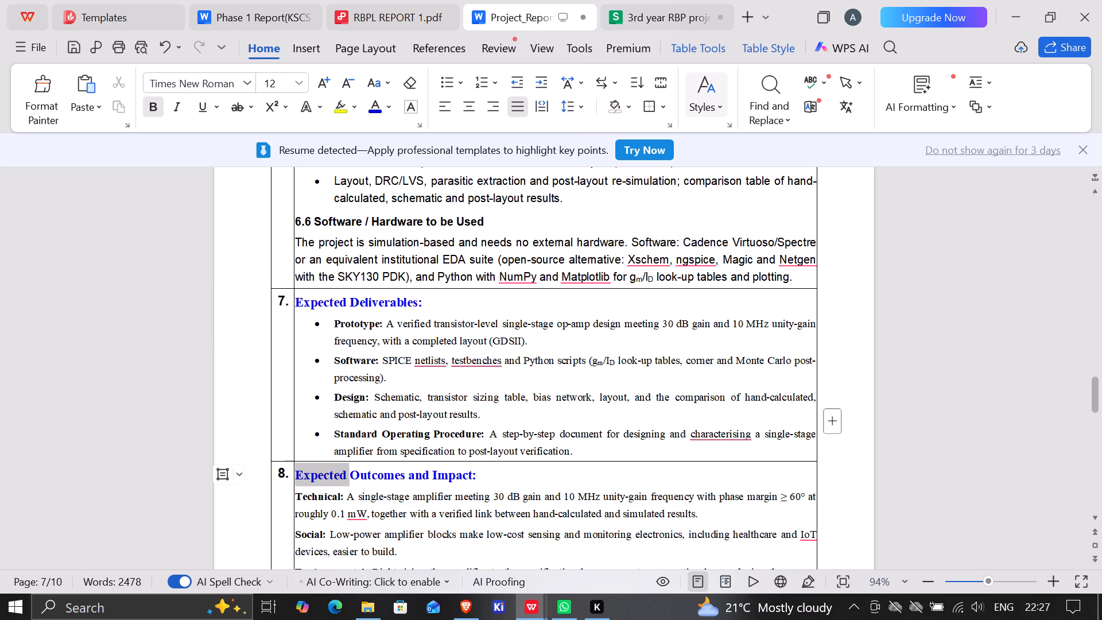
pyautogui.click(344, 474)
pyautogui.click(344, 474)
pyautogui.tripleClick(344, 474)
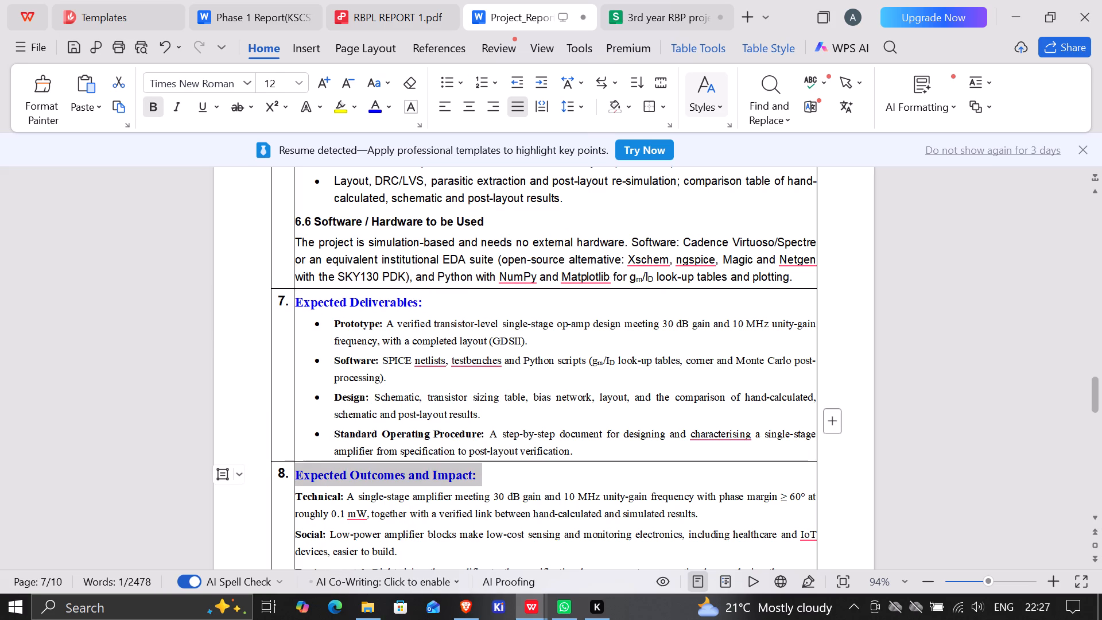
pyautogui.click(515, 470)
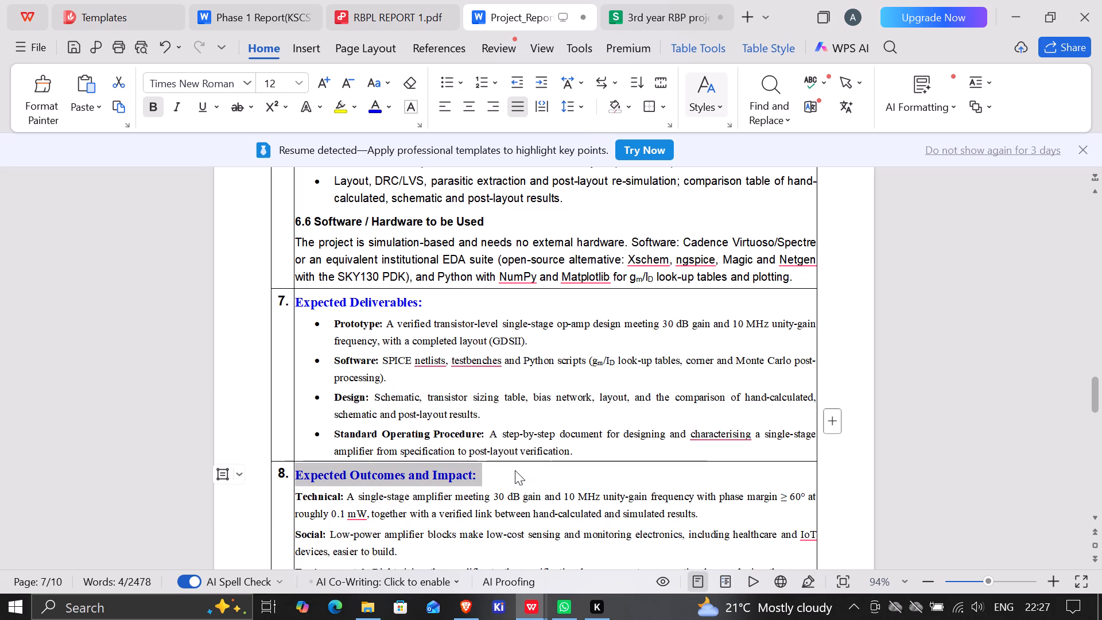
# Change the font of the section 9 heading "Relevance:" to Times New Roman.
pyautogui.scroll(-5, 515, 470)
pyautogui.scroll(-3, 366, 448)
pyautogui.tripleClick(329, 375)
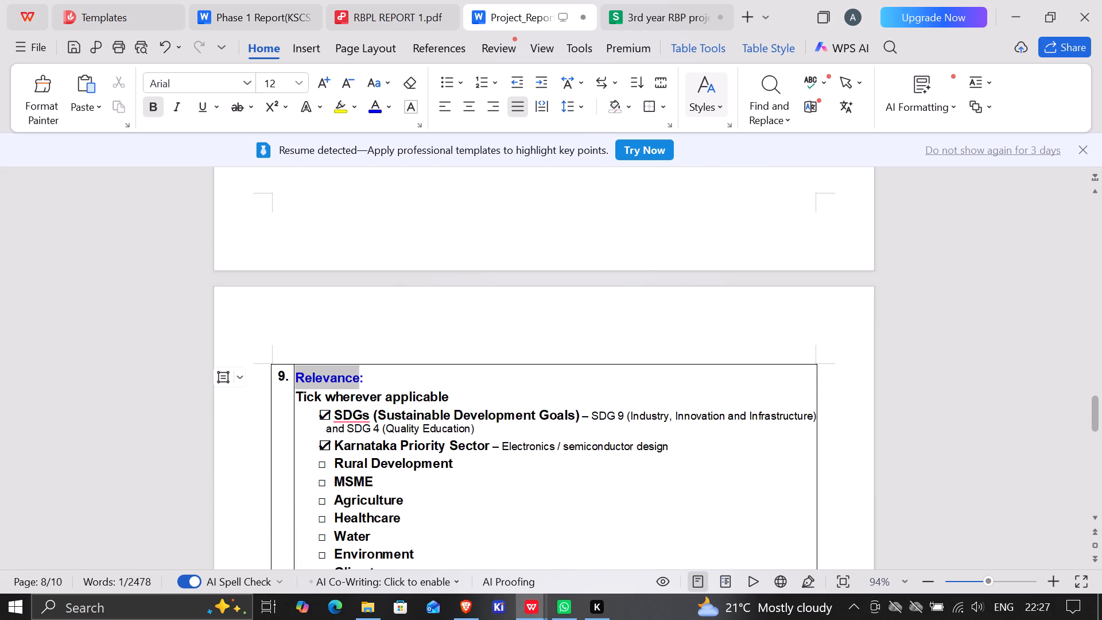
pyautogui.click(333, 308)
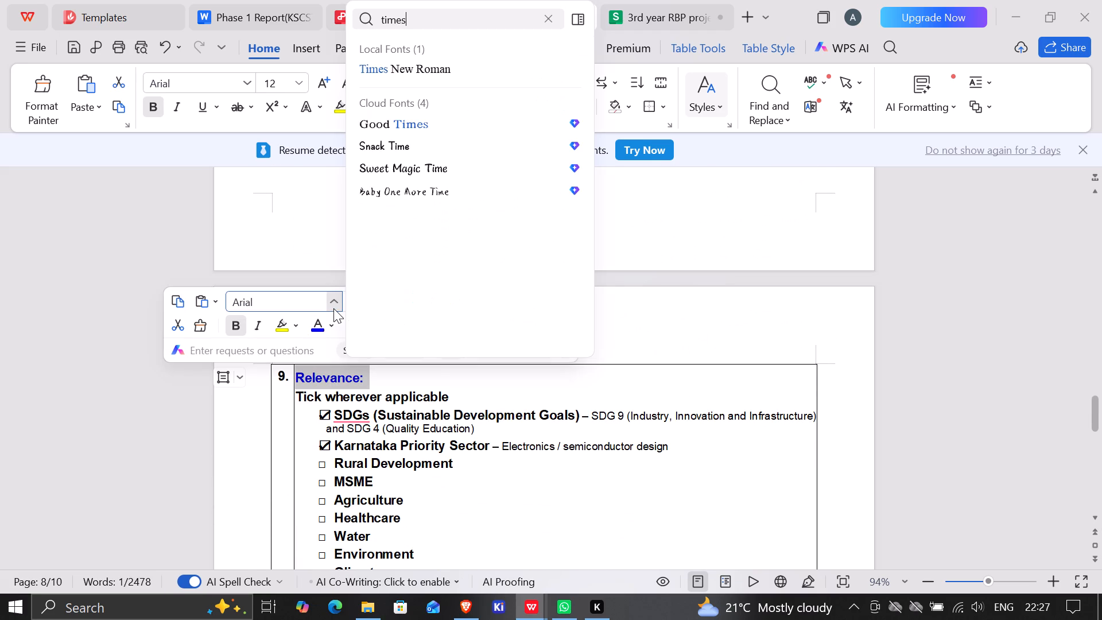
pyautogui.click(447, 64)
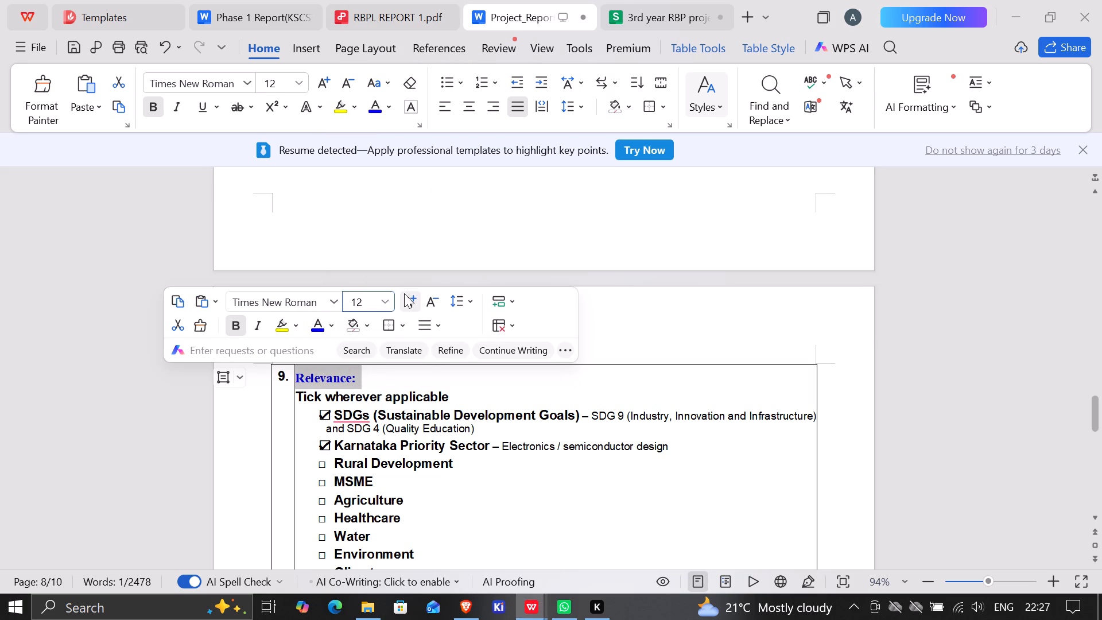
pyautogui.click(443, 479)
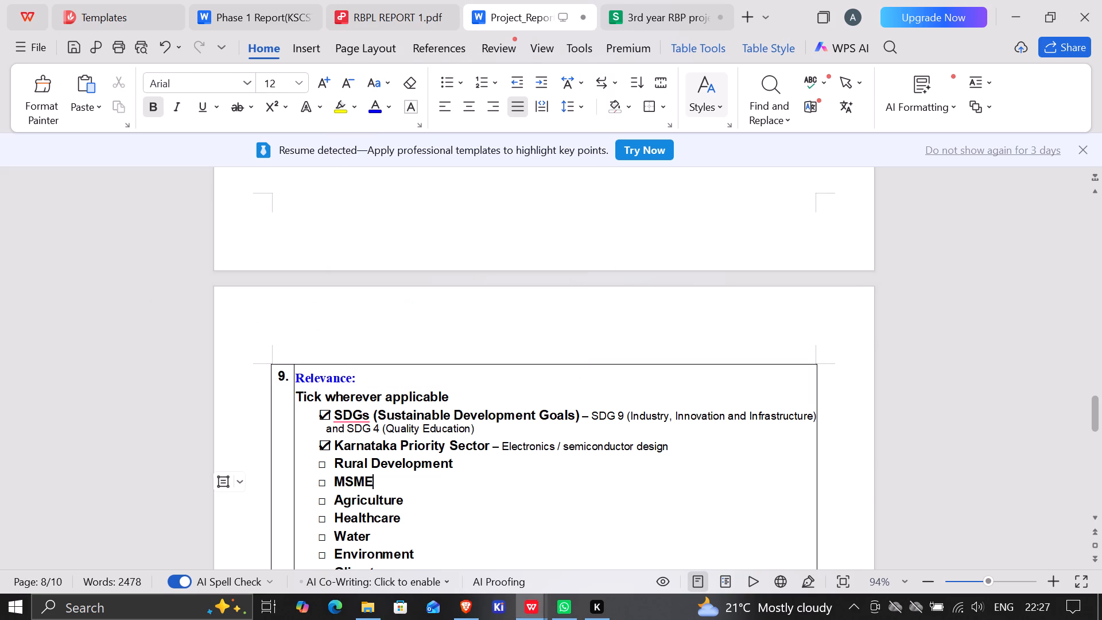
# Change the "Tick wherever applicable" line and the whole checklist under Relevance, through "Others (Please Specify)", to Times New Roman.
pyautogui.scroll(-2, 443, 479)
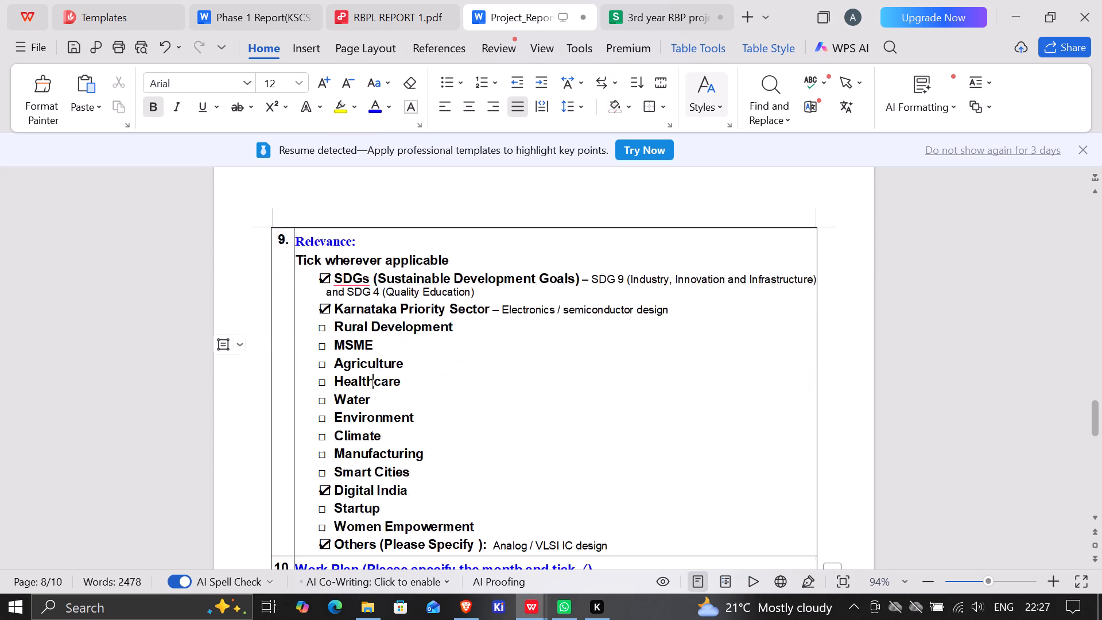
pyautogui.scroll(-1, 409, 496)
pyautogui.moveTo(298, 231); pyautogui.dragTo(374, 293)
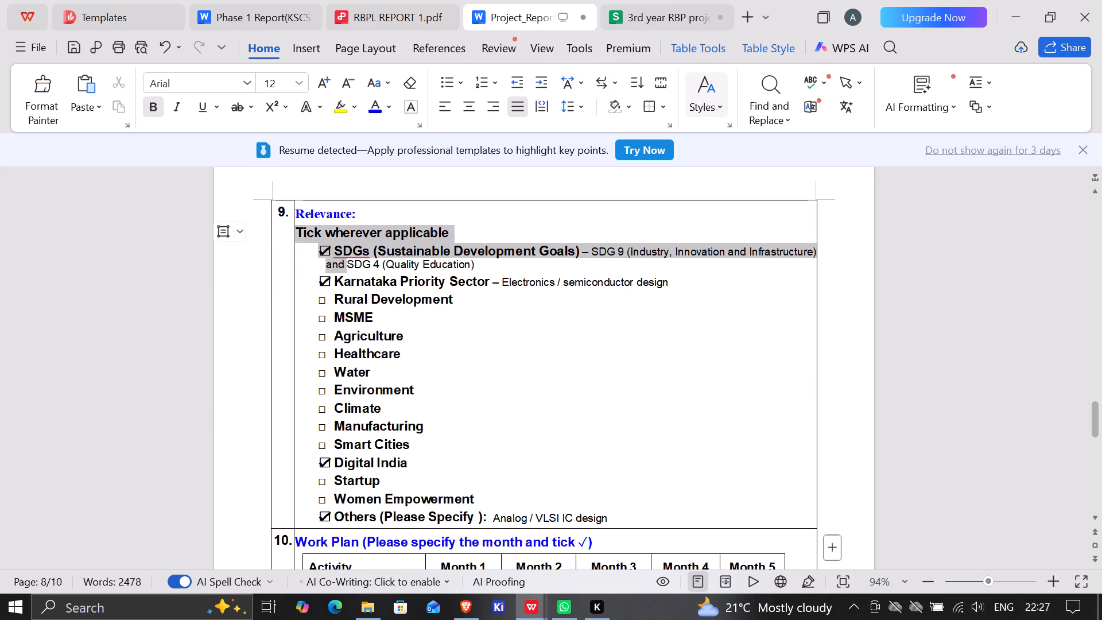
pyautogui.moveTo(374, 293); pyautogui.dragTo(624, 513)
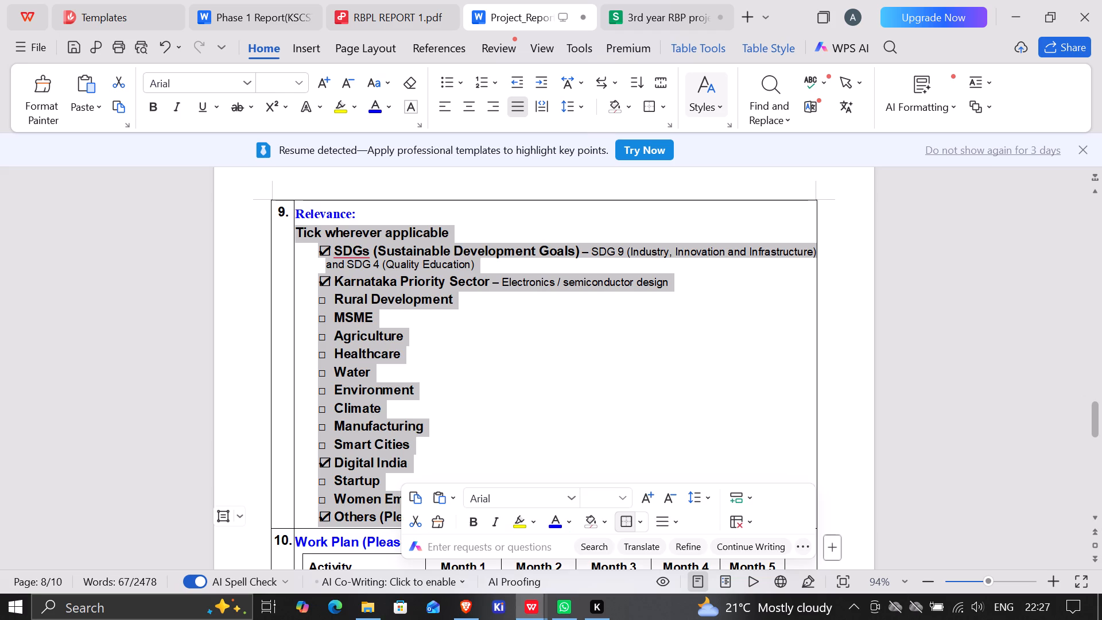
pyautogui.click(572, 499)
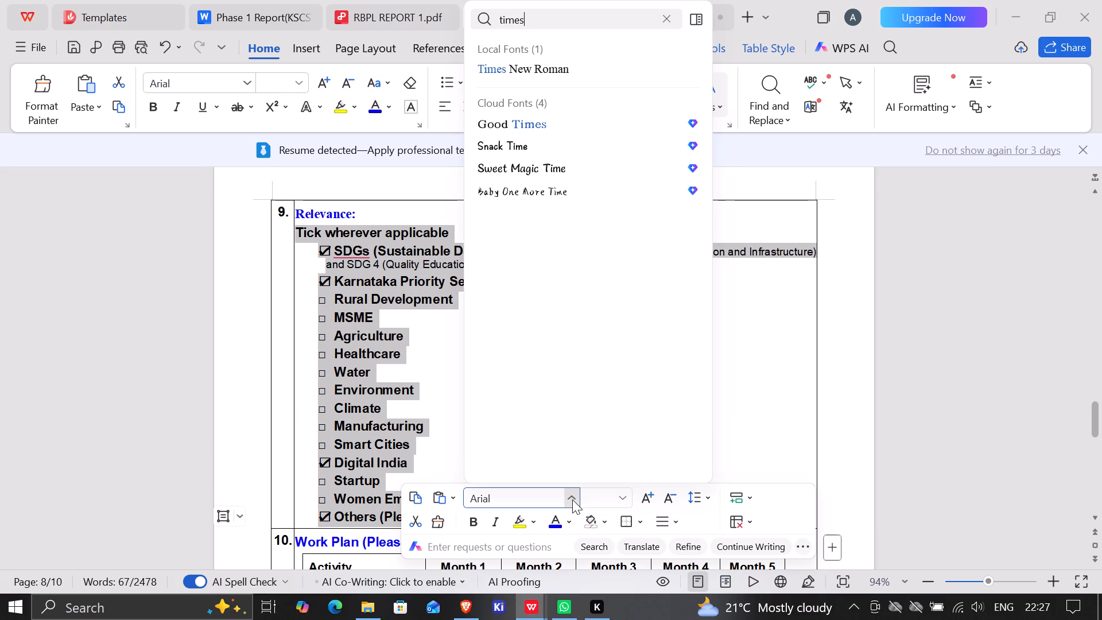
pyautogui.click(555, 73)
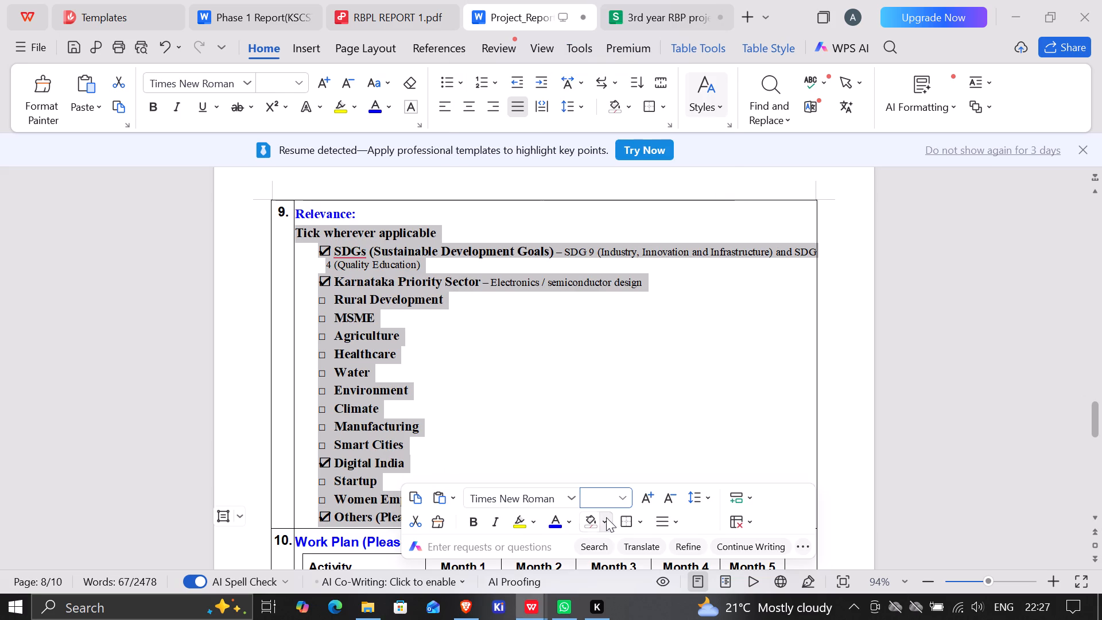
# Set the font size of the "Tick wherever applicable" line and the whole Relevance checklist to 10.
pyautogui.click(625, 498)
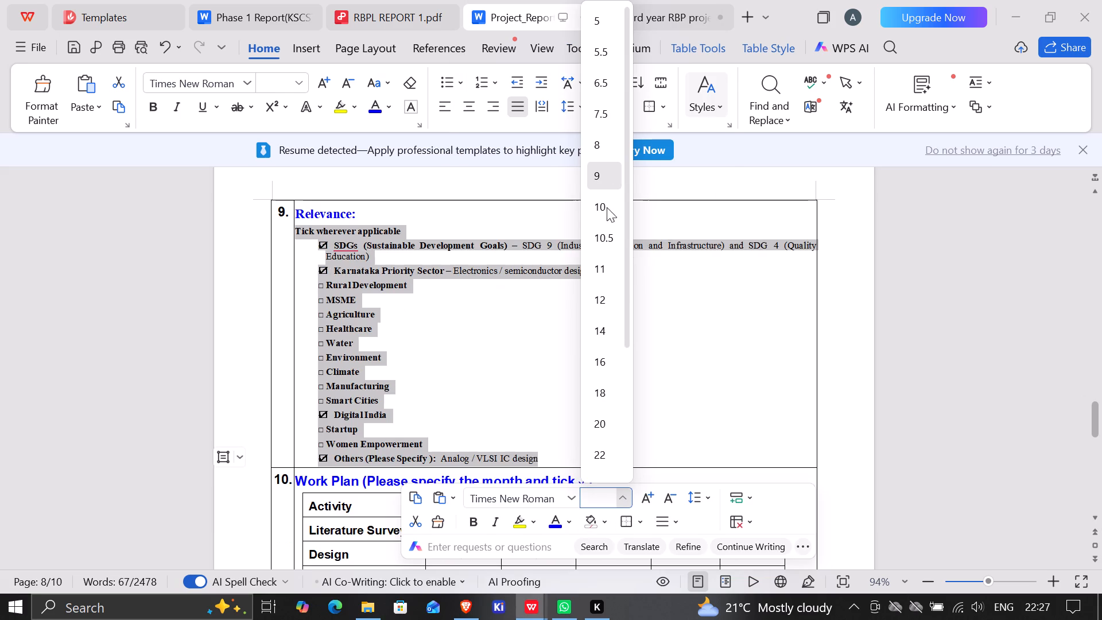
pyautogui.click(614, 204)
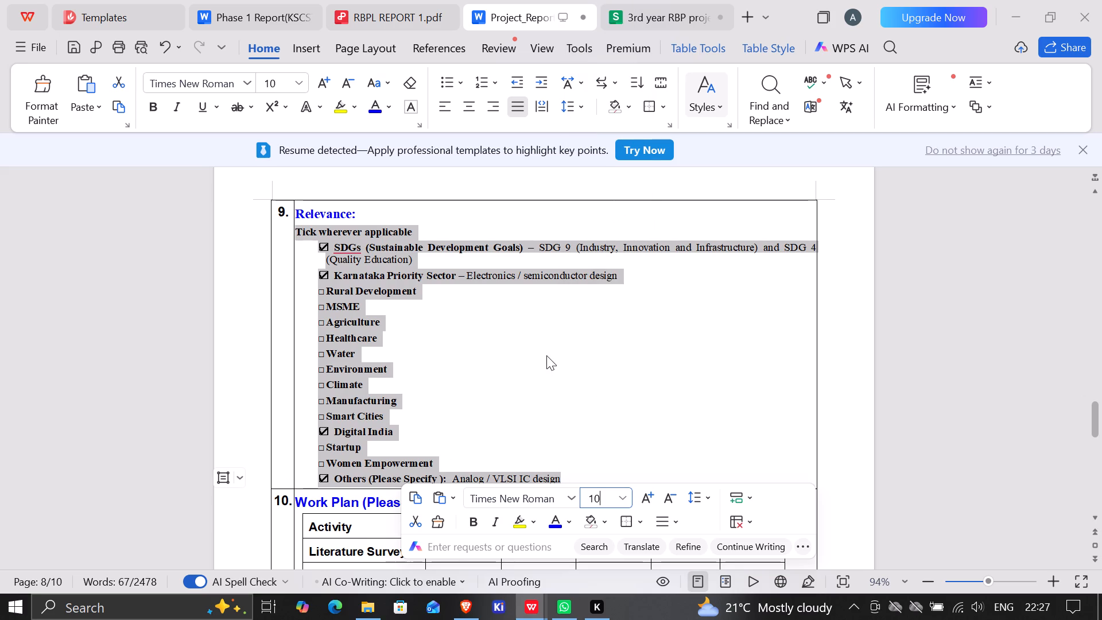
pyautogui.click(540, 375)
# Change the section 10 "Work Plan" heading and its entire activity table to Times New Roman, size 11.
pyautogui.scroll(-1, 540, 375)
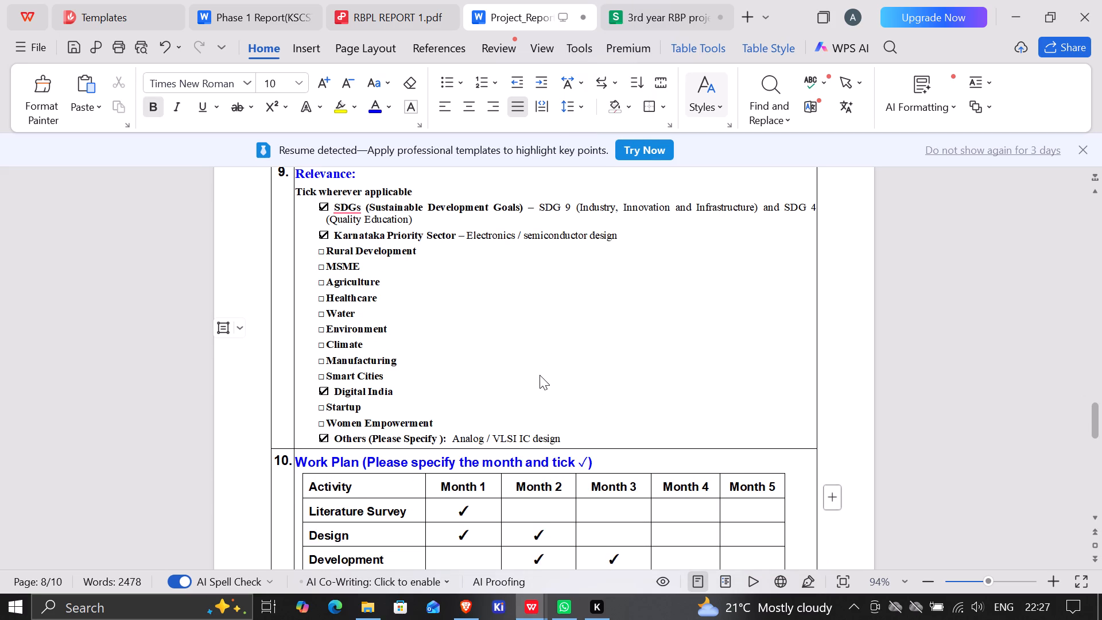
pyautogui.scroll(-4, 540, 375)
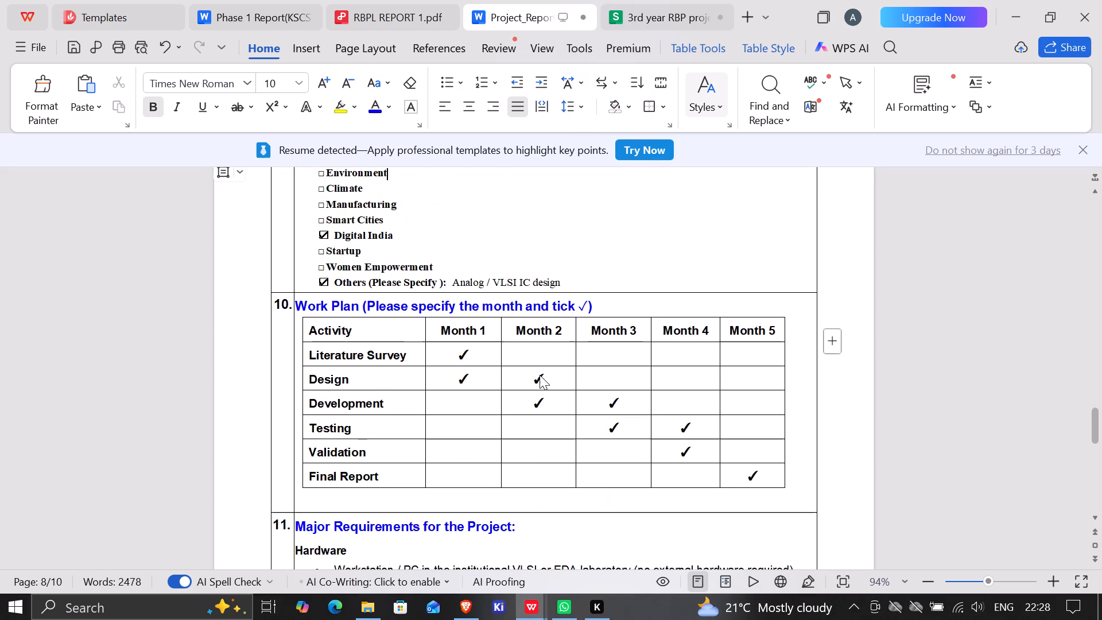
pyautogui.scroll(-1, 540, 375)
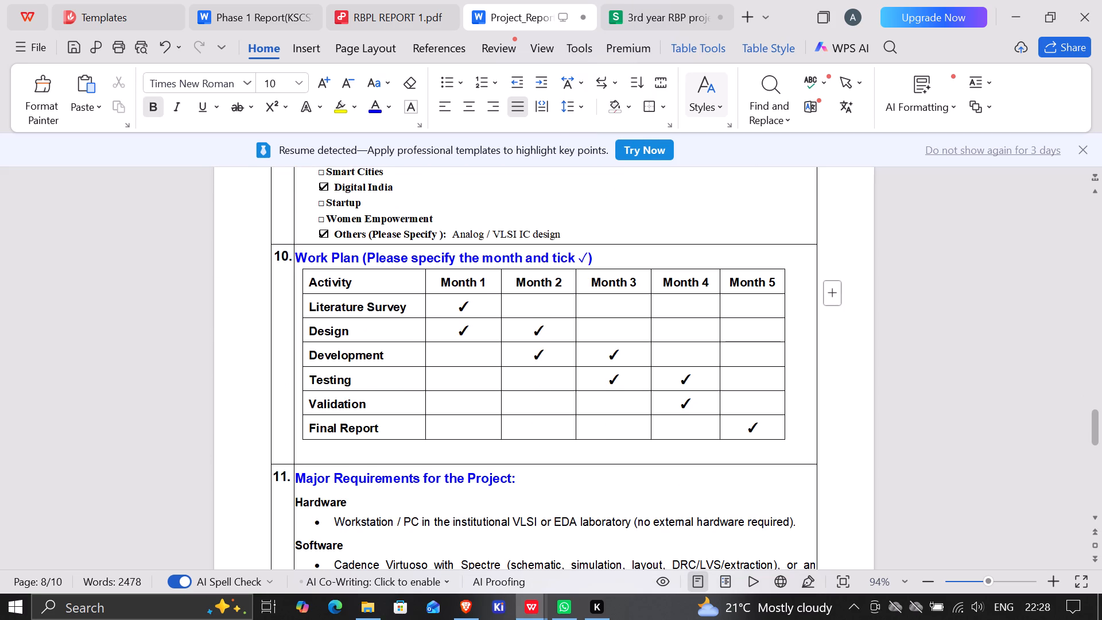
pyautogui.moveTo(297, 257); pyautogui.dragTo(589, 273)
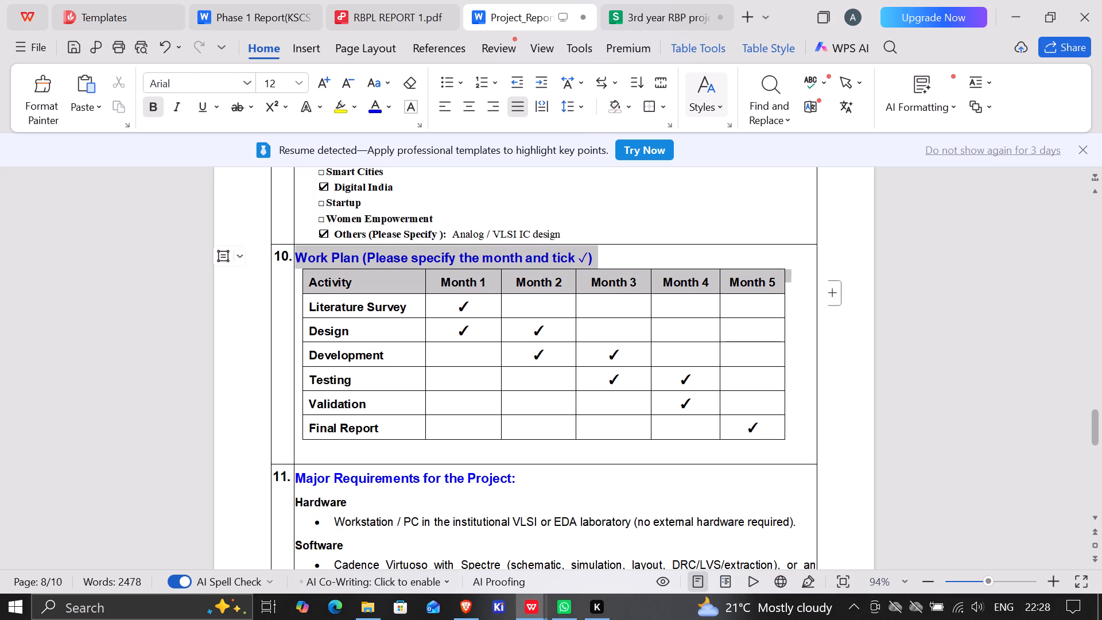
pyautogui.moveTo(589, 273); pyautogui.dragTo(711, 434)
pyautogui.click(752, 433)
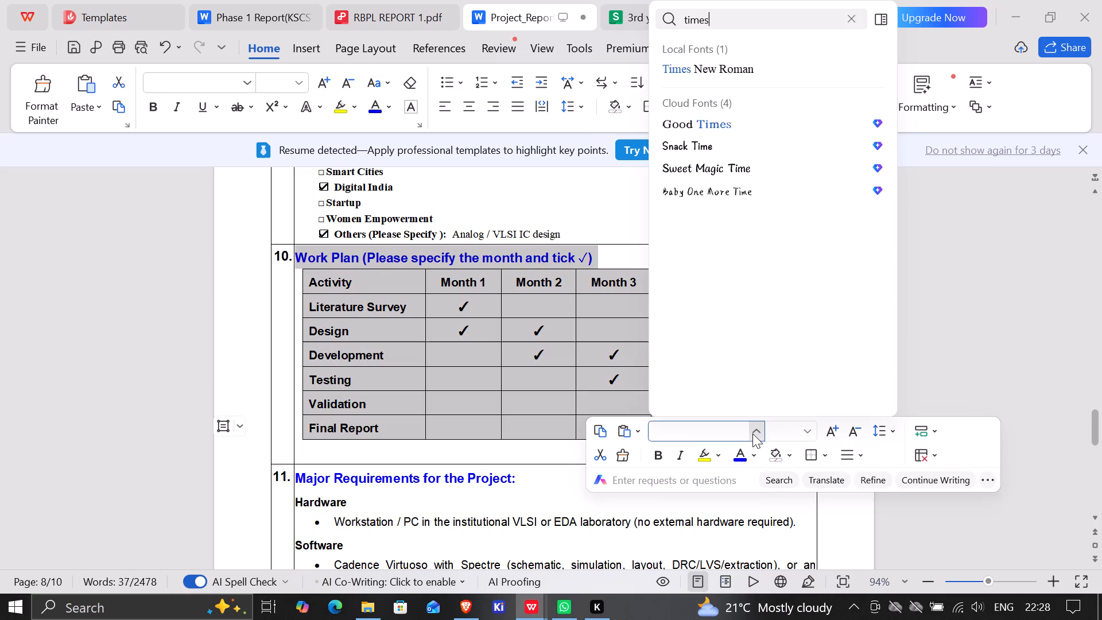
pyautogui.click(727, 75)
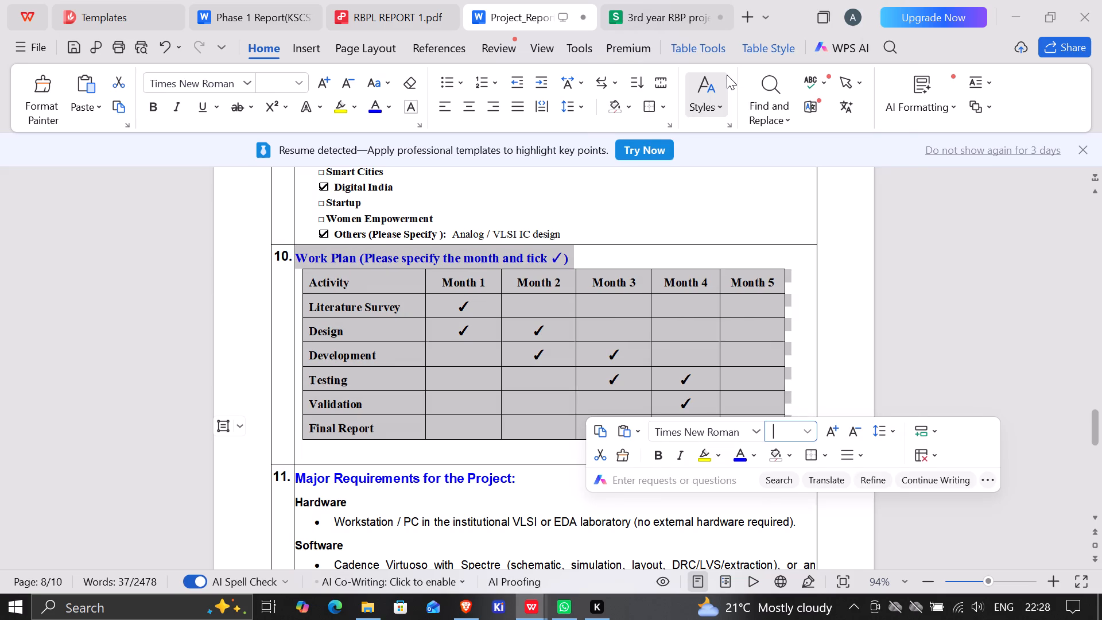
pyautogui.click(807, 435)
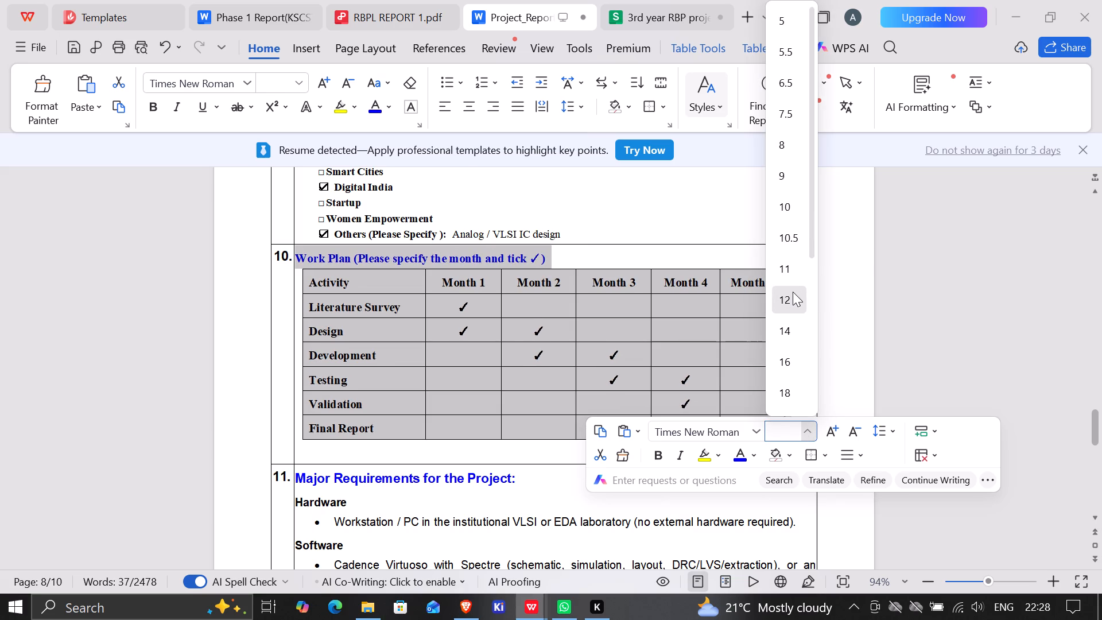
pyautogui.click(793, 264)
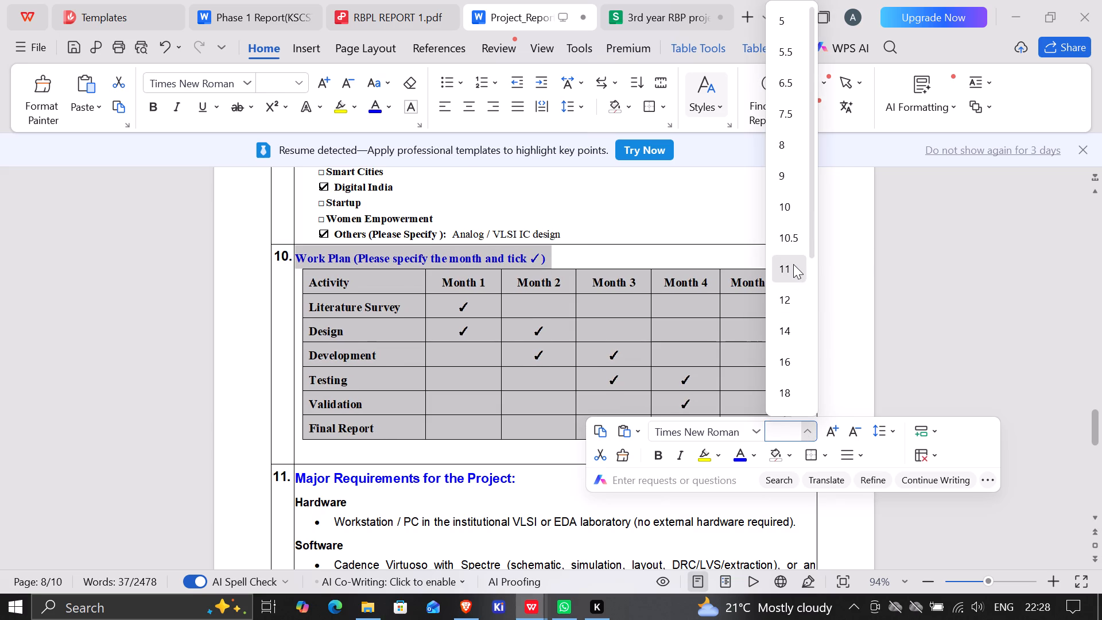
pyautogui.click(510, 246)
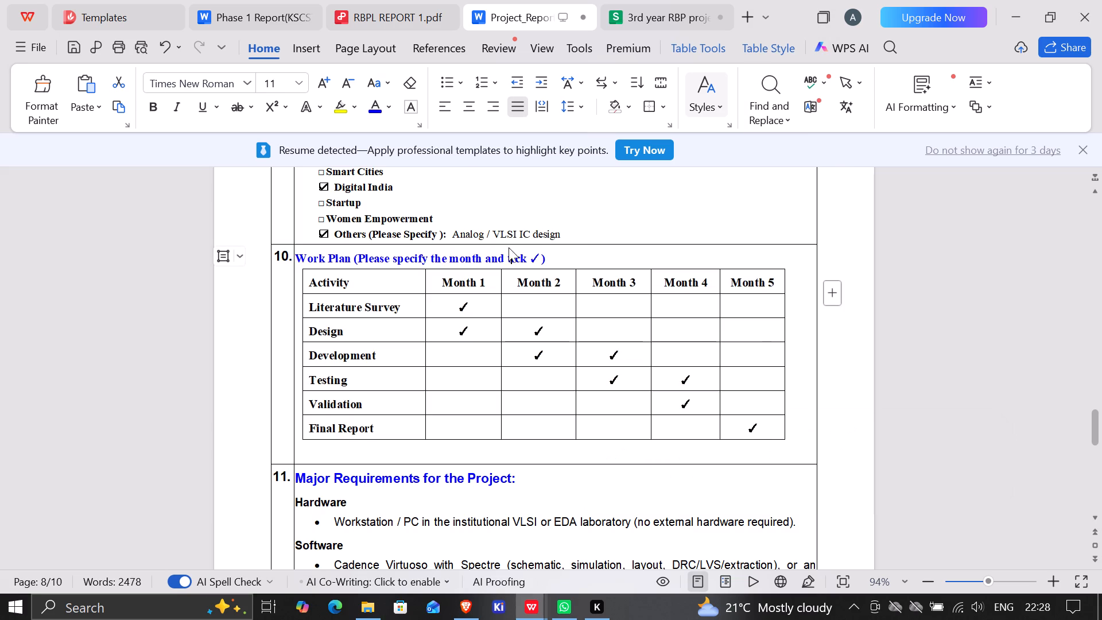
# Set the font size of the "Work Plan (Please specify the month and tick ✓)" heading to 12.
pyautogui.tripleClick(498, 255)
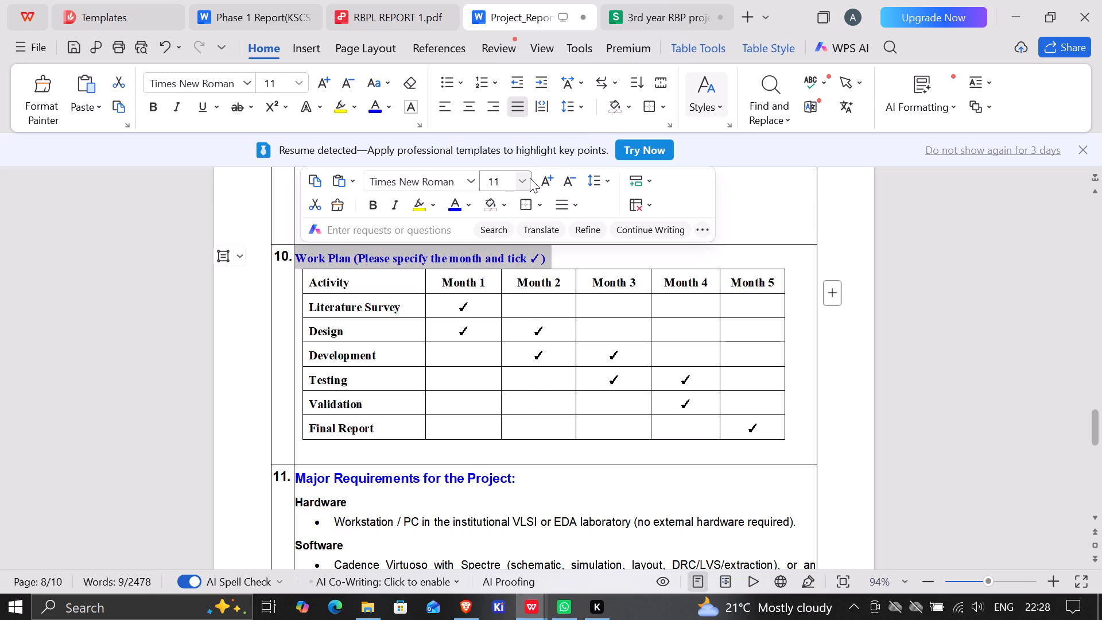
pyautogui.click(530, 178)
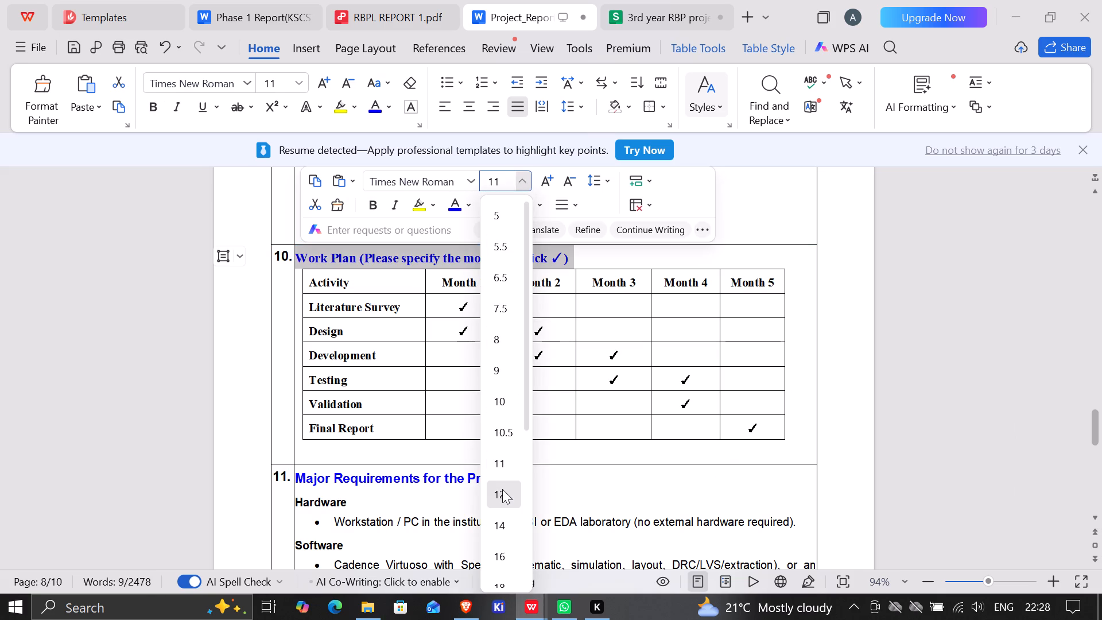
pyautogui.click(502, 489)
pyautogui.click(351, 304)
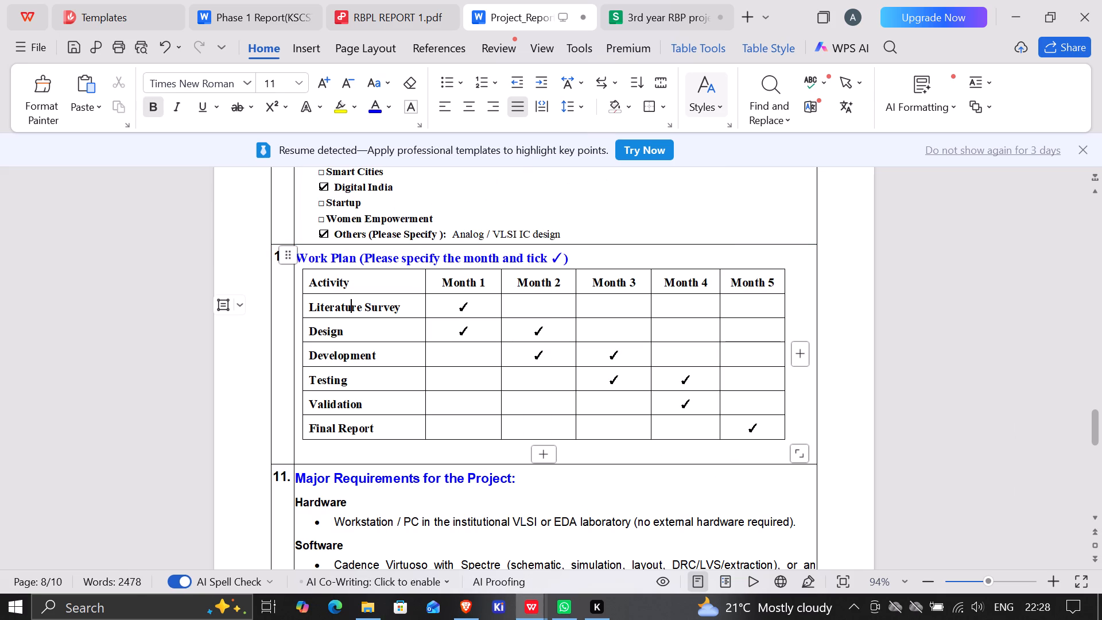
pyautogui.click(367, 286)
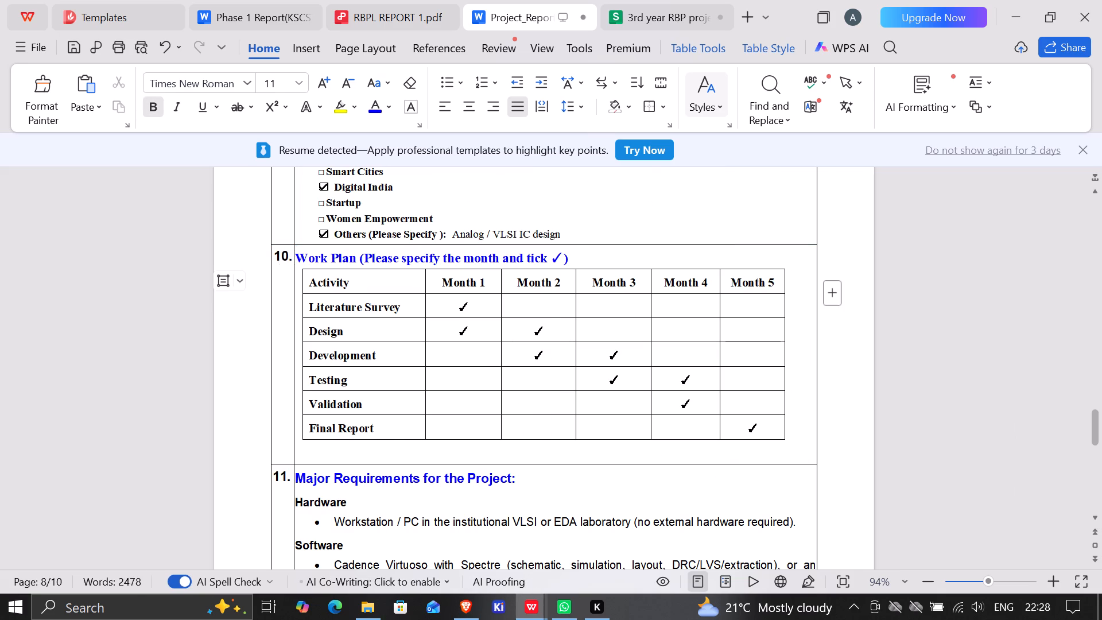
# Change the Hardware and Software subheadings and bullets under Major Requirements to Times New Roman, size 10.
pyautogui.scroll(-3, 375, 512)
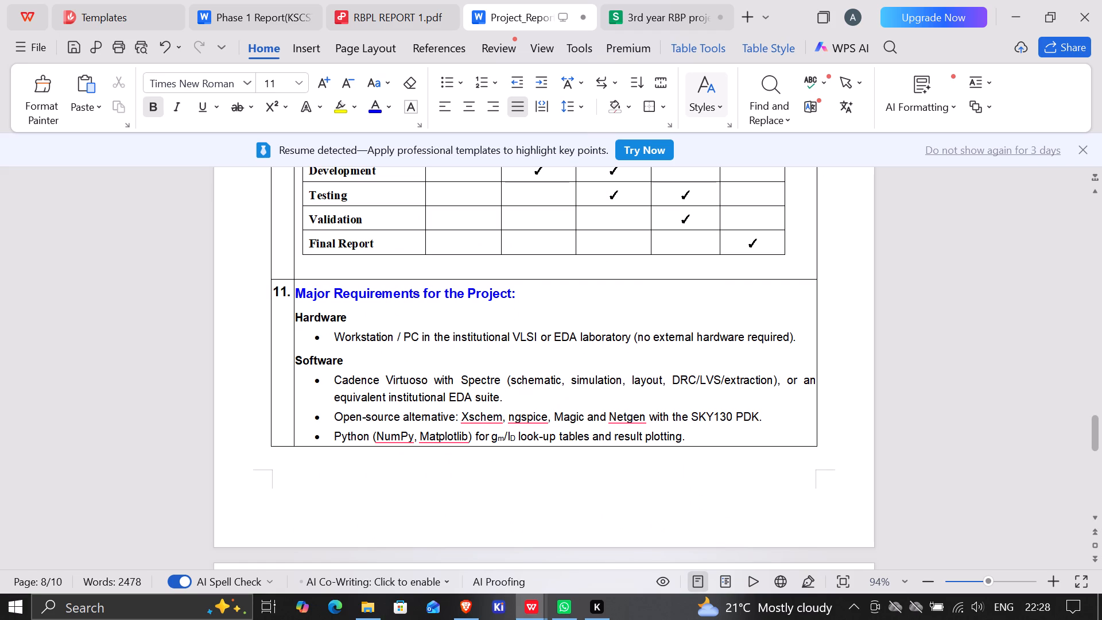
pyautogui.moveTo(297, 319); pyautogui.dragTo(704, 435)
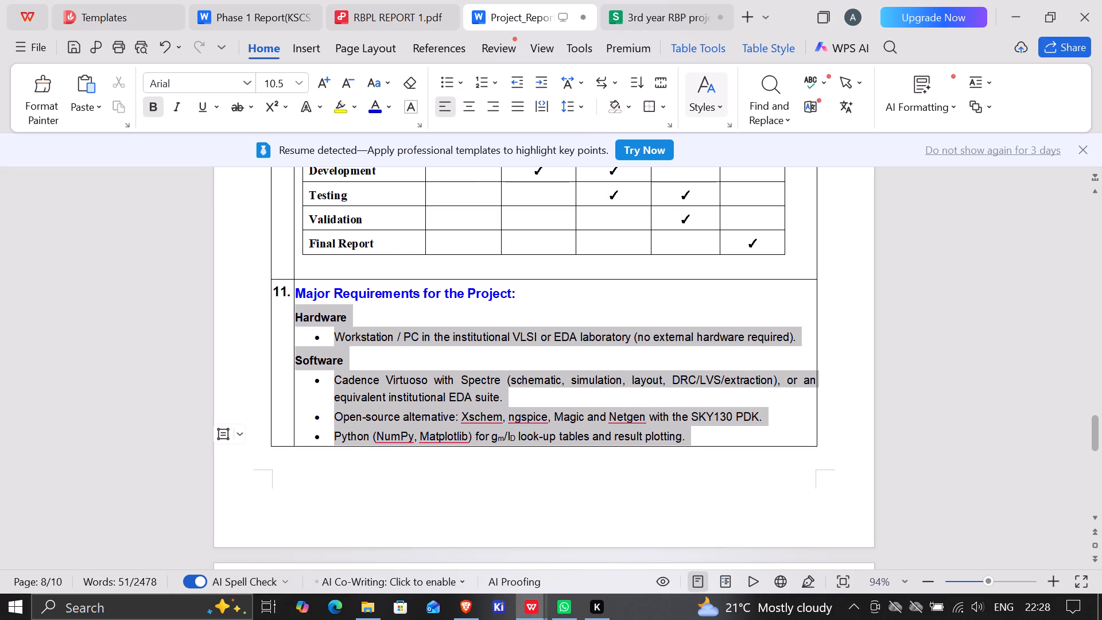
pyautogui.moveTo(704, 435); pyautogui.dragTo(696, 437)
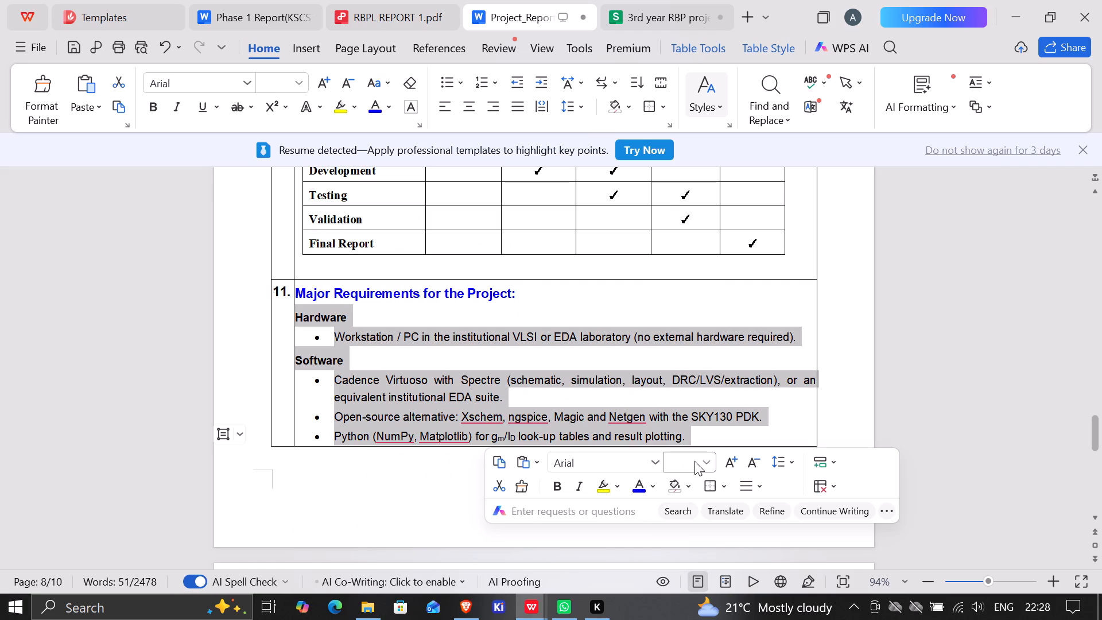
pyautogui.click(712, 461)
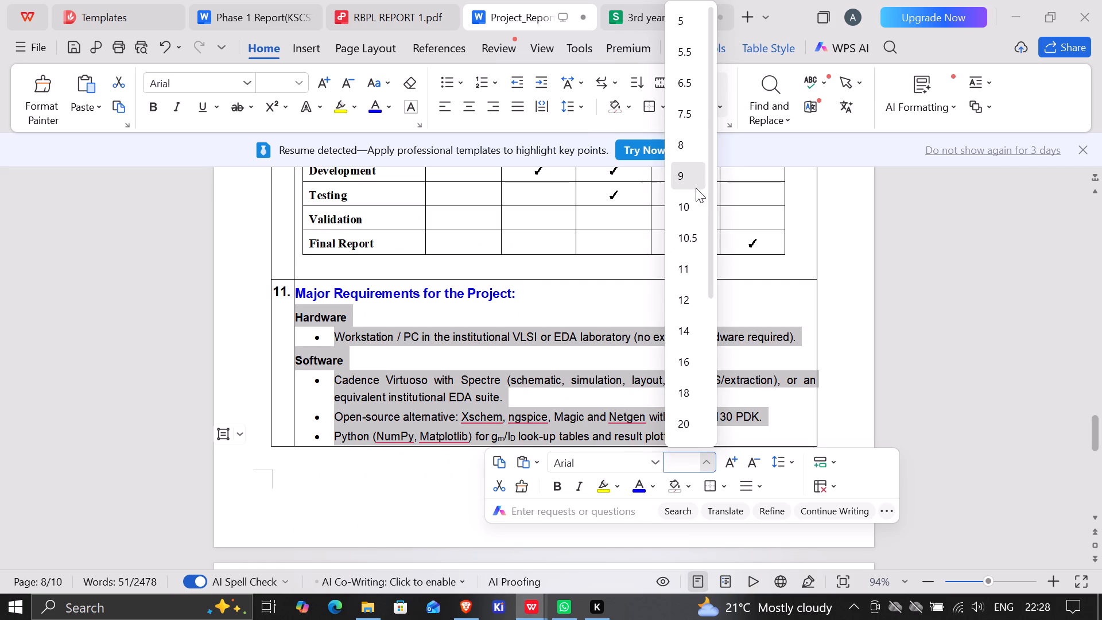
pyautogui.click(697, 220)
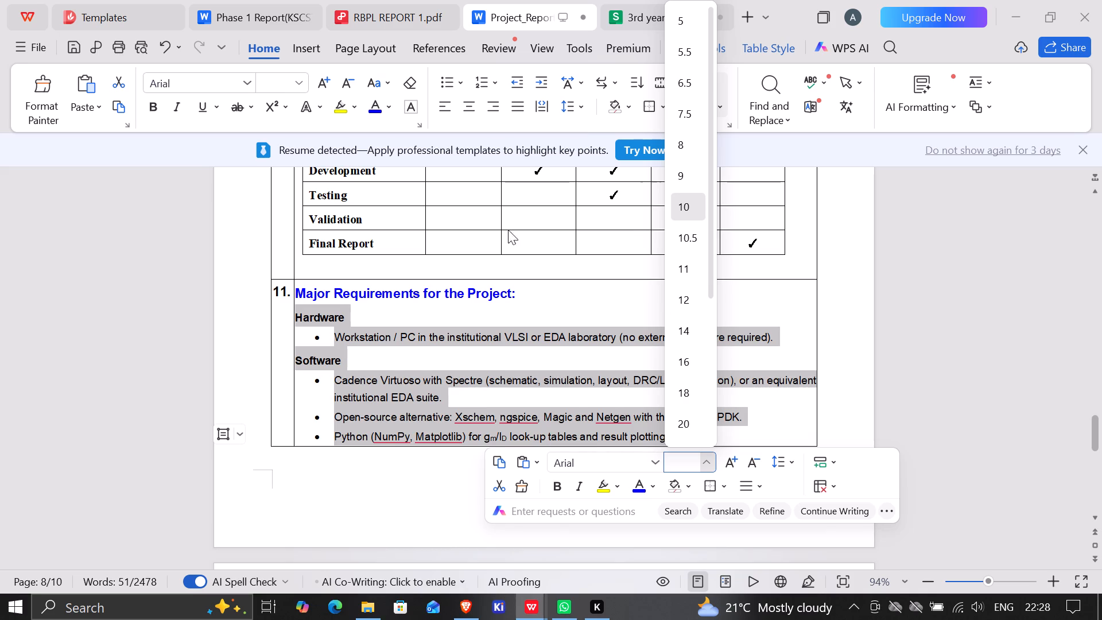
pyautogui.click(688, 201)
pyautogui.click(649, 459)
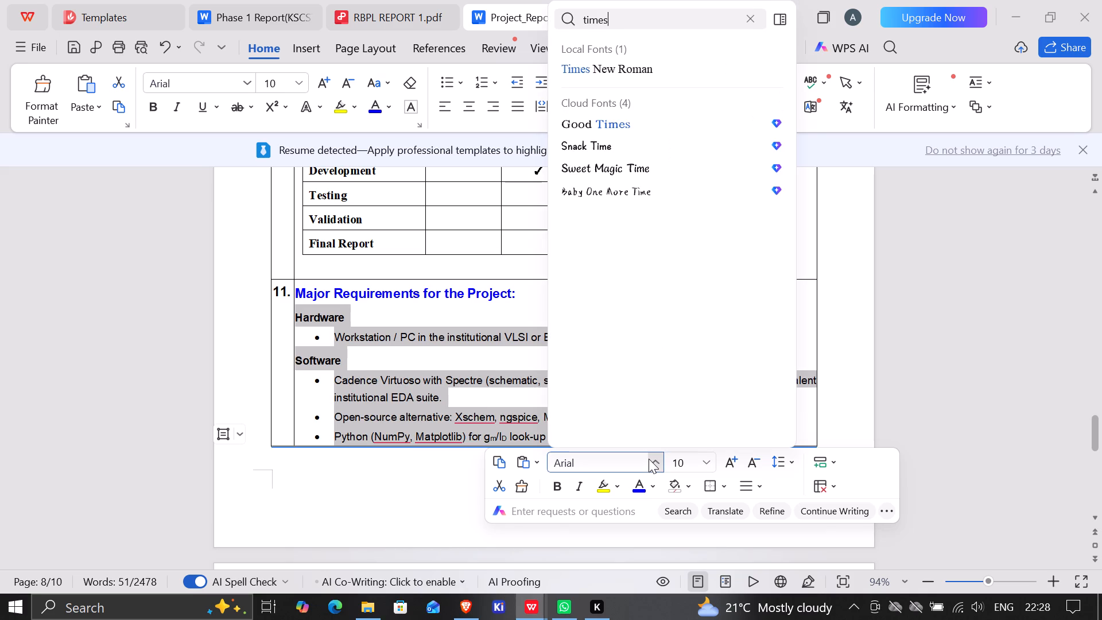
pyautogui.click(657, 73)
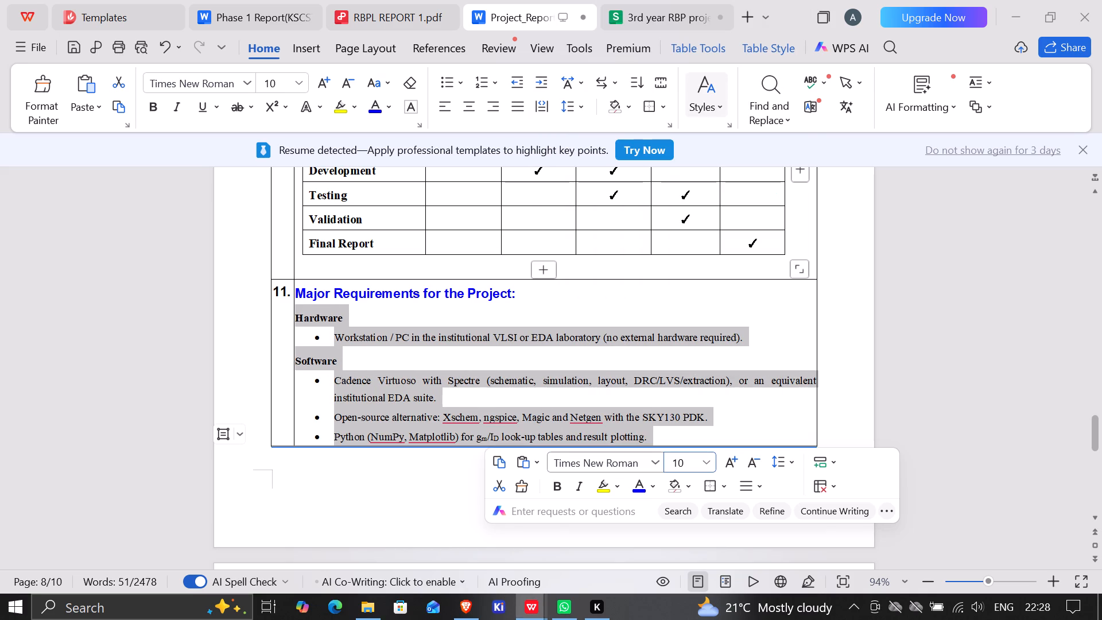
# Change the font of the section 11 heading "Major Requirements for the Project:" to Times New Roman.
pyautogui.moveTo(298, 290); pyautogui.dragTo(344, 296)
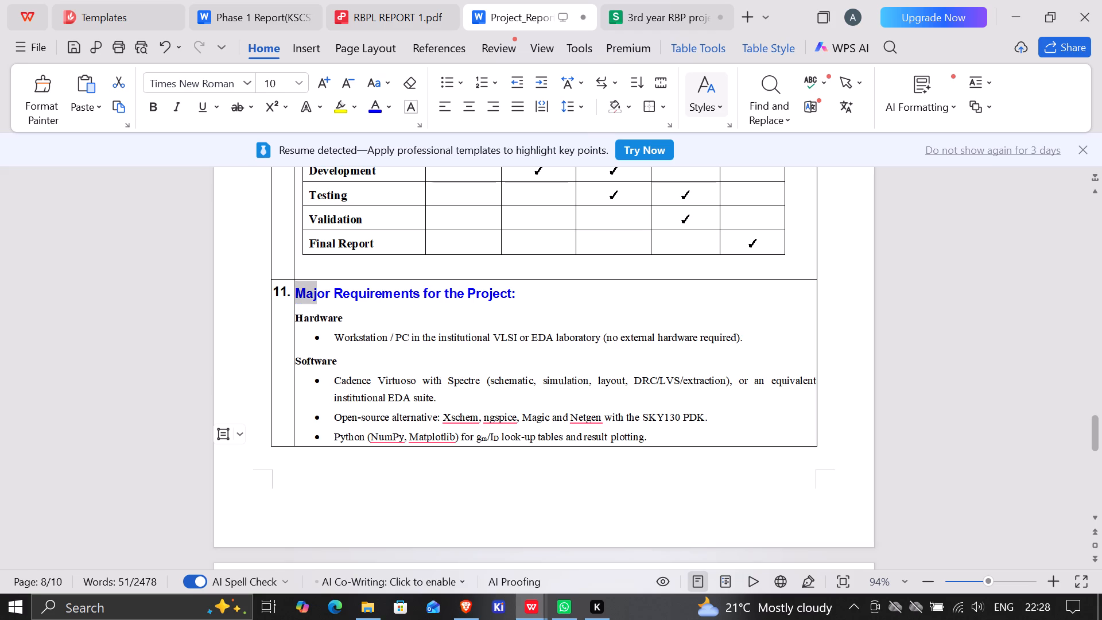
pyautogui.moveTo(344, 296); pyautogui.dragTo(515, 299)
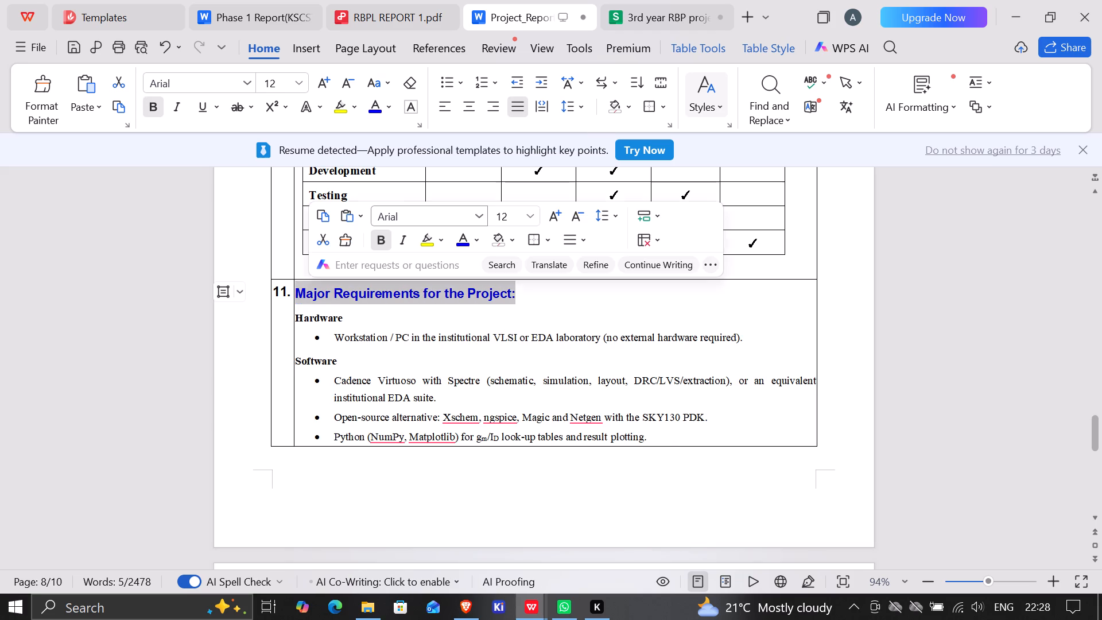
pyautogui.click(478, 210)
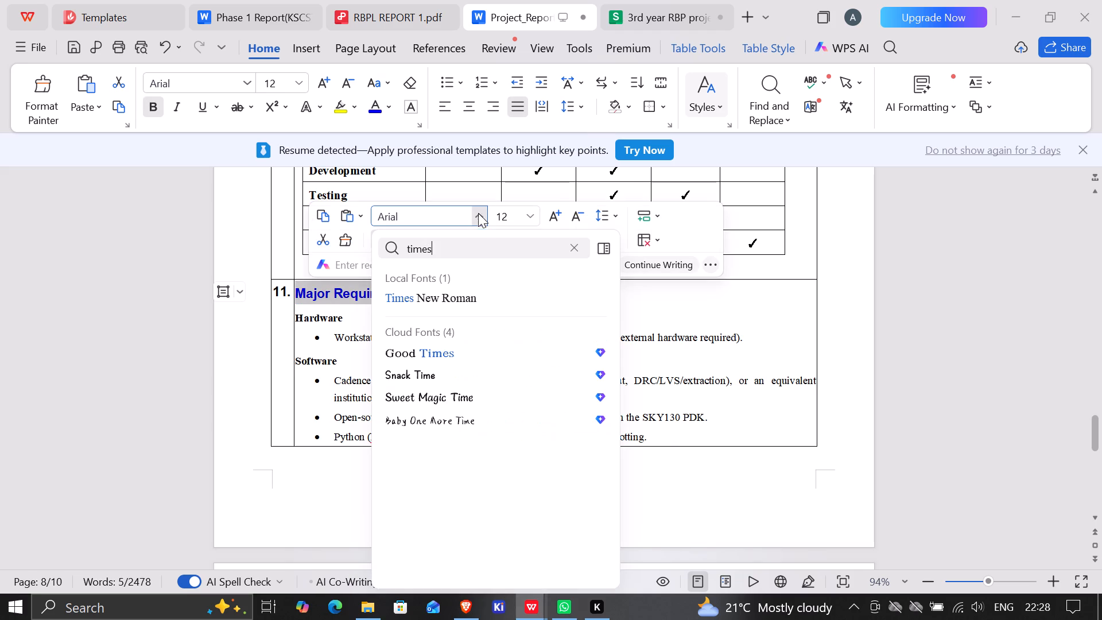
pyautogui.click(457, 290)
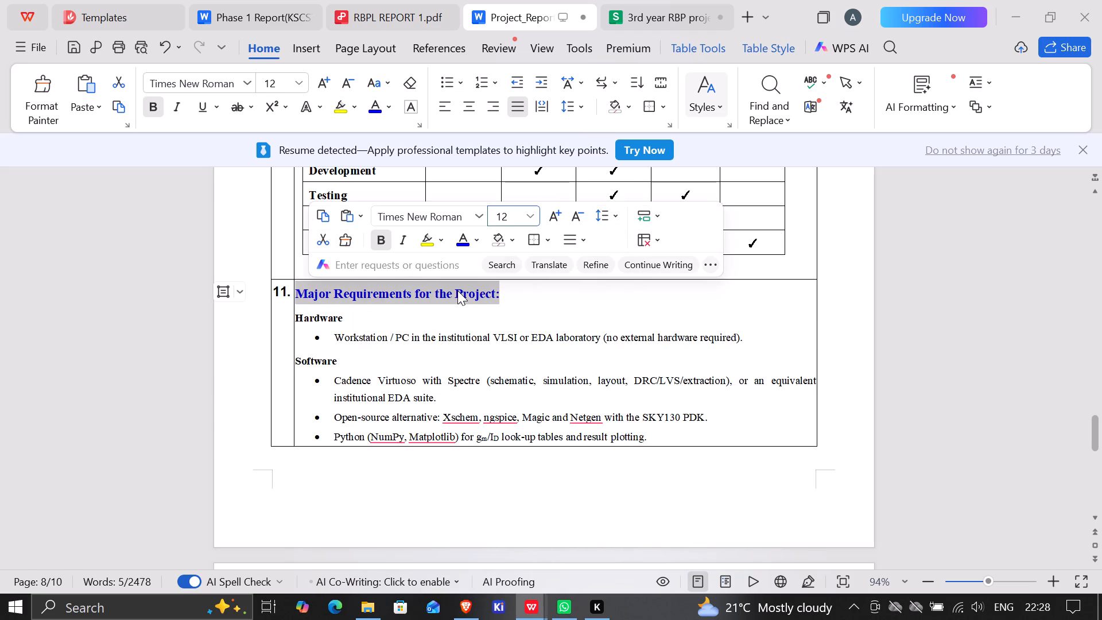
pyautogui.click(526, 307)
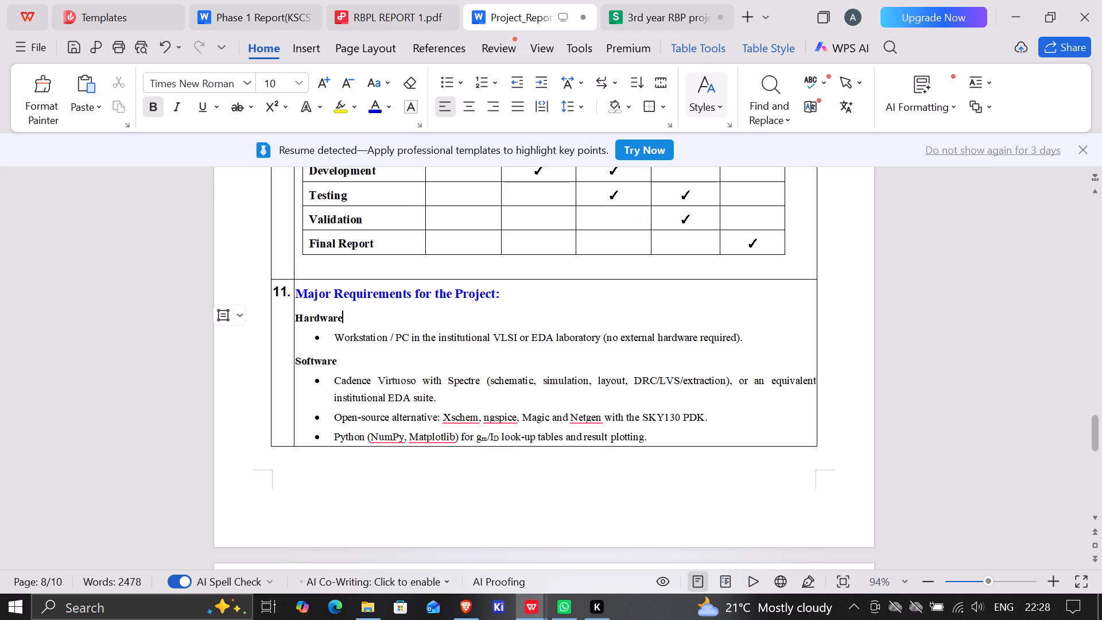
# Set the font size of the Consumables and Field Studies subheadings and their bullets to 10.
pyautogui.scroll(-3, 525, 417)
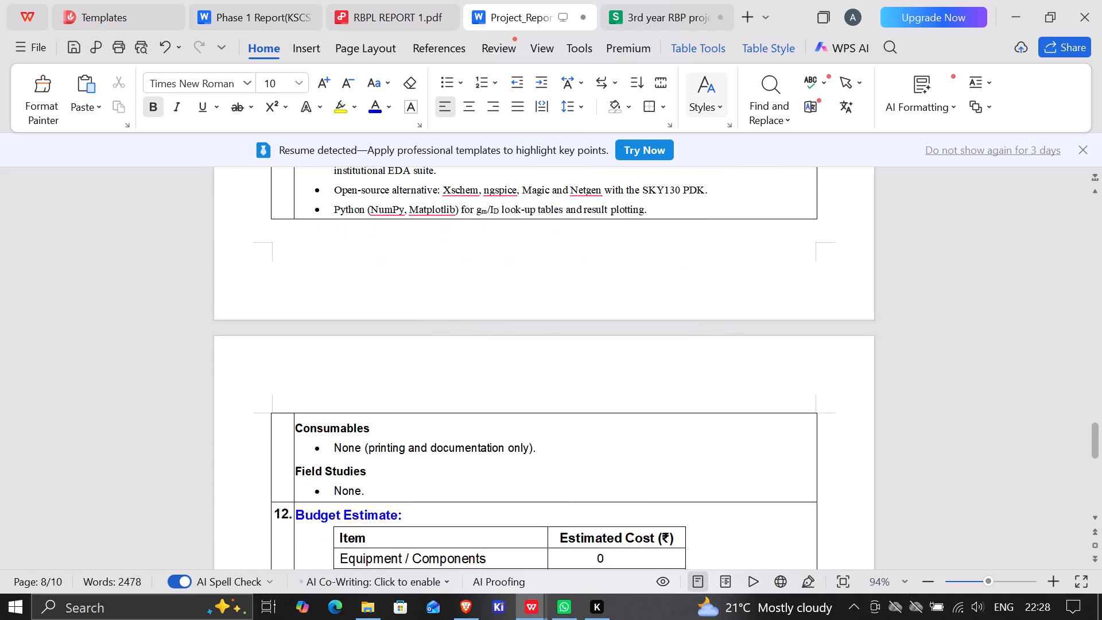
pyautogui.scroll(-1, 525, 417)
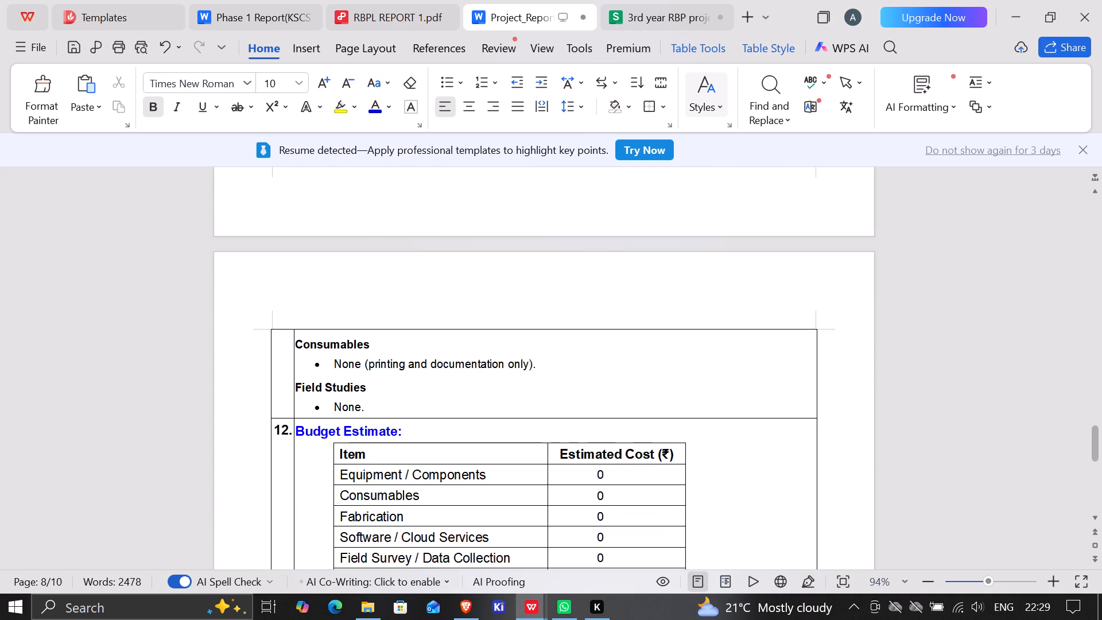
pyautogui.click(296, 345)
pyautogui.moveTo(298, 345); pyautogui.dragTo(389, 406)
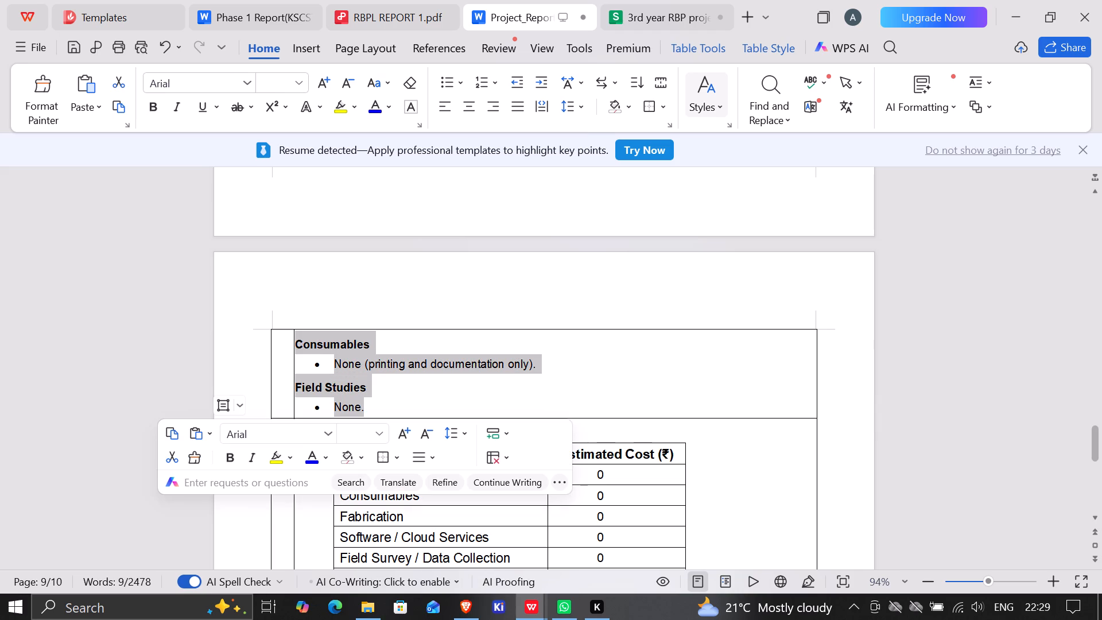
pyautogui.click(377, 440)
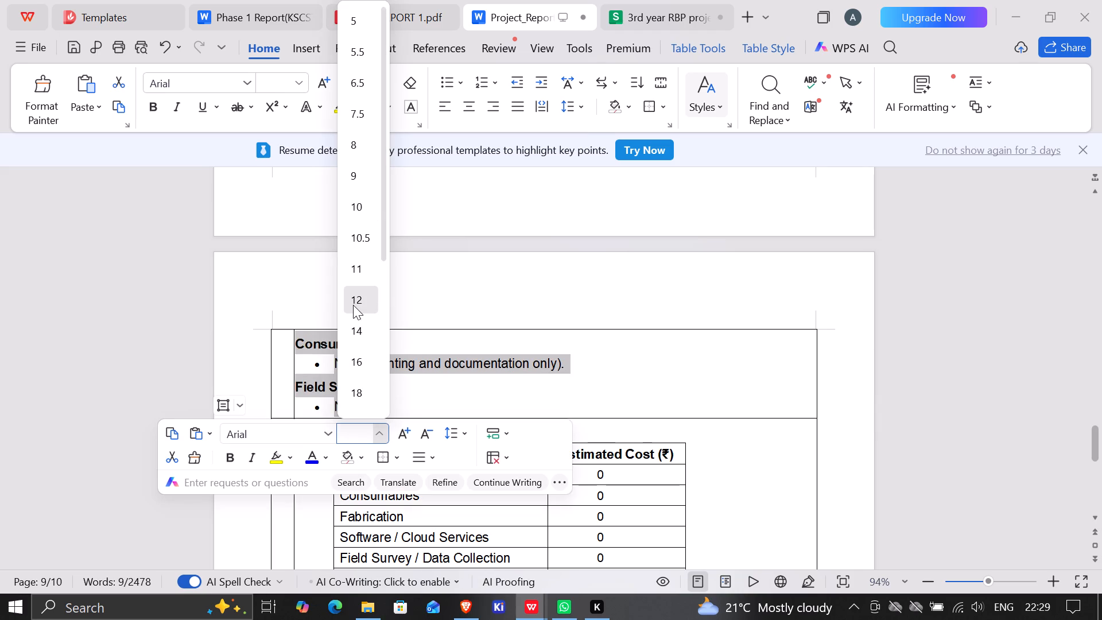
pyautogui.click(356, 194)
pyautogui.scroll(2, 386, 318)
pyautogui.hscroll(1, 386, 318)
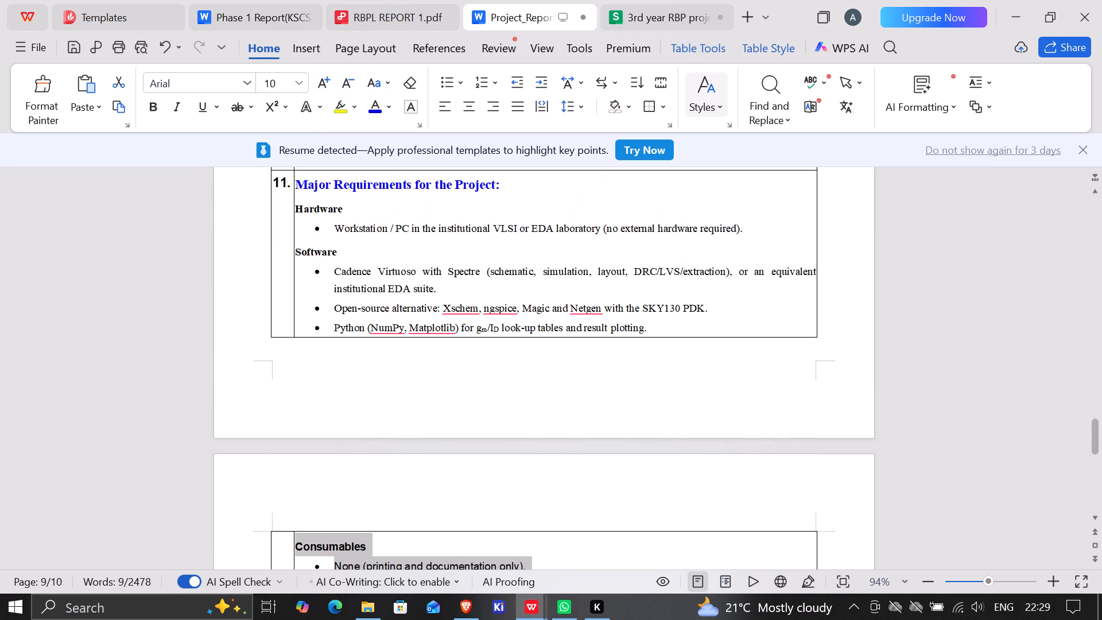
pyautogui.scroll(-1, 386, 318)
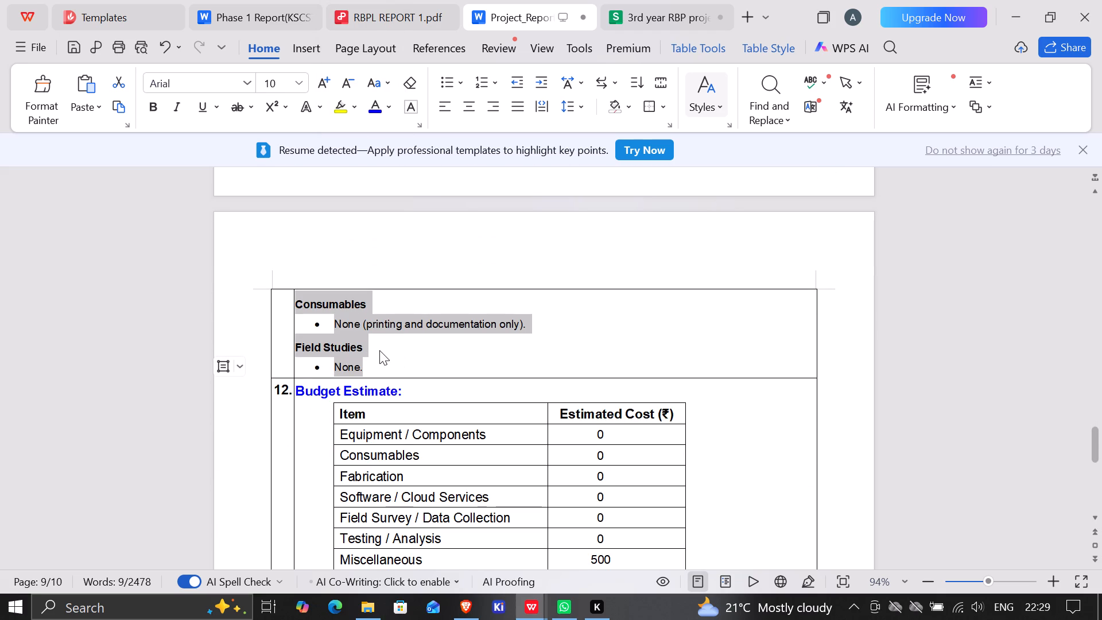
# Change the font of the Consumables and Field Studies subheadings and their bullets to Times New Roman.
pyautogui.click(250, 88)
pyautogui.click(246, 174)
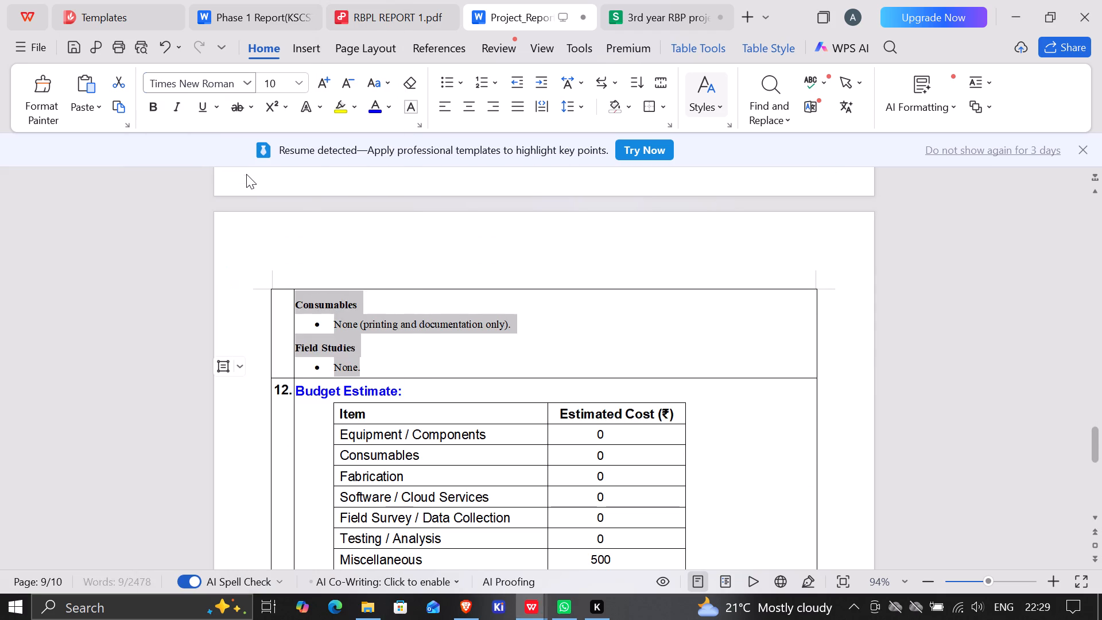
pyautogui.click(452, 374)
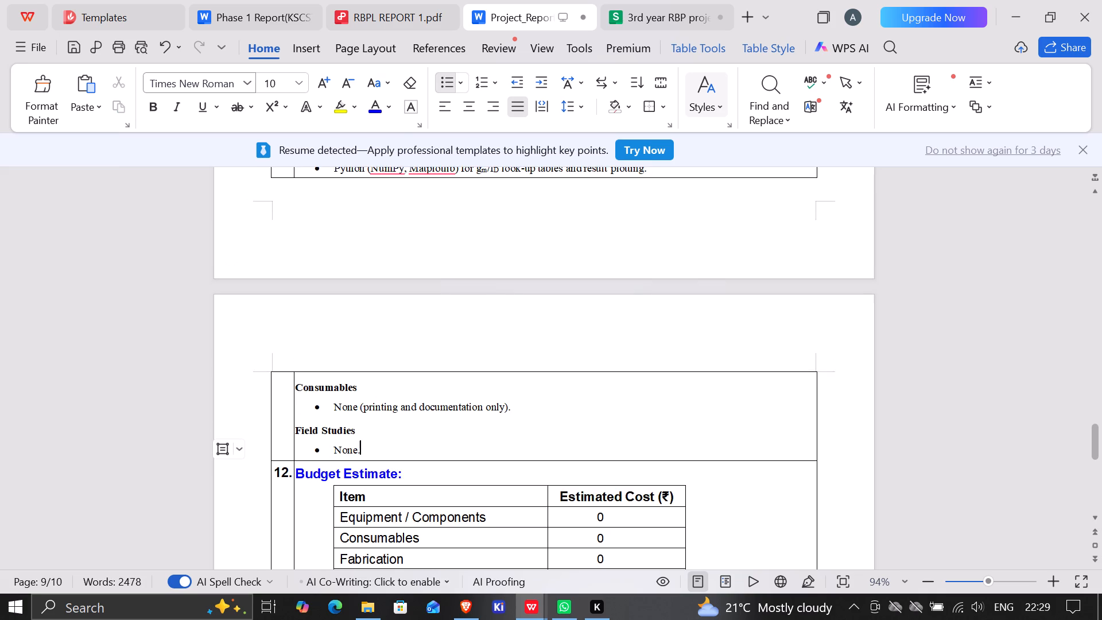
# Change the font of the section 12 heading "Budget Estimate:" to Times New Roman.
pyautogui.scroll(-1, 420, 346)
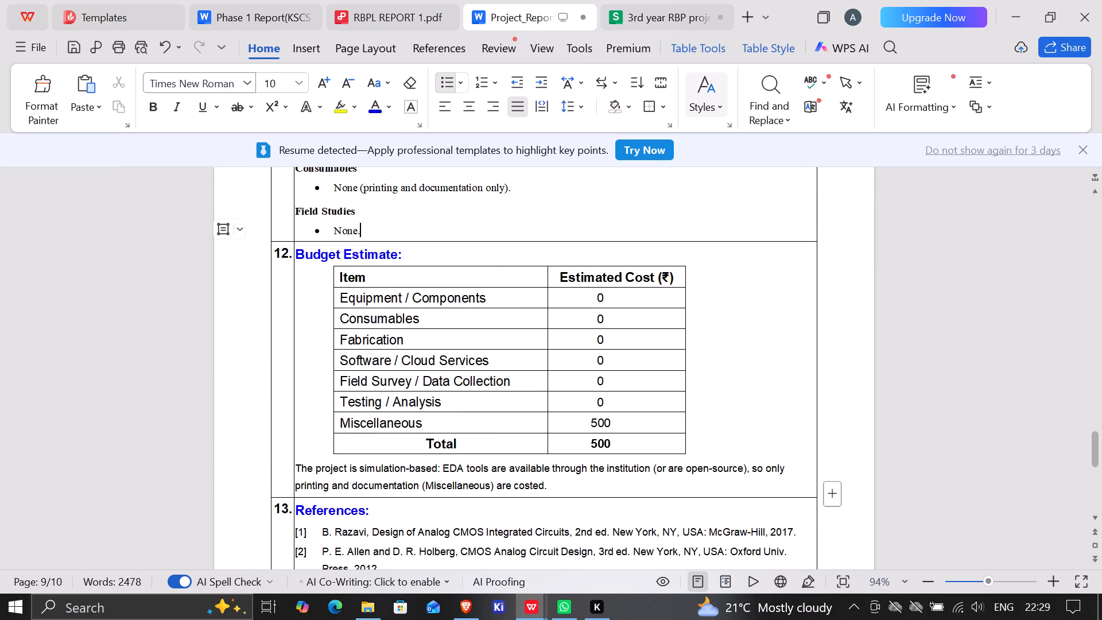
pyautogui.moveTo(297, 255); pyautogui.dragTo(367, 256)
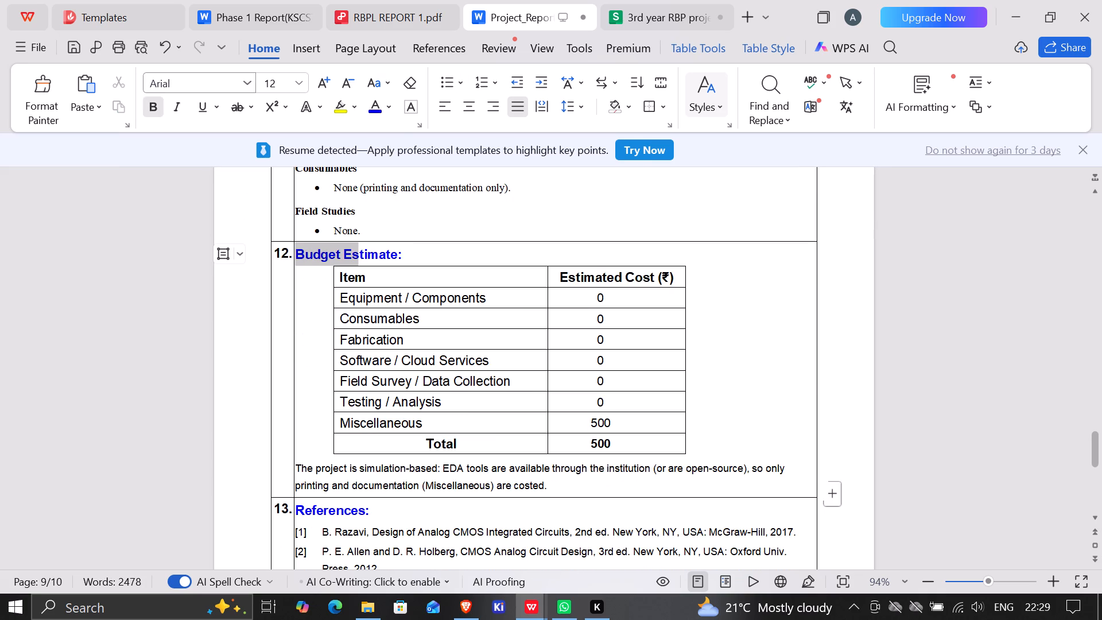
pyautogui.moveTo(367, 256); pyautogui.dragTo(401, 256)
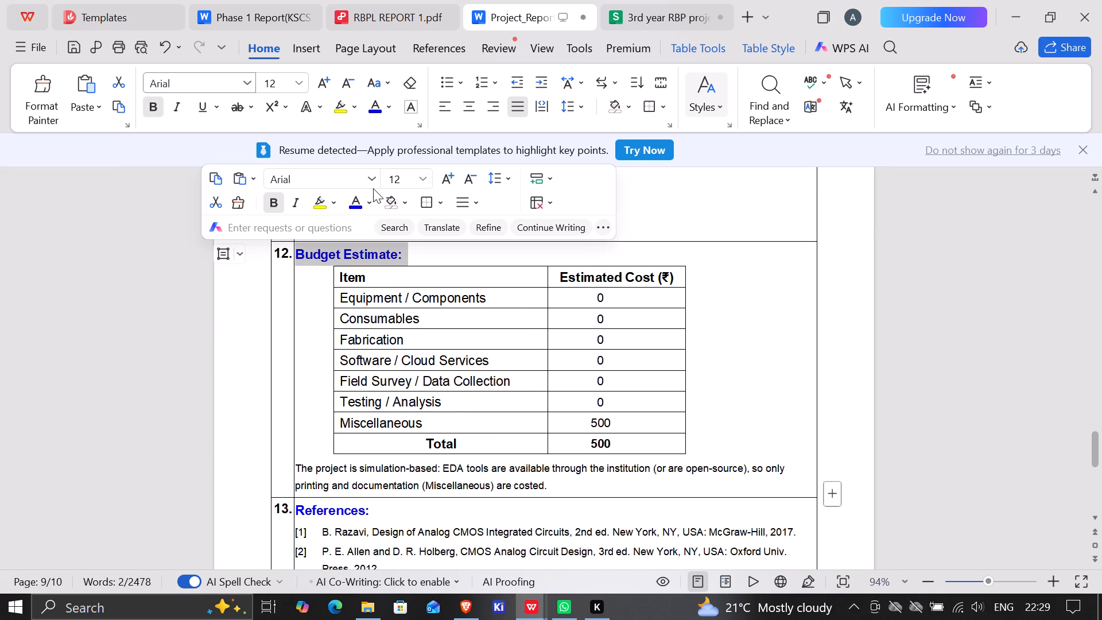
pyautogui.click(373, 188)
pyautogui.click(373, 181)
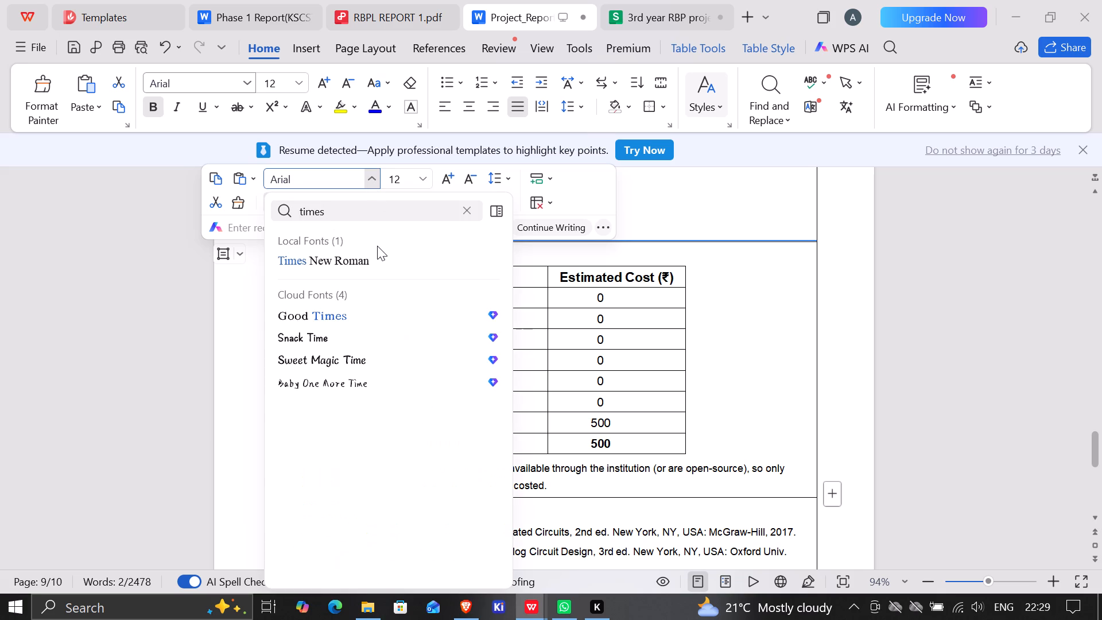
pyautogui.click(368, 266)
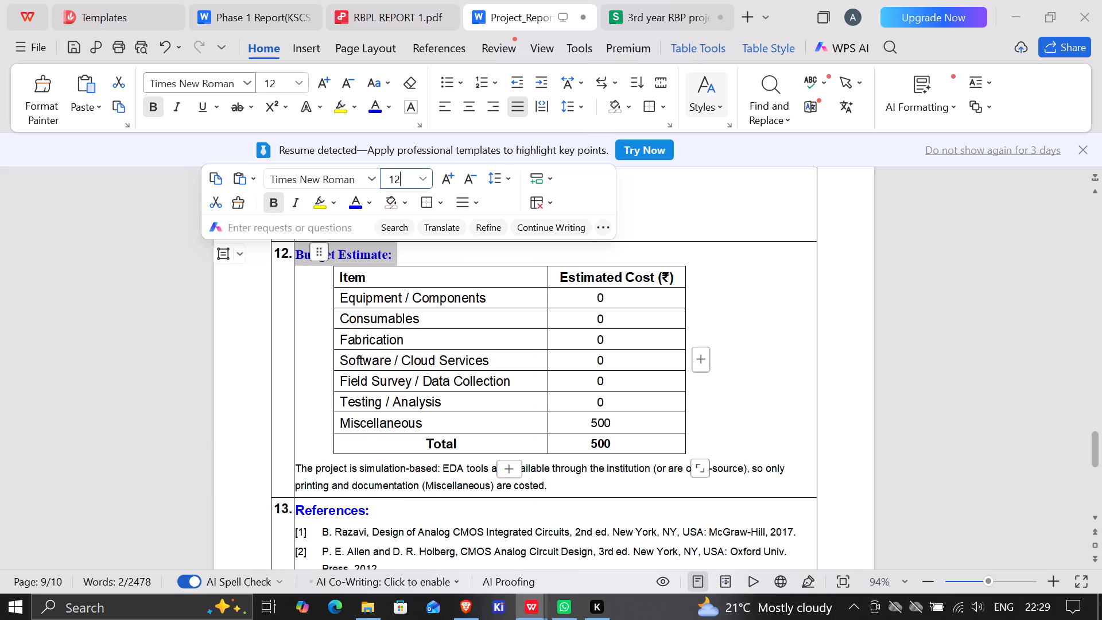
# Change the font of the whole budget table, from the Item header row to the Total row, to Times New Roman.
pyautogui.click(312, 275)
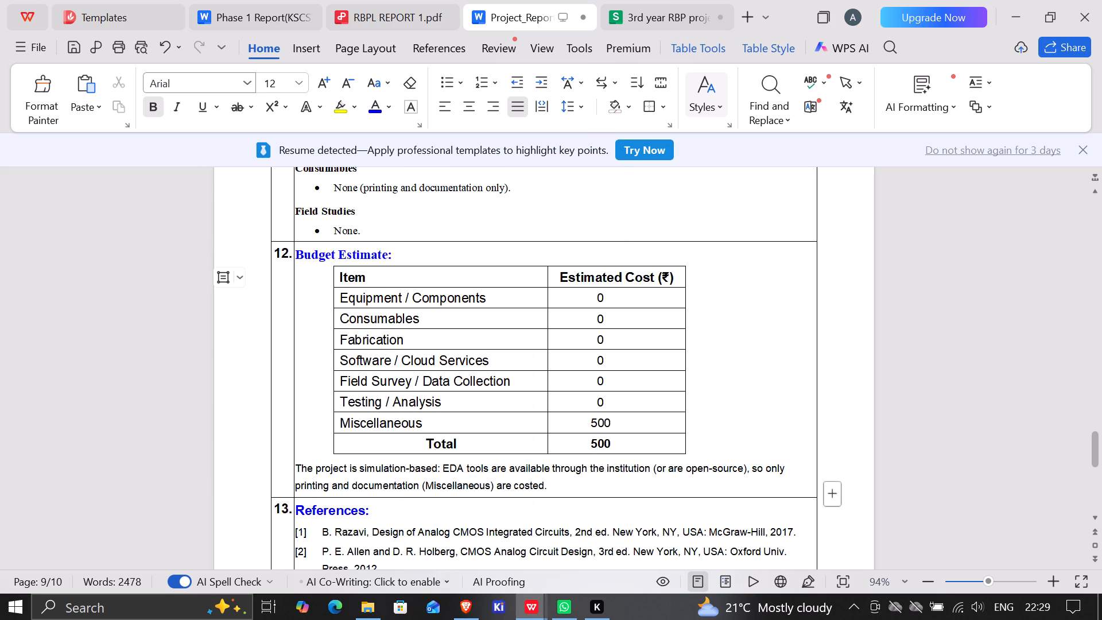
pyautogui.moveTo(321, 265); pyautogui.dragTo(292, 268)
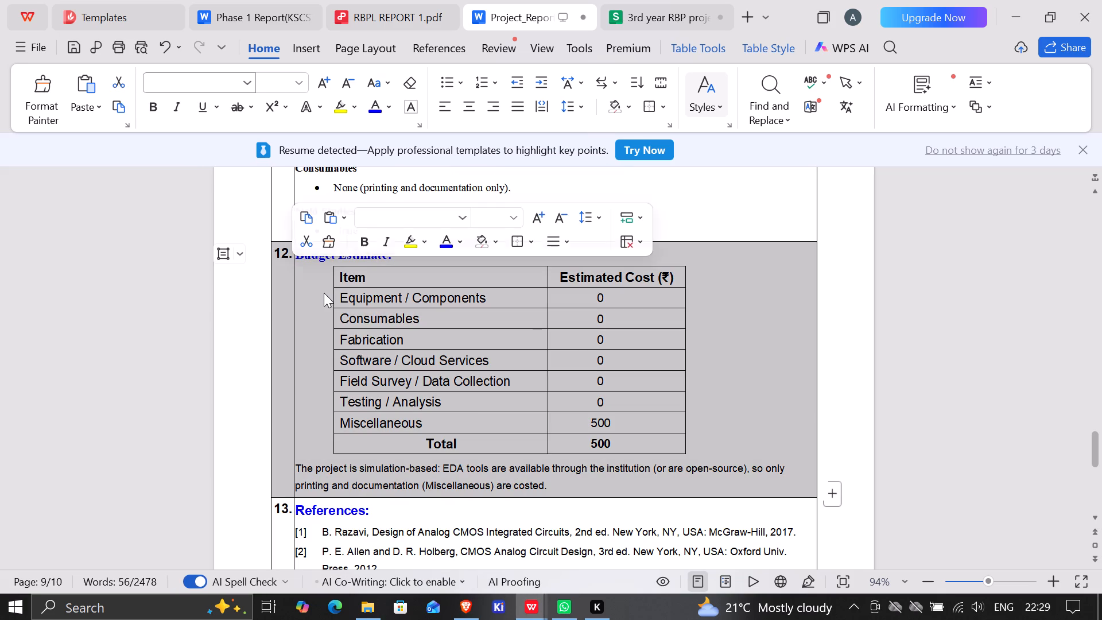
pyautogui.click(325, 294)
pyautogui.moveTo(319, 276); pyautogui.dragTo(591, 438)
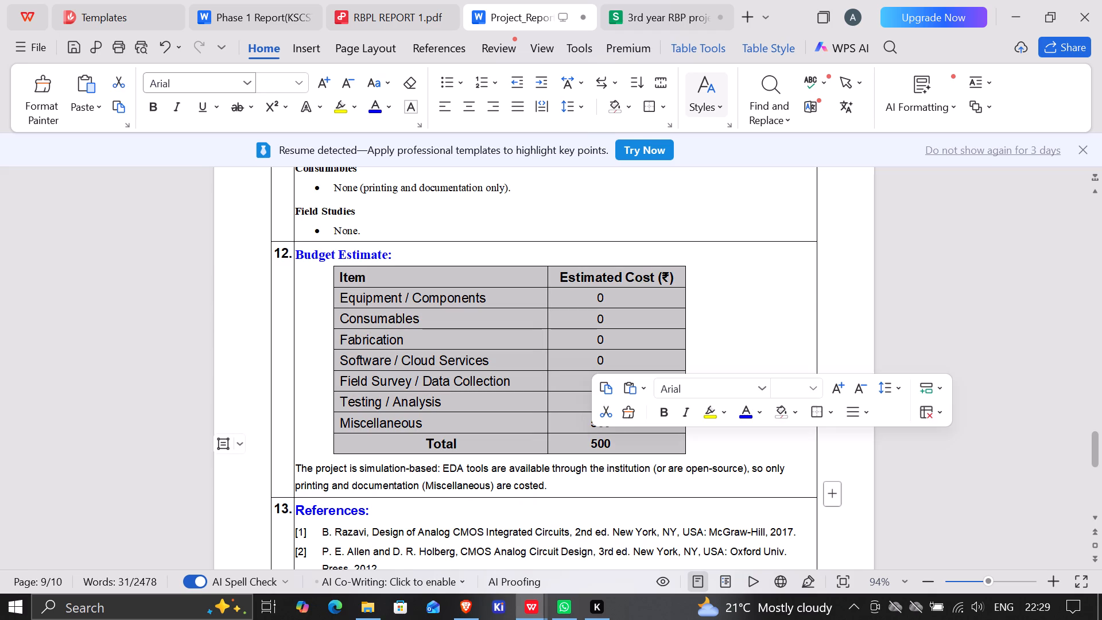
pyautogui.click(762, 396)
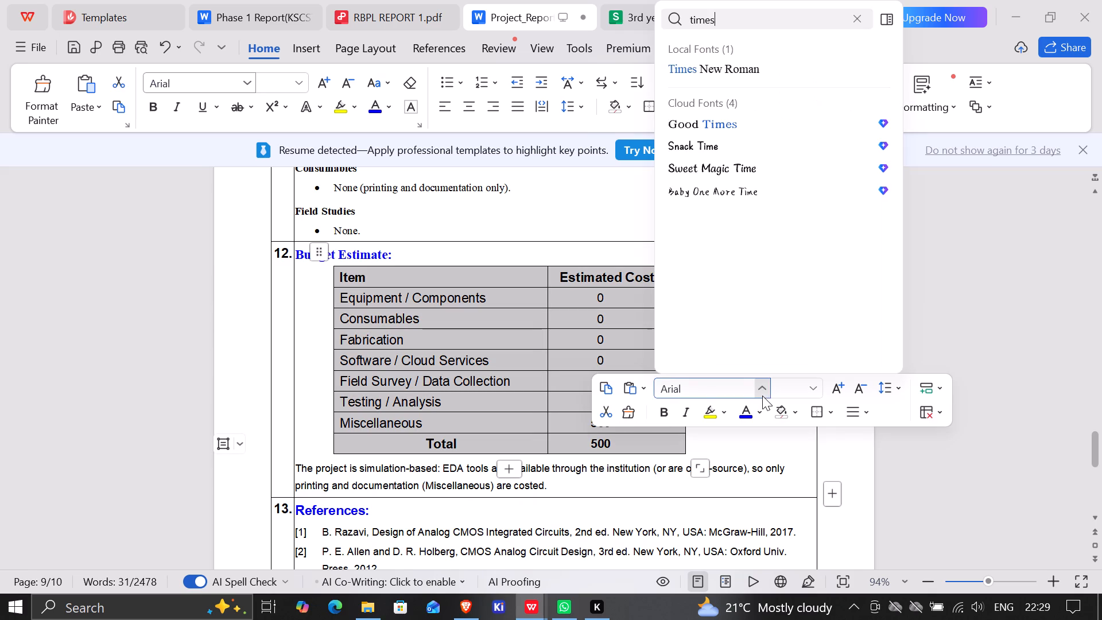
pyautogui.click(734, 73)
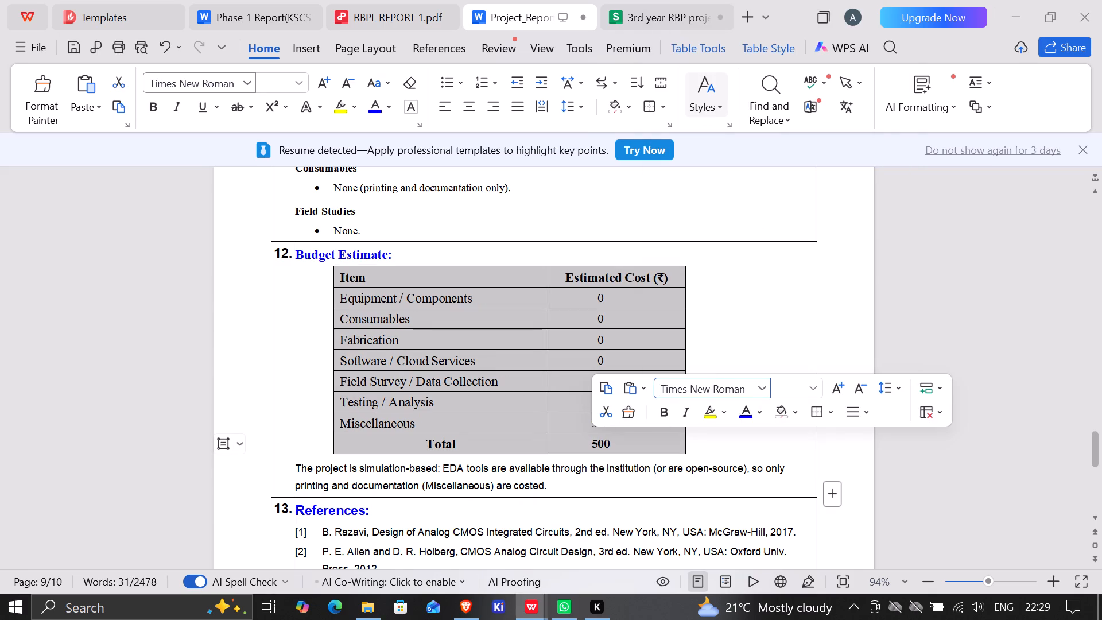
pyautogui.click(777, 261)
# Set the simulation-based project note below the budget table to Times New Roman, size 10.
pyautogui.scroll(-2, 558, 441)
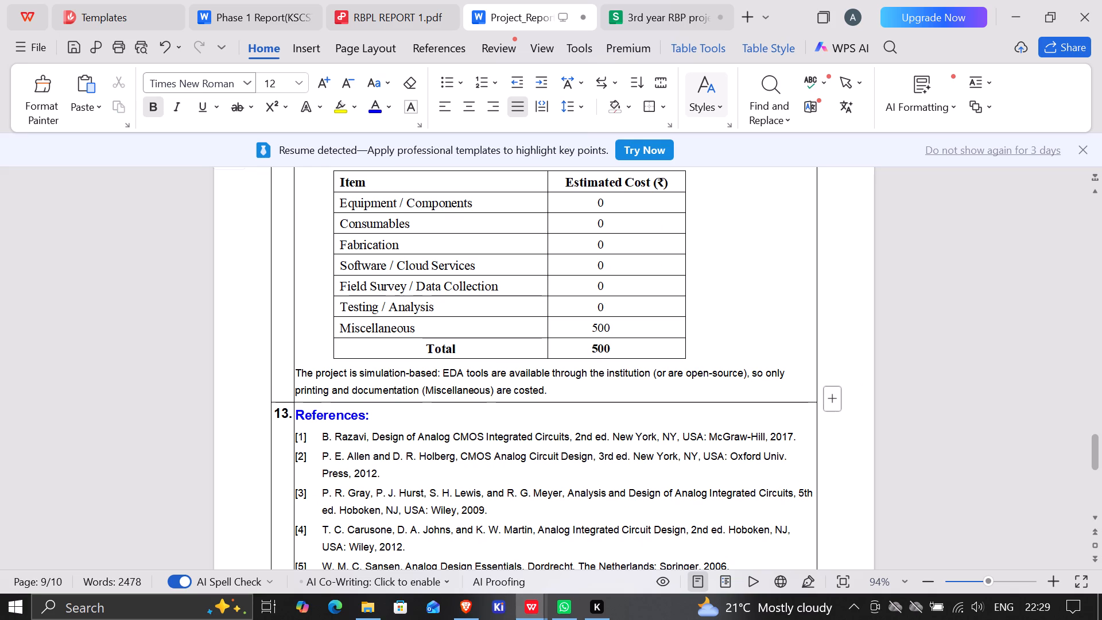
pyautogui.moveTo(551, 394); pyautogui.dragTo(300, 371)
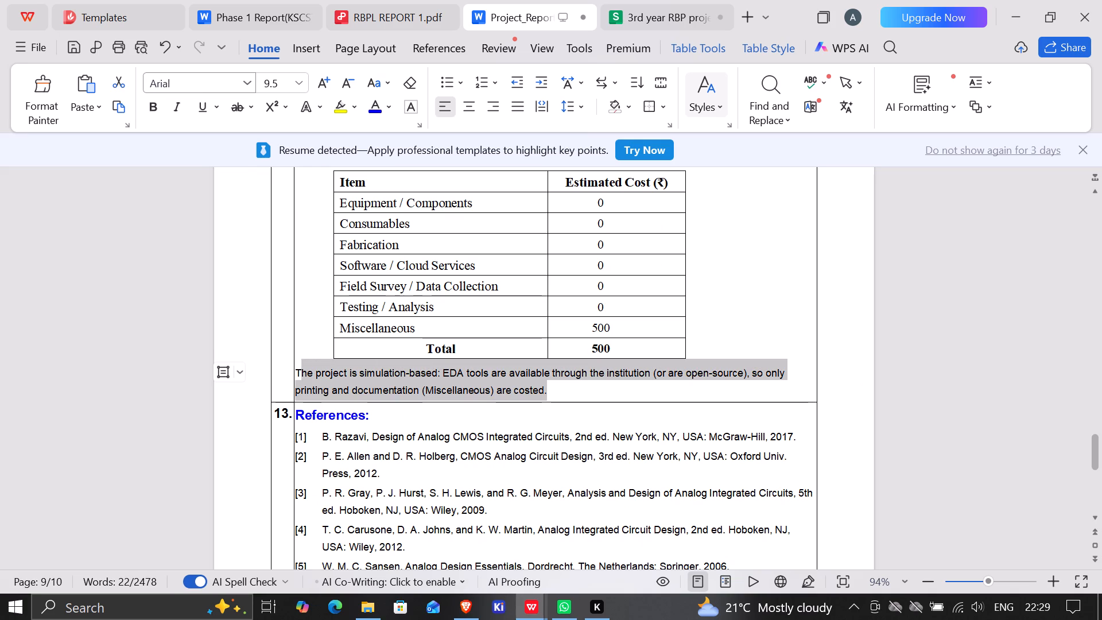
pyautogui.moveTo(300, 371); pyautogui.dragTo(296, 371)
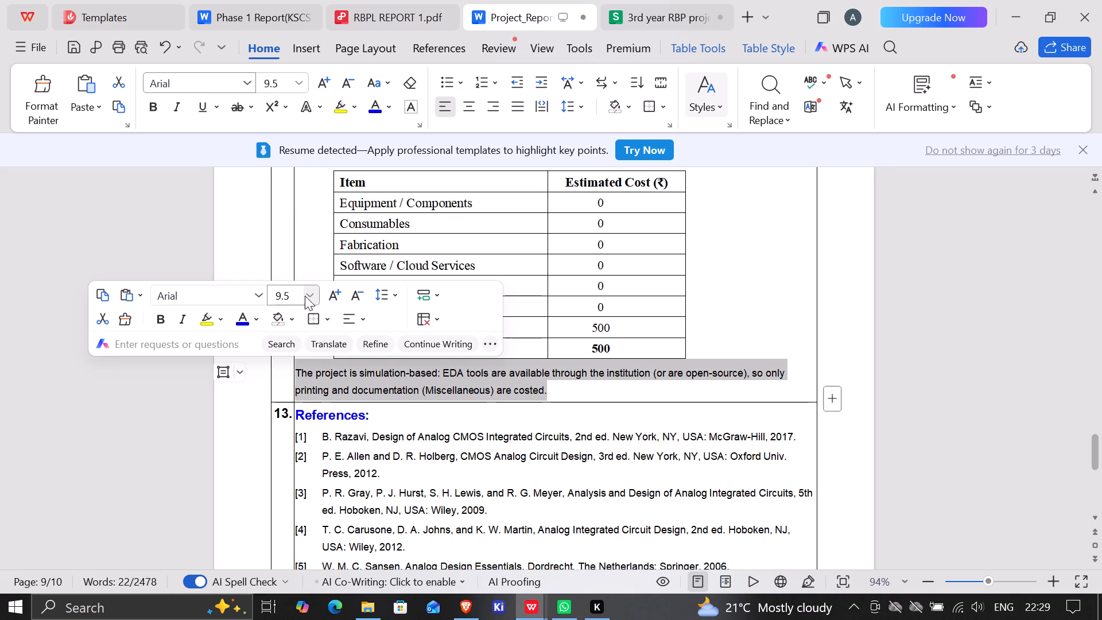
pyautogui.click(260, 297)
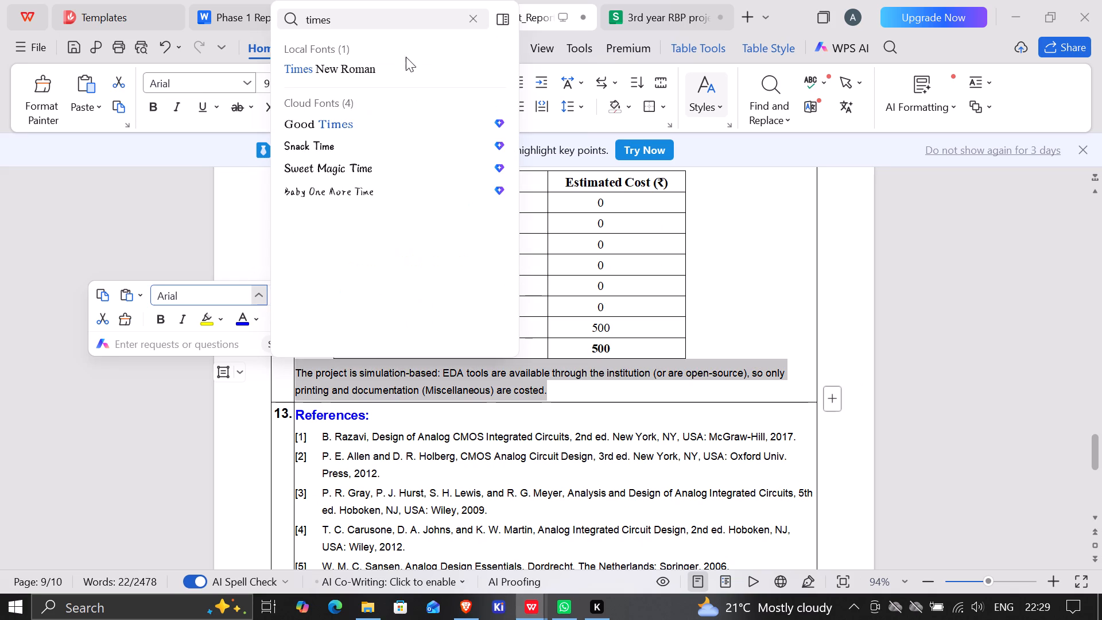
pyautogui.click(383, 76)
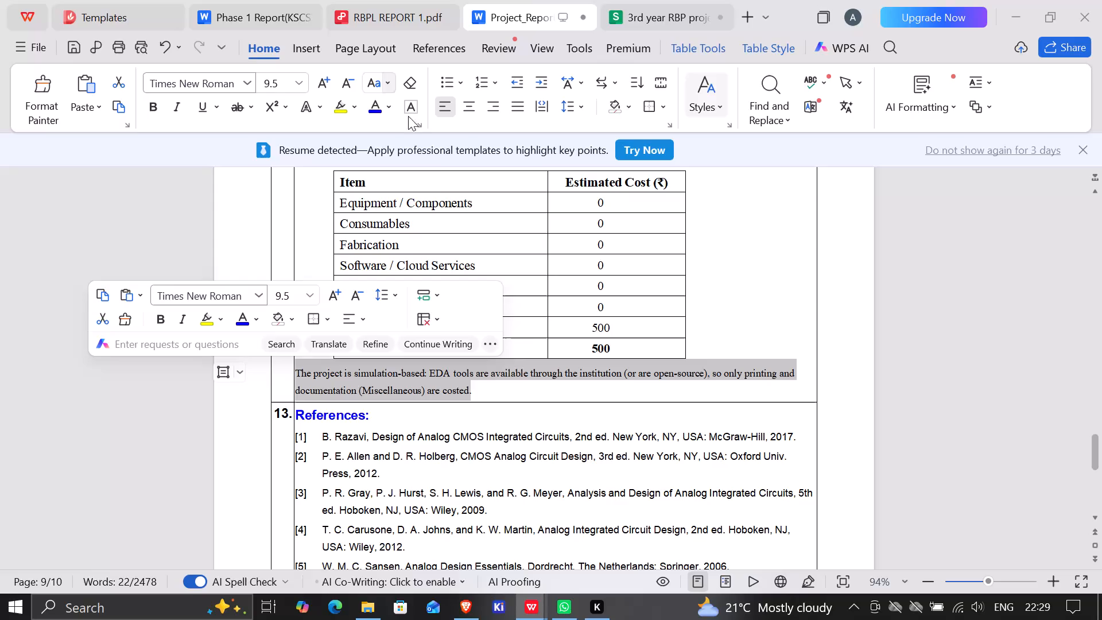
pyautogui.click(313, 290)
pyautogui.click(287, 522)
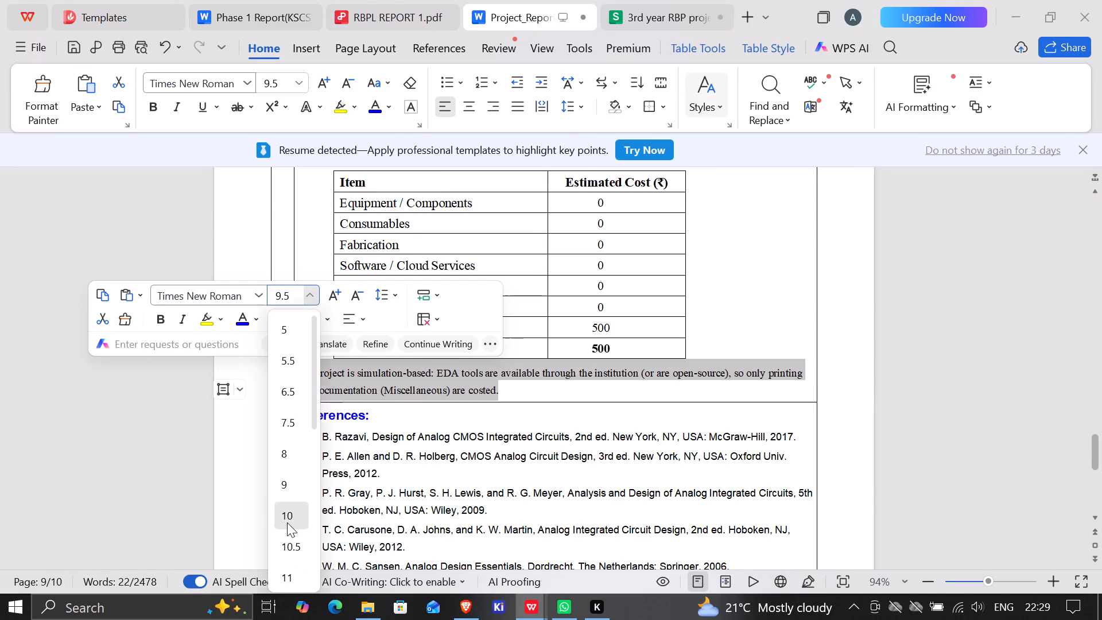
pyautogui.click(581, 419)
# Change the font of the section 13 heading "References:" to Times New Roman.
pyautogui.scroll(-1, 408, 506)
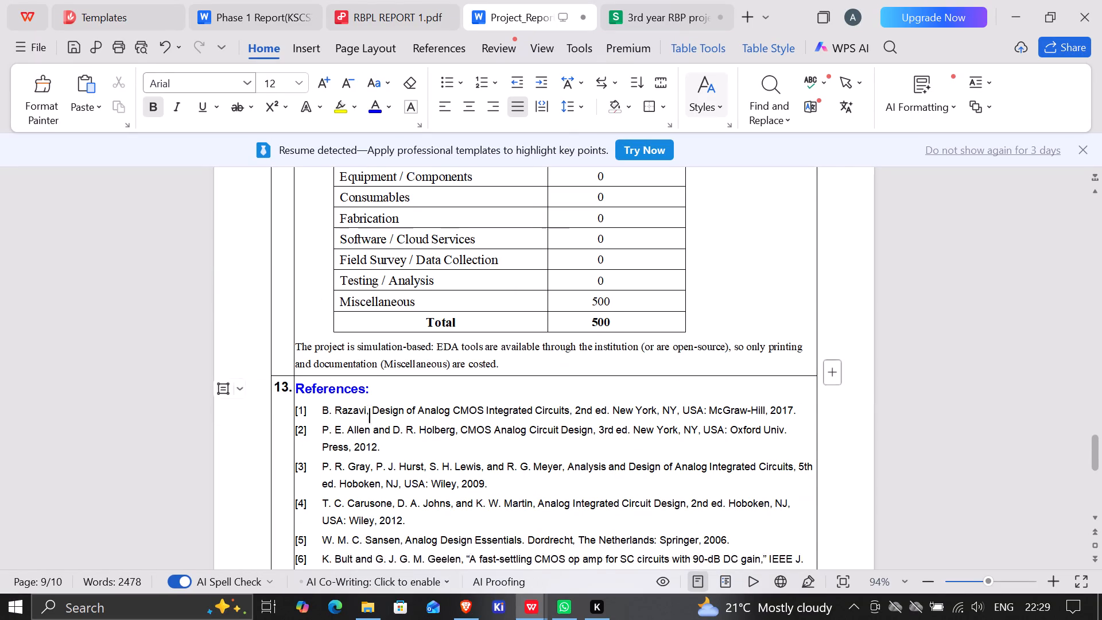
pyautogui.scroll(-1, 408, 506)
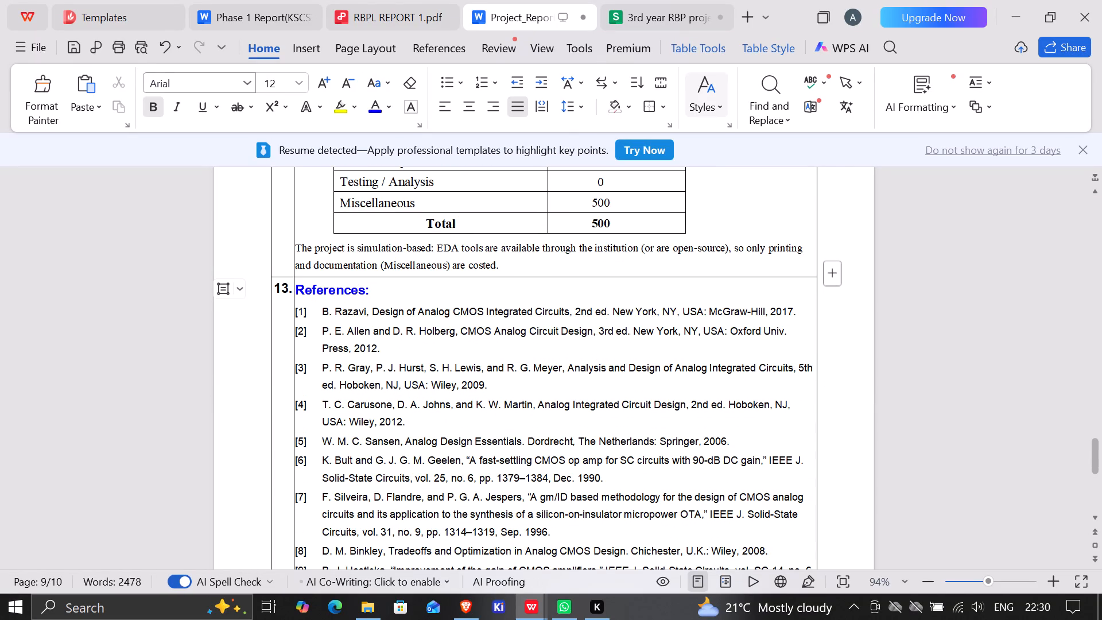
pyautogui.moveTo(298, 292); pyautogui.dragTo(368, 292)
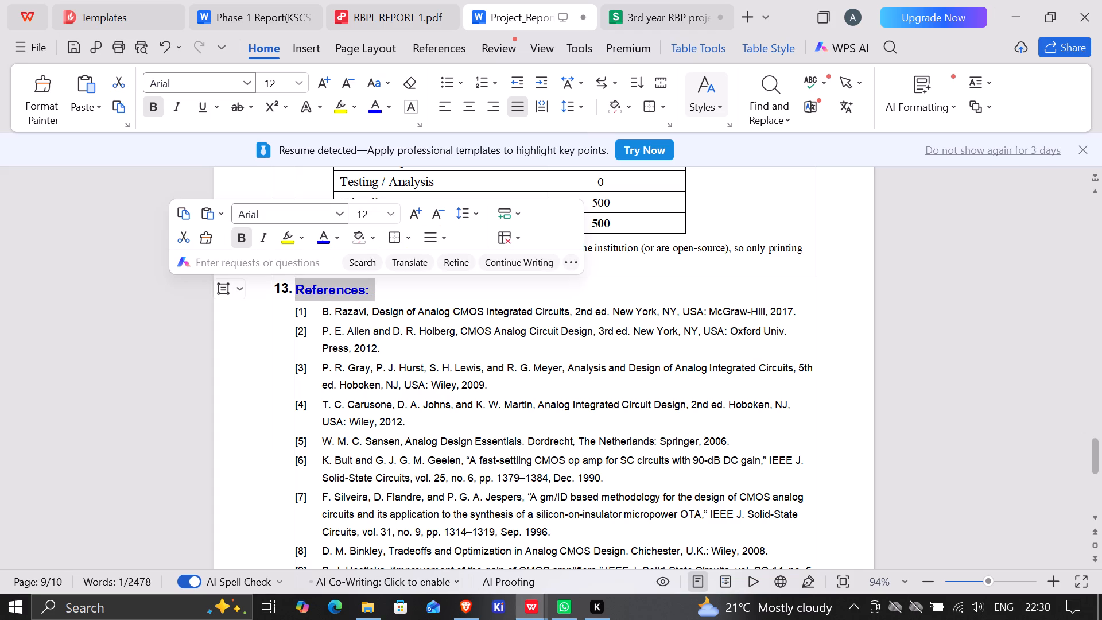
pyautogui.click(347, 219)
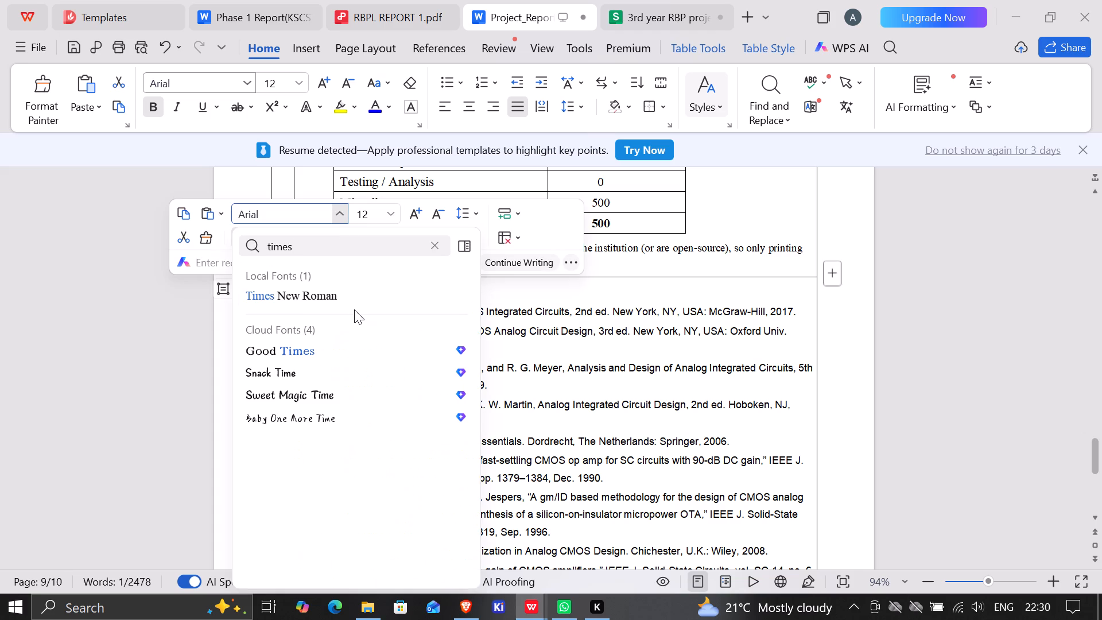
pyautogui.click(350, 295)
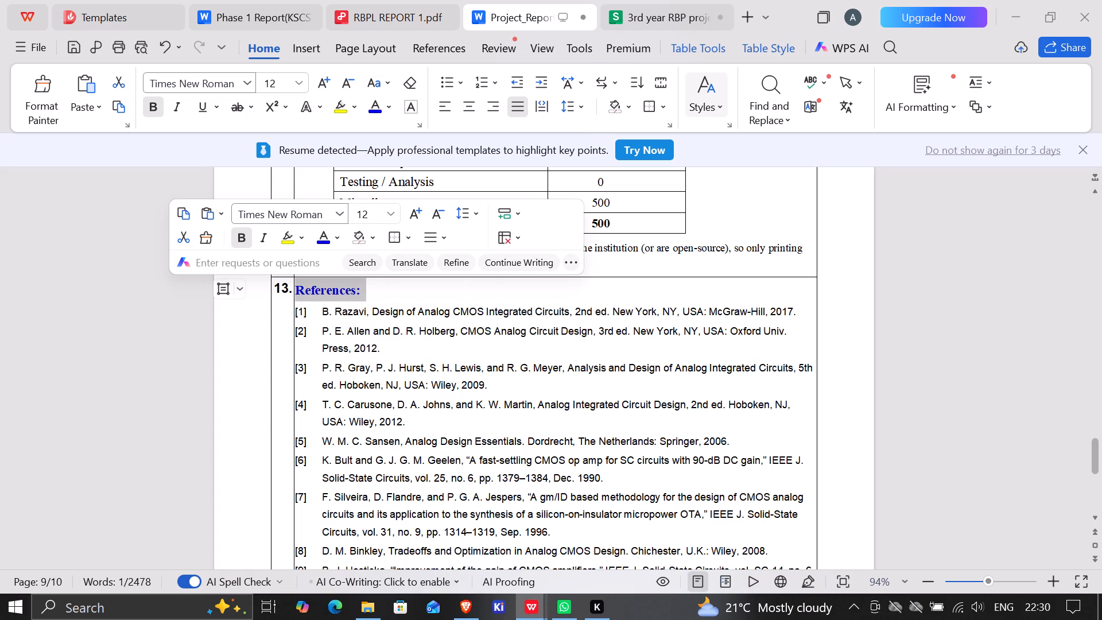
# Set all the reference entries, [1] to [11], to Times New Roman, size 10.
pyautogui.moveTo(297, 310); pyautogui.dragTo(315, 315)
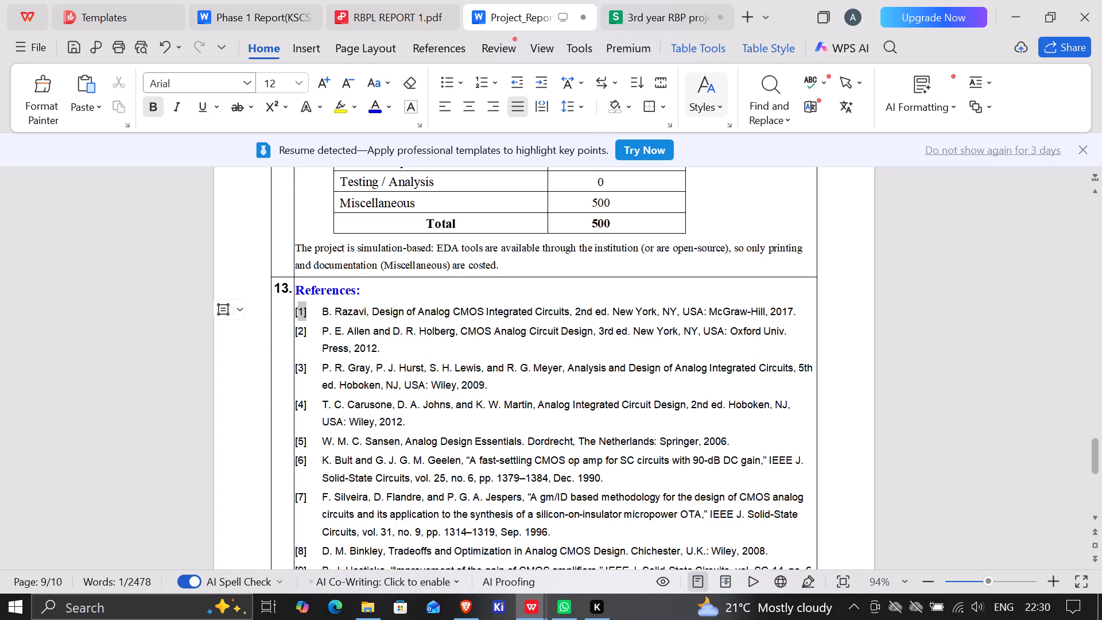
pyautogui.moveTo(315, 315); pyautogui.dragTo(533, 553)
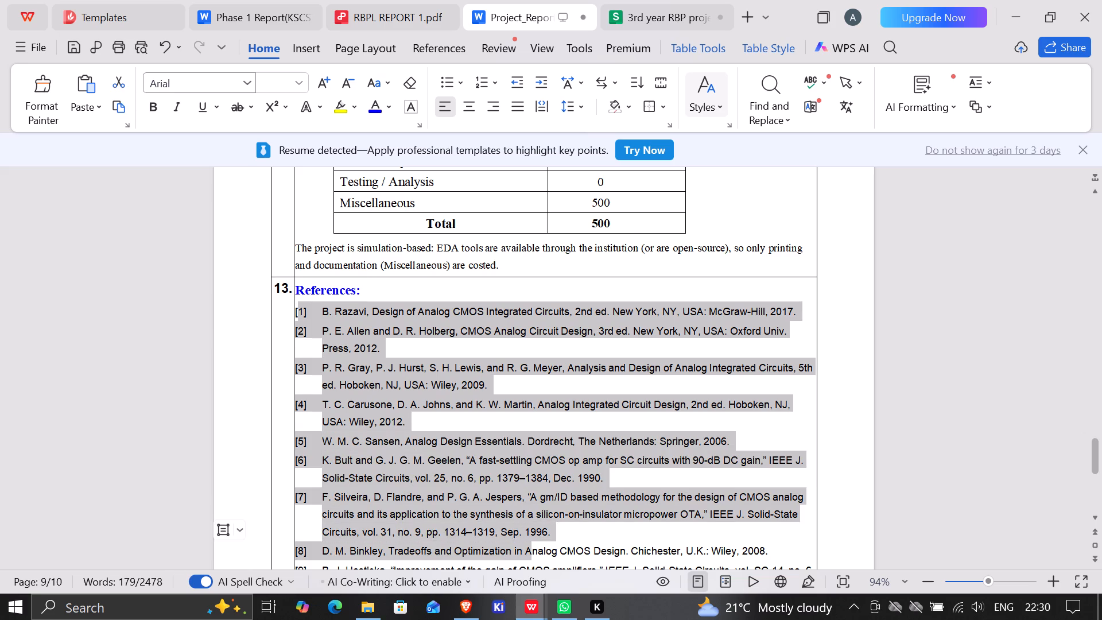
pyautogui.moveTo(533, 553); pyautogui.dragTo(469, 175)
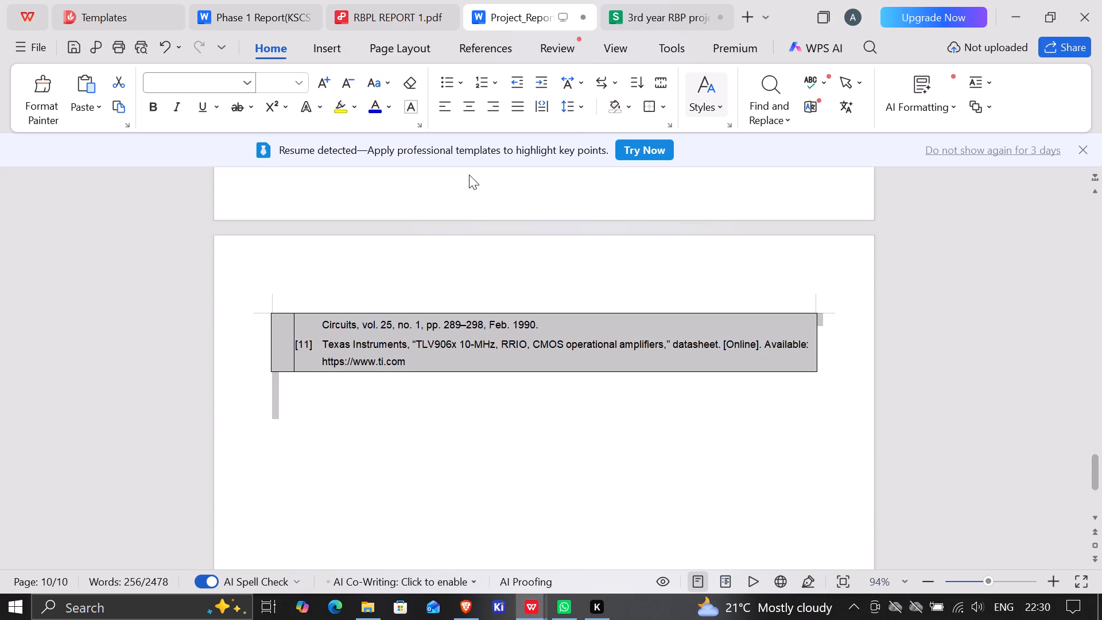
pyautogui.moveTo(469, 175); pyautogui.dragTo(423, 375)
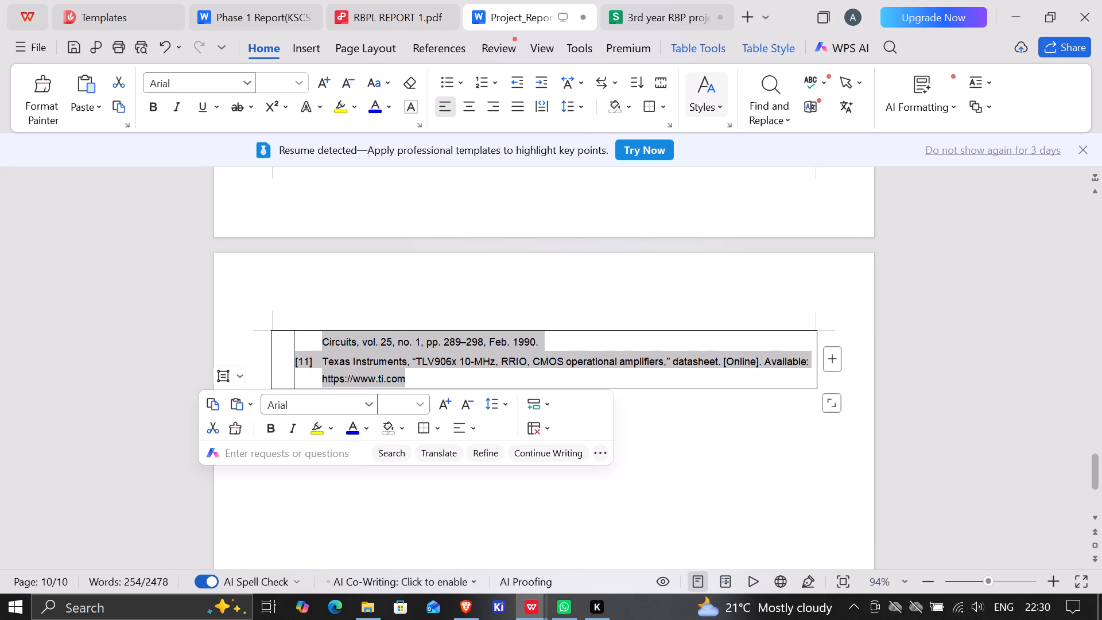
pyautogui.click(364, 406)
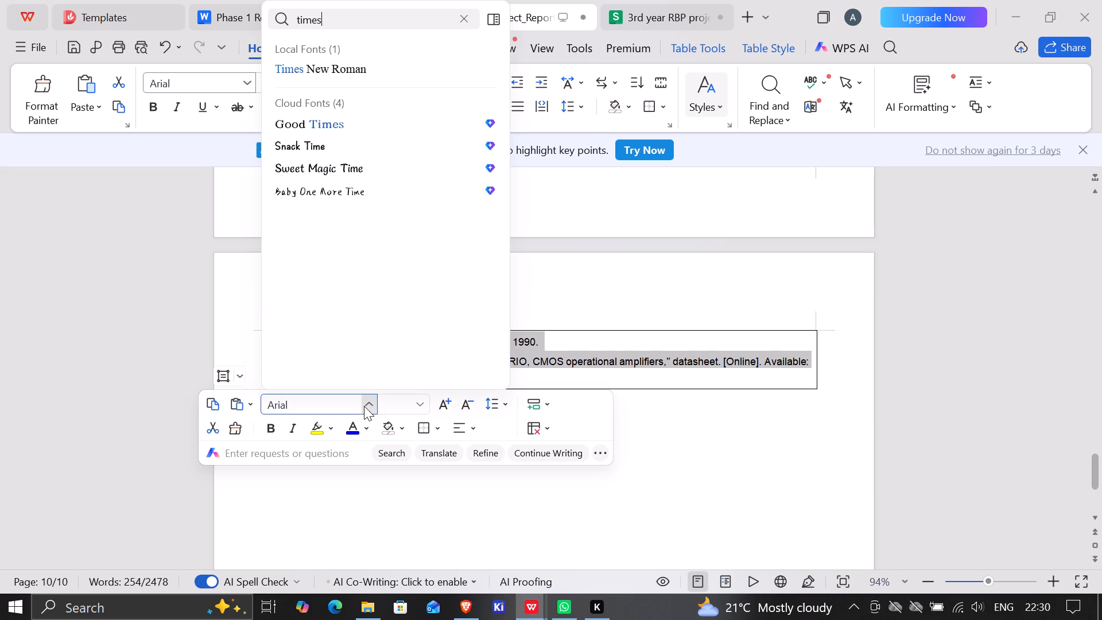
pyautogui.click(391, 75)
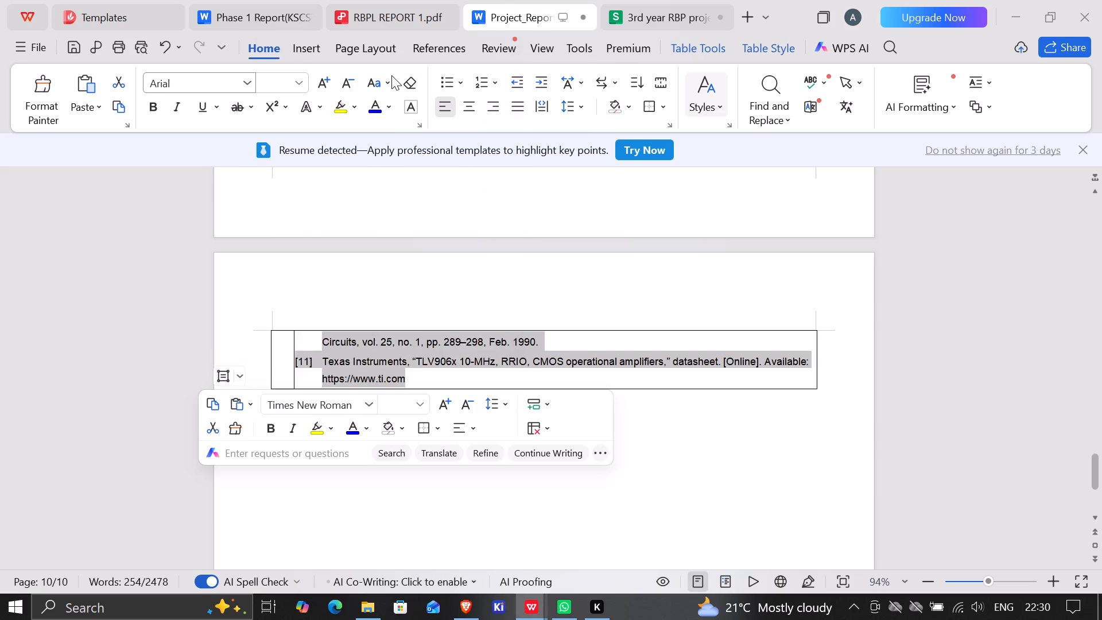
pyautogui.click(421, 406)
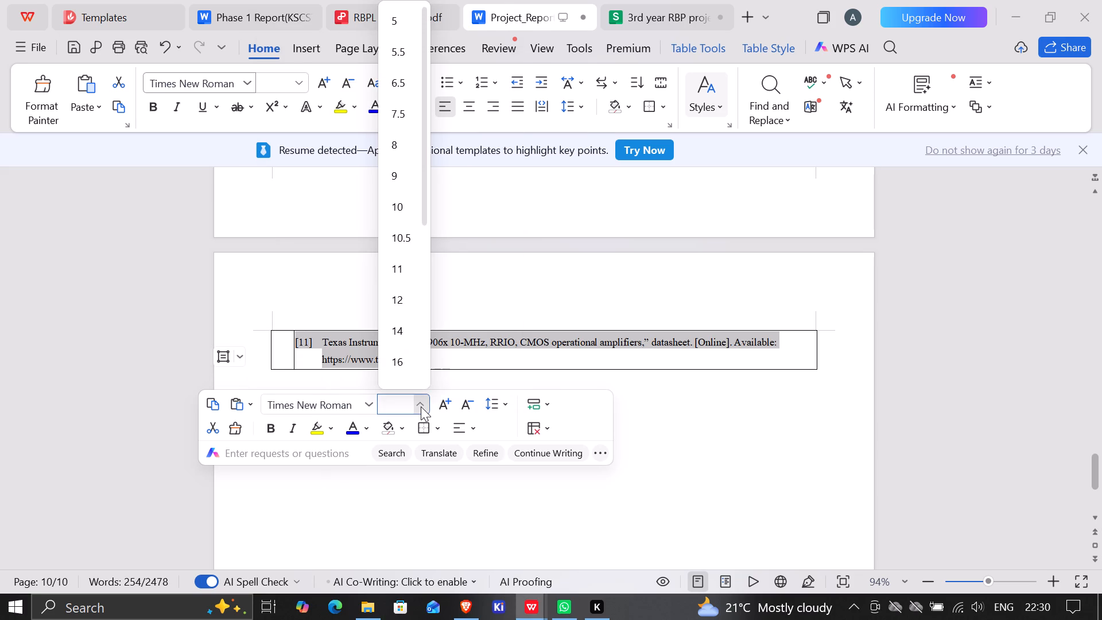
pyautogui.click(400, 203)
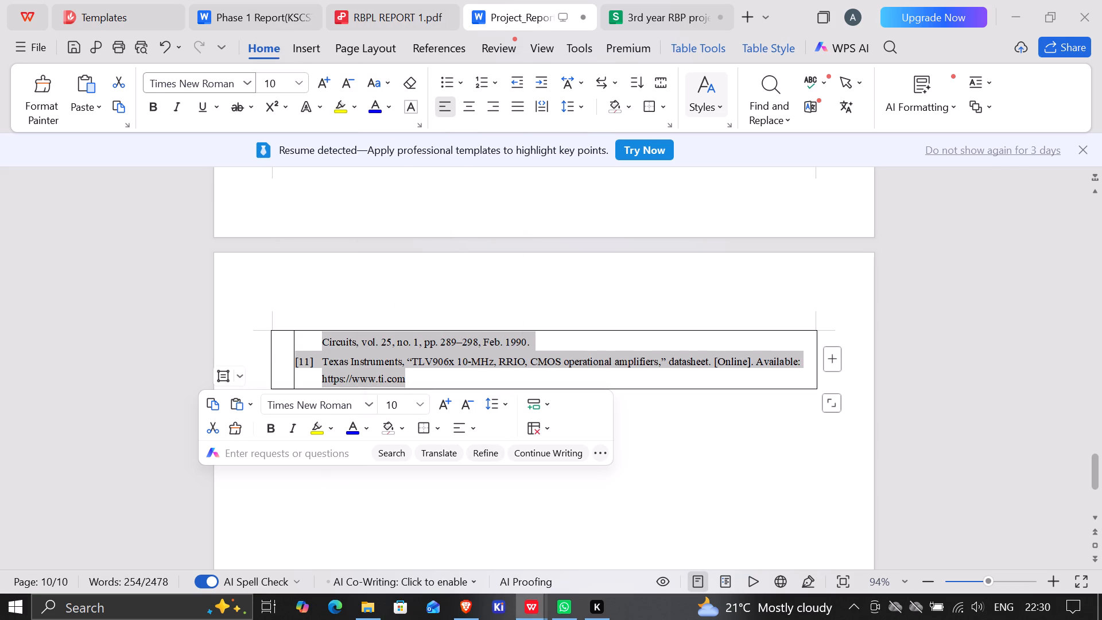
pyautogui.click(538, 306)
# Set the subsection heading "6.3 System Architecture" to Times New Roman, size 12.
pyautogui.scroll(3, 538, 306)
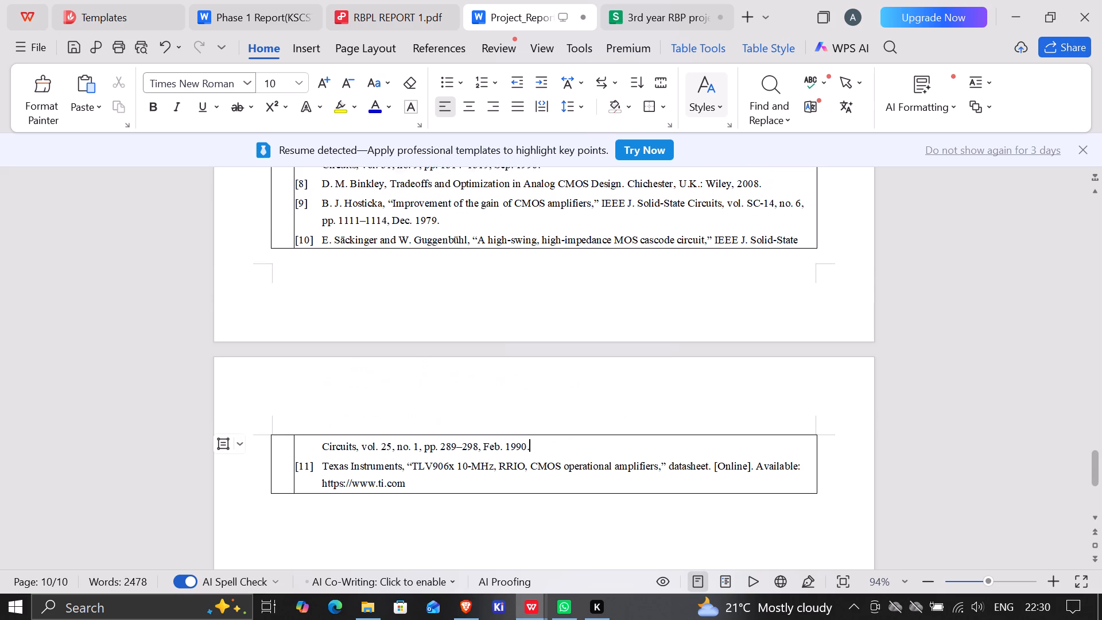
pyautogui.scroll(4, 538, 306)
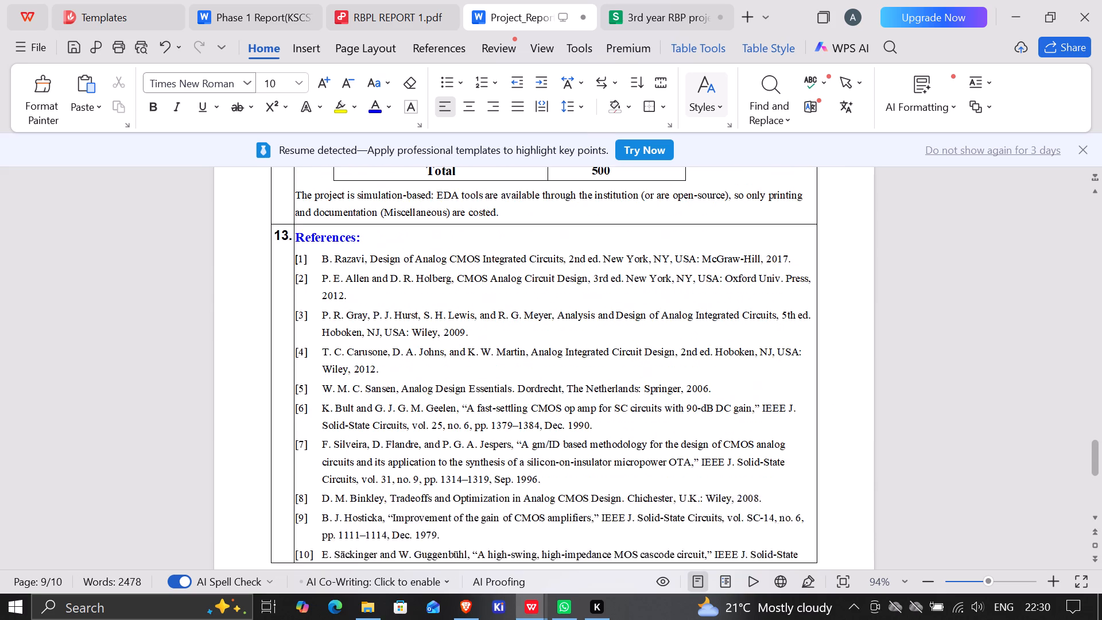
pyautogui.scroll(6, 538, 306)
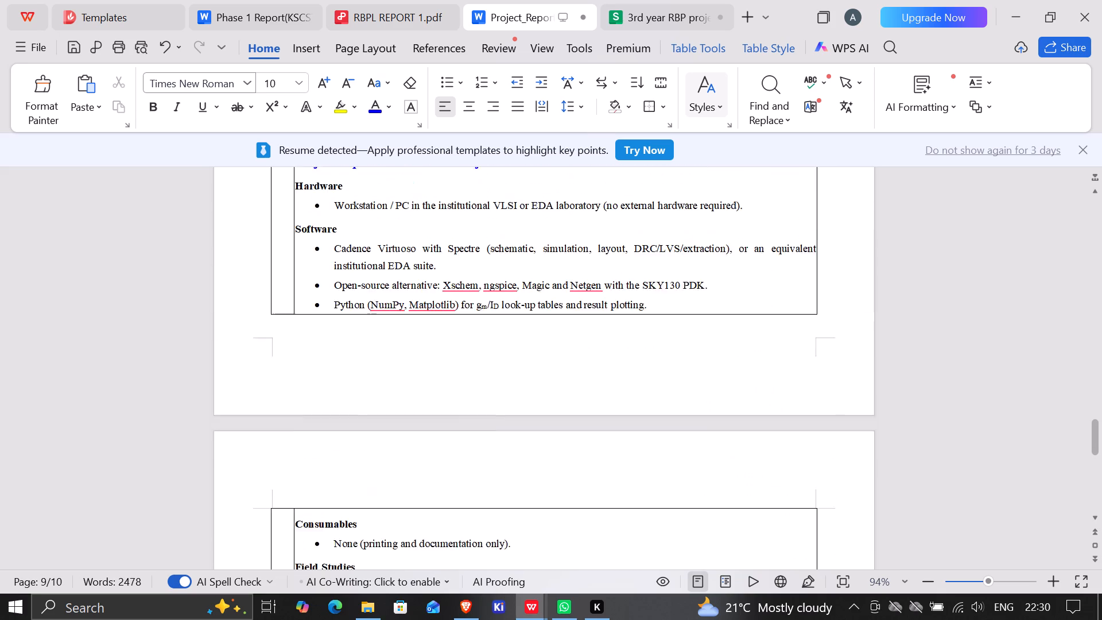
pyautogui.scroll(15, 538, 306)
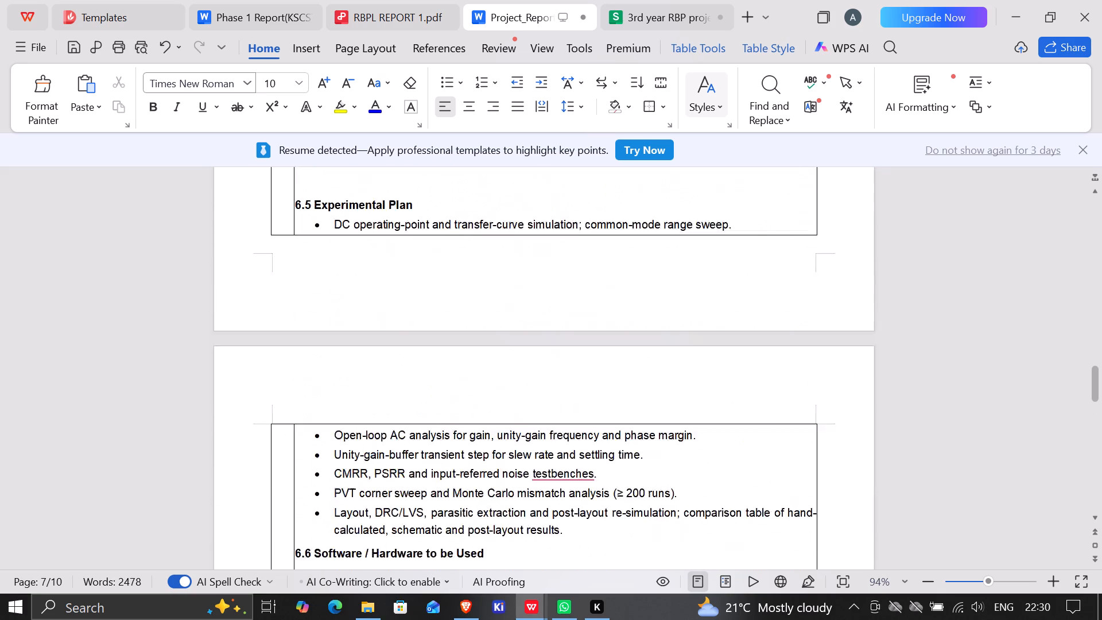
pyautogui.scroll(8, 538, 306)
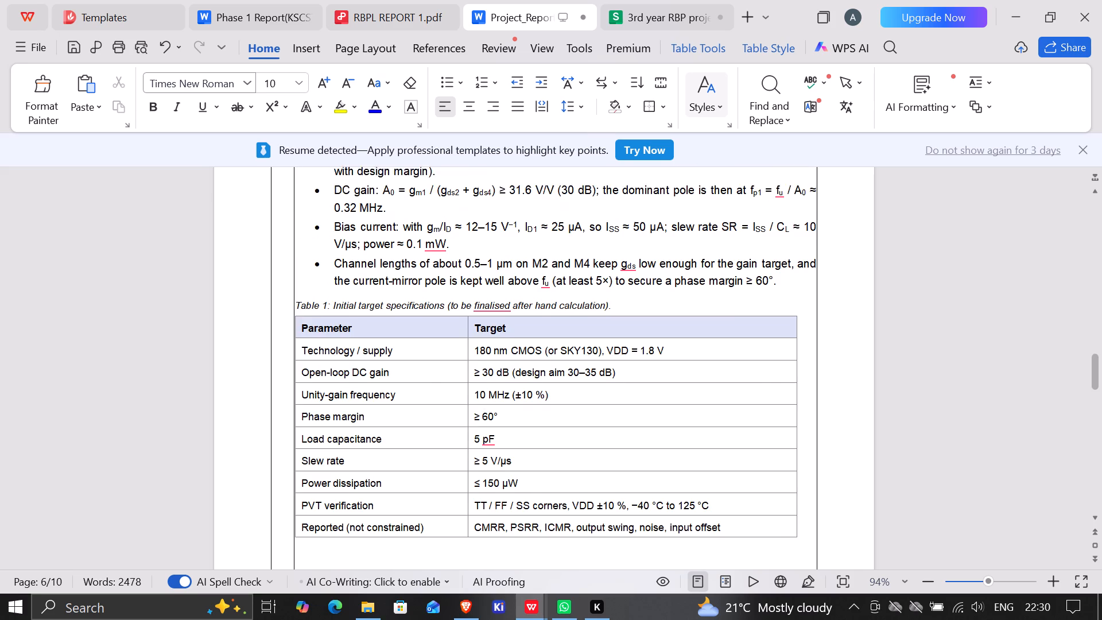
pyautogui.scroll(3, 538, 306)
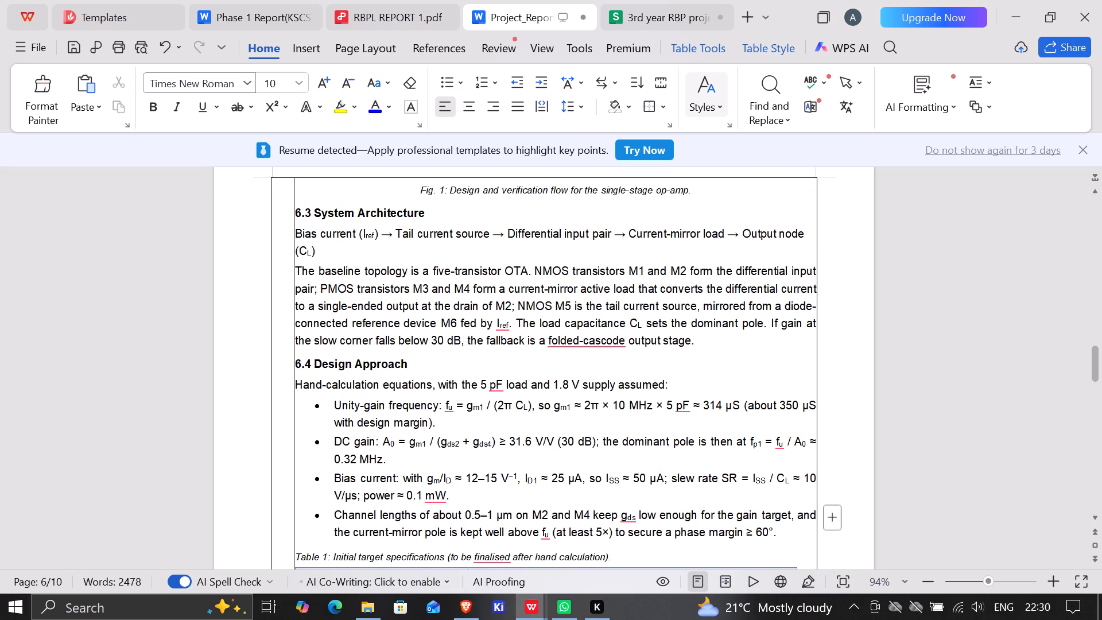
pyautogui.doubleClick(335, 218)
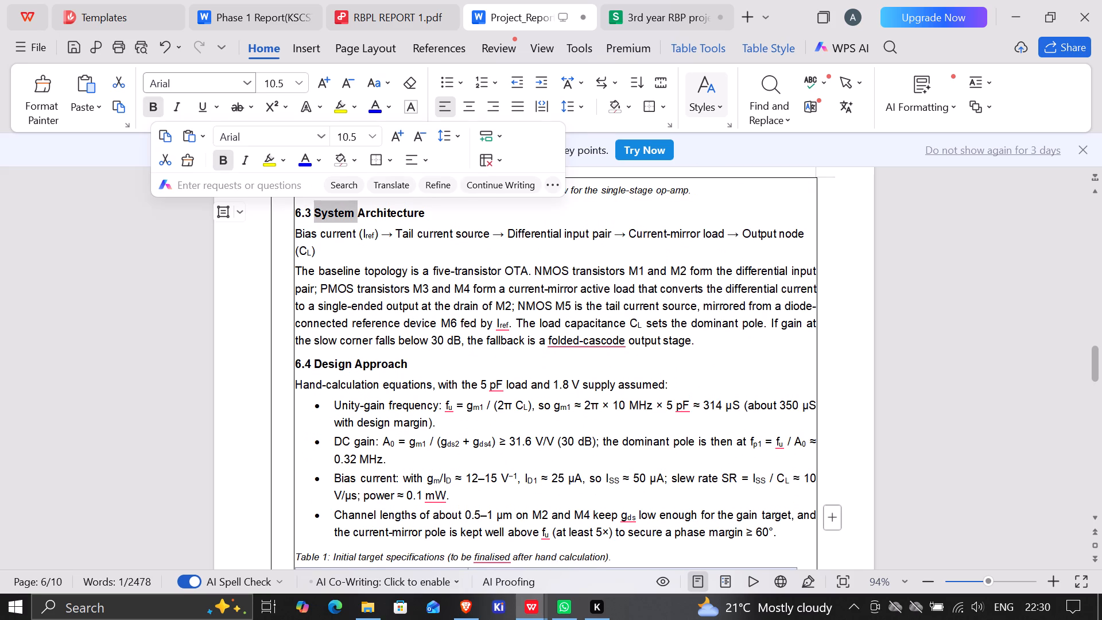
pyautogui.moveTo(425, 210); pyautogui.dragTo(298, 206)
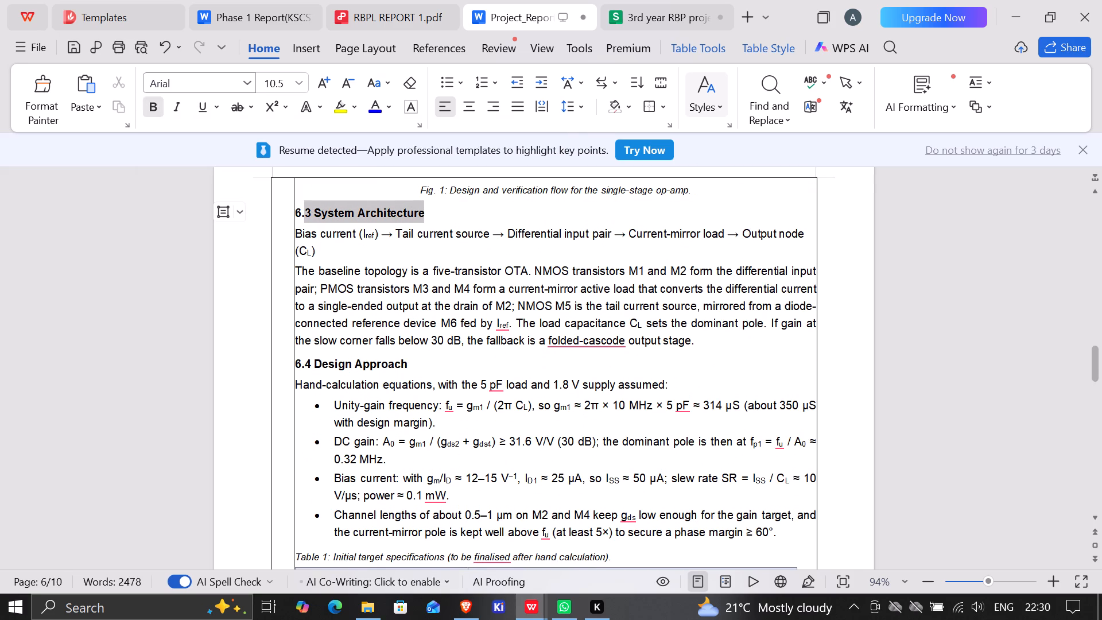
pyautogui.moveTo(298, 206); pyautogui.dragTo(296, 206)
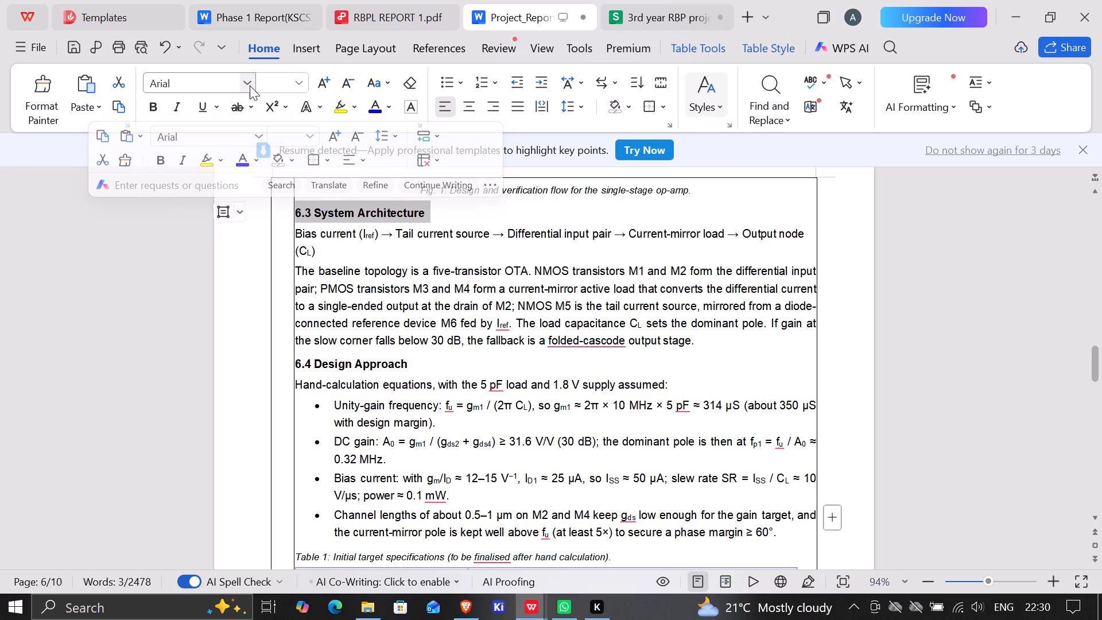
pyautogui.click(249, 86)
pyautogui.click(226, 165)
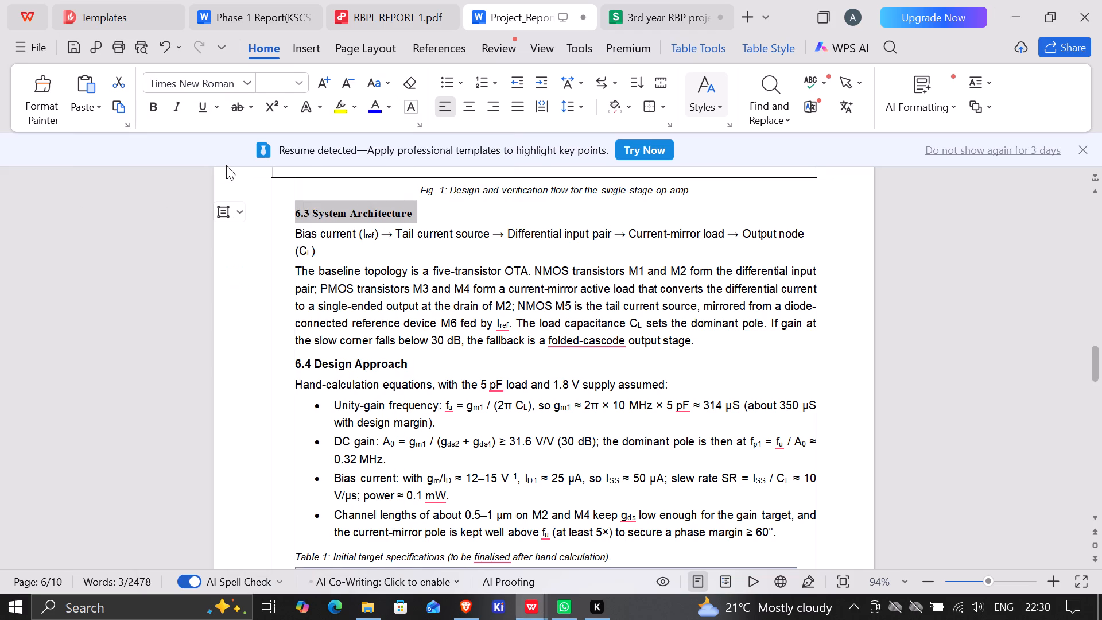
pyautogui.click(300, 84)
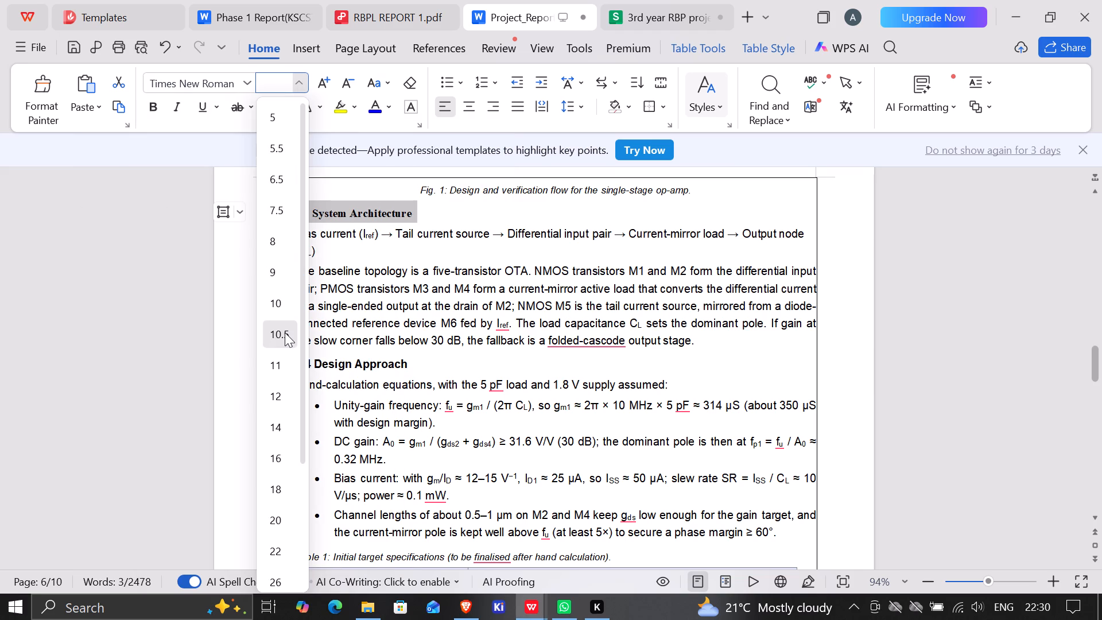
pyautogui.click(279, 386)
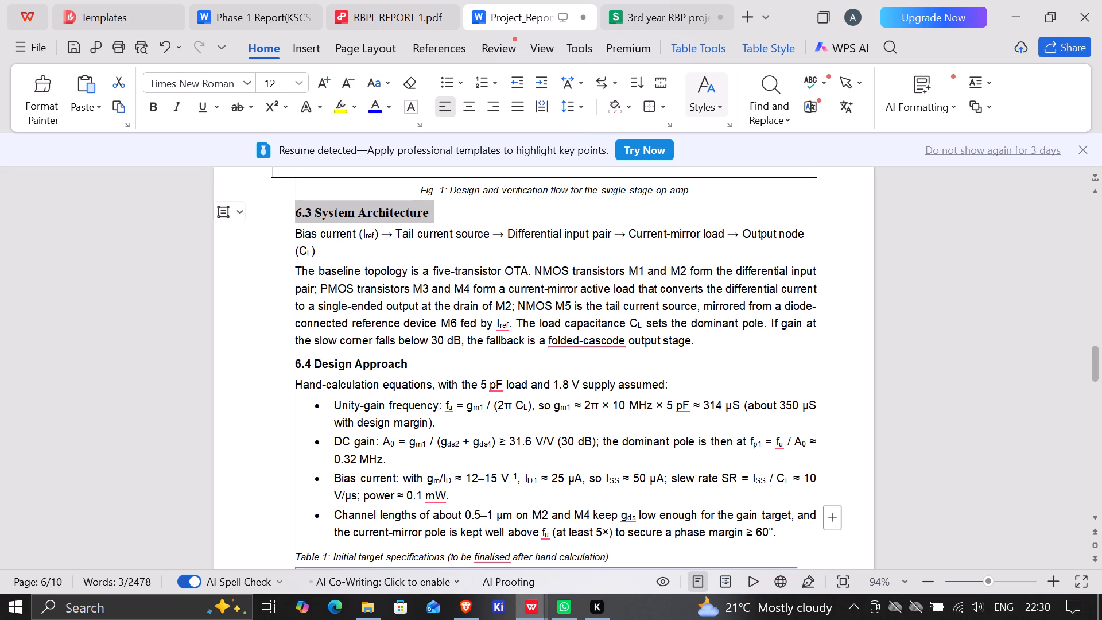
# Set the two body paragraphs under 6.3 System Architecture to Times New Roman, size 10.
pyautogui.moveTo(296, 233); pyautogui.dragTo(497, 369)
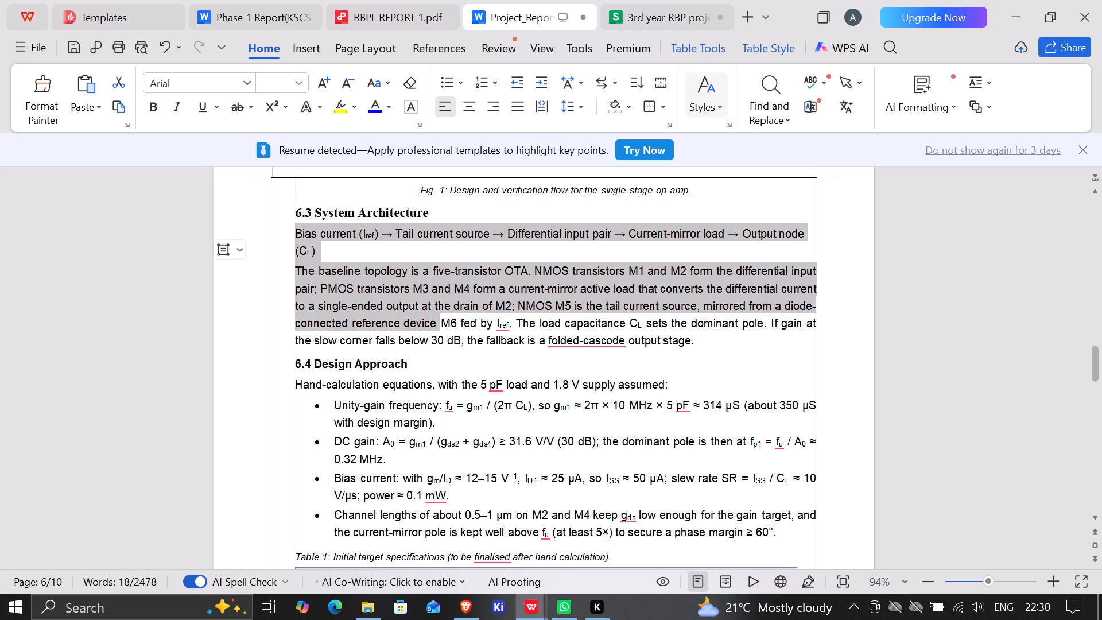
pyautogui.moveTo(497, 369); pyautogui.dragTo(696, 348)
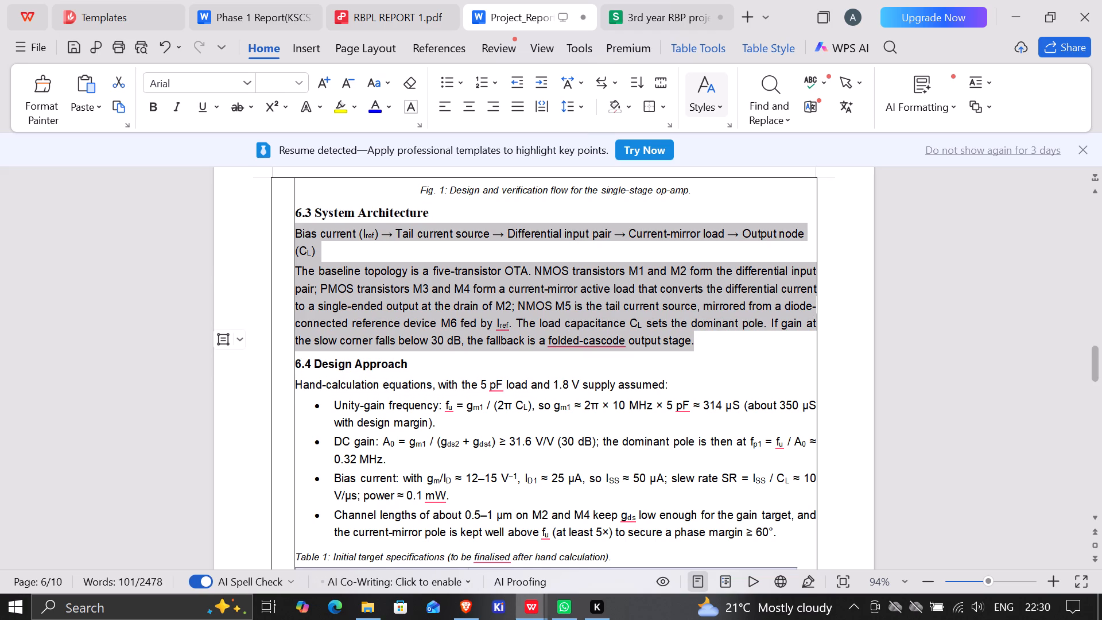
pyautogui.moveTo(696, 348); pyautogui.dragTo(696, 347)
pyautogui.click(656, 369)
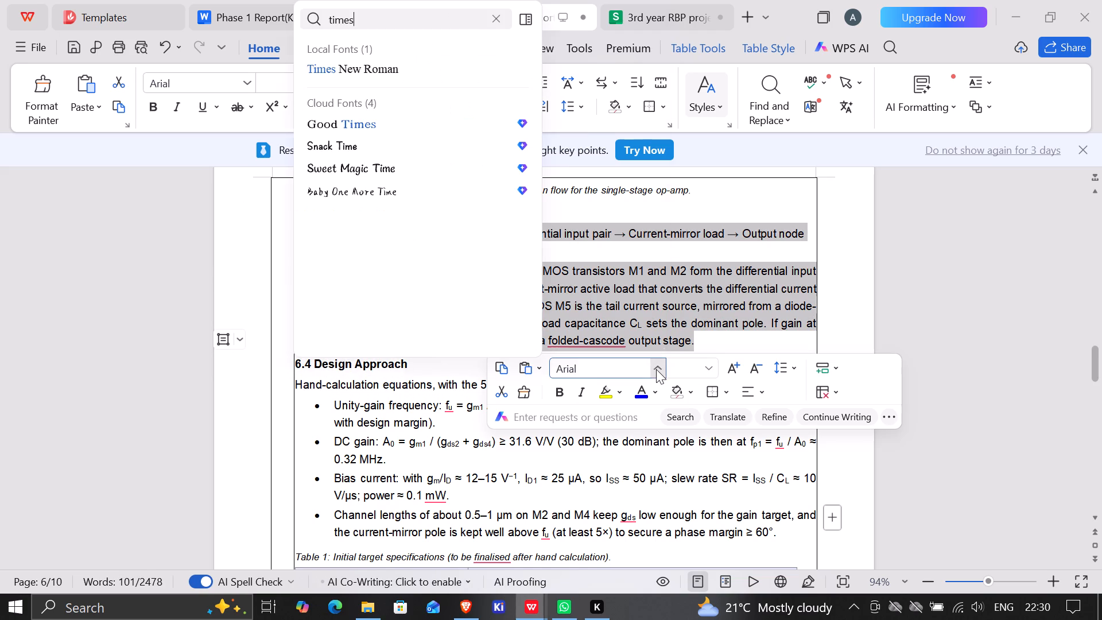
pyautogui.click(362, 63)
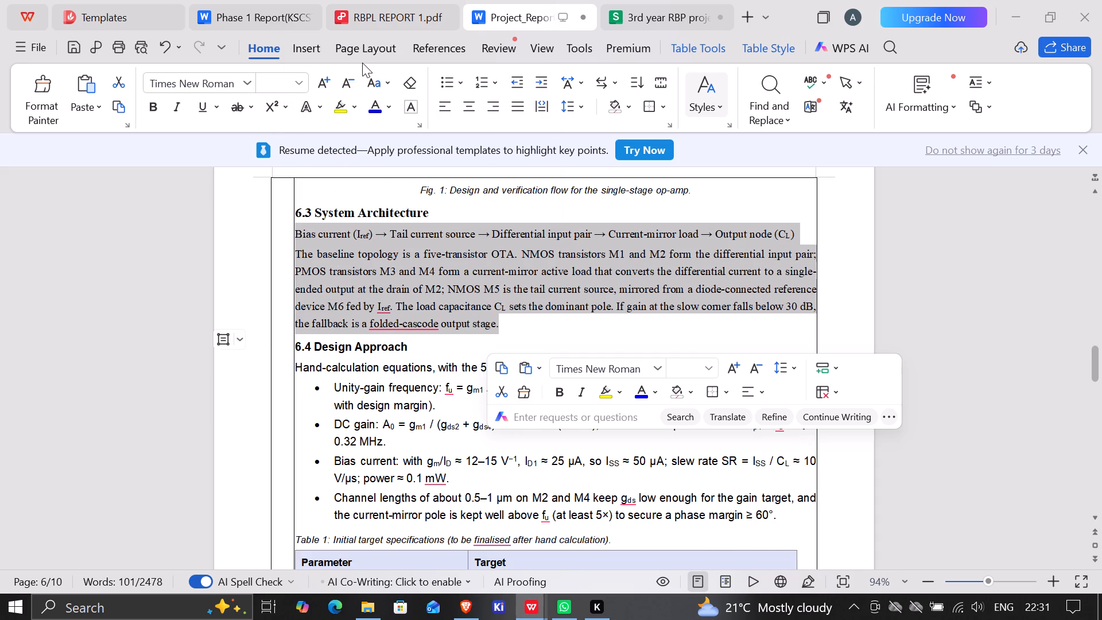
pyautogui.click(711, 375)
pyautogui.click(700, 207)
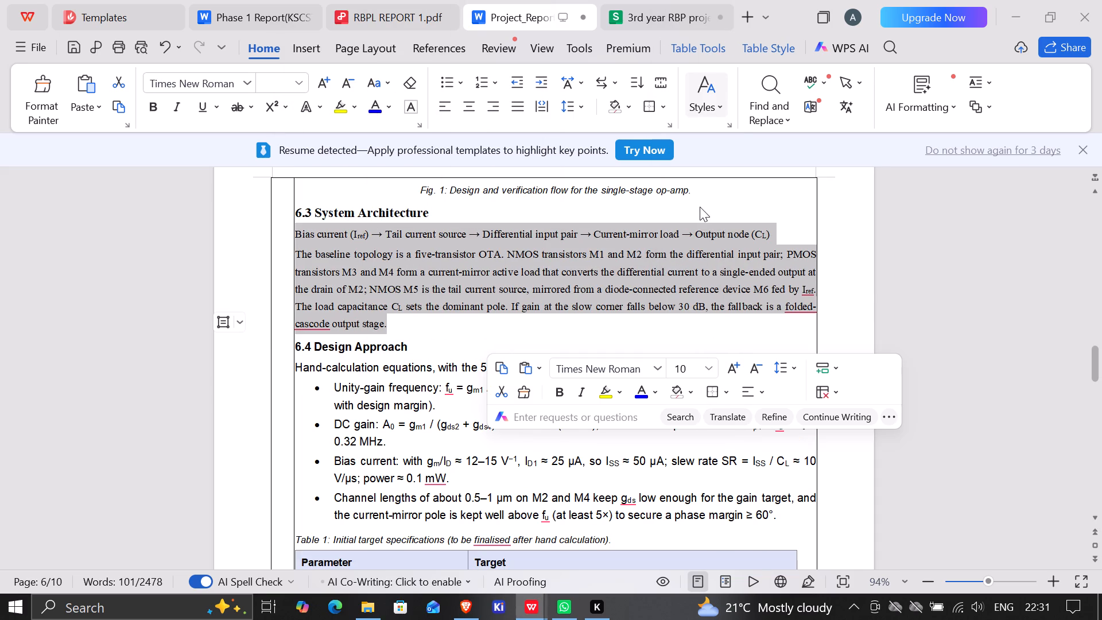
pyautogui.click(561, 340)
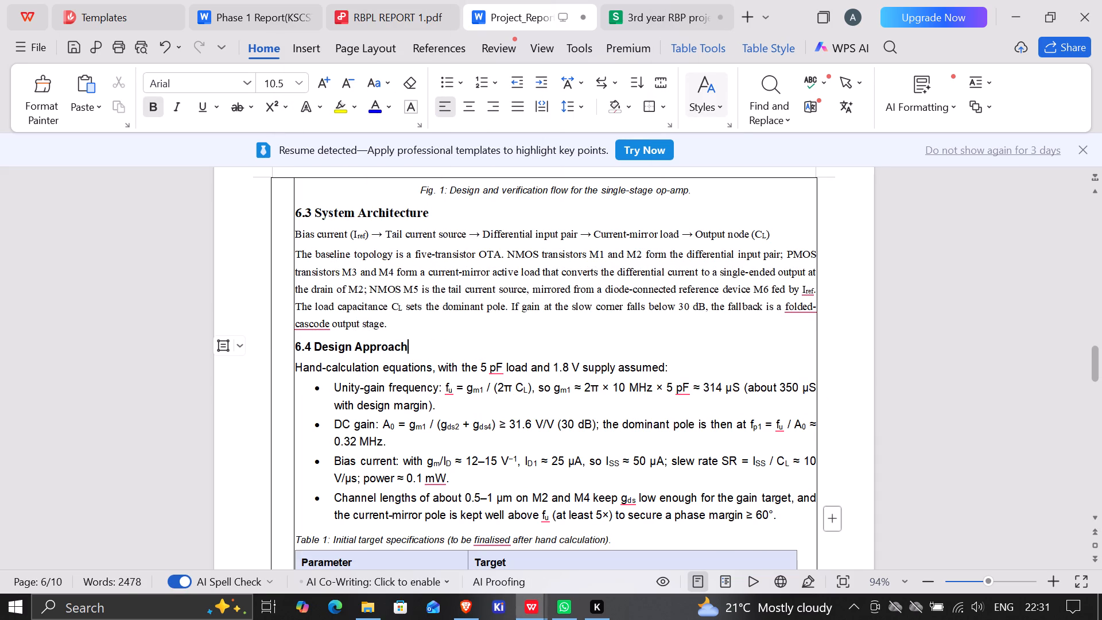
# Set the subsection heading "6.4 Design Approach" to Times New Roman, size 12.
pyautogui.moveTo(409, 347); pyautogui.dragTo(298, 341)
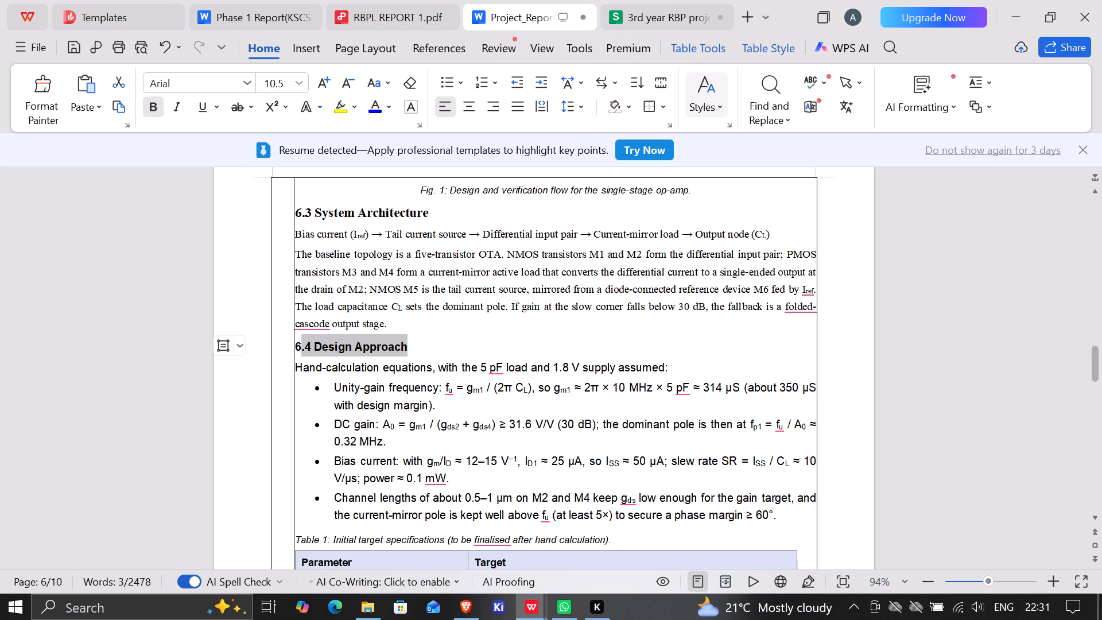
pyautogui.moveTo(298, 341); pyautogui.dragTo(296, 341)
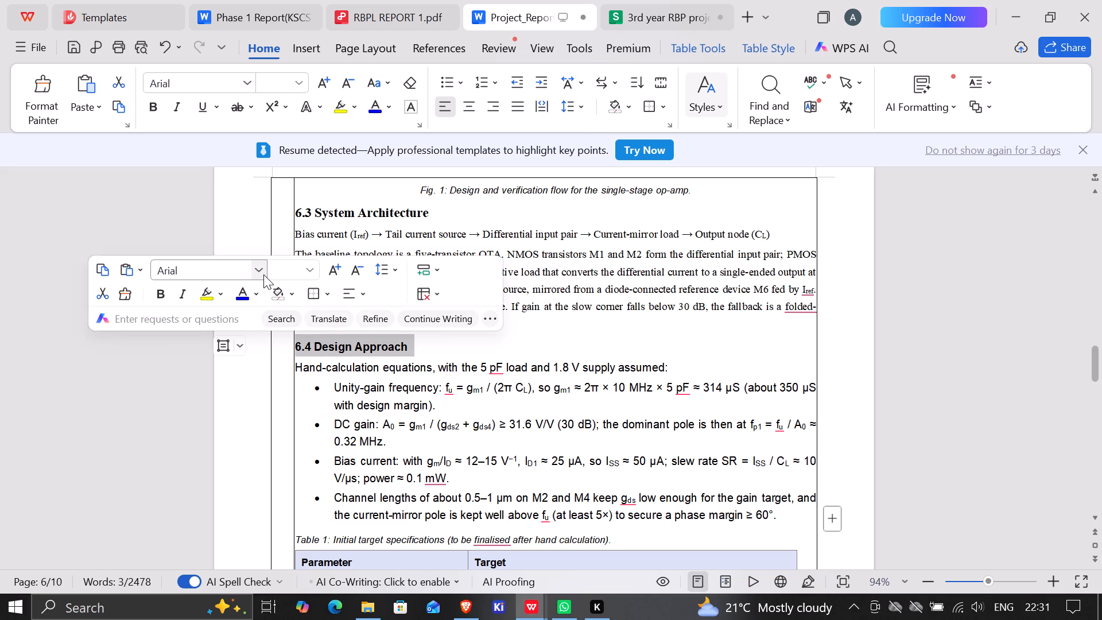
pyautogui.click(262, 274)
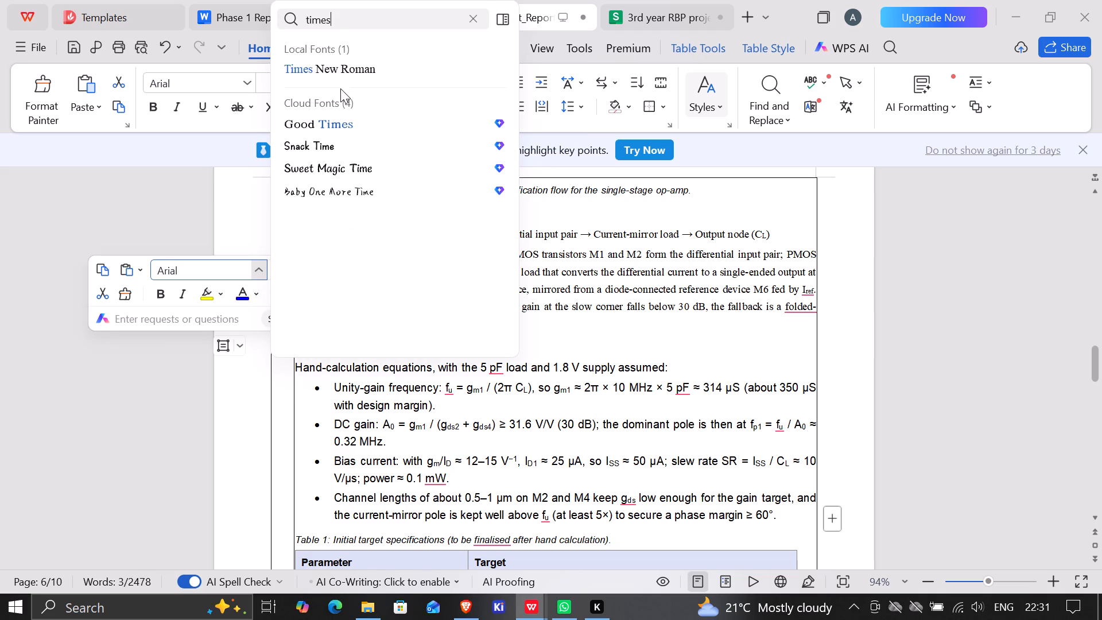
pyautogui.click(348, 79)
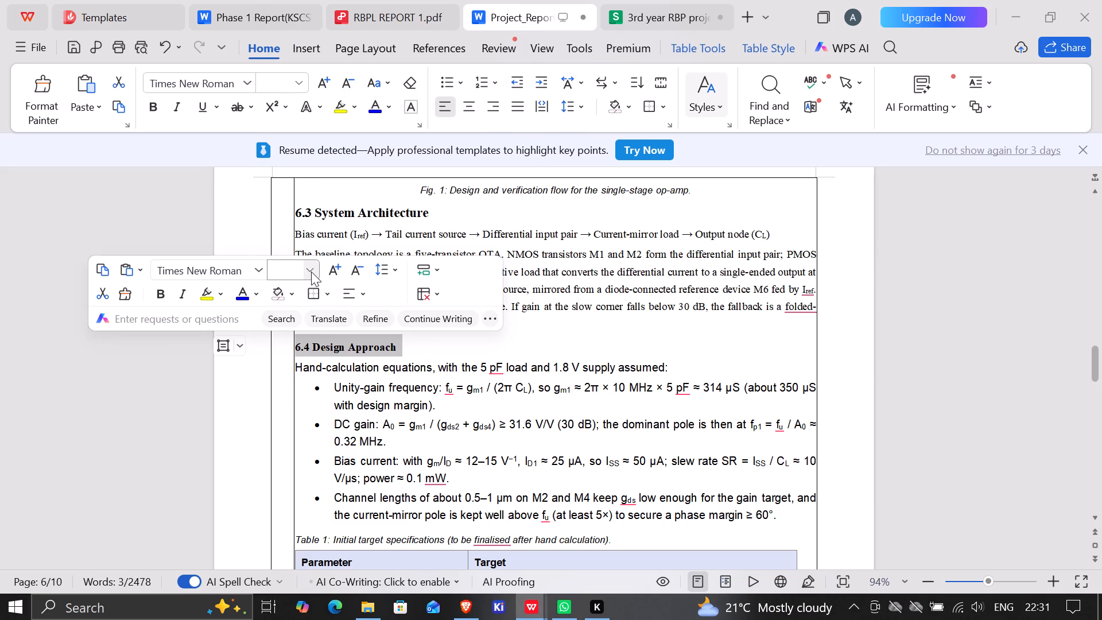
pyautogui.click(311, 272)
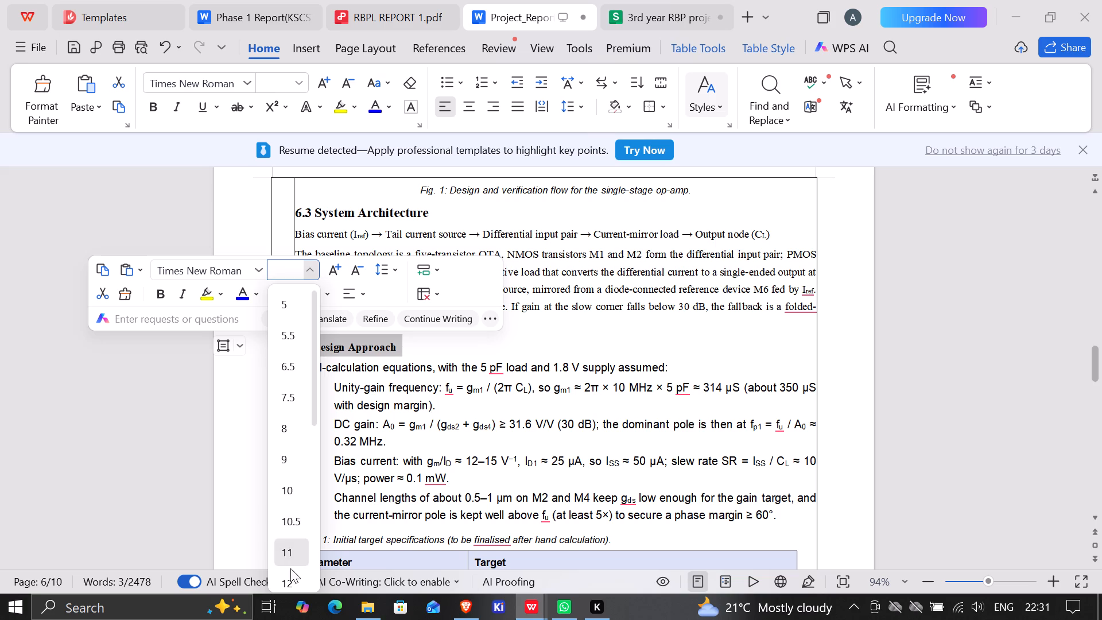
pyautogui.click(290, 575)
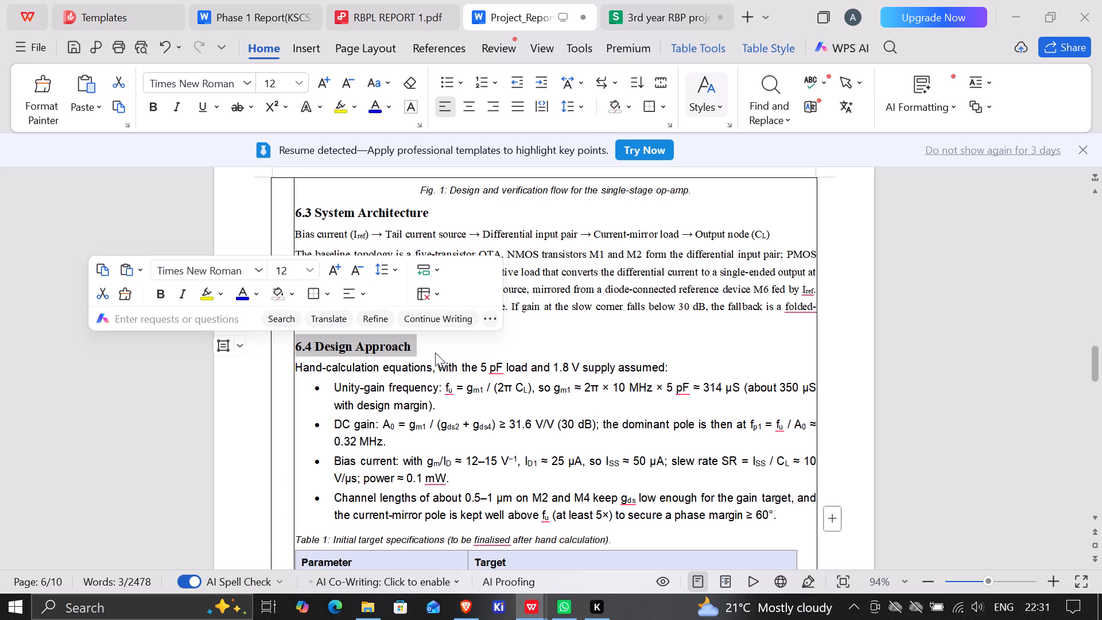
pyautogui.click(435, 352)
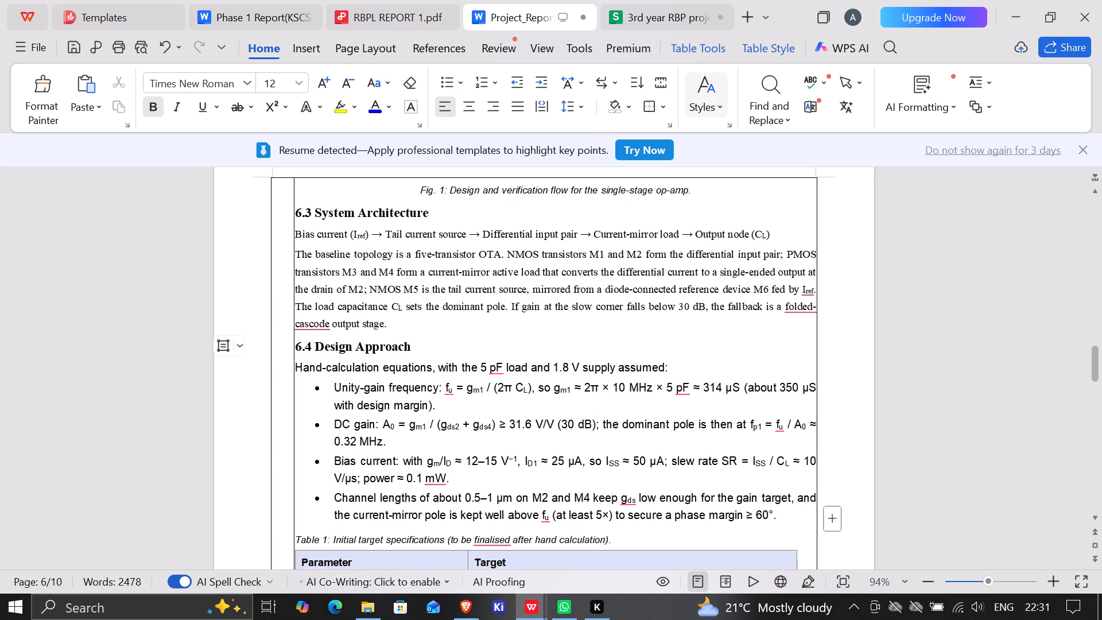
# Set the text from the 6.4 Design Approach body through Table 1, the 6.5 heading and its first two bullets to Times New Roman, size 10.
pyautogui.moveTo(296, 367); pyautogui.dragTo(592, 619)
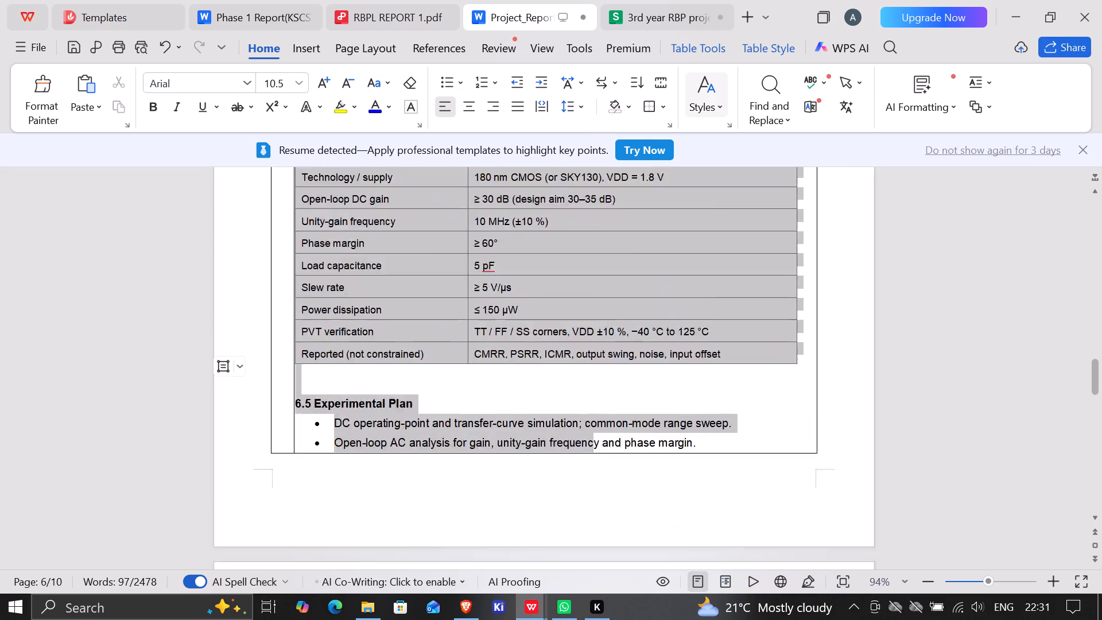
pyautogui.moveTo(592, 619); pyautogui.dragTo(552, 168)
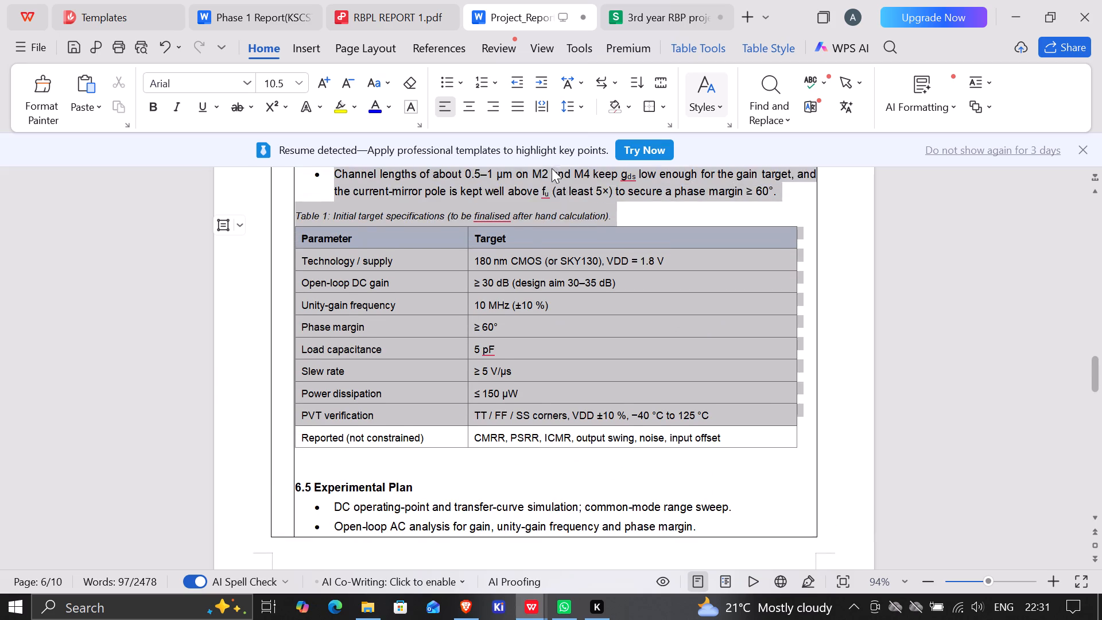
pyautogui.moveTo(552, 168); pyautogui.dragTo(608, 458)
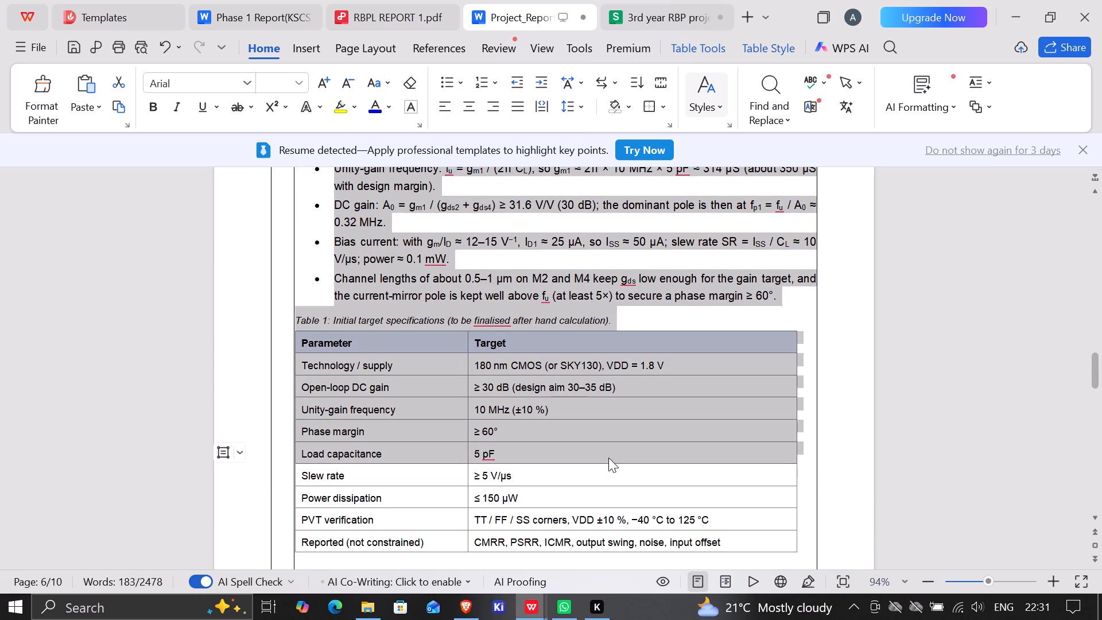
pyautogui.moveTo(608, 458); pyautogui.dragTo(533, 139)
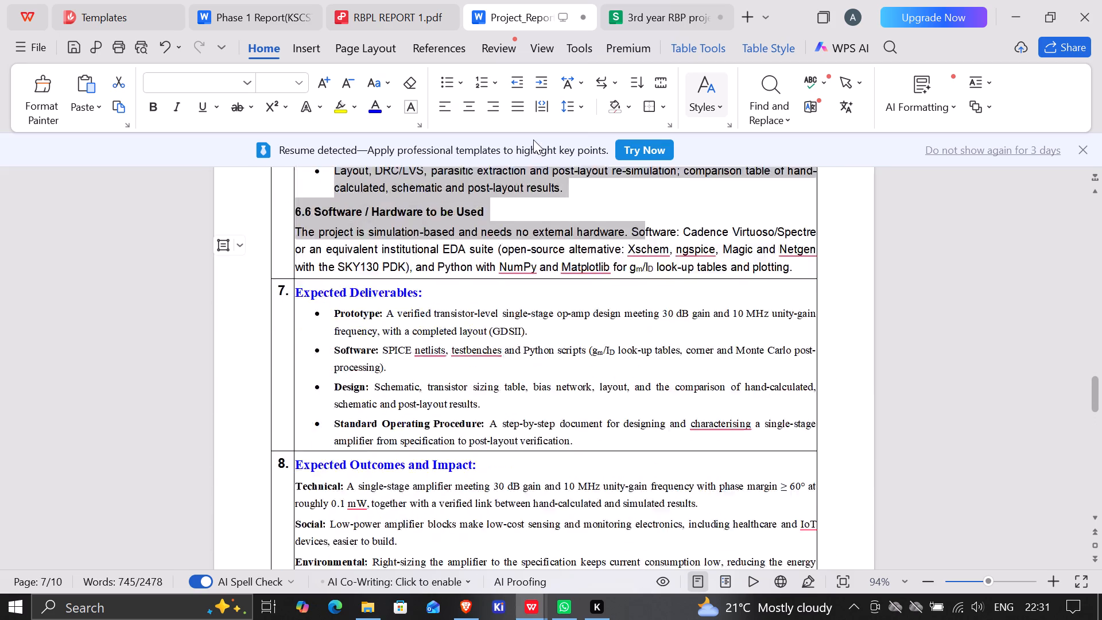
pyautogui.moveTo(533, 139); pyautogui.dragTo(573, 254)
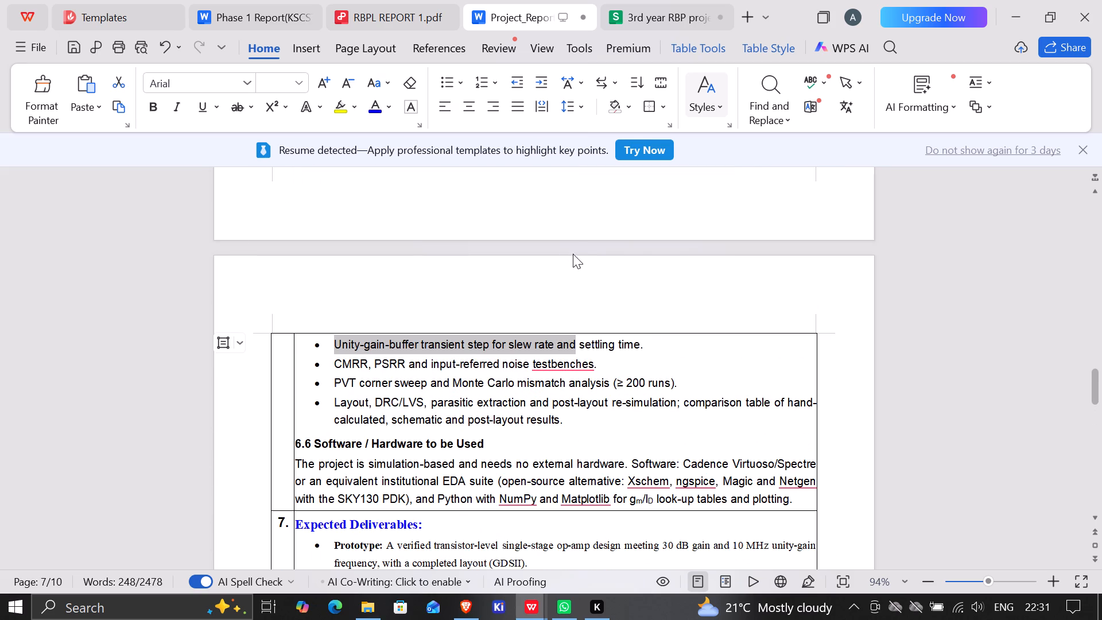
pyautogui.moveTo(573, 254); pyautogui.dragTo(576, 220)
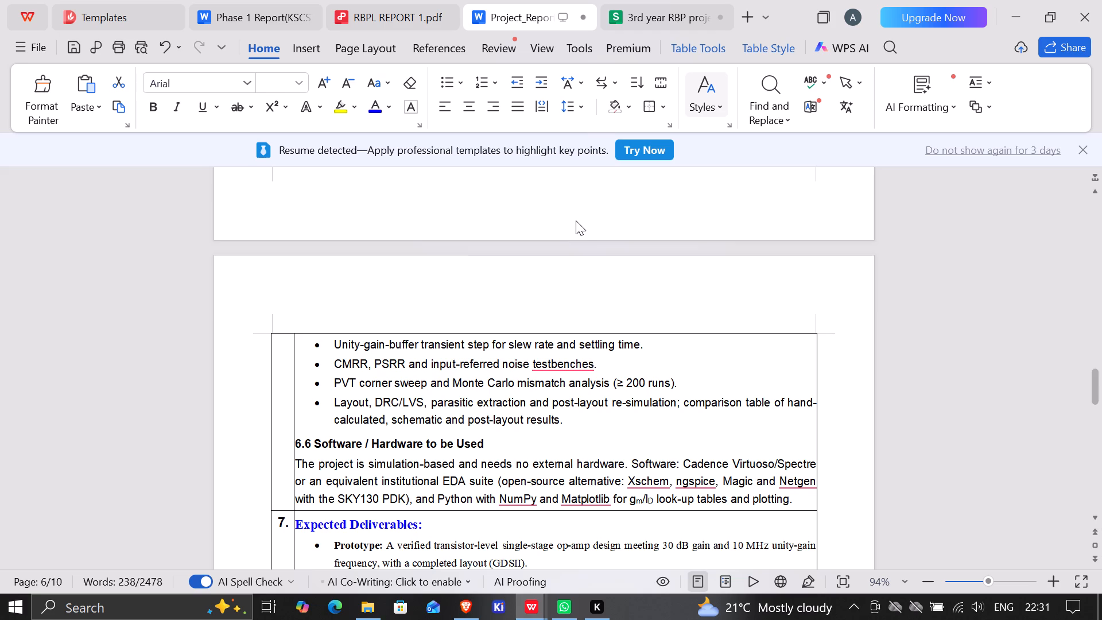
pyautogui.moveTo(576, 220); pyautogui.dragTo(570, 165)
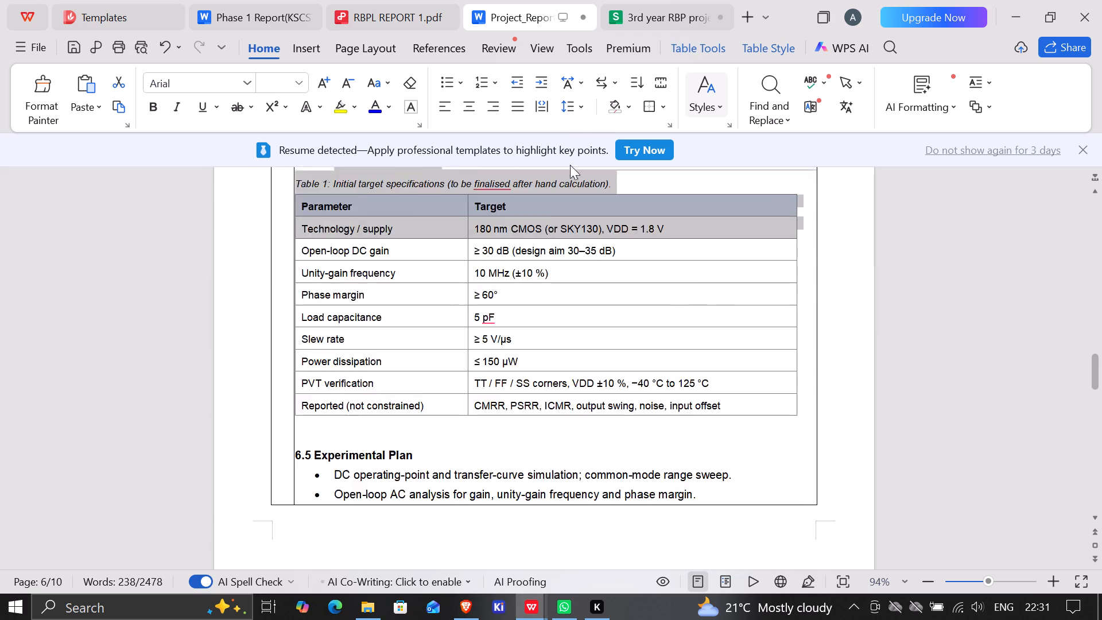
pyautogui.moveTo(570, 165); pyautogui.dragTo(610, 505)
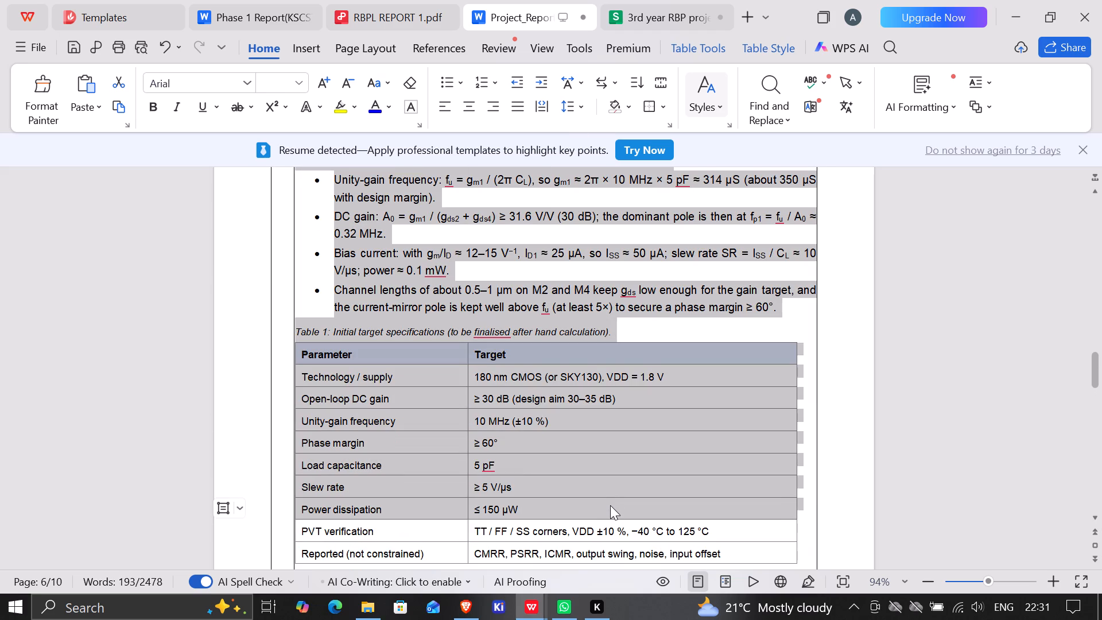
pyautogui.moveTo(610, 505); pyautogui.dragTo(601, 466)
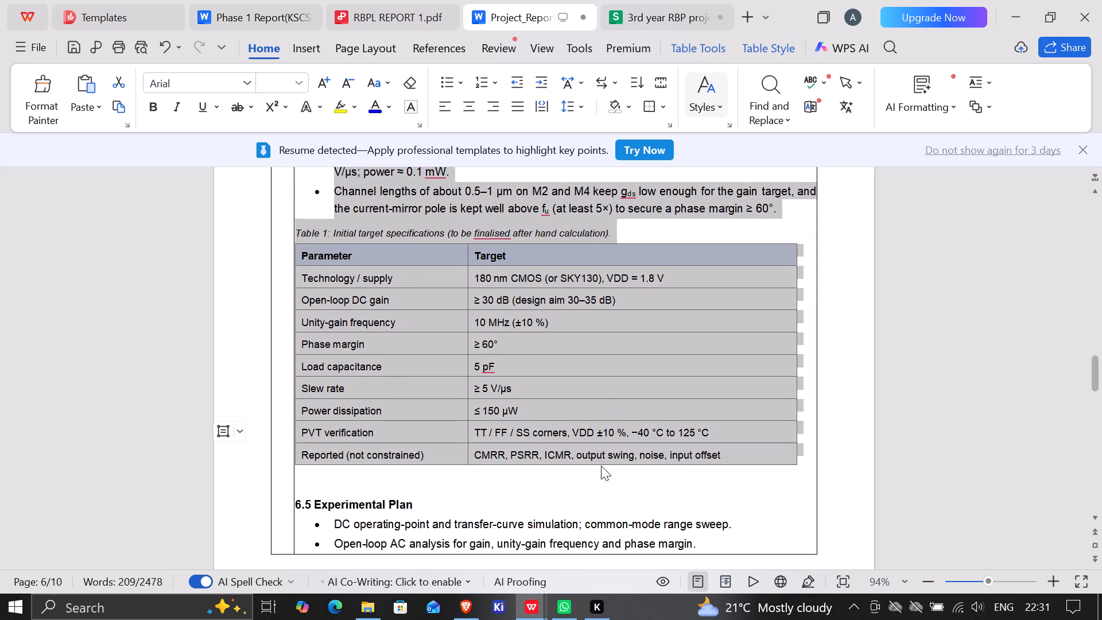
pyautogui.moveTo(601, 466); pyautogui.dragTo(719, 540)
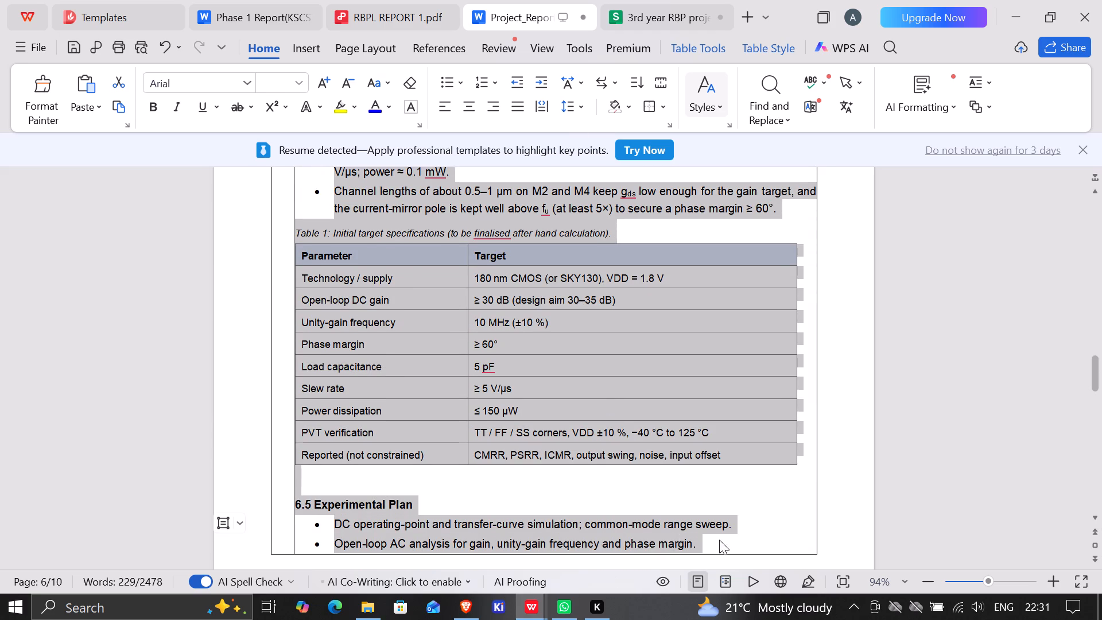
pyautogui.moveTo(719, 540); pyautogui.dragTo(744, 540)
pyautogui.click(665, 496)
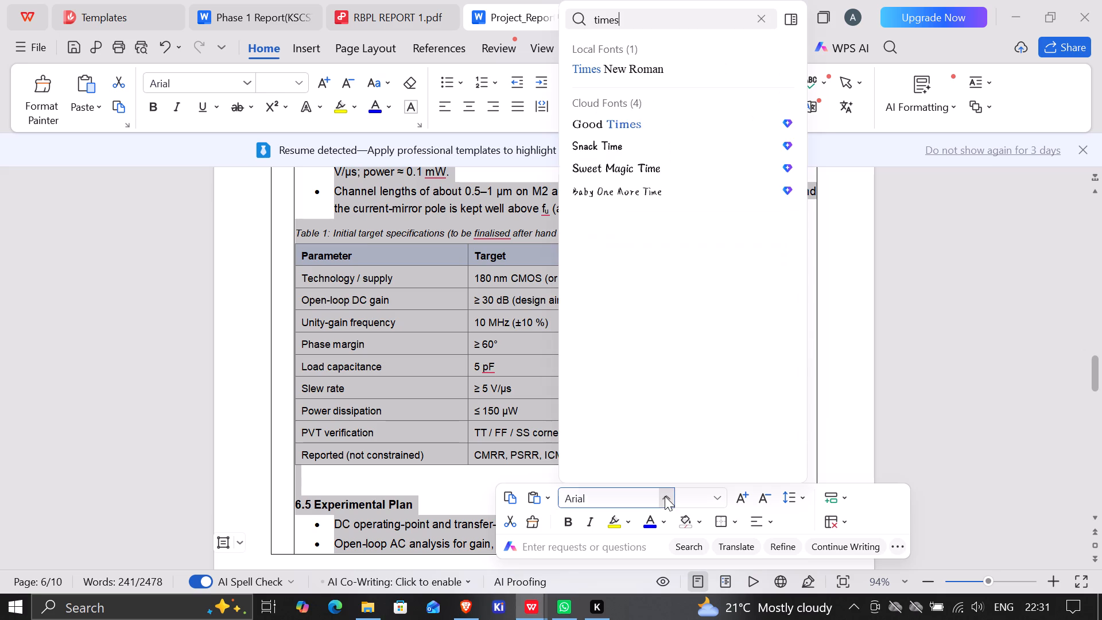
pyautogui.click(629, 65)
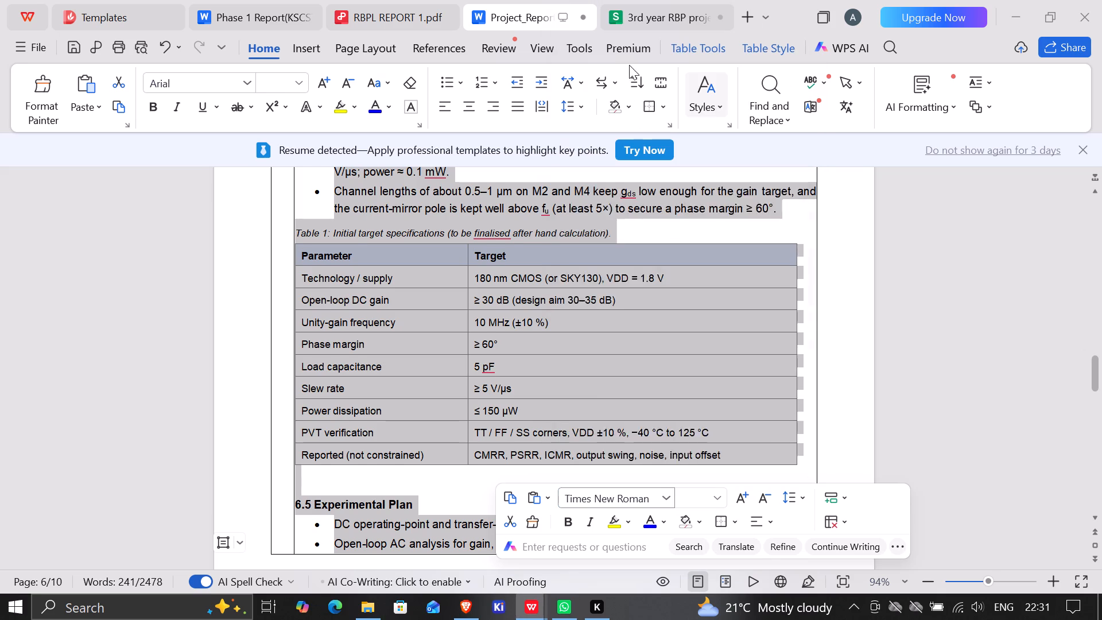
pyautogui.click(719, 492)
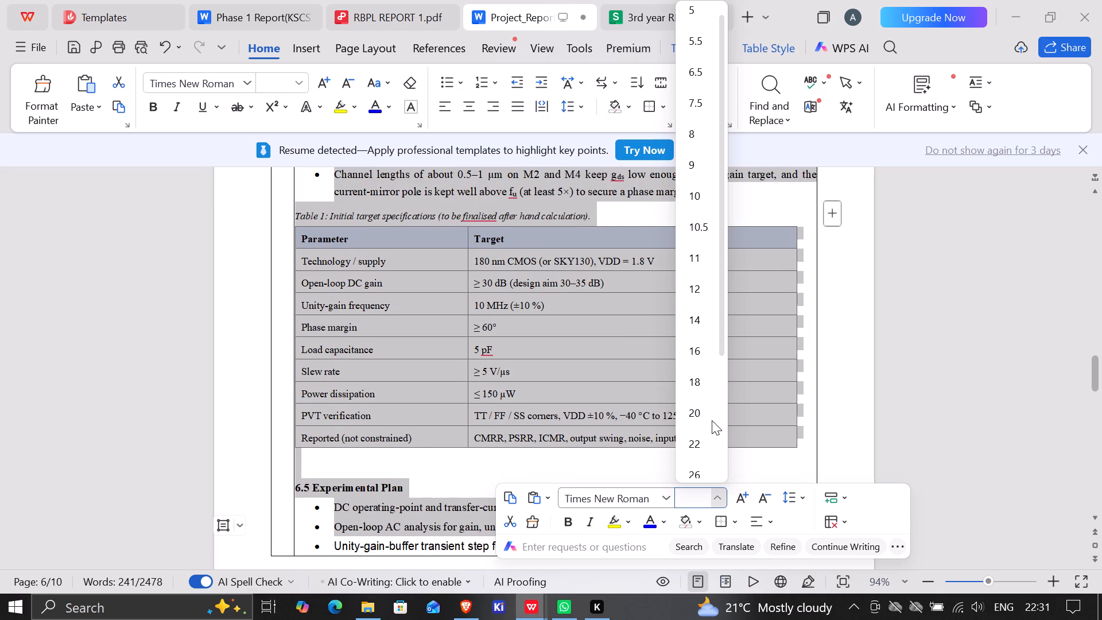
pyautogui.click(707, 201)
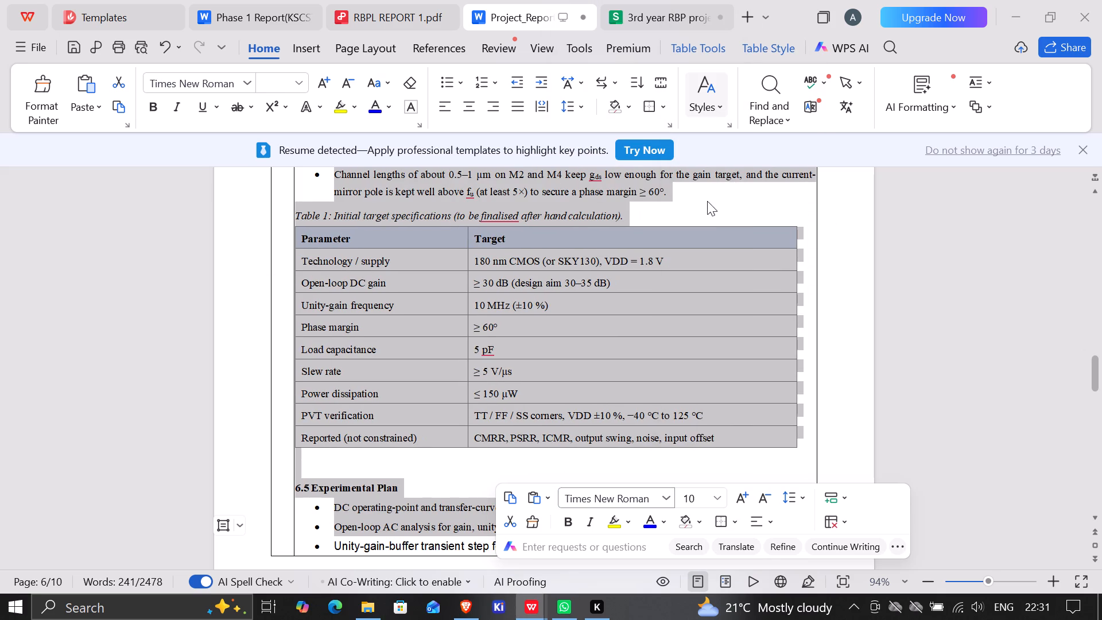
pyautogui.click(696, 213)
# Set the "Unity-gain-buffer transient step" bullet under 6.5 Experimental Plan to Times New Roman, size 10.
pyautogui.scroll(4, 696, 213)
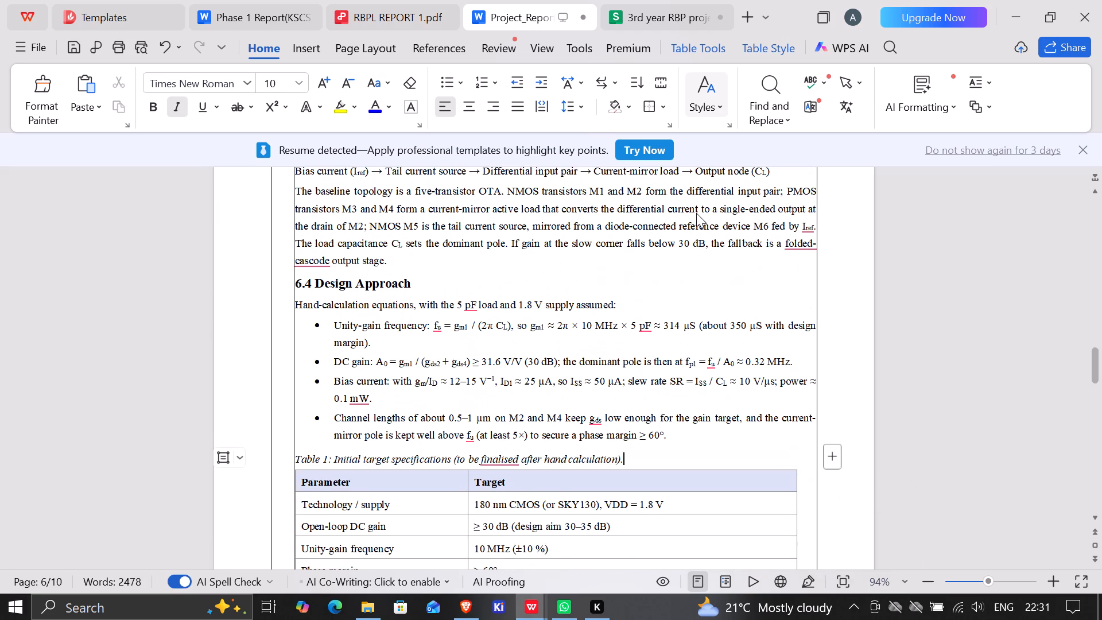
pyautogui.scroll(-2, 406, 314)
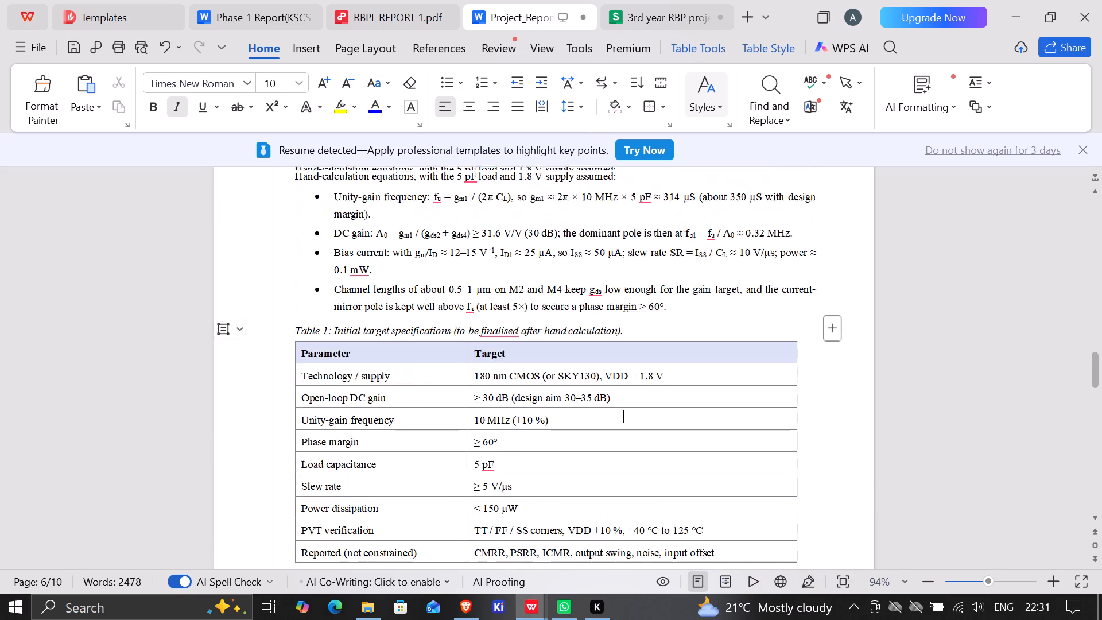
pyautogui.scroll(-7, 406, 314)
pyautogui.scroll(1, 406, 314)
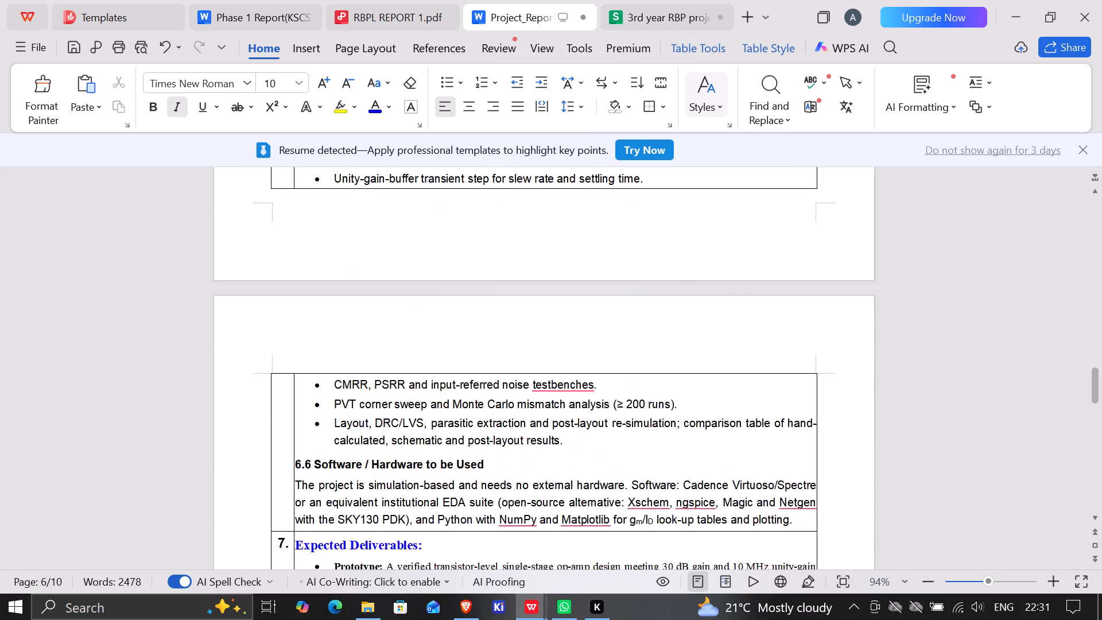
pyautogui.scroll(1, 406, 314)
pyautogui.moveTo(313, 235); pyautogui.dragTo(392, 230)
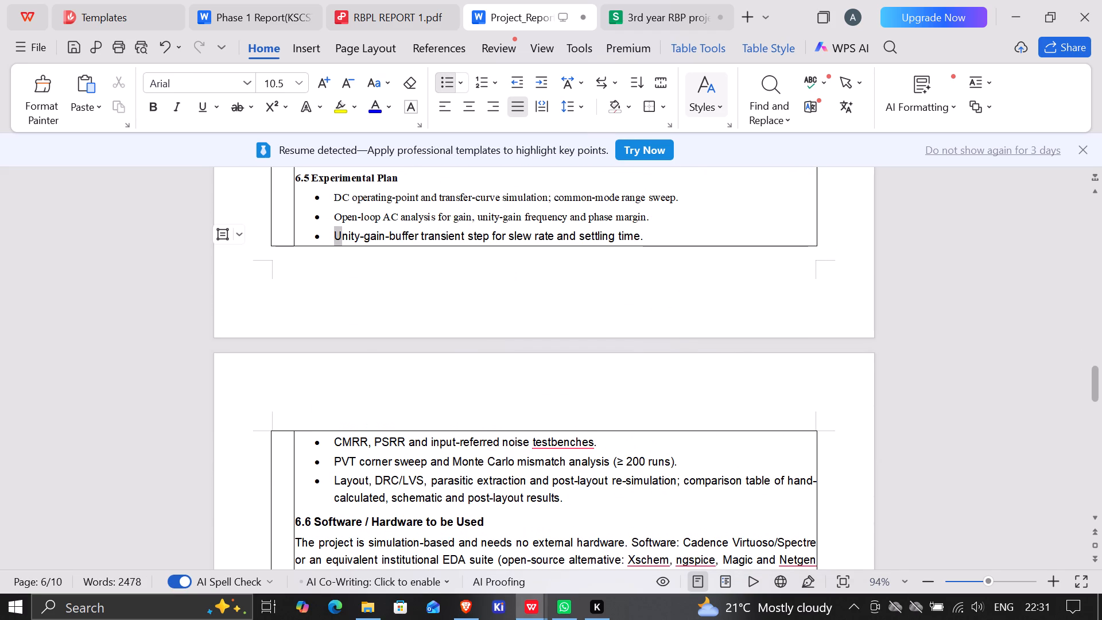
pyautogui.moveTo(392, 230); pyautogui.dragTo(641, 241)
pyautogui.click(606, 164)
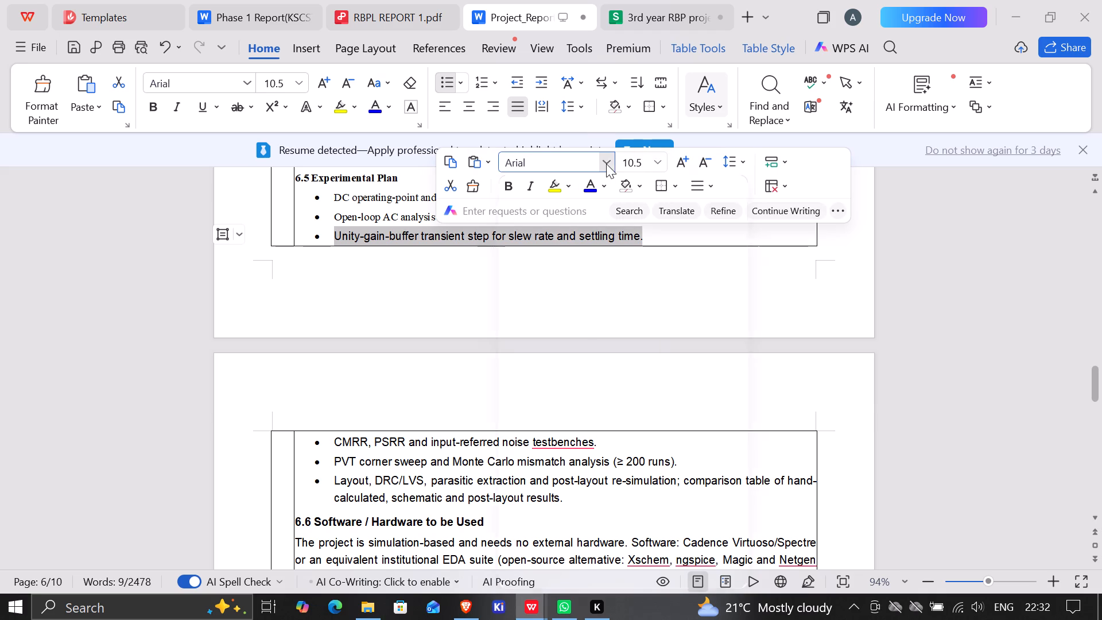
pyautogui.click(581, 247)
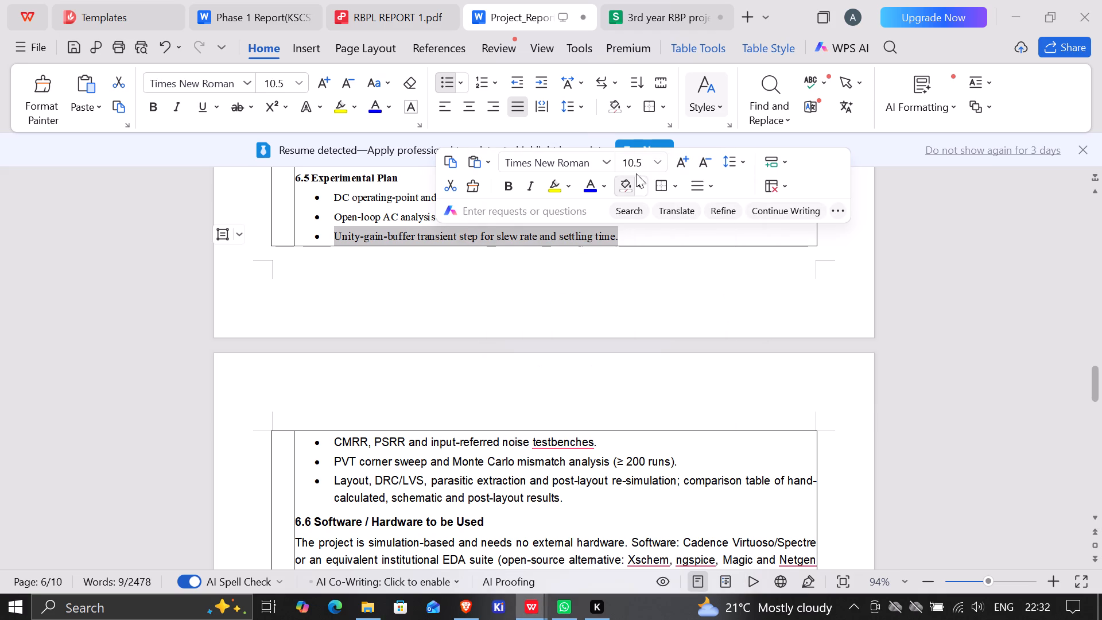
pyautogui.click(658, 163)
pyautogui.click(632, 372)
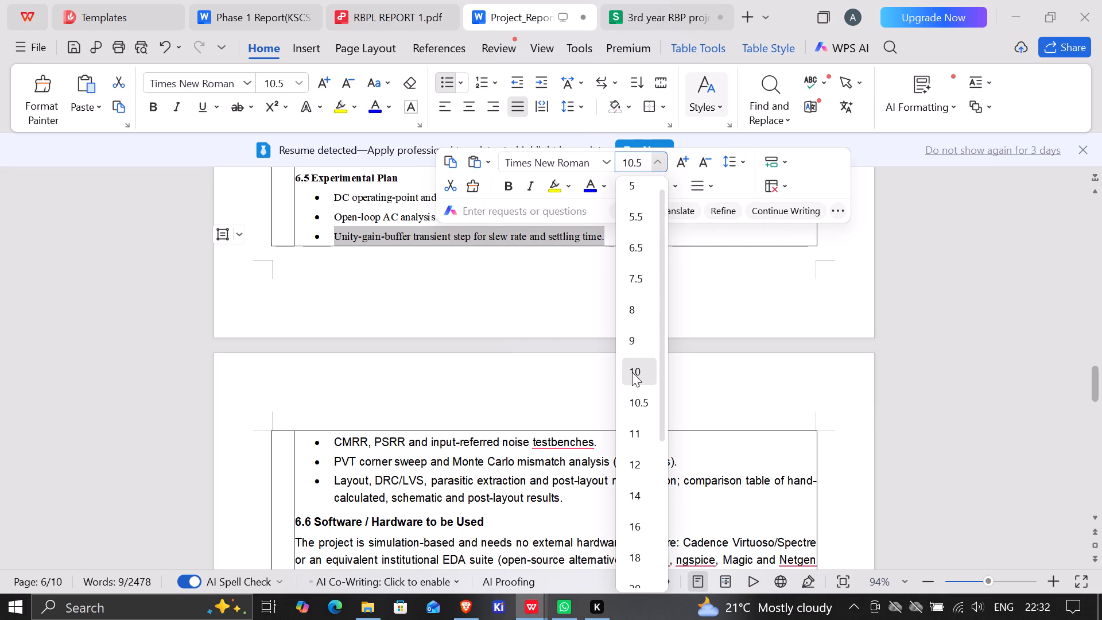
pyautogui.click(596, 332)
# Set the last three 6.5 bullets, from "CMRR, PSRR" to "post-layout results", to Times New Roman, size 10.
pyautogui.scroll(-2, 596, 332)
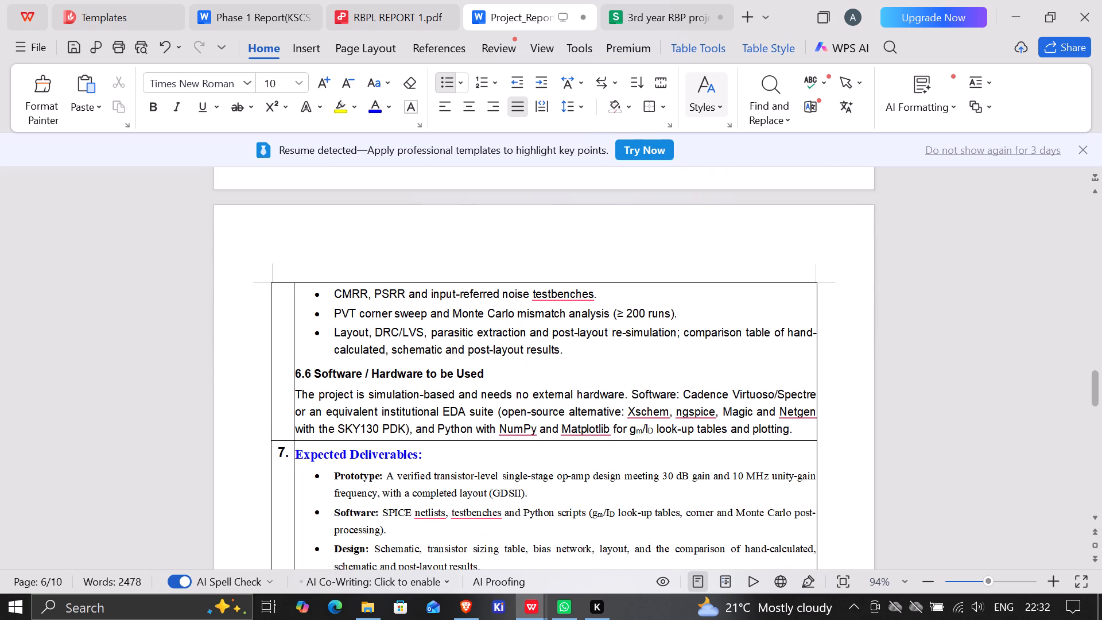
pyautogui.moveTo(310, 289); pyautogui.dragTo(554, 343)
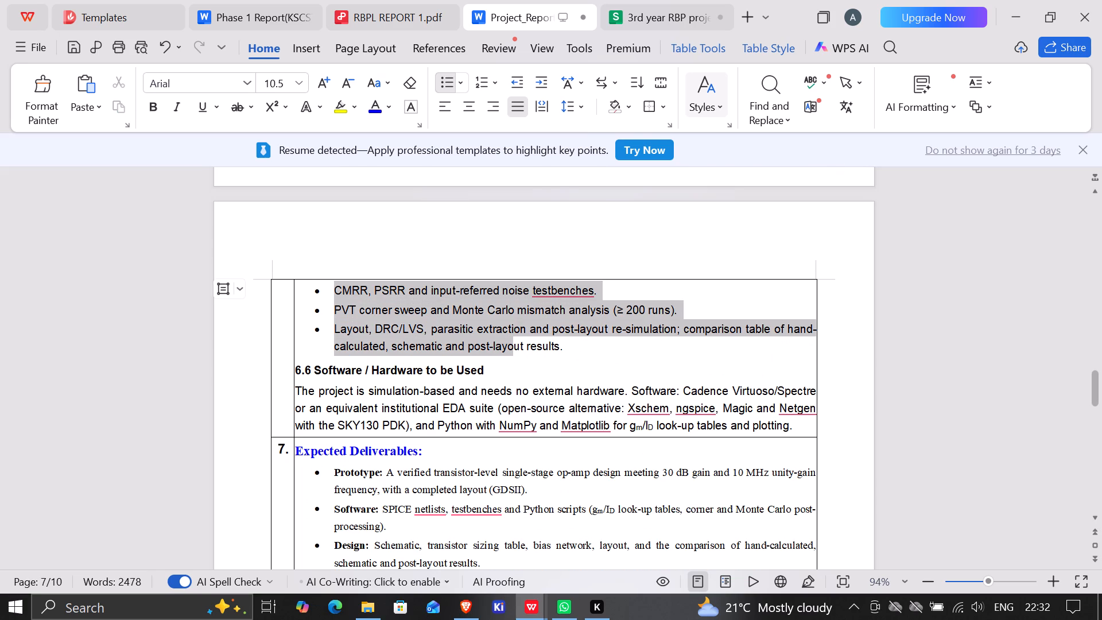
pyautogui.moveTo(554, 343); pyautogui.dragTo(562, 343)
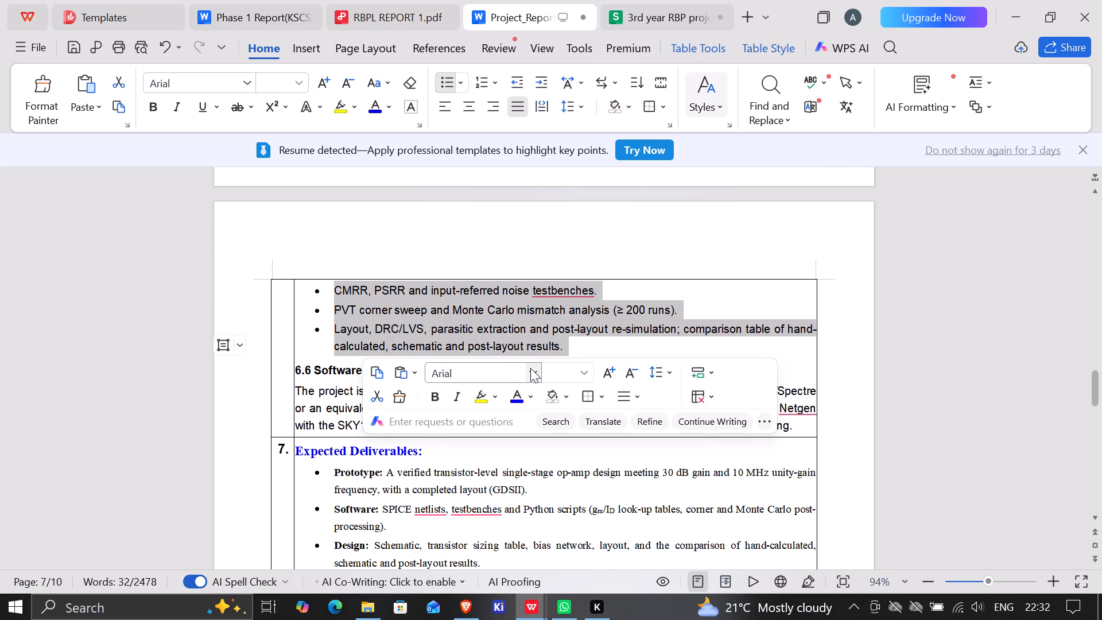
pyautogui.click(530, 368)
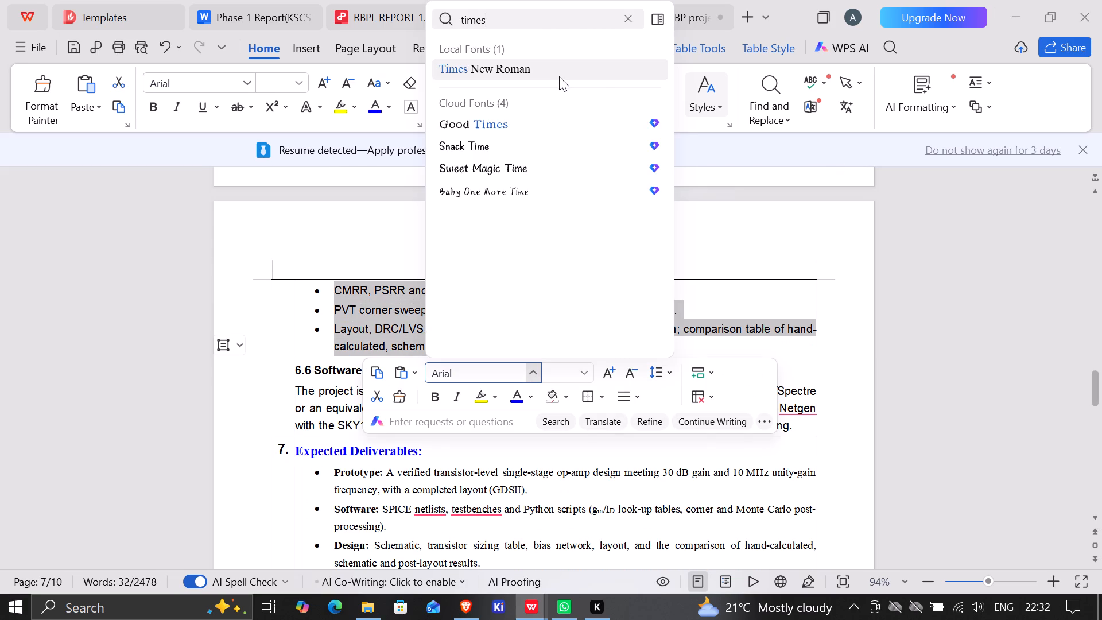
pyautogui.click(556, 75)
pyautogui.click(587, 373)
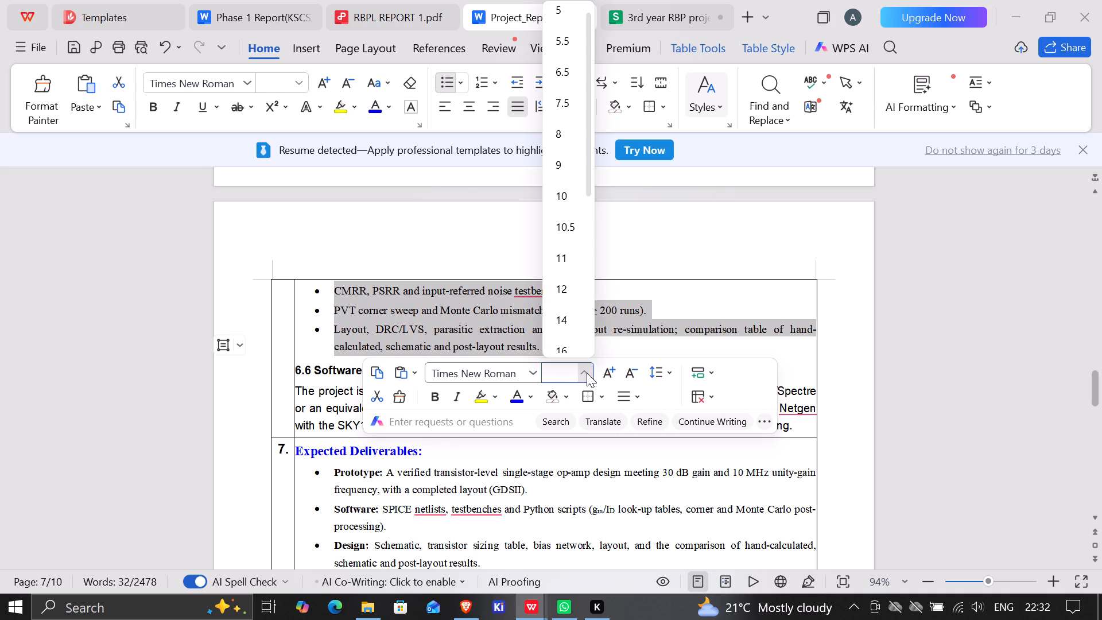
pyautogui.click(574, 199)
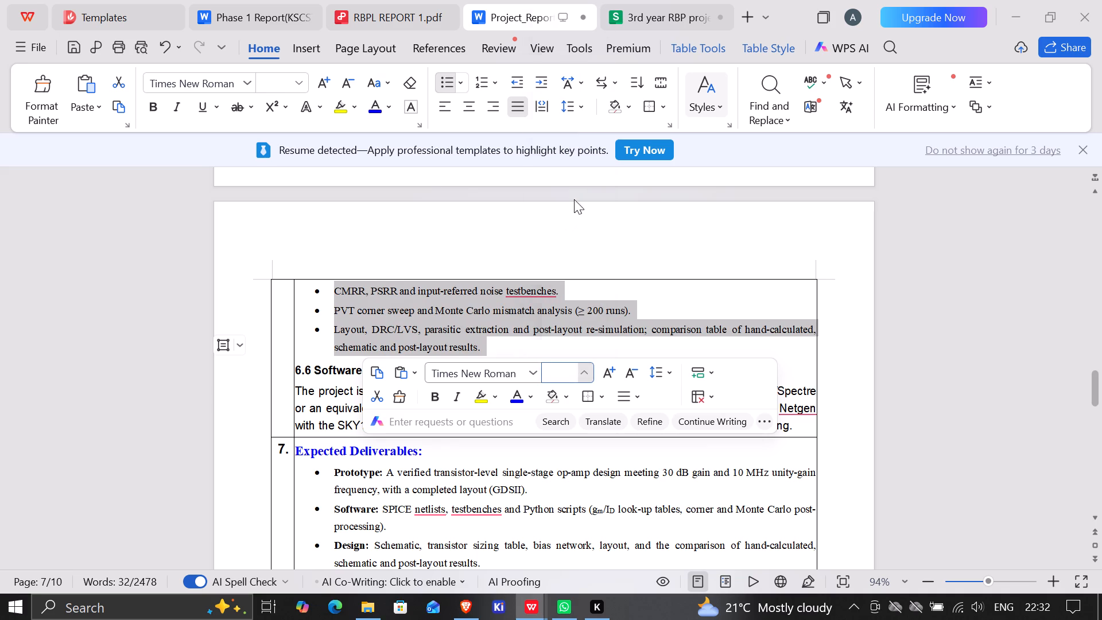
pyautogui.click(516, 268)
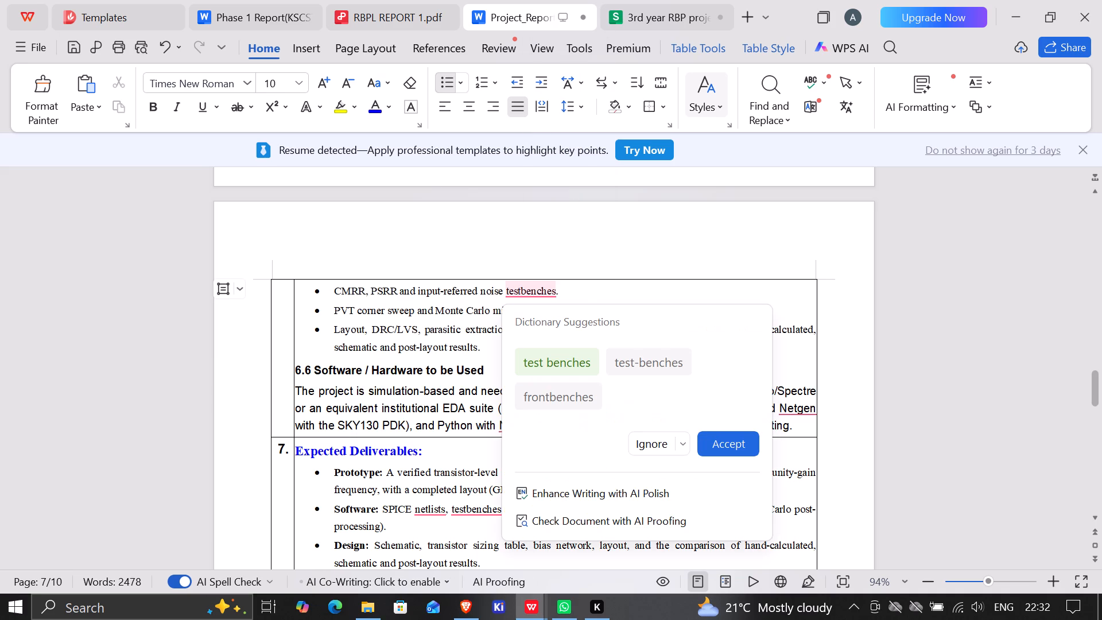
# Set the subsection heading "6.6 Software / Hardware to be Used" to Times New Roman, size 12.
pyautogui.moveTo(294, 369); pyautogui.dragTo(371, 377)
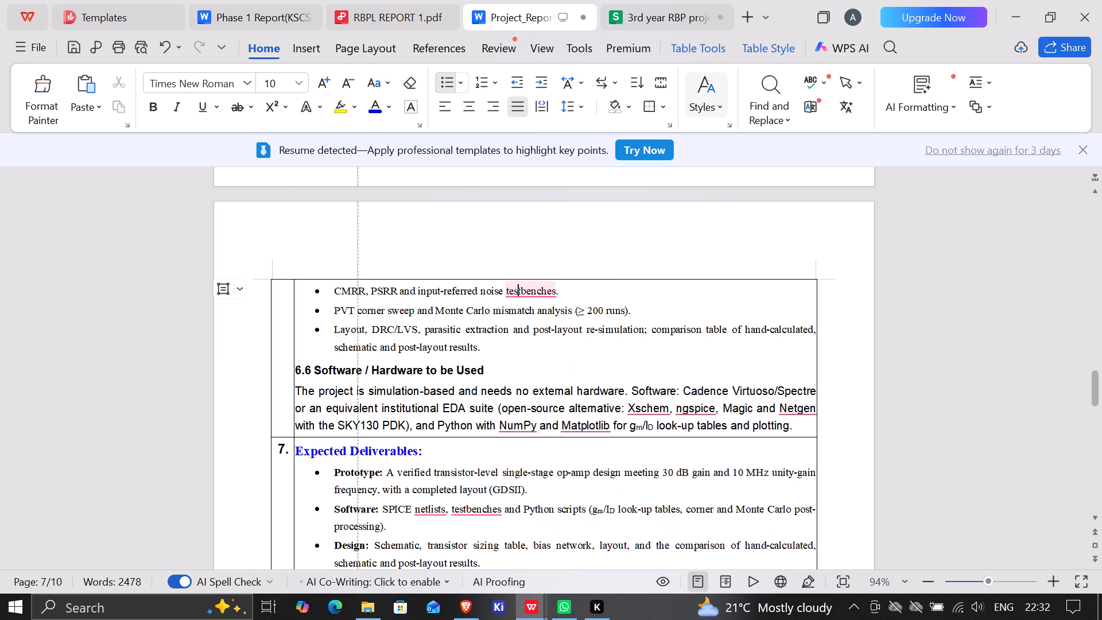
pyautogui.moveTo(371, 377); pyautogui.dragTo(296, 381)
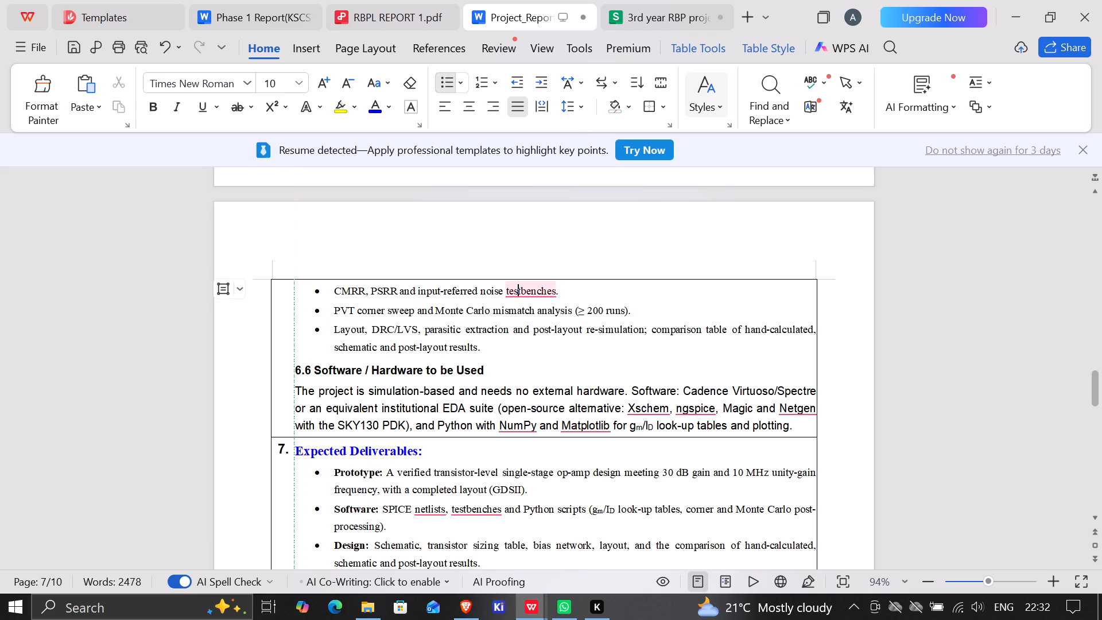
pyautogui.moveTo(296, 374); pyautogui.dragTo(358, 373)
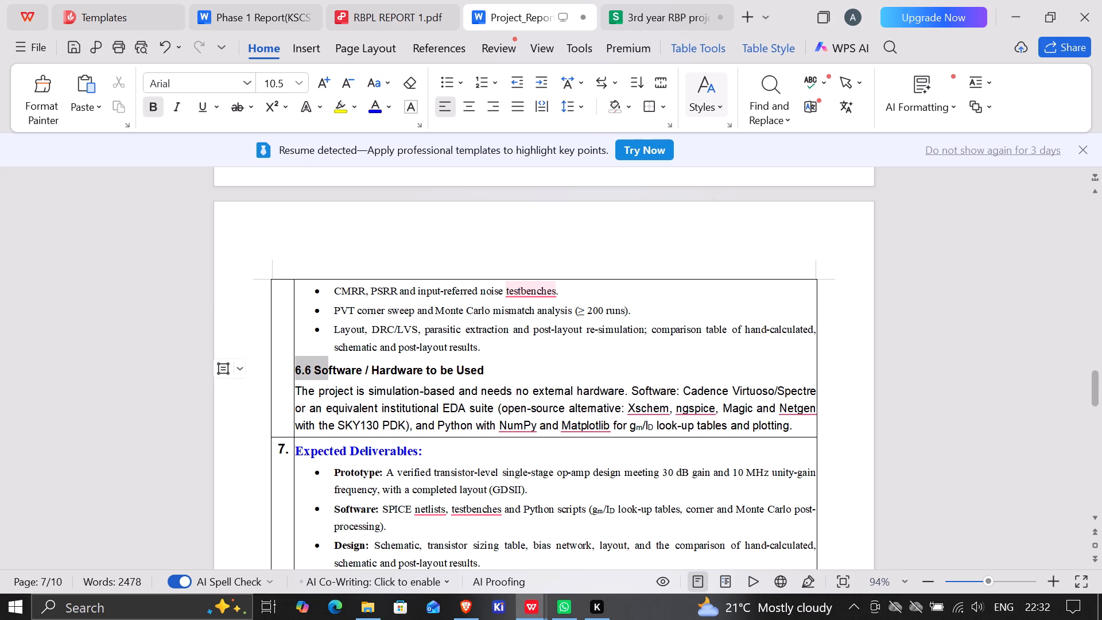
pyautogui.moveTo(358, 373); pyautogui.dragTo(490, 371)
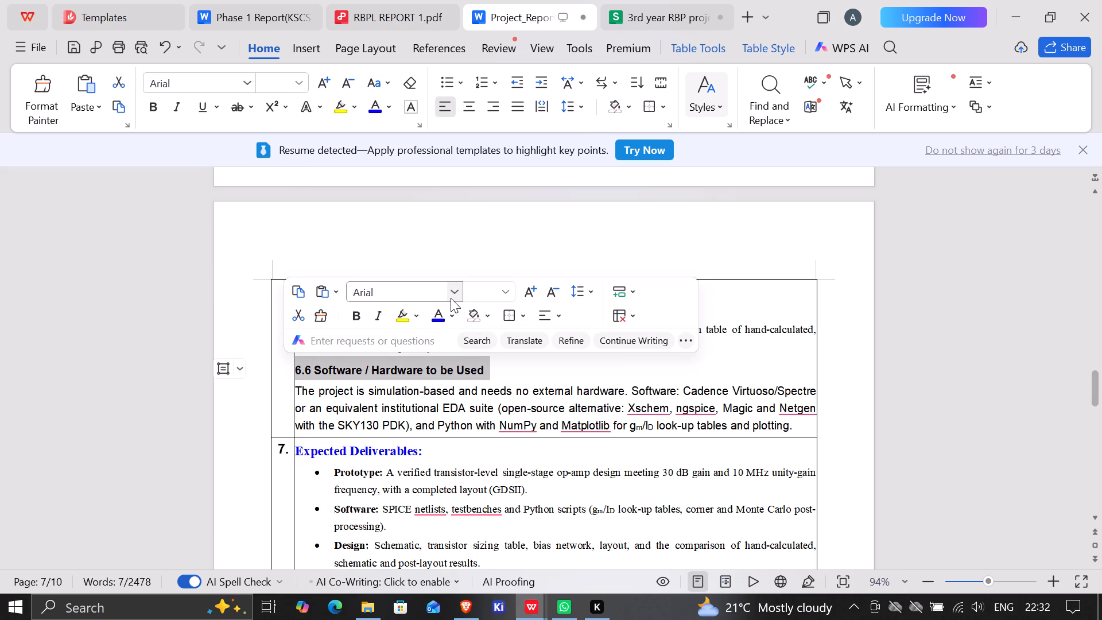
pyautogui.click(451, 298)
pyautogui.click(572, 65)
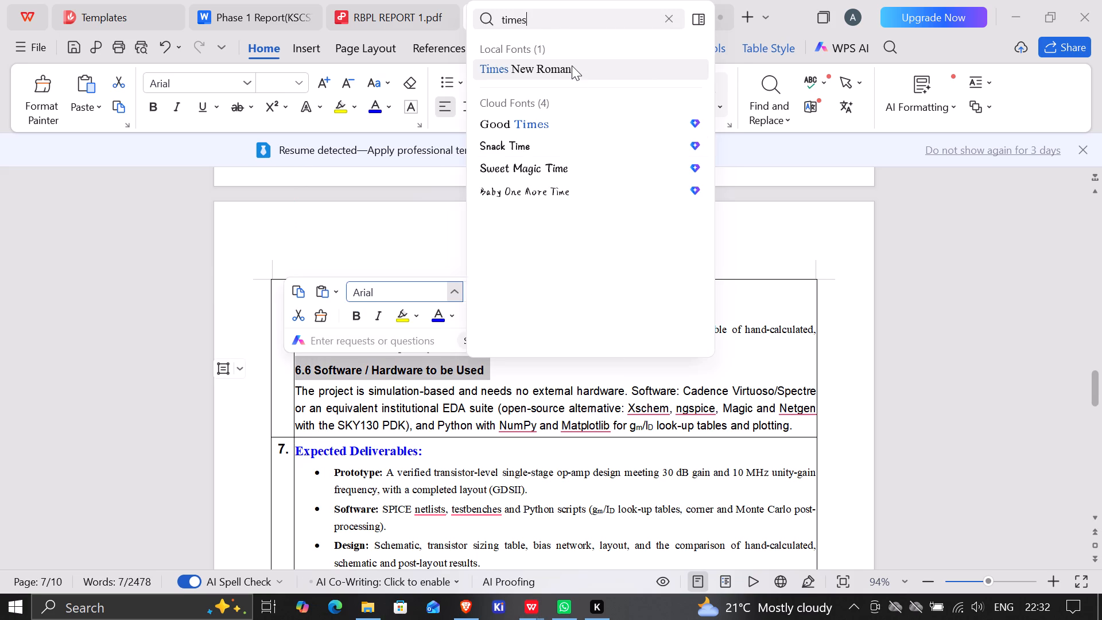
pyautogui.click(509, 300)
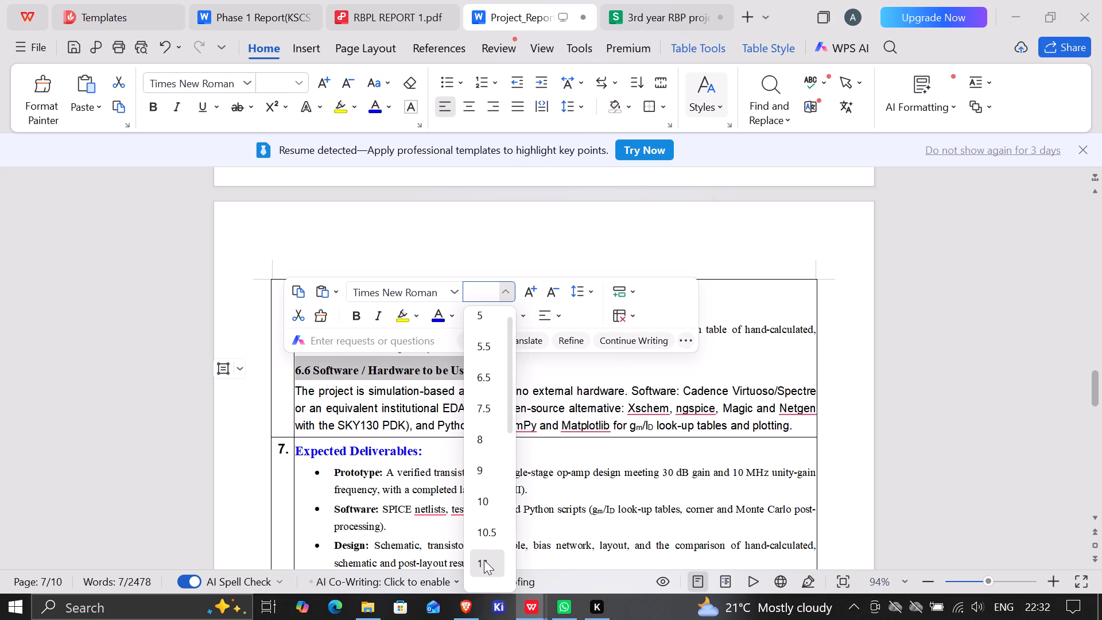
pyautogui.scroll(-1, 484, 560)
pyautogui.click(487, 487)
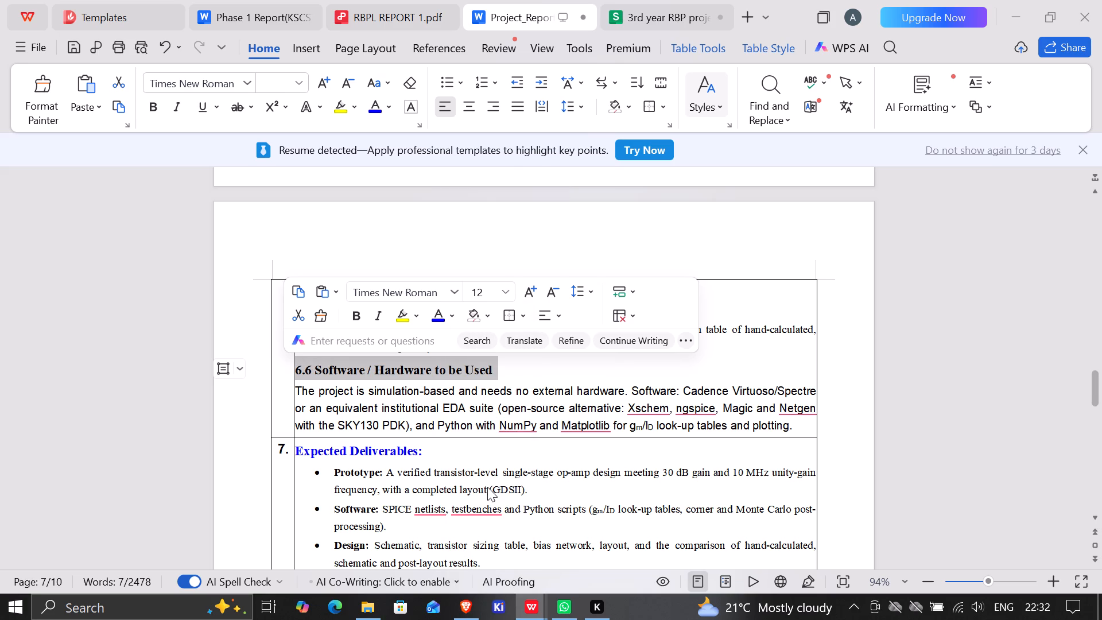
# Set the body paragraph under 6.6 Software / Hardware to be Used to Times New Roman, size 10.
pyautogui.moveTo(296, 394); pyautogui.dragTo(311, 395)
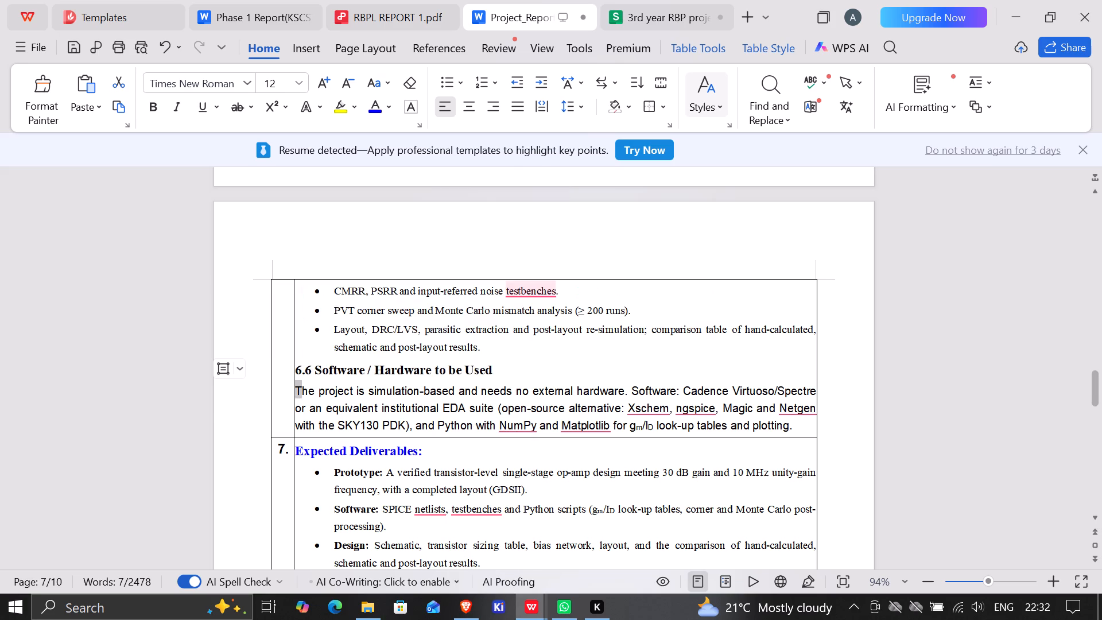
pyautogui.moveTo(311, 395); pyautogui.dragTo(707, 435)
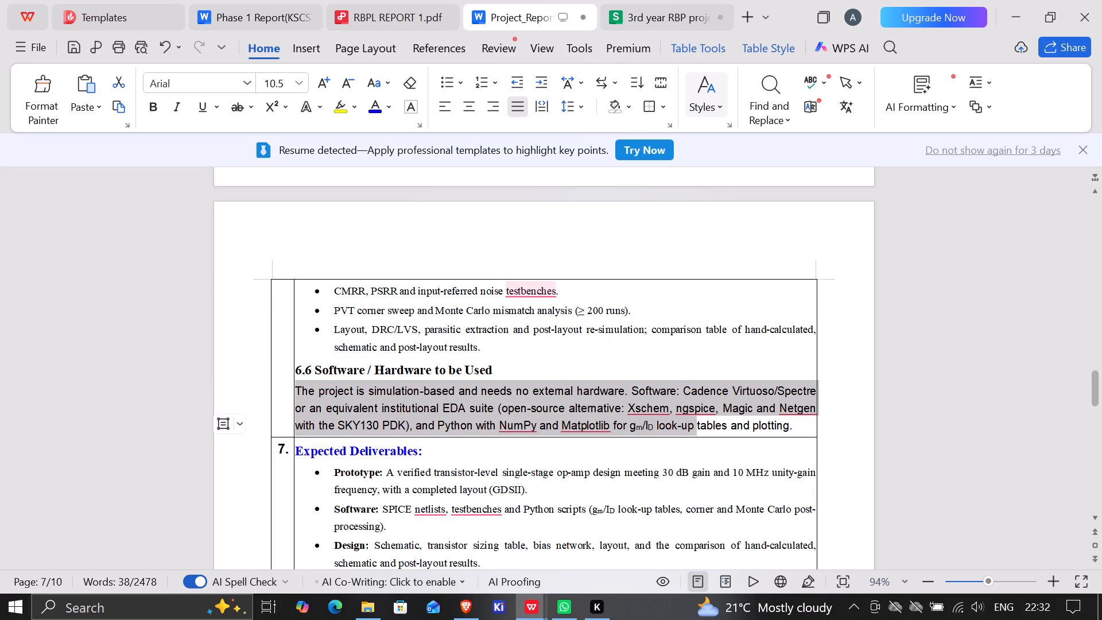
pyautogui.moveTo(707, 435); pyautogui.dragTo(800, 428)
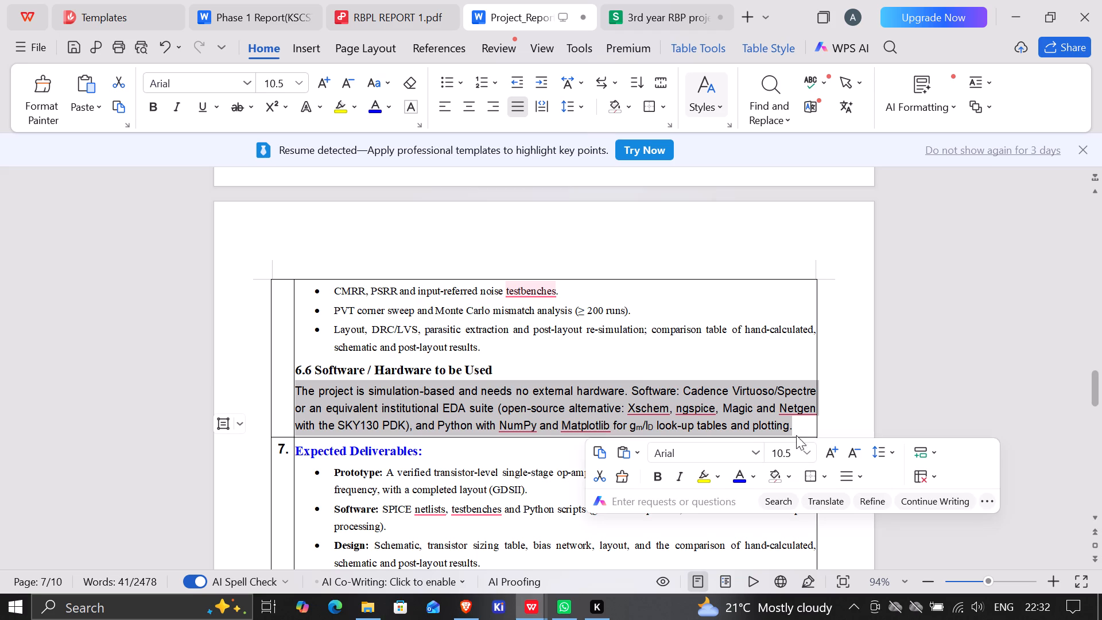
pyautogui.click(806, 452)
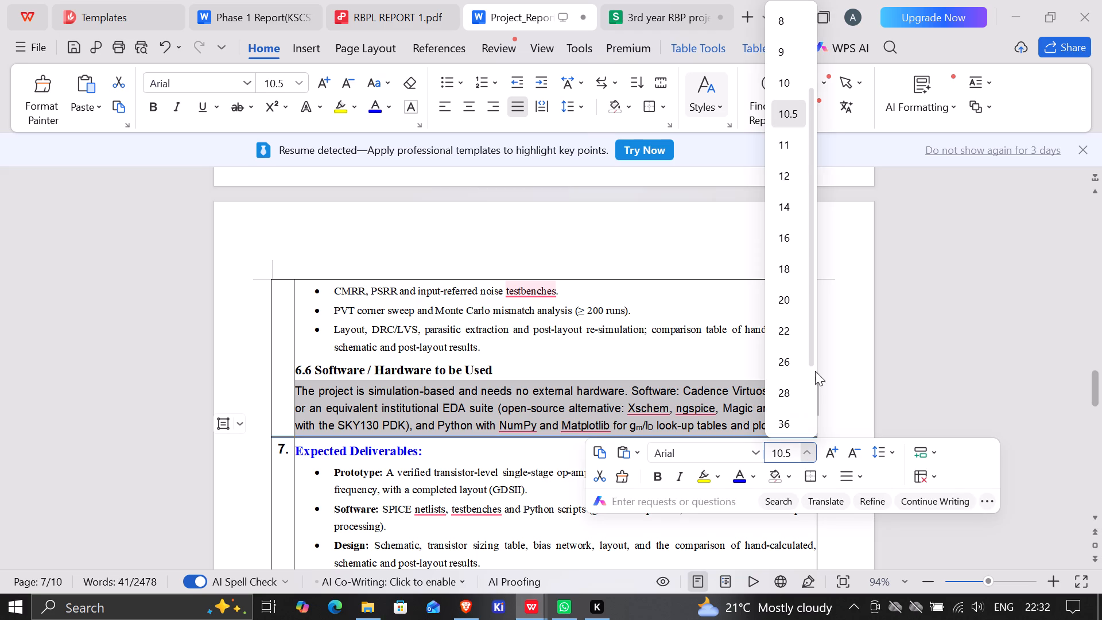
pyautogui.click(804, 92)
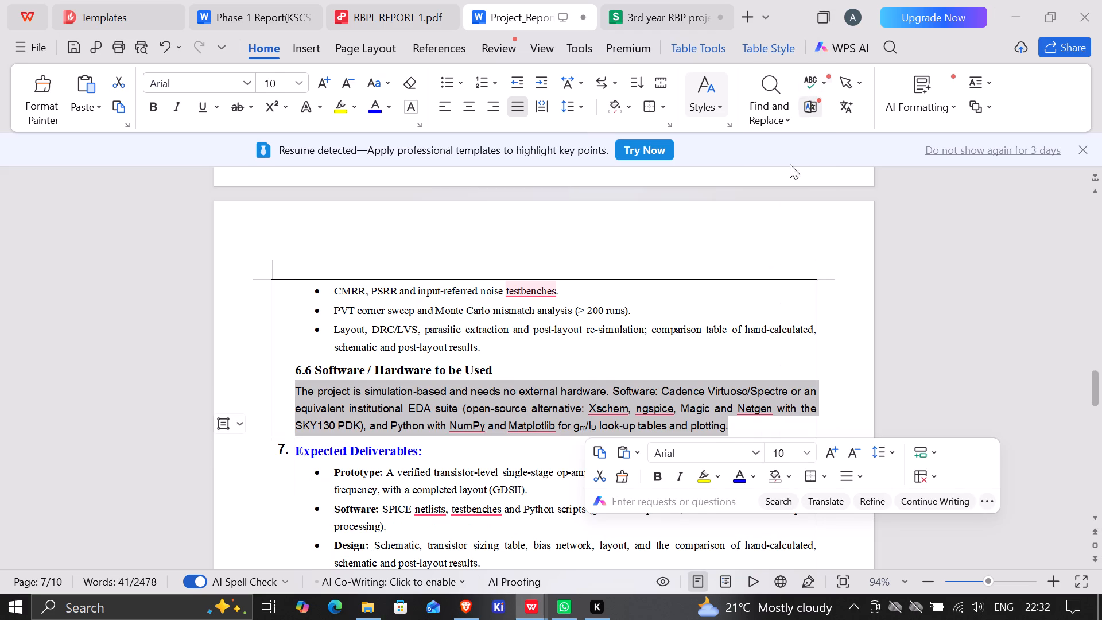
pyautogui.click(754, 445)
pyautogui.click(719, 78)
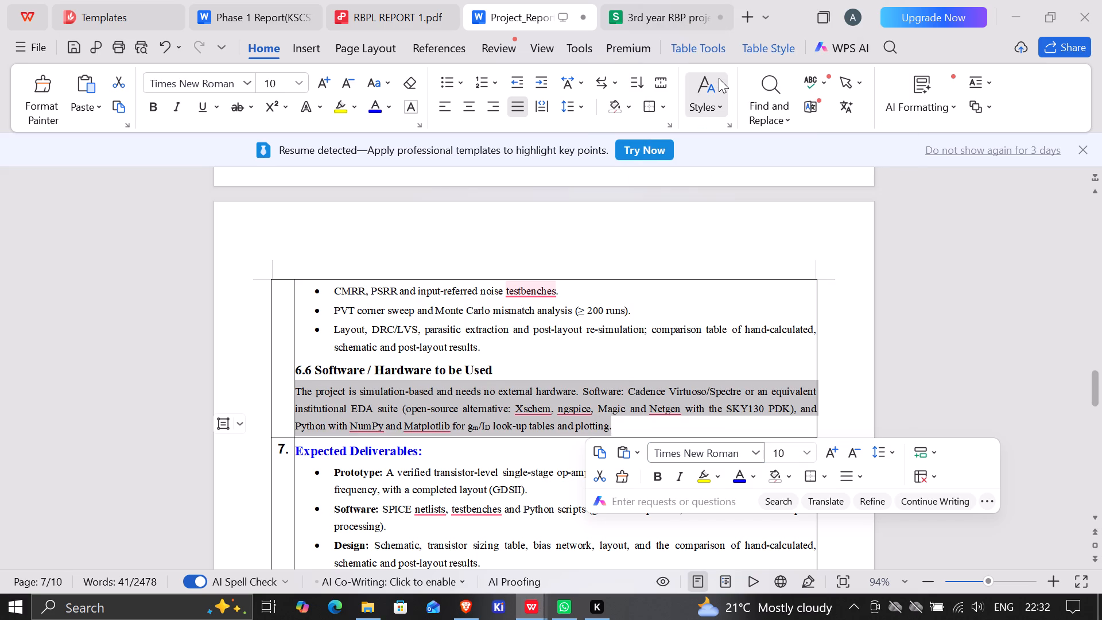
pyautogui.click(560, 322)
# Check the fonts in sections 7 and 8, and back through section 6 to subsection 5.2, for text still needing reformatting.
pyautogui.scroll(-1, 493, 456)
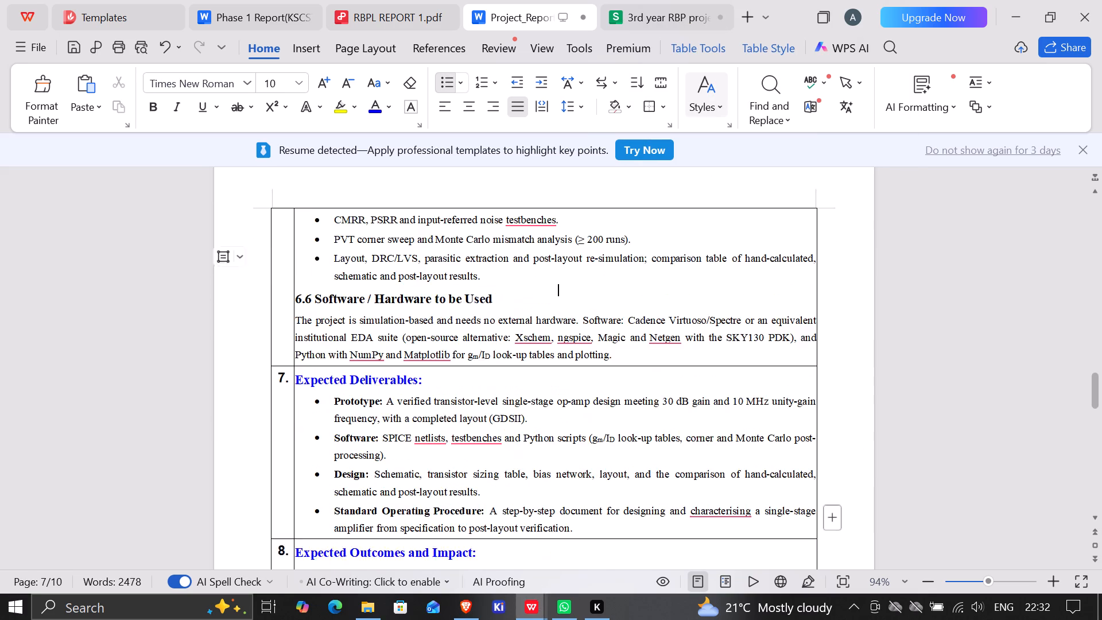
pyautogui.scroll(-2, 493, 456)
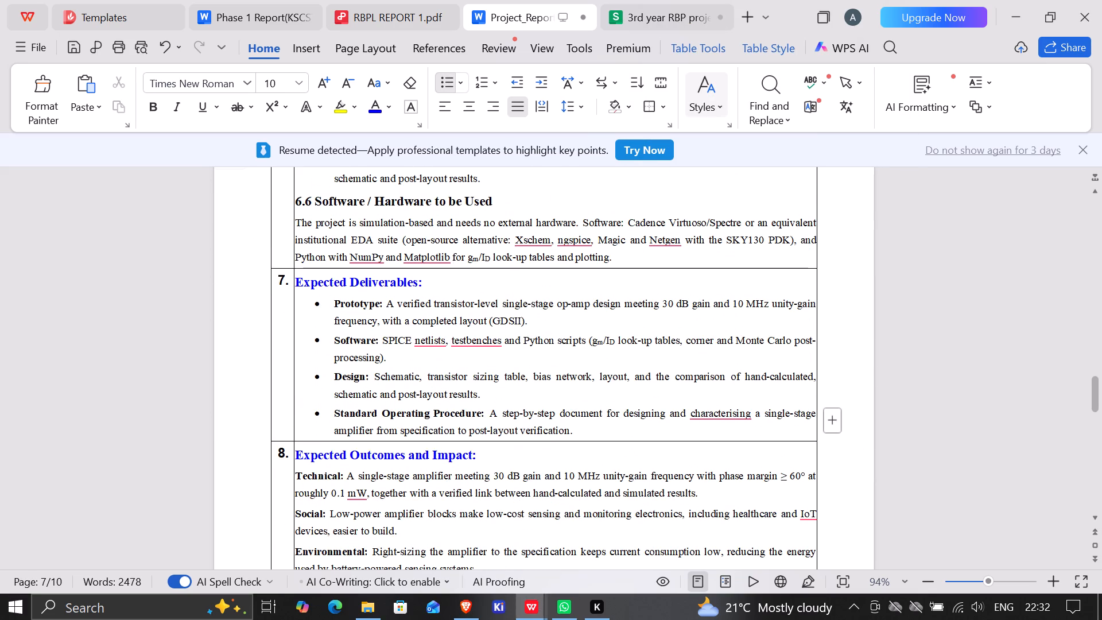
pyautogui.doubleClick(313, 286)
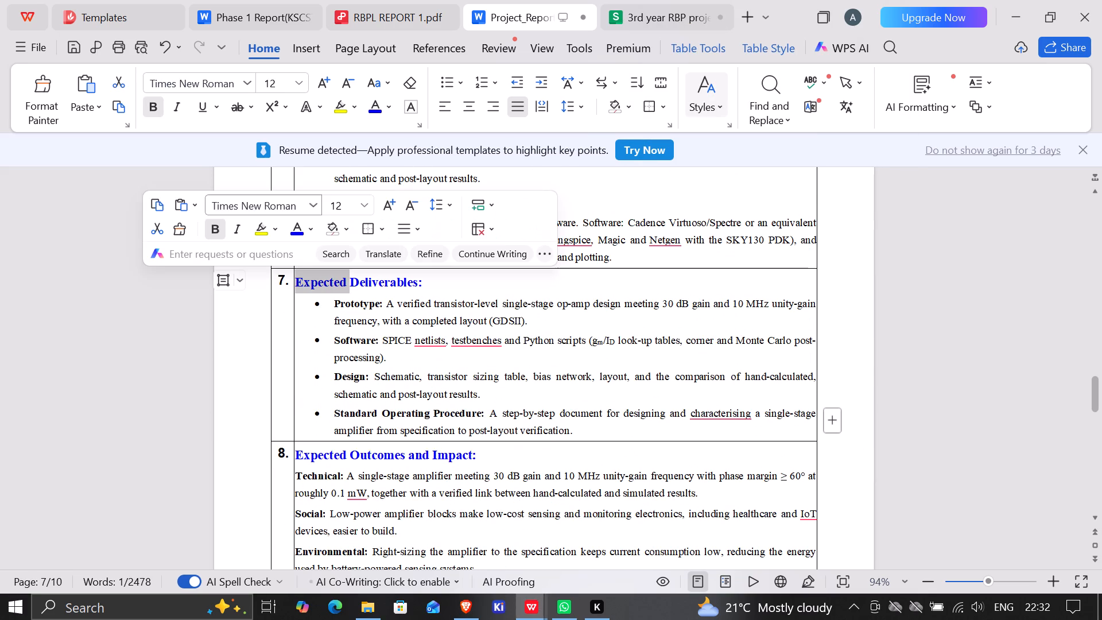
pyautogui.click(553, 285)
pyautogui.scroll(4, 553, 285)
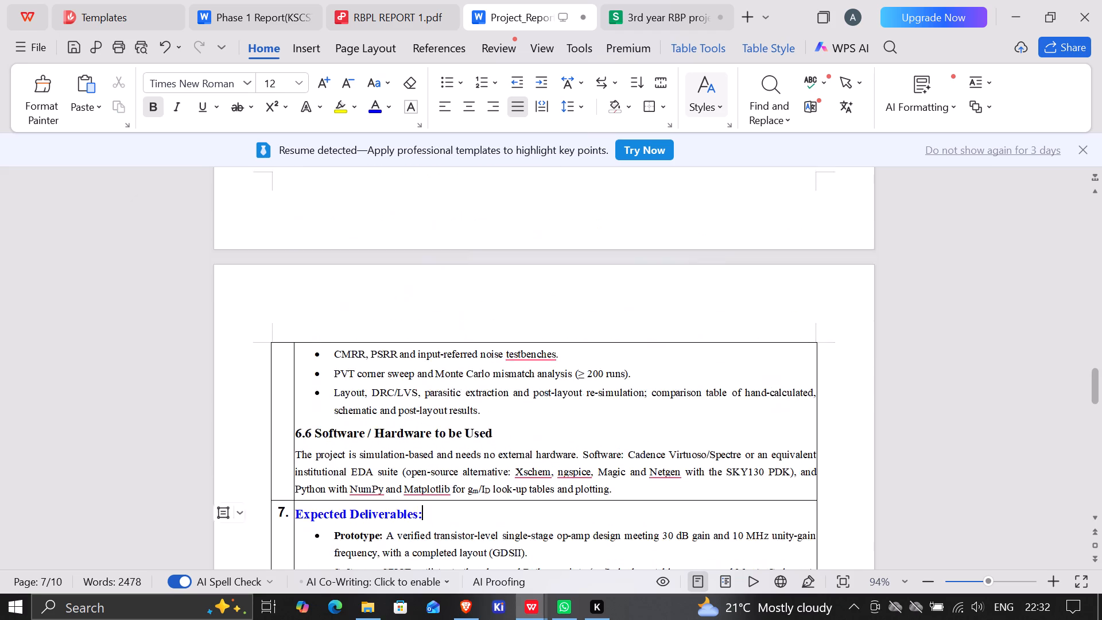
pyautogui.scroll(12, 553, 285)
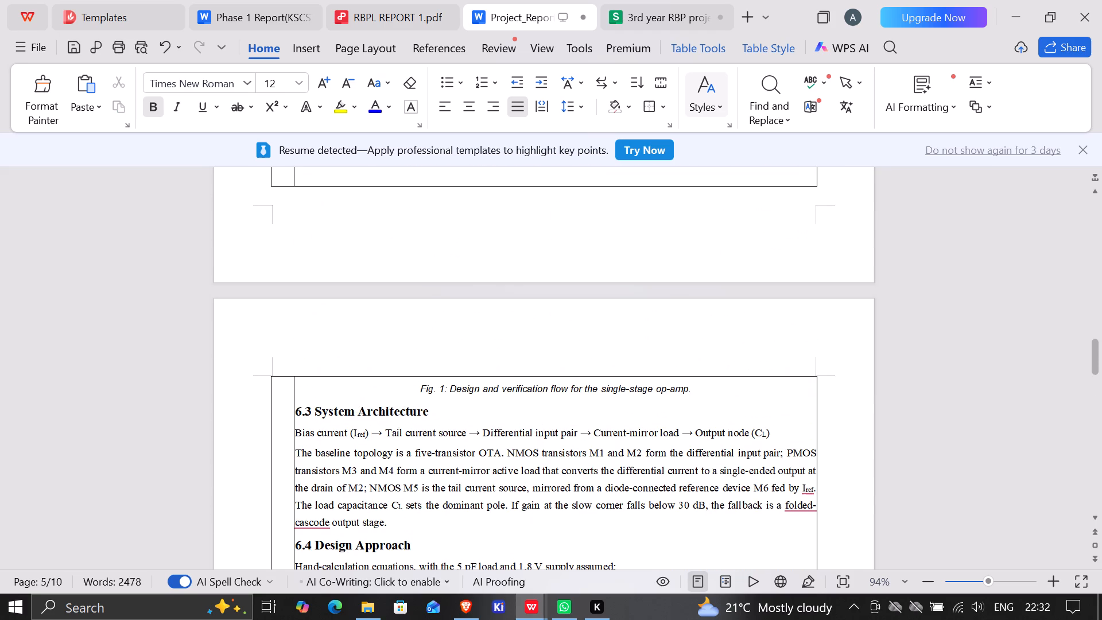
pyautogui.scroll(6, 553, 285)
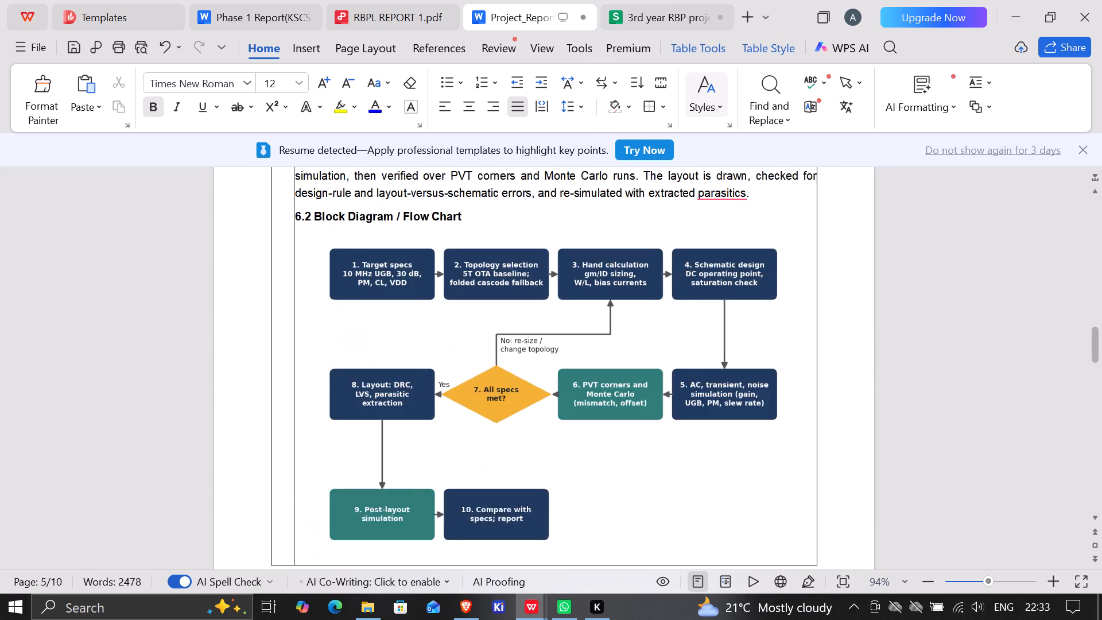
pyautogui.scroll(4, 553, 285)
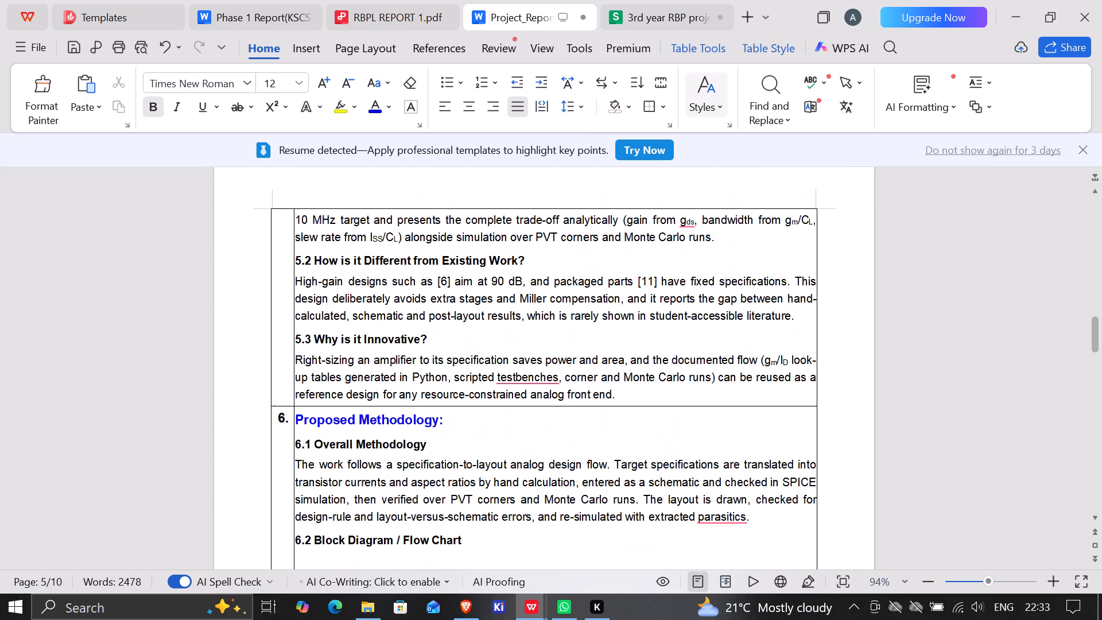
pyautogui.scroll(1, 553, 285)
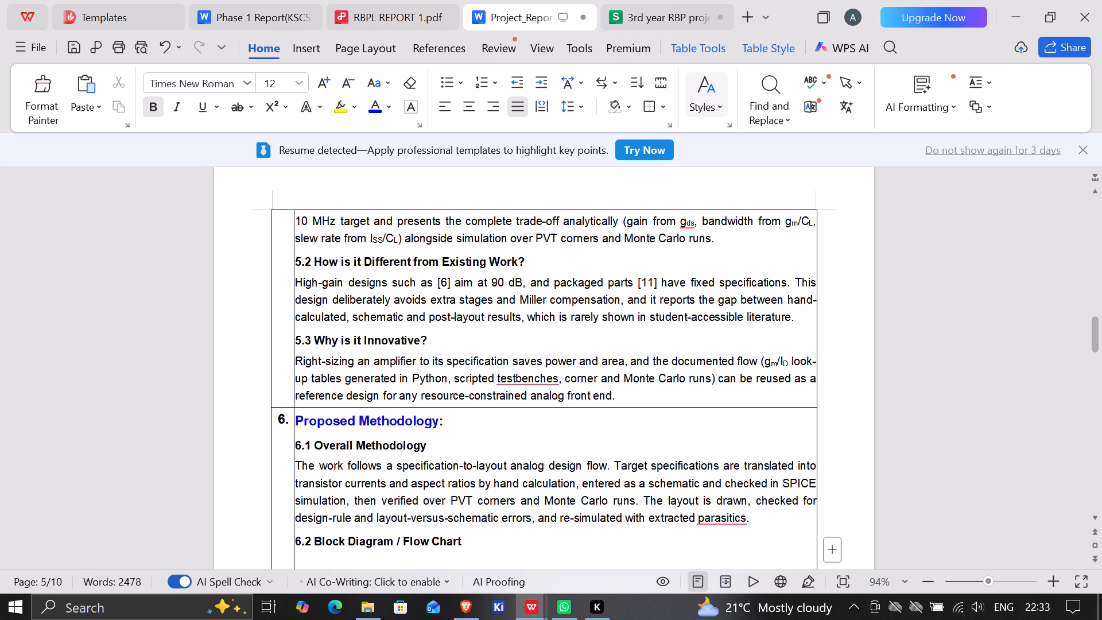
# Set the subsection heading "5.2 How is it Different from Existing Work?" to Times New Roman, size 12.
pyautogui.moveTo(297, 261); pyautogui.dragTo(530, 263)
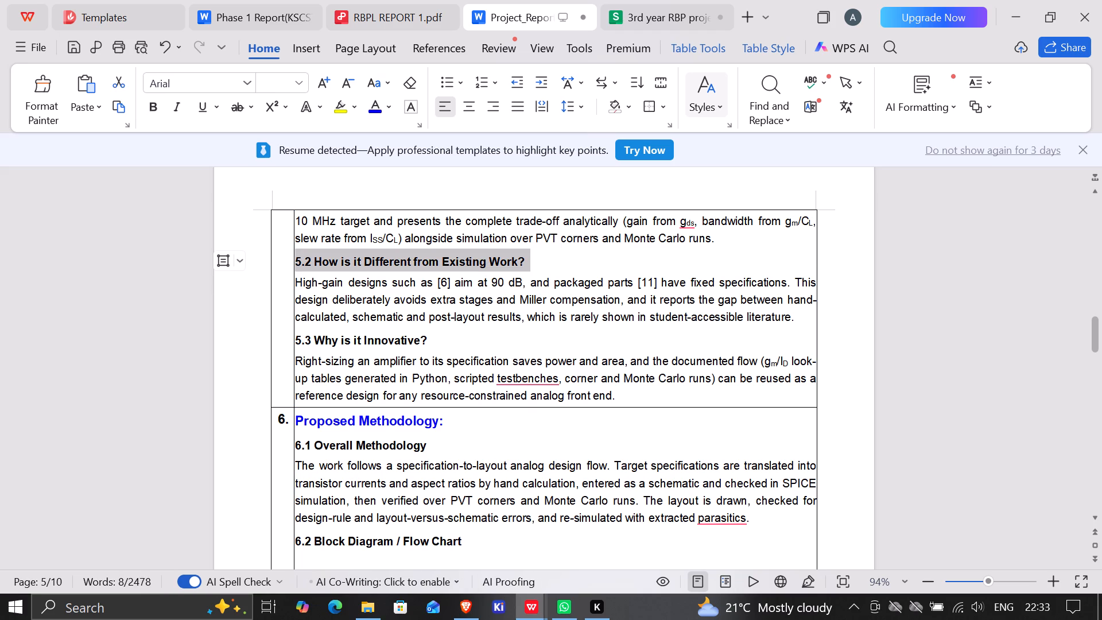
pyautogui.moveTo(530, 263); pyautogui.dragTo(524, 263)
pyautogui.click(488, 181)
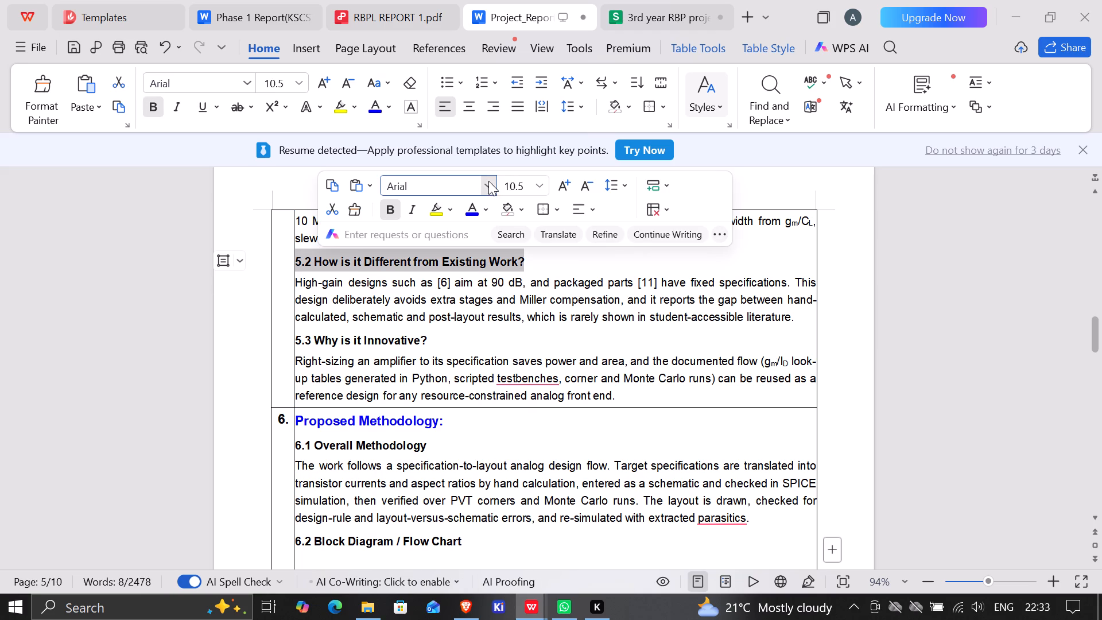
pyautogui.click(480, 265)
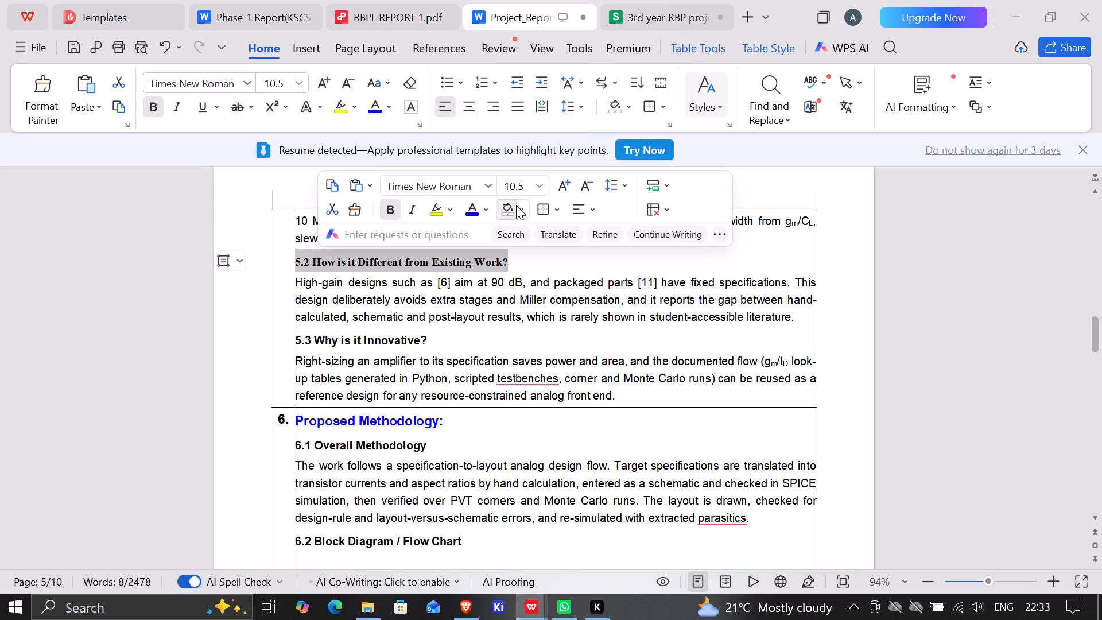
pyautogui.click(539, 190)
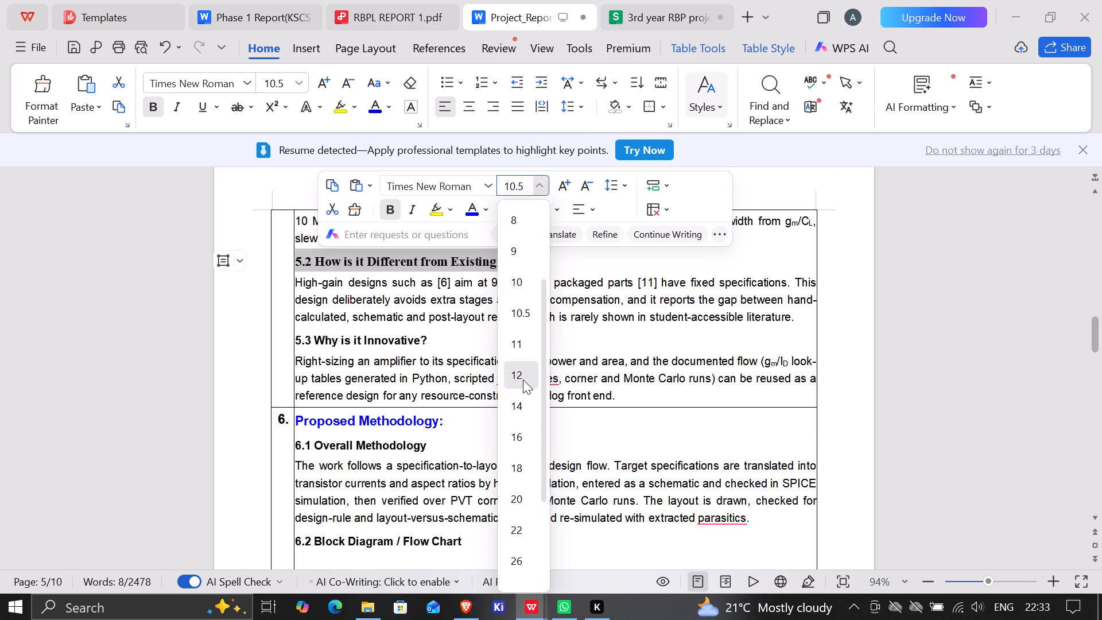
pyautogui.click(523, 379)
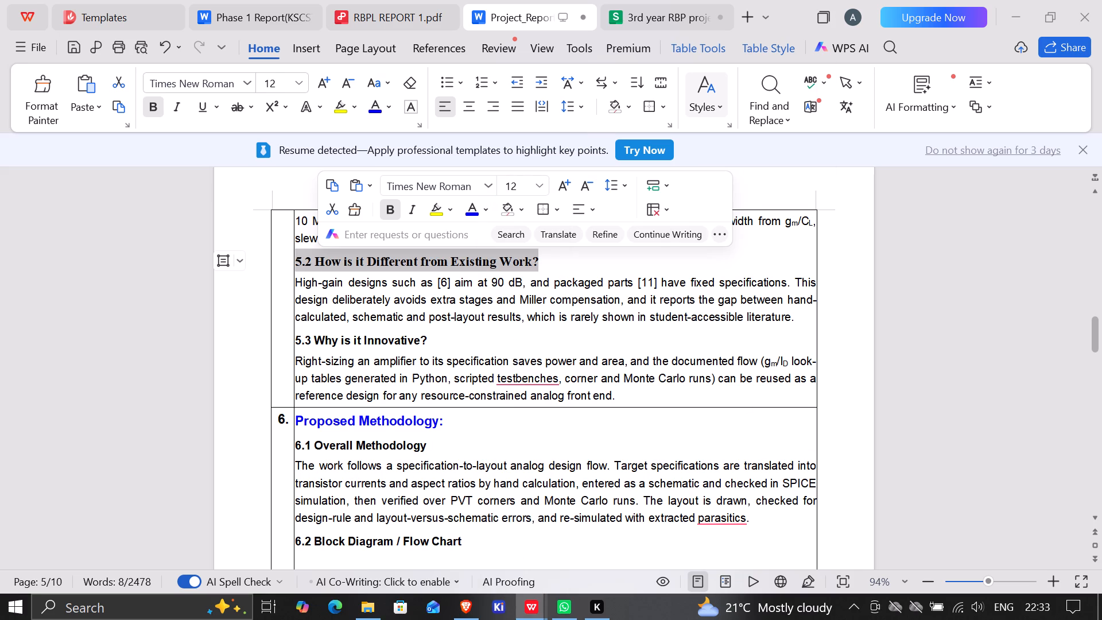
# Set the text from the 5.2 body through the 5.3 heading and its body paragraph to Times New Roman, size 10.
pyautogui.moveTo(296, 280); pyautogui.dragTo(599, 393)
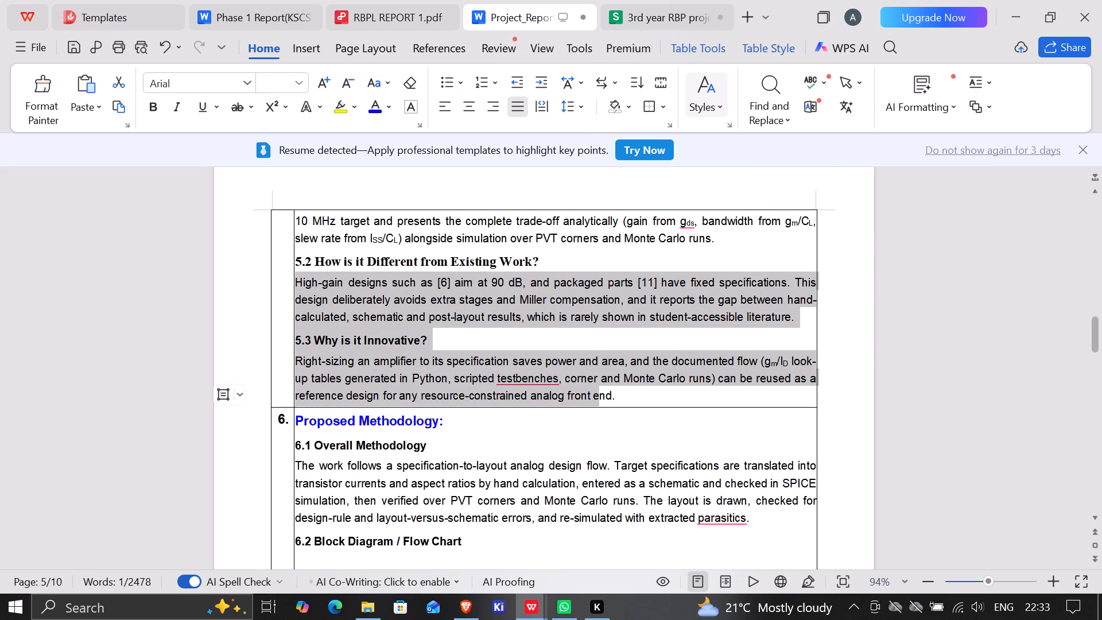
pyautogui.moveTo(599, 393); pyautogui.dragTo(614, 393)
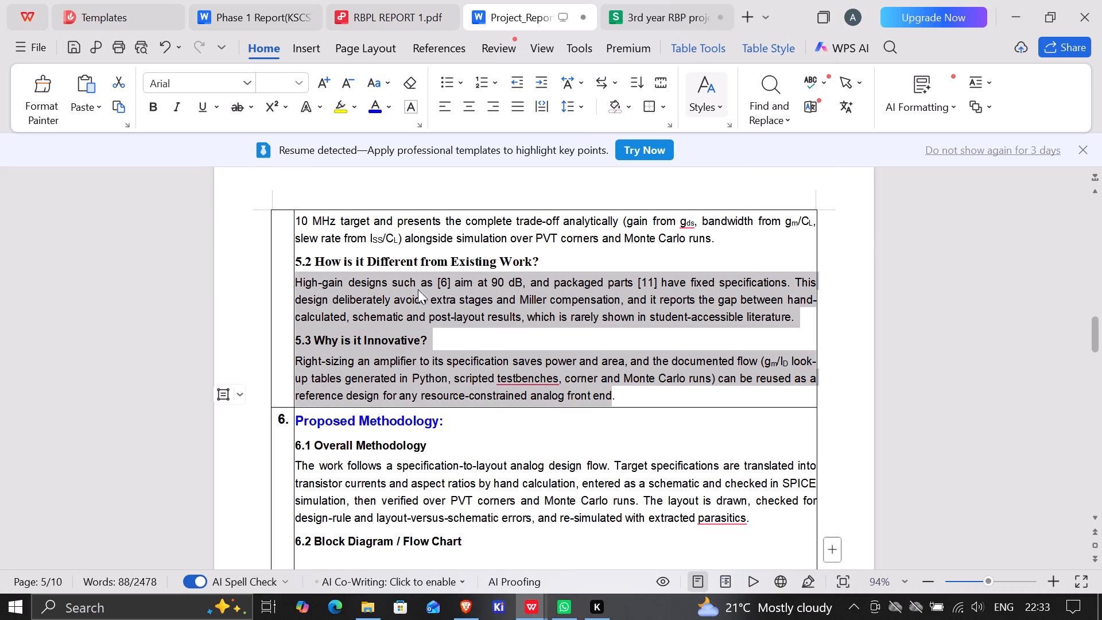
pyautogui.click(243, 86)
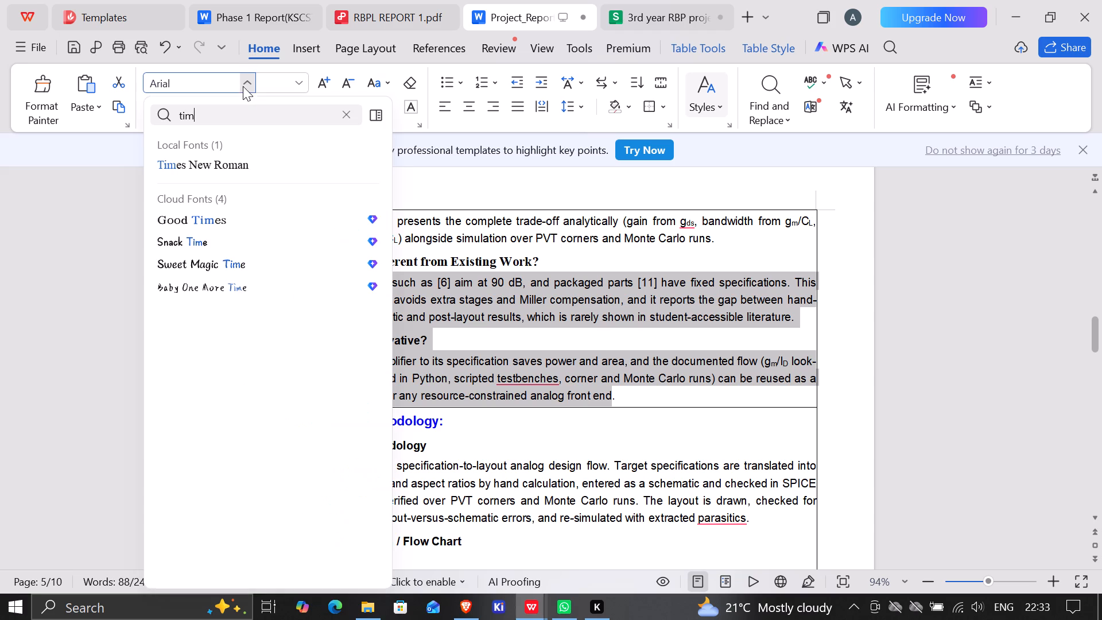
pyautogui.click(250, 168)
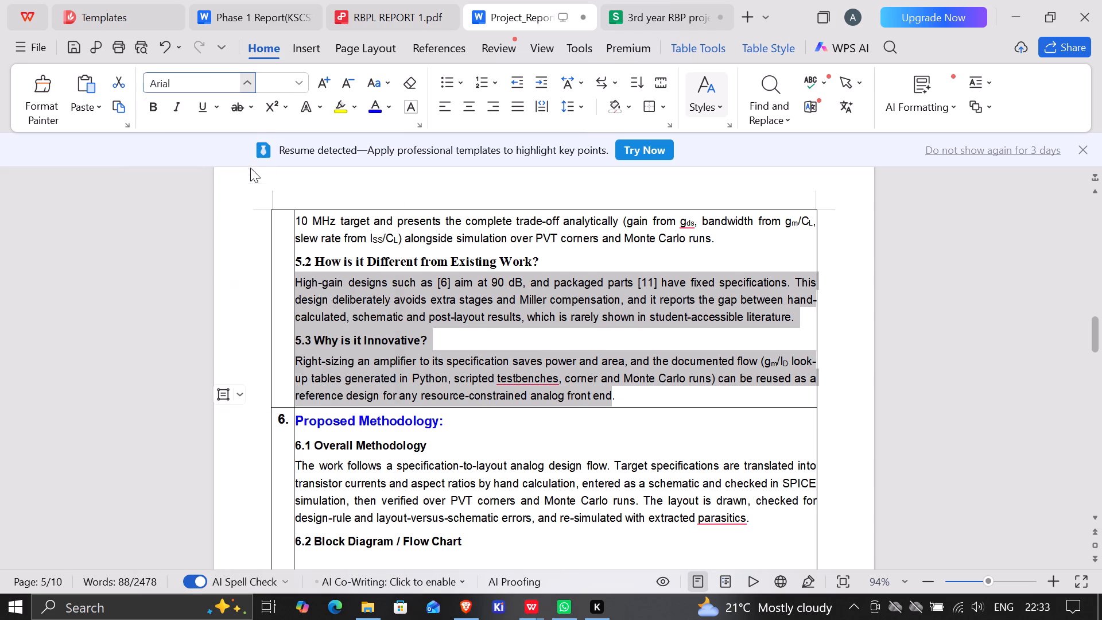
pyautogui.click(293, 87)
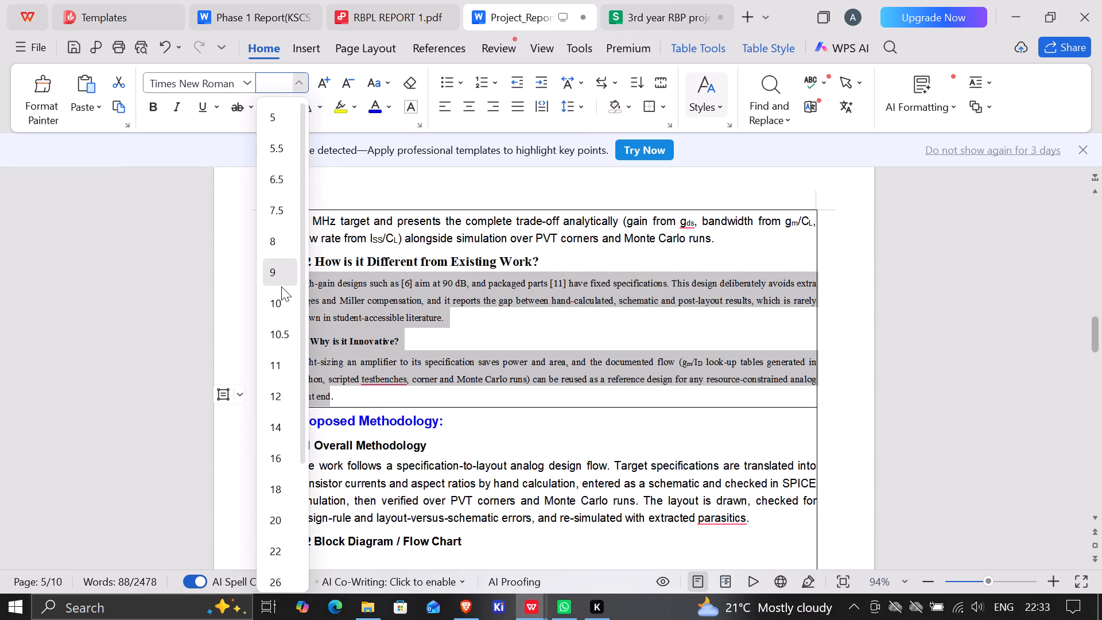
pyautogui.click(282, 310)
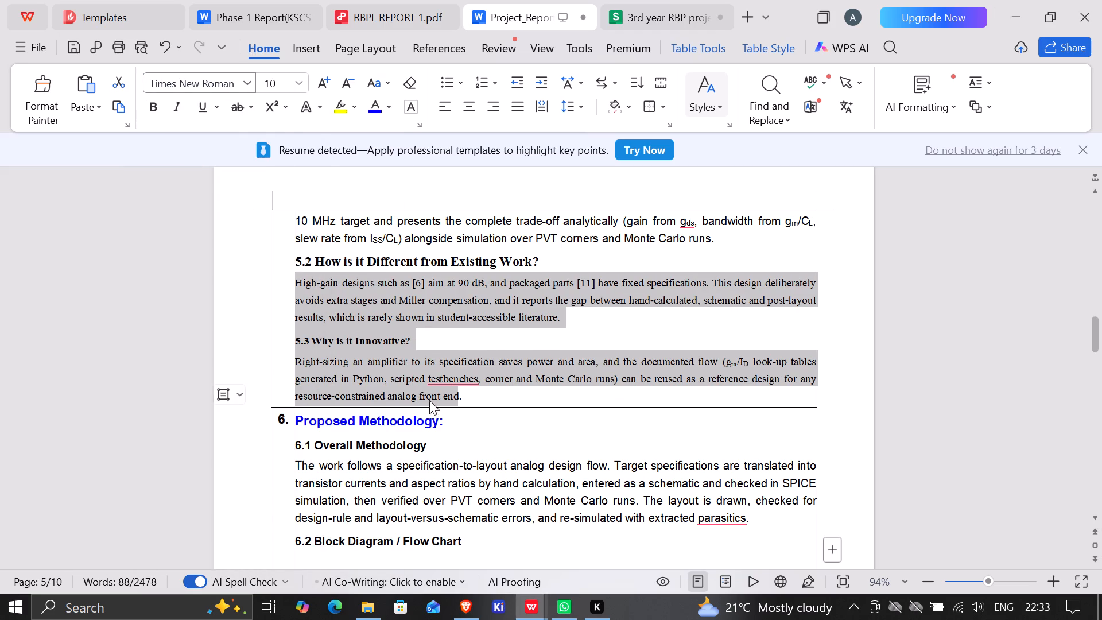
# Set the subsection heading "5.3 Why is it Innovative?" to size 12.
pyautogui.click(424, 340)
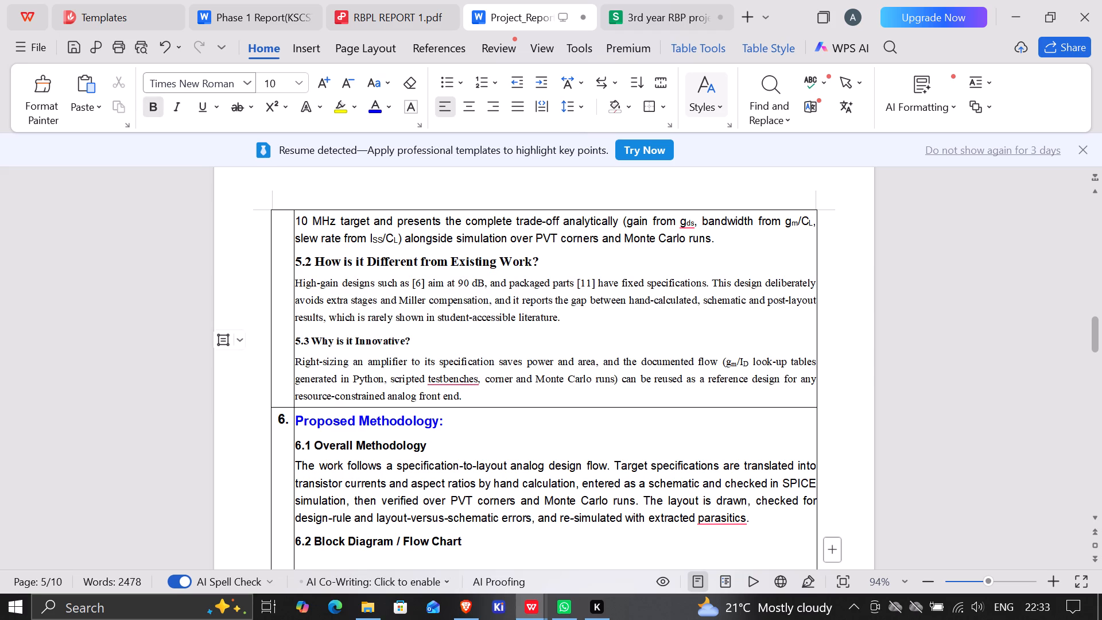
pyautogui.moveTo(297, 338); pyautogui.dragTo(335, 343)
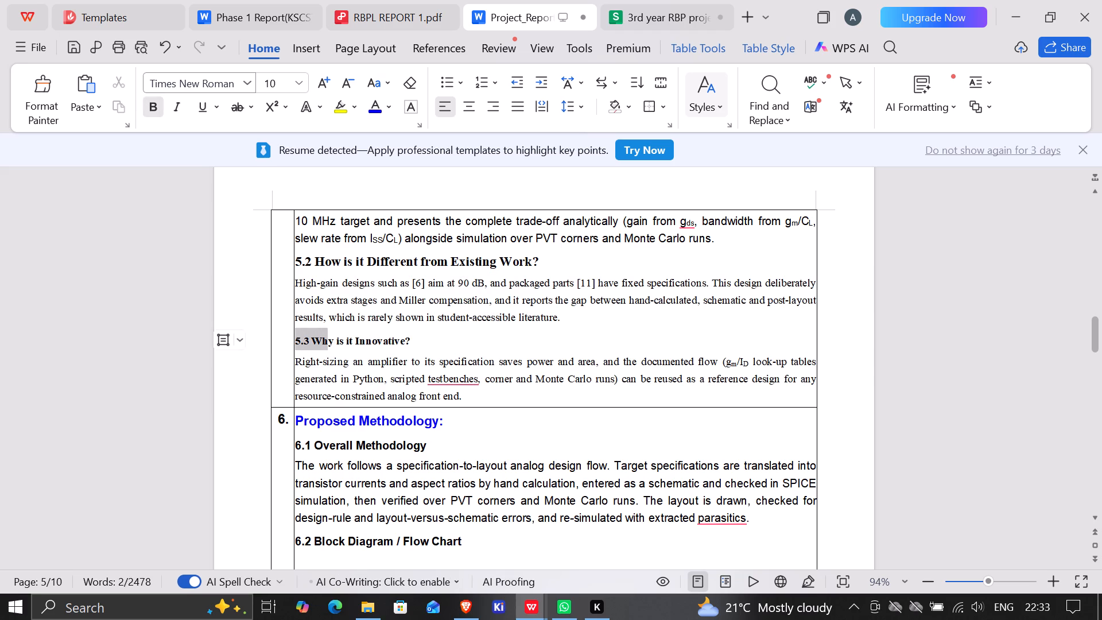
pyautogui.moveTo(335, 343); pyautogui.dragTo(410, 348)
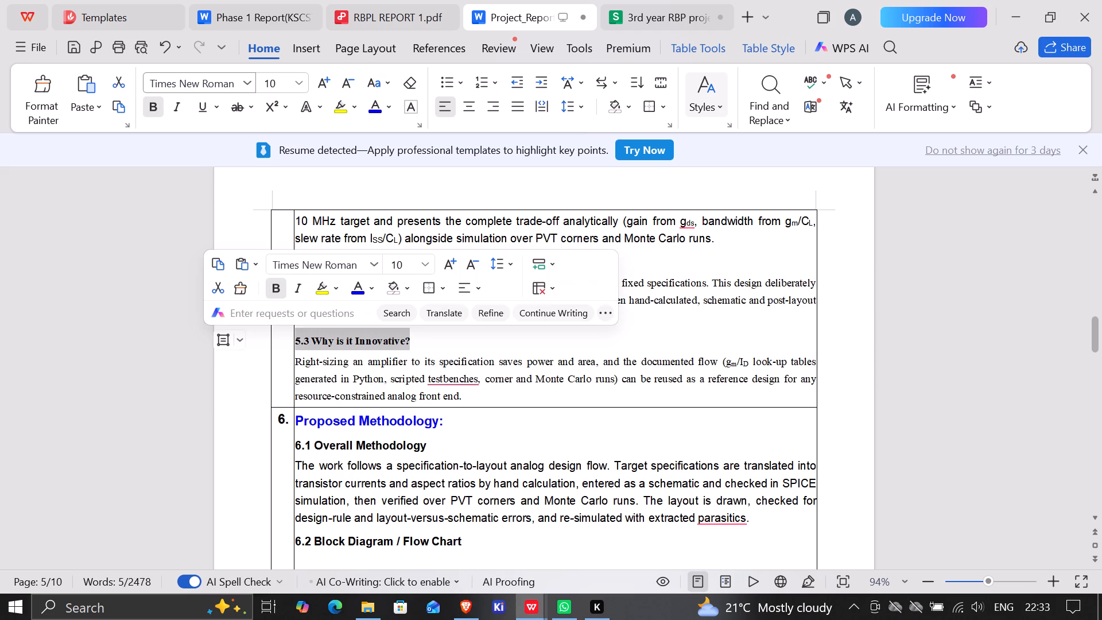
pyautogui.click(426, 263)
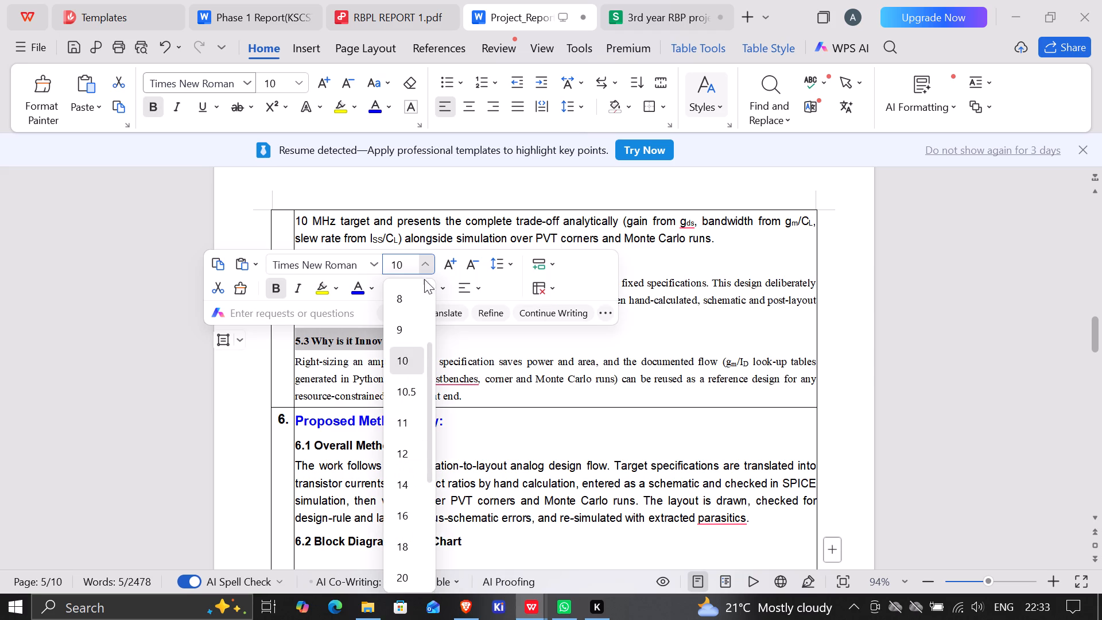
pyautogui.click(409, 453)
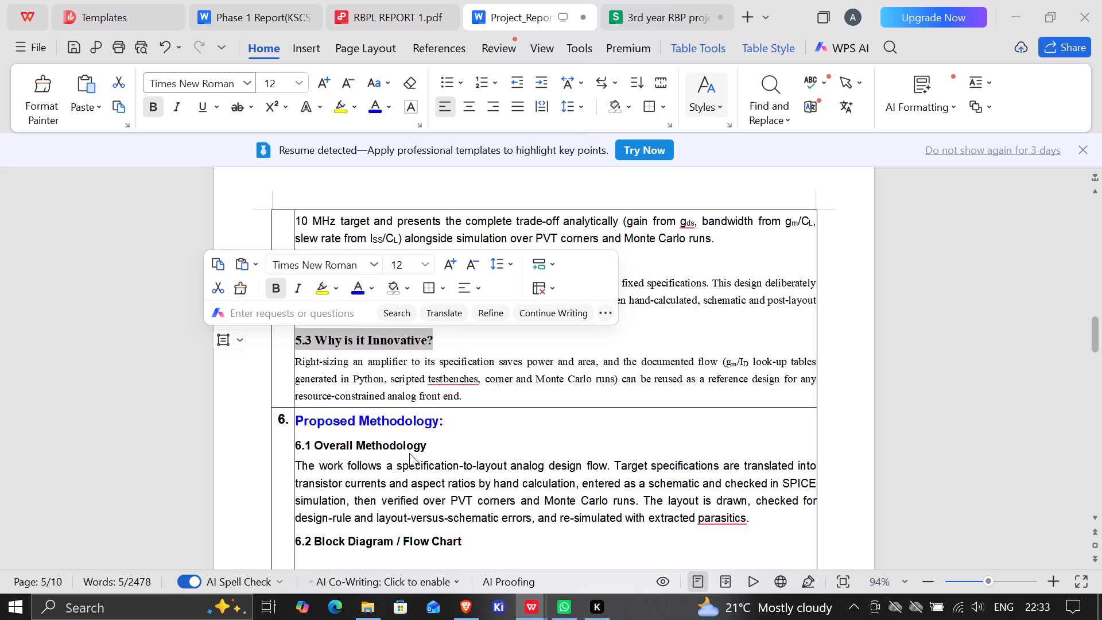
pyautogui.click(452, 358)
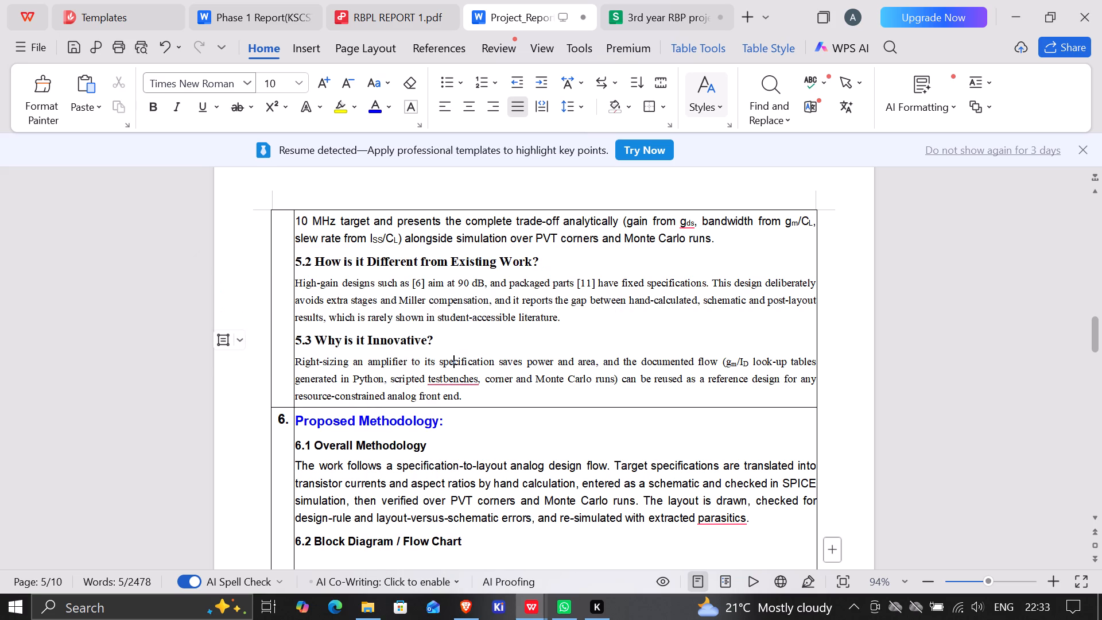
# Set the section 6 heading "Proposed Methodology:" and the subsection heading "6.1 Overall Methodology" to Times New Roman, size 12.
pyautogui.scroll(-1, 458, 421)
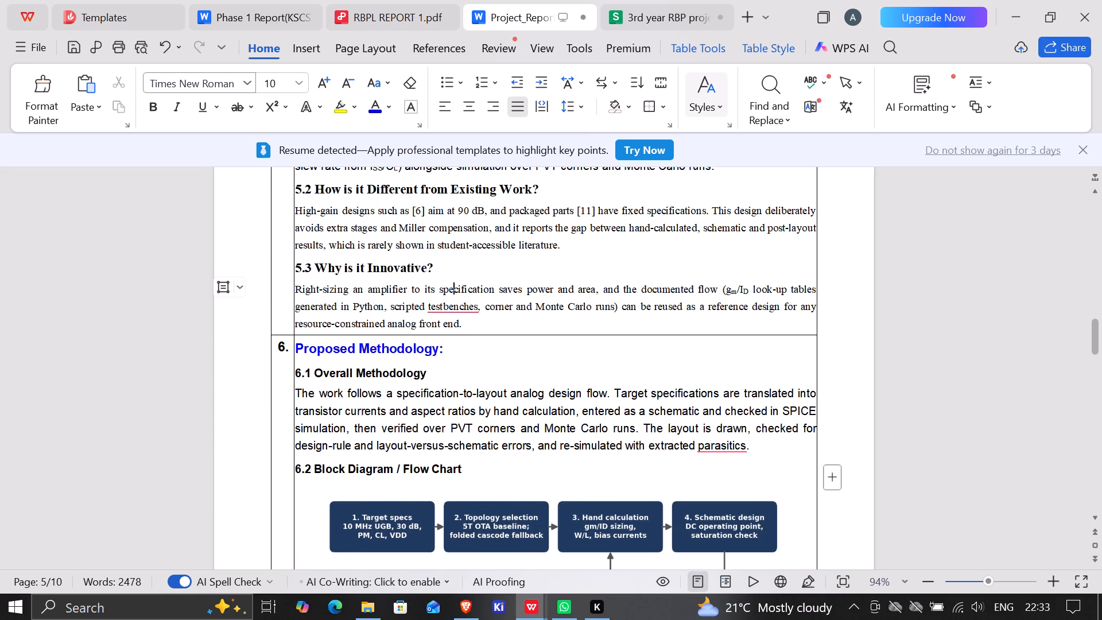
pyautogui.moveTo(297, 350); pyautogui.dragTo(435, 382)
pyautogui.click(447, 401)
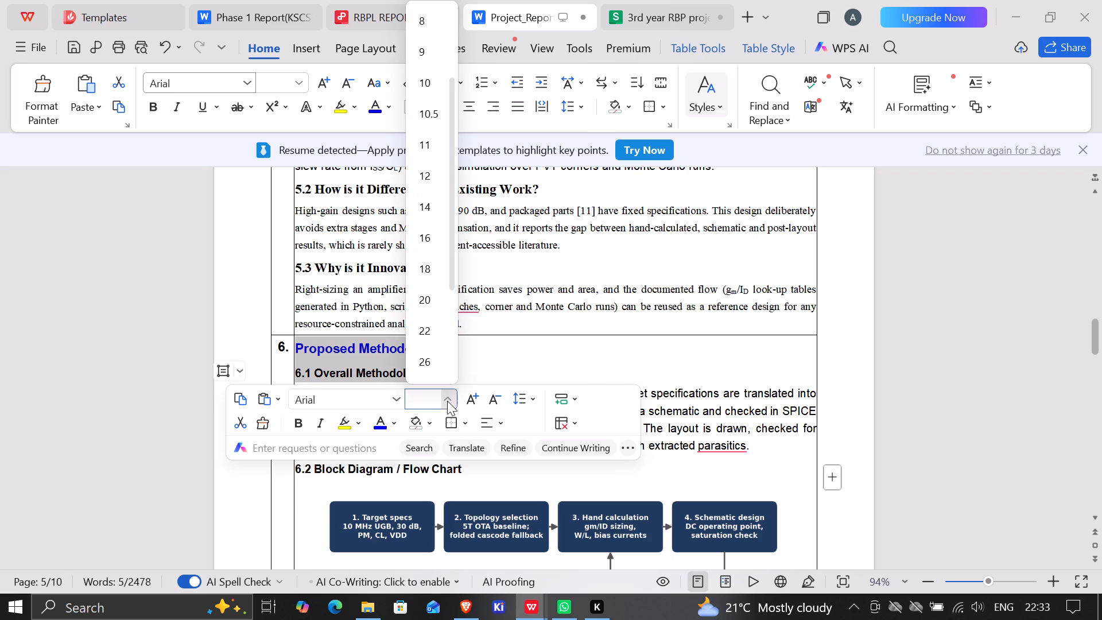
pyautogui.click(437, 175)
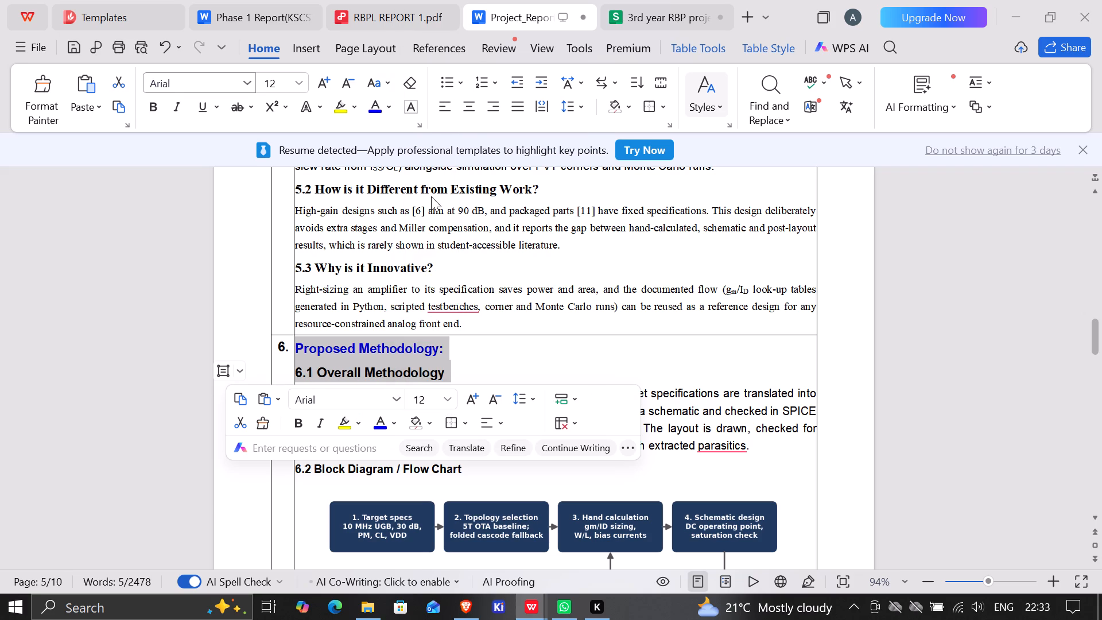
pyautogui.click(399, 396)
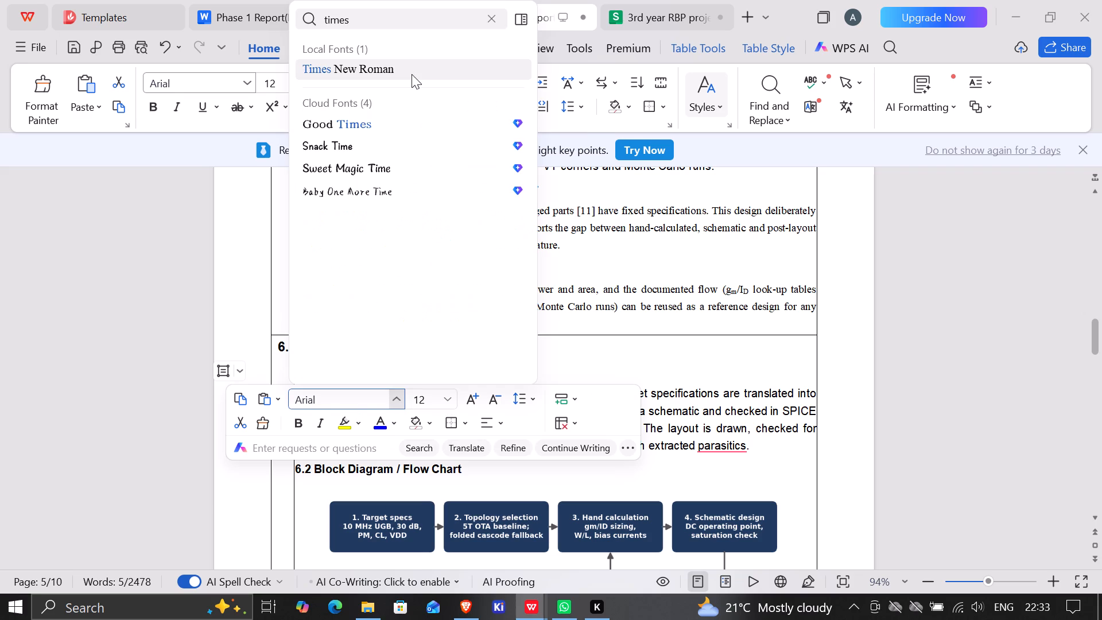
pyautogui.click(412, 74)
pyautogui.click(503, 347)
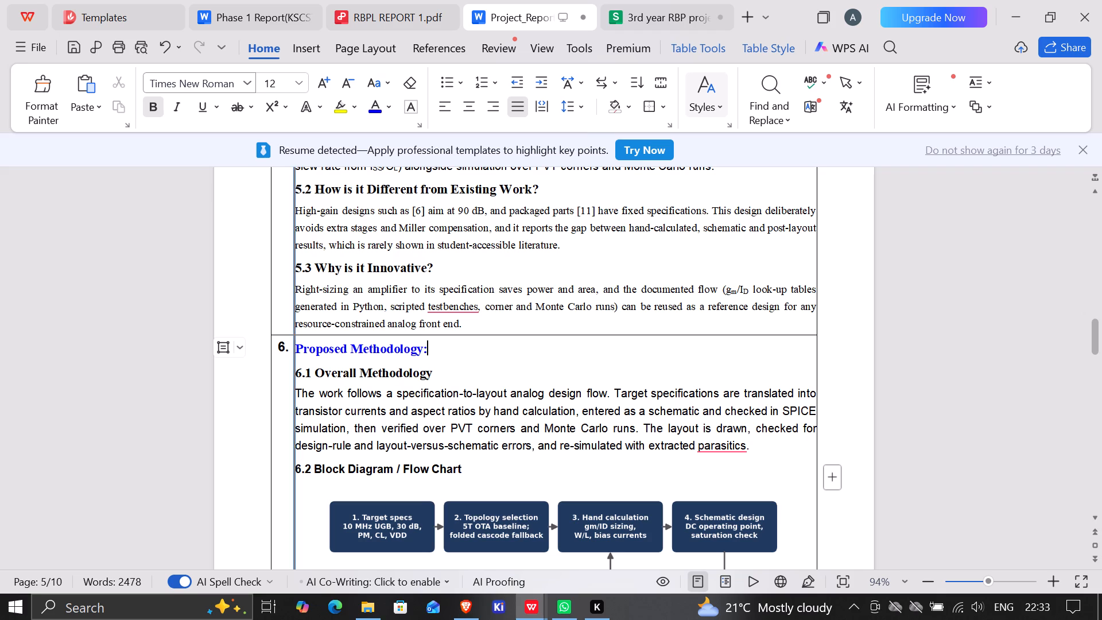
# Set the body paragraph under "6.1 Overall Methodology" to Times New Roman, size 10.
pyautogui.moveTo(297, 392); pyautogui.dragTo(460, 457)
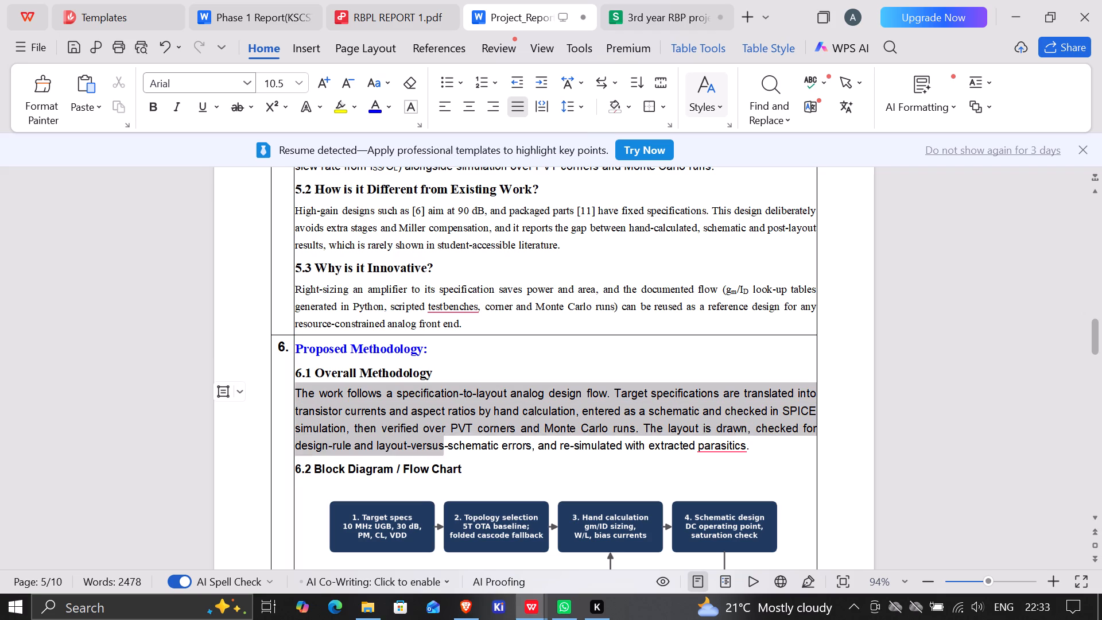
pyautogui.moveTo(460, 457); pyautogui.dragTo(776, 439)
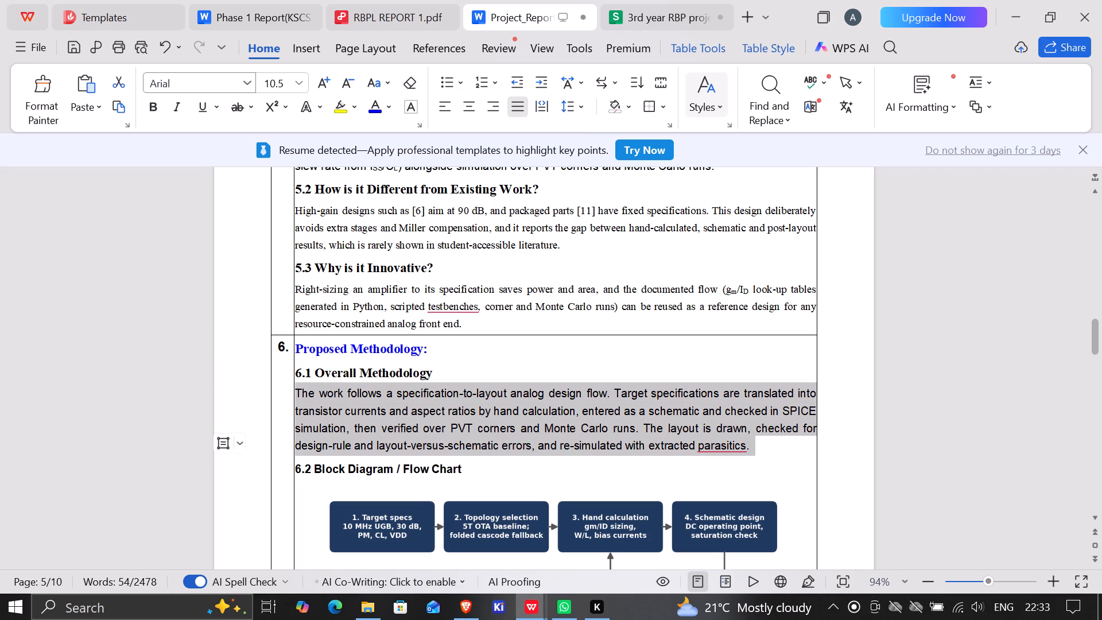
pyautogui.moveTo(776, 439); pyautogui.dragTo(749, 448)
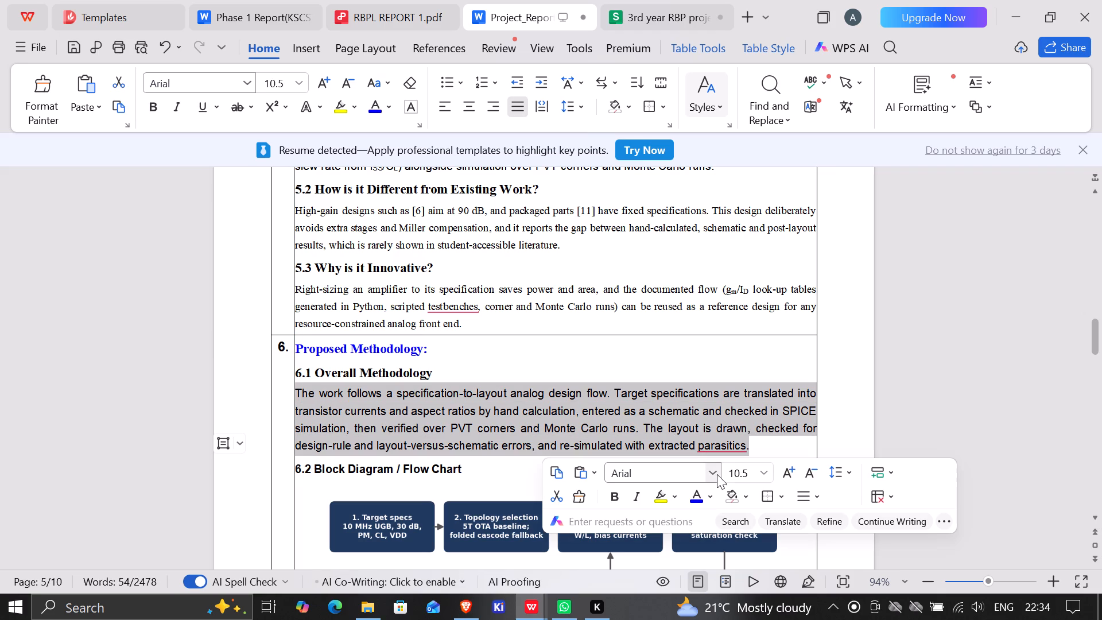
pyautogui.click(717, 474)
pyautogui.click(694, 75)
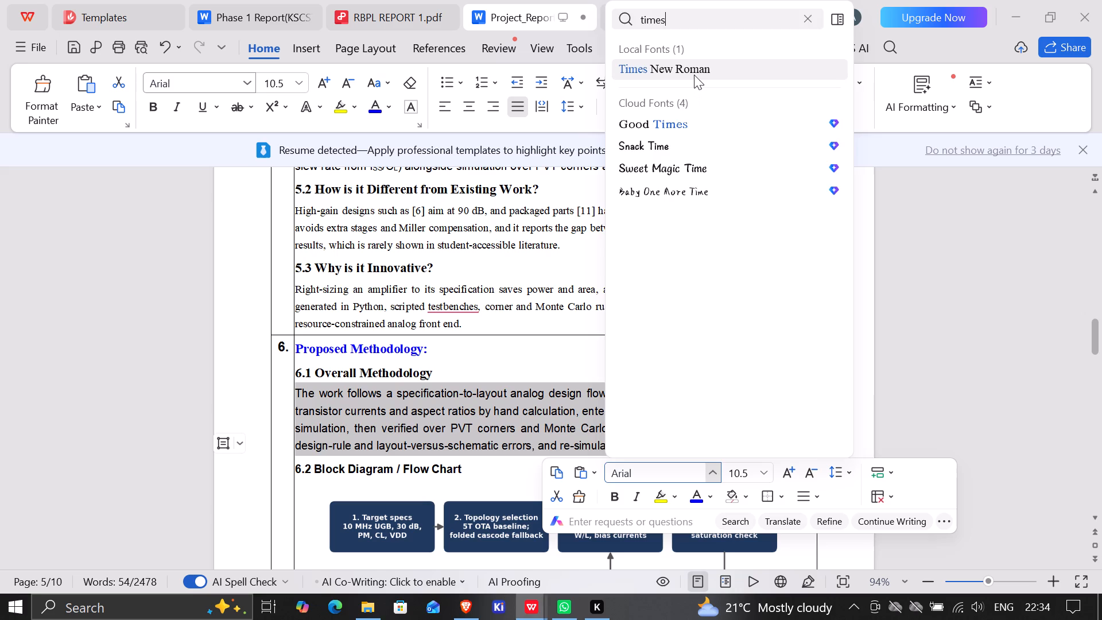
pyautogui.click(767, 475)
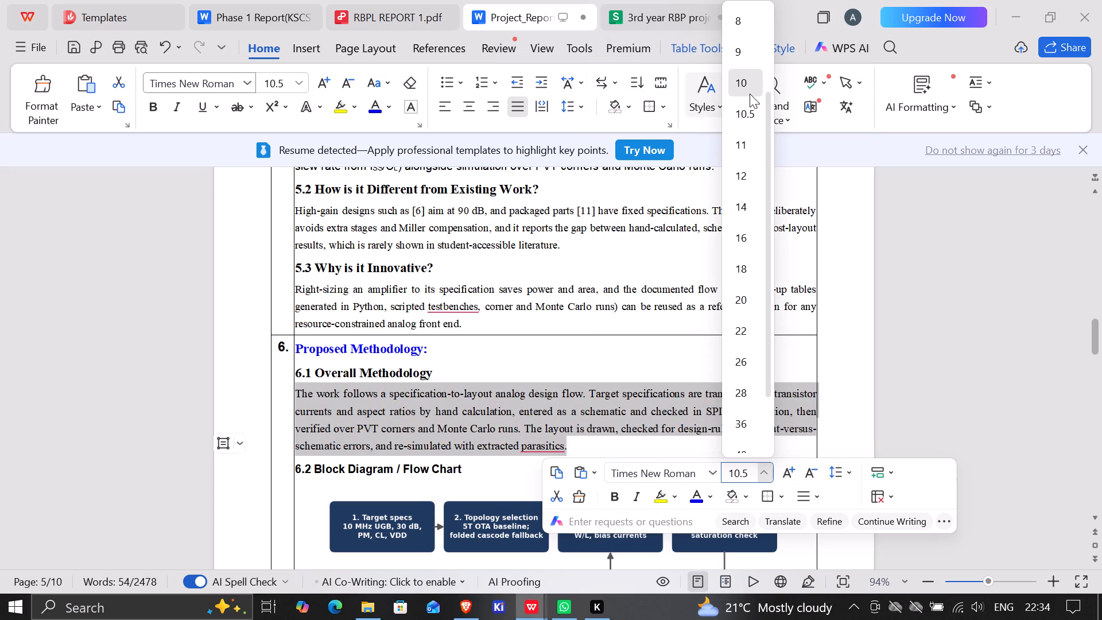
pyautogui.click(750, 93)
pyautogui.click(511, 454)
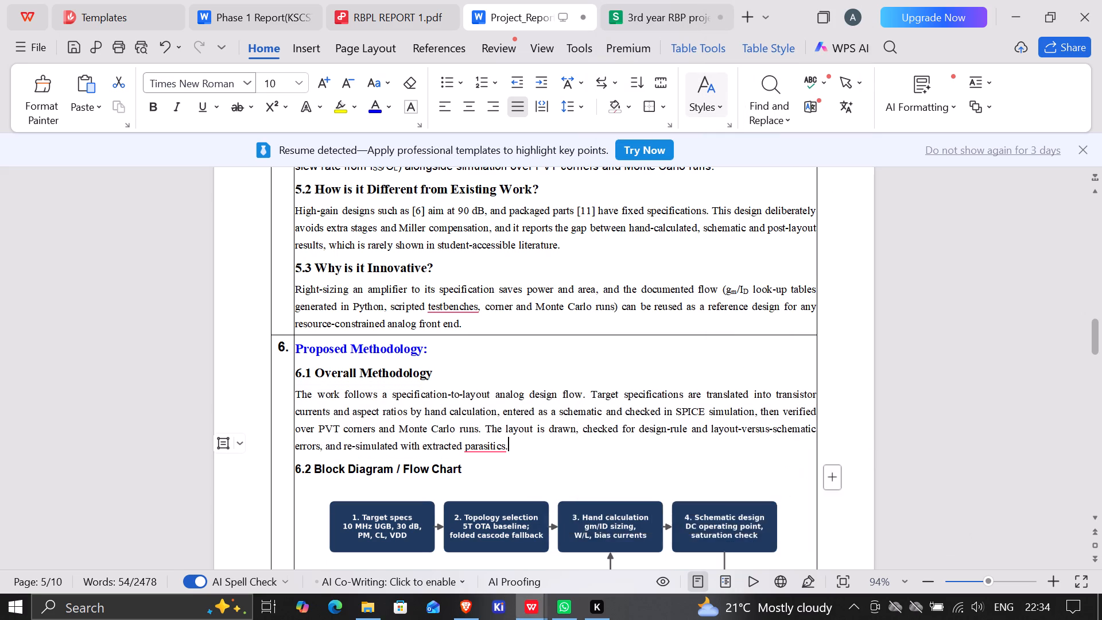
# Set the subsection heading "6.2 Block Diagram / Flow Chart" to Times New Roman, size 12.
pyautogui.scroll(-2, 511, 454)
pyautogui.moveTo(296, 335); pyautogui.dragTo(460, 338)
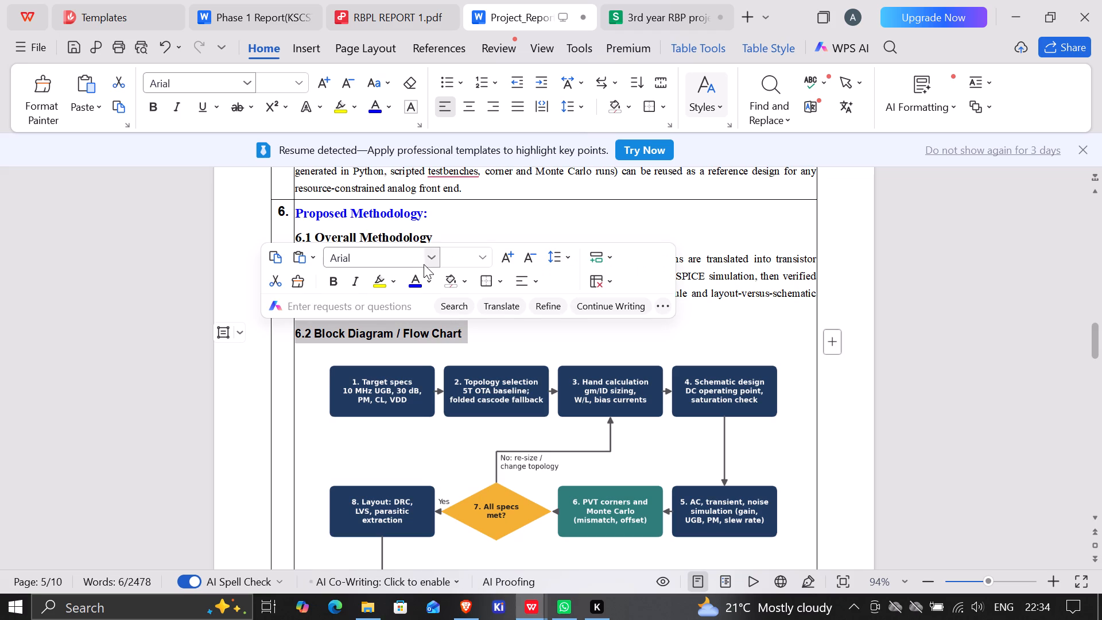
pyautogui.click(433, 259)
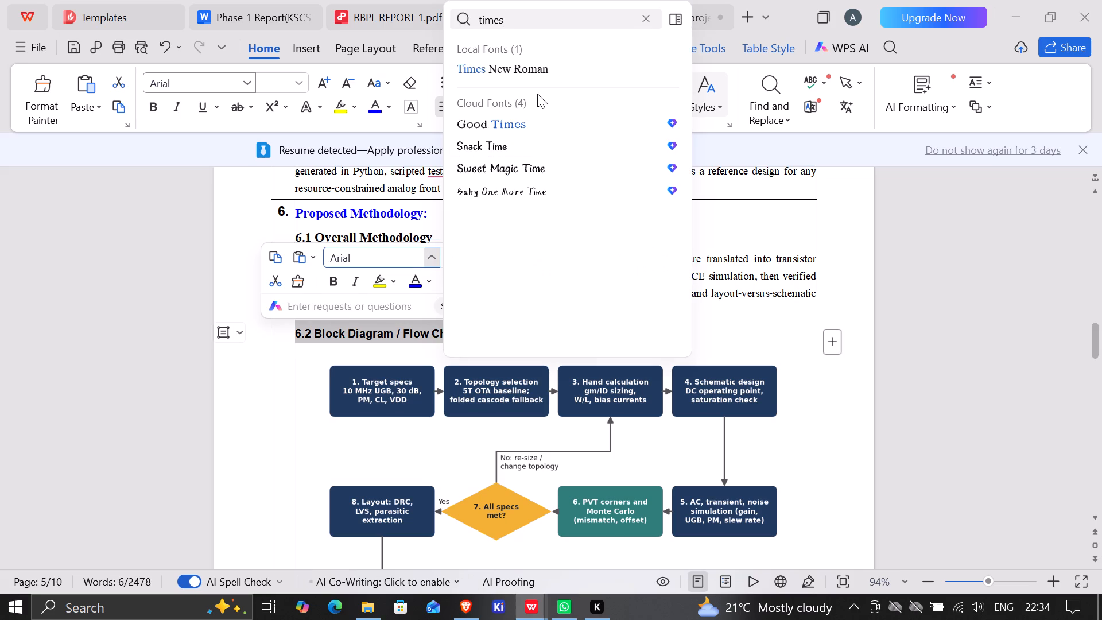
pyautogui.click(542, 76)
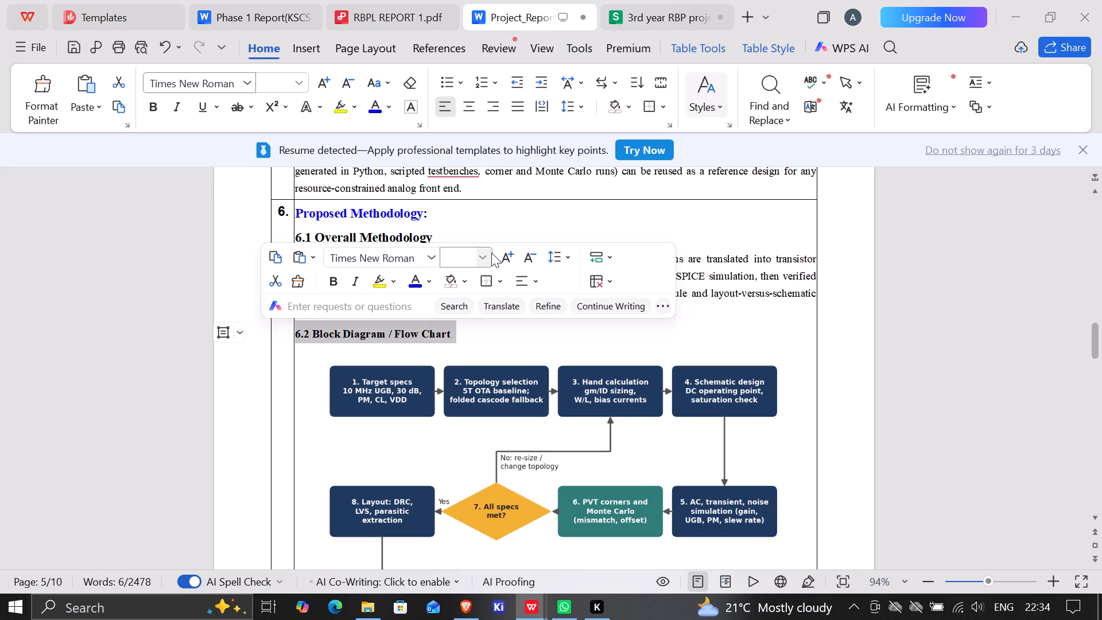
pyautogui.click(490, 253)
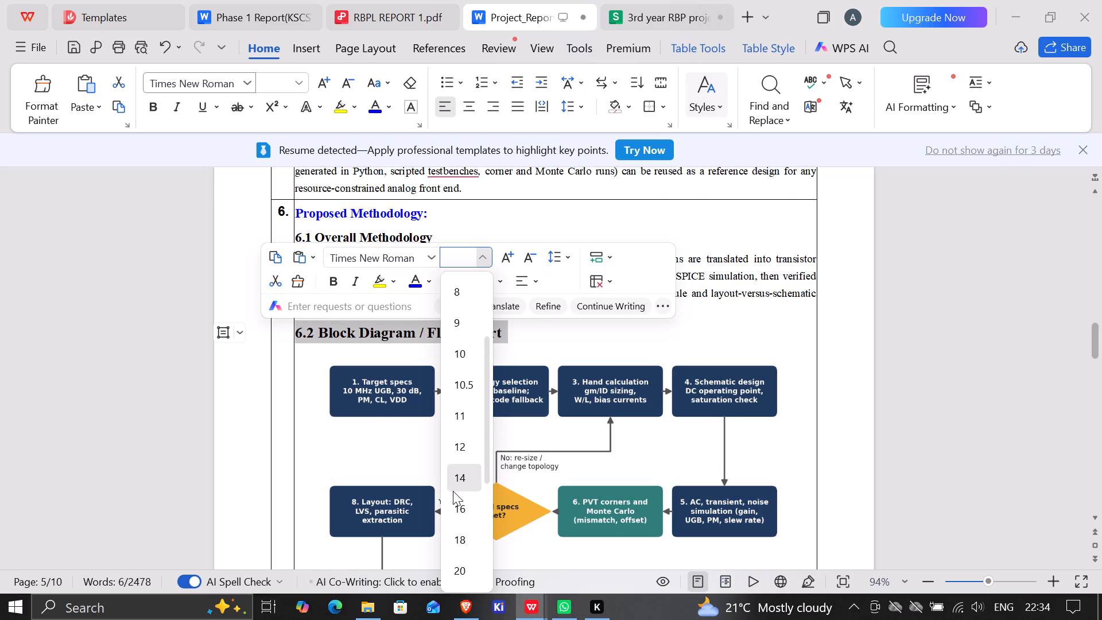
pyautogui.click(467, 448)
pyautogui.click(528, 350)
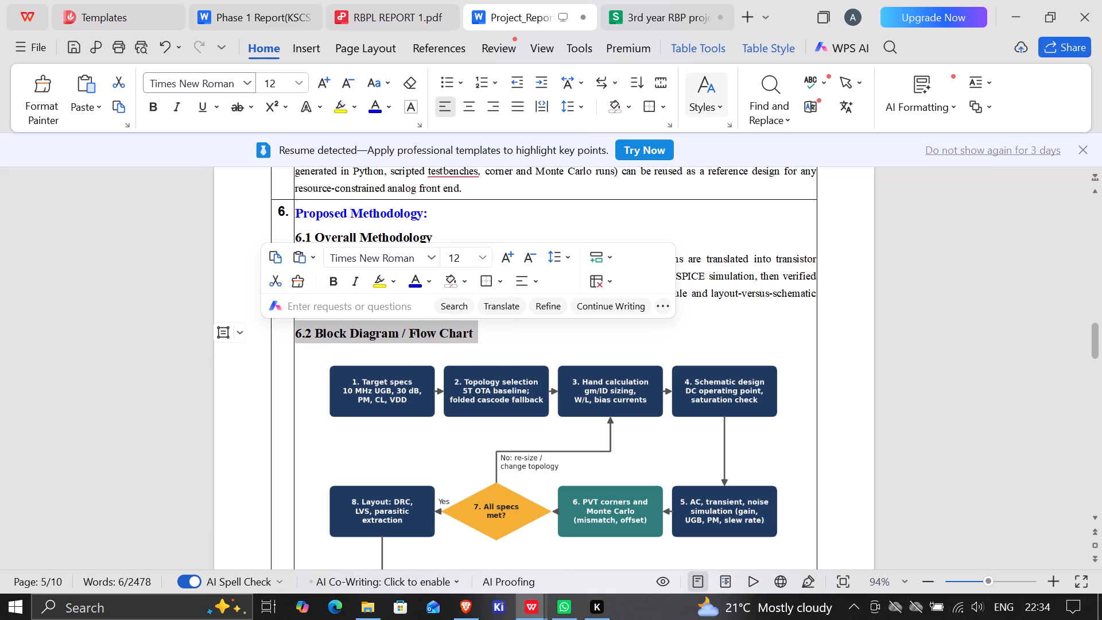
pyautogui.click(237, 435)
# Set the part of the 5.1 body text that continues at the top of page 5 to Times New Roman, size 10.
pyautogui.scroll(-5, 237, 435)
pyautogui.click(253, 370)
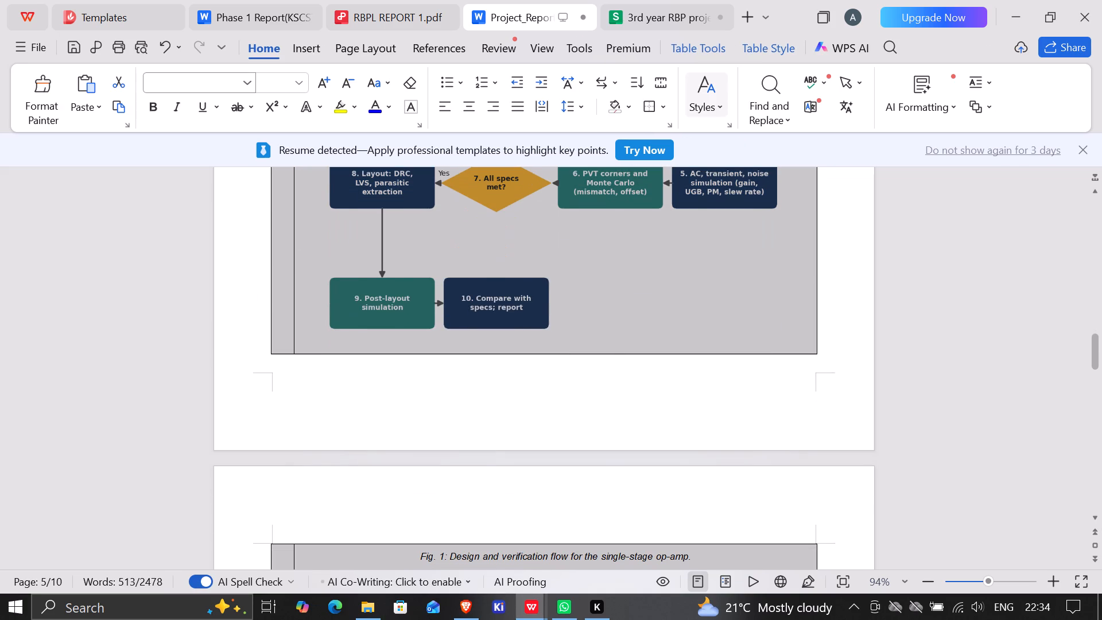
pyautogui.scroll(5, 253, 370)
pyautogui.click(308, 351)
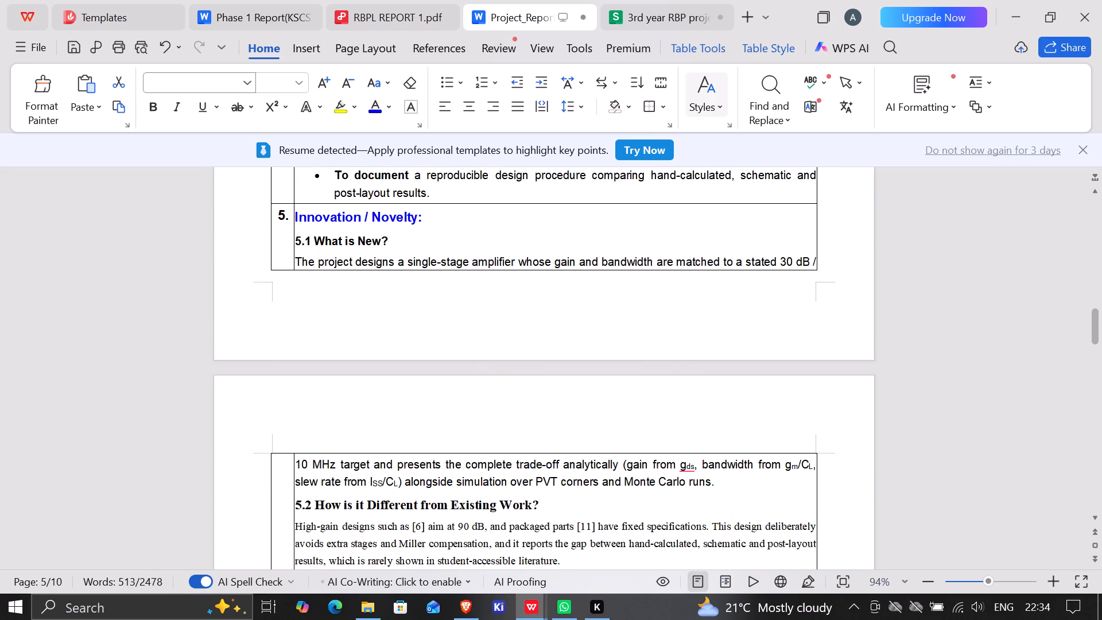
pyautogui.moveTo(297, 468); pyautogui.dragTo(331, 470)
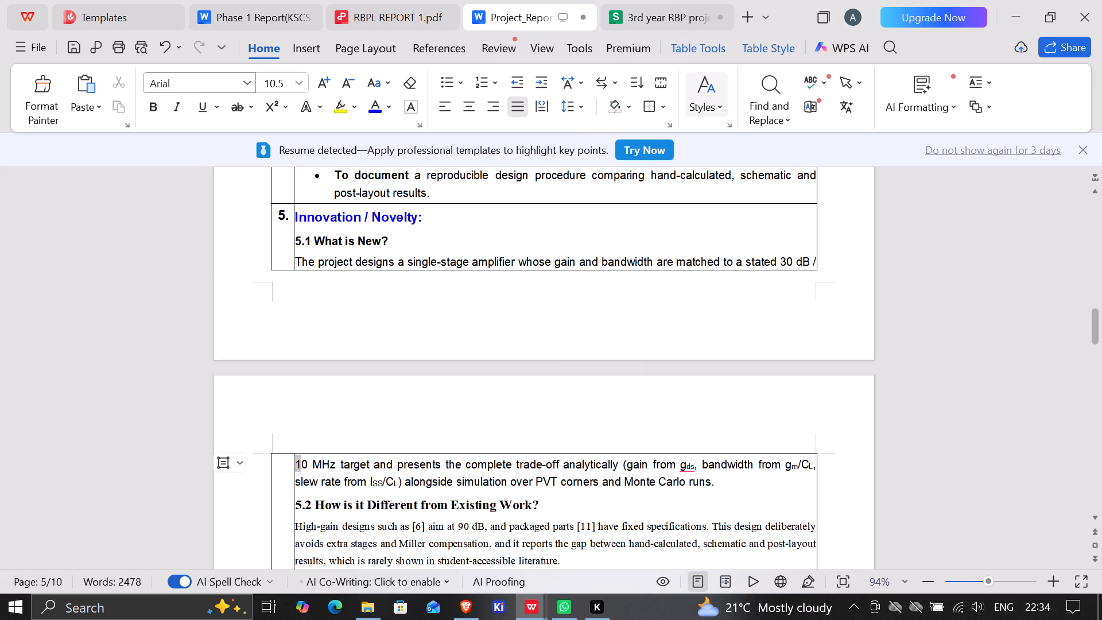
pyautogui.moveTo(331, 470); pyautogui.dragTo(749, 487)
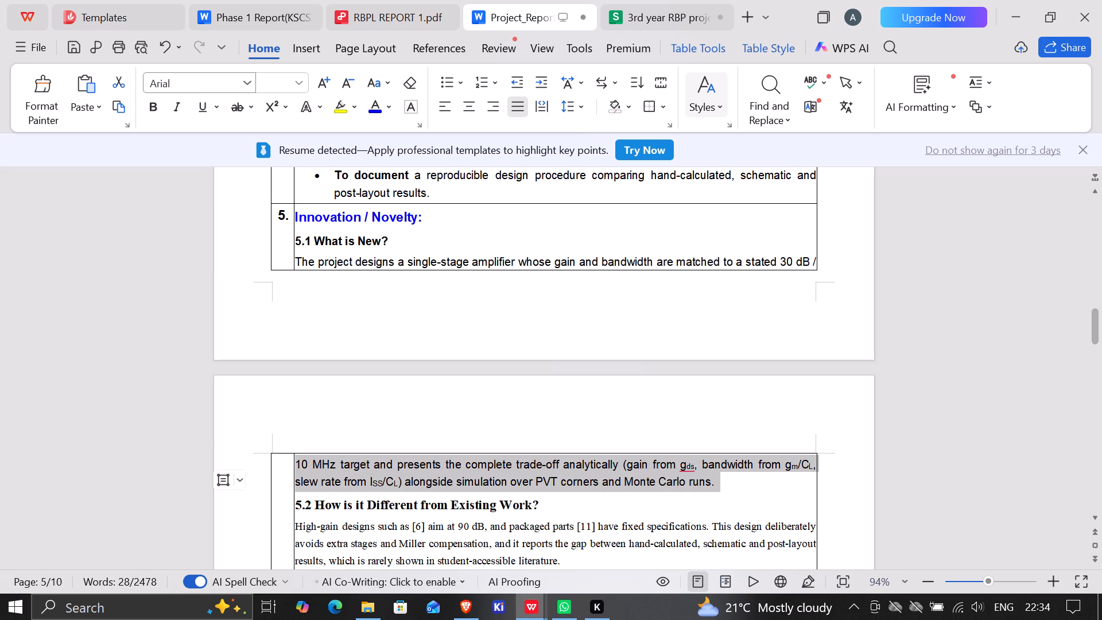
pyautogui.moveTo(749, 487); pyautogui.dragTo(712, 487)
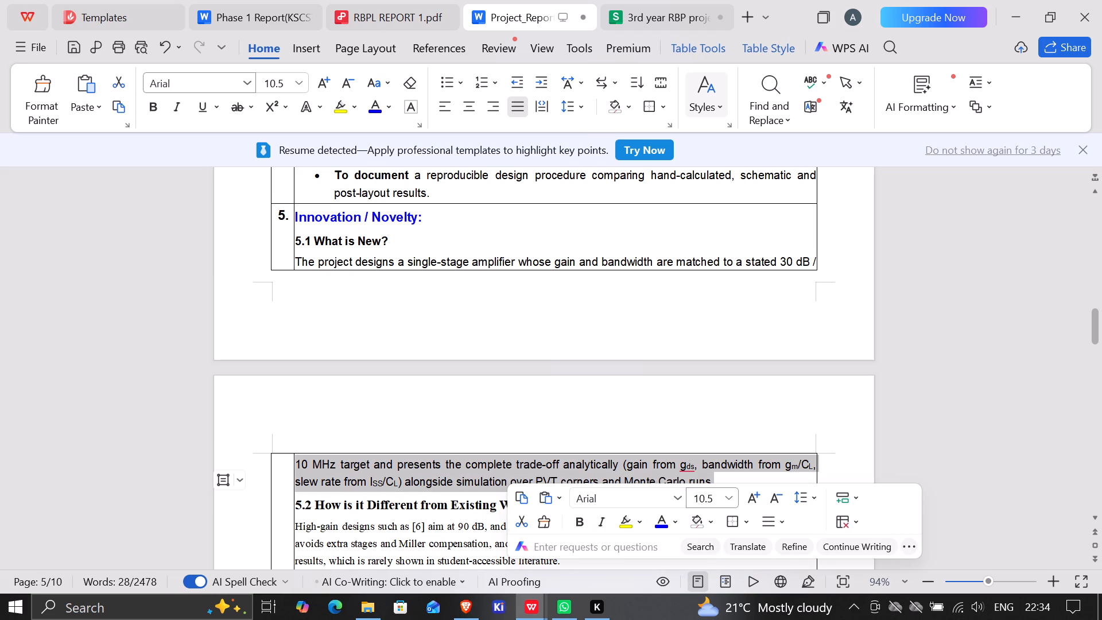
pyautogui.click(732, 499)
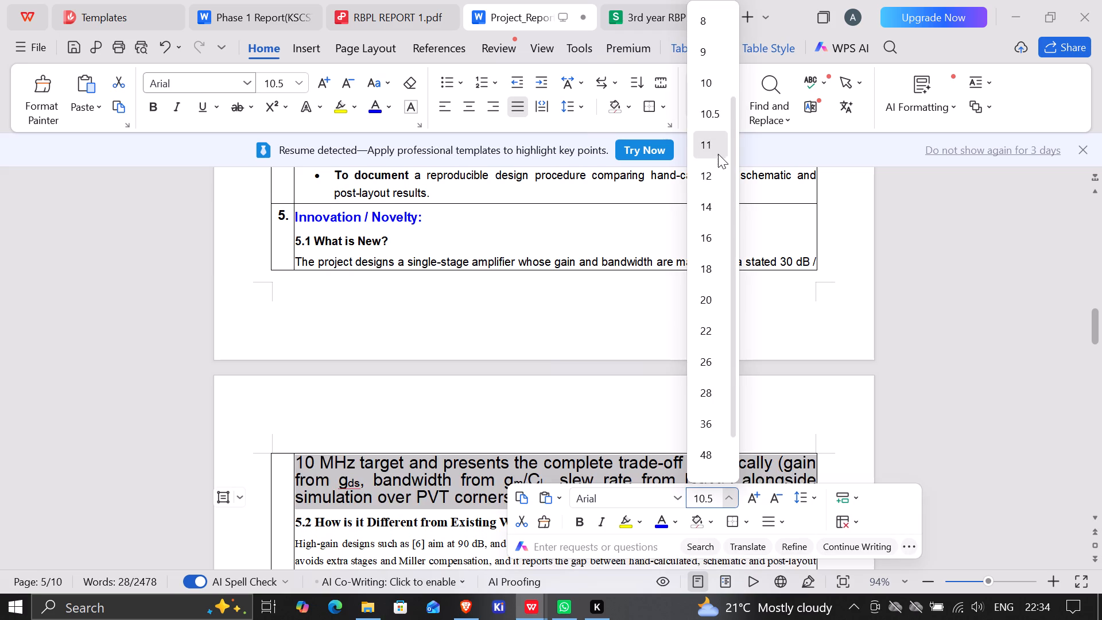
pyautogui.click(720, 91)
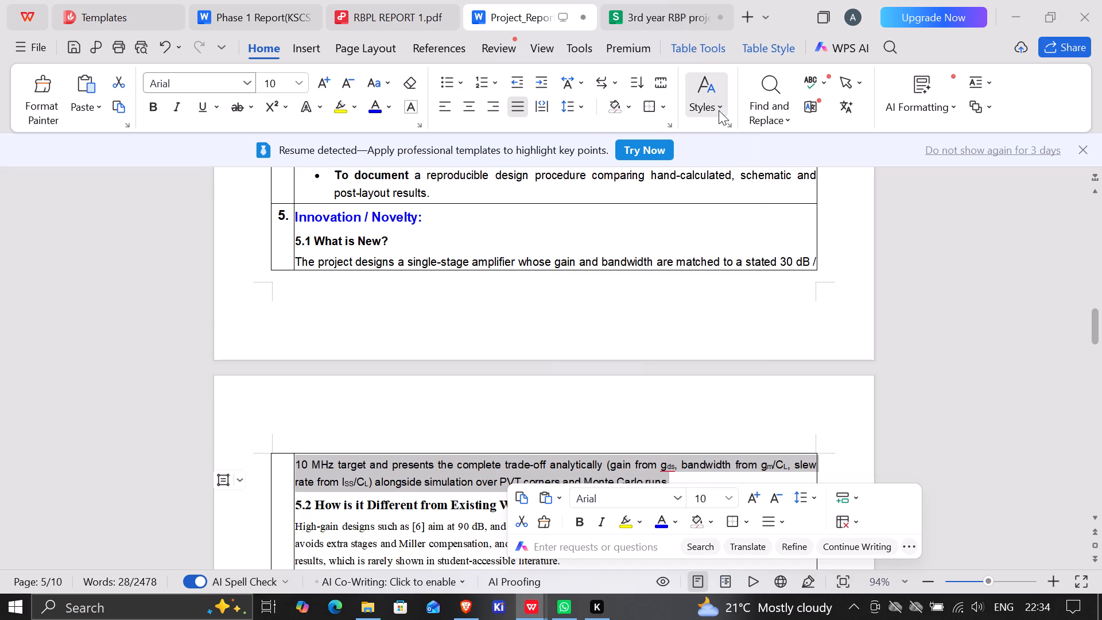
pyautogui.click(674, 497)
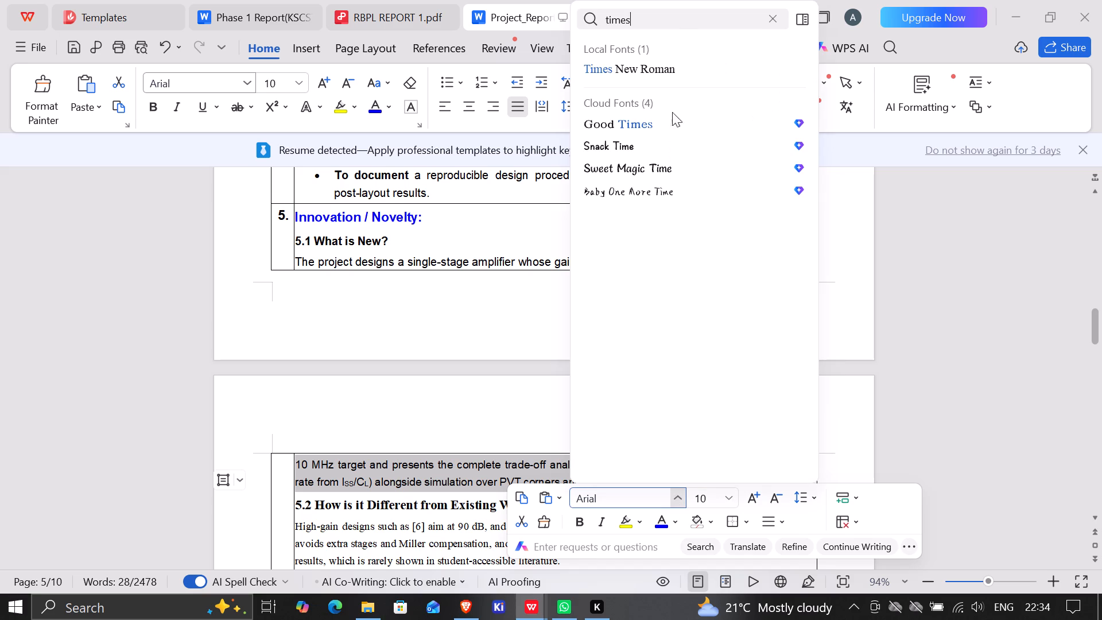
pyautogui.click(637, 72)
pyautogui.click(567, 290)
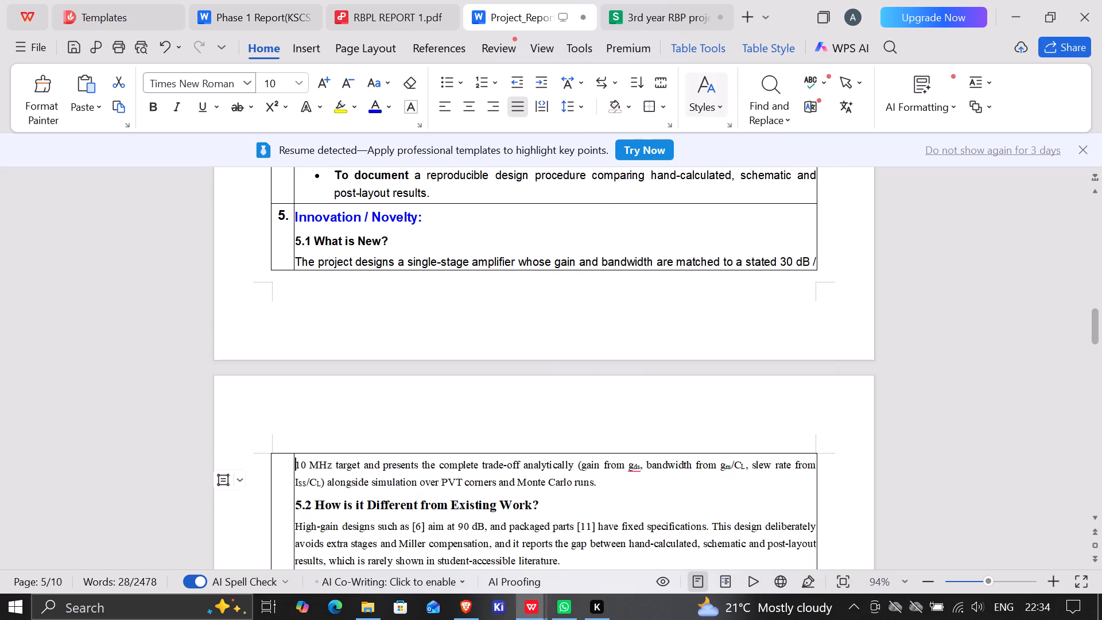
# Set the section 5 heading "Innovation / Novelty:" to Times New Roman.
pyautogui.scroll(2, 567, 290)
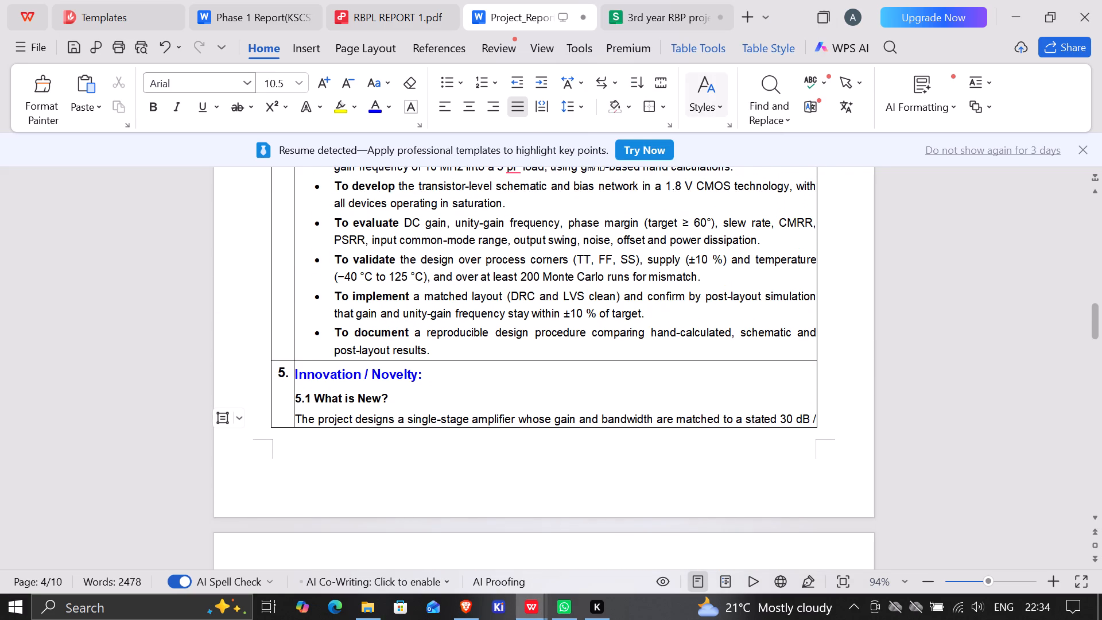
pyautogui.moveTo(420, 373); pyautogui.dragTo(296, 377)
pyautogui.click(257, 308)
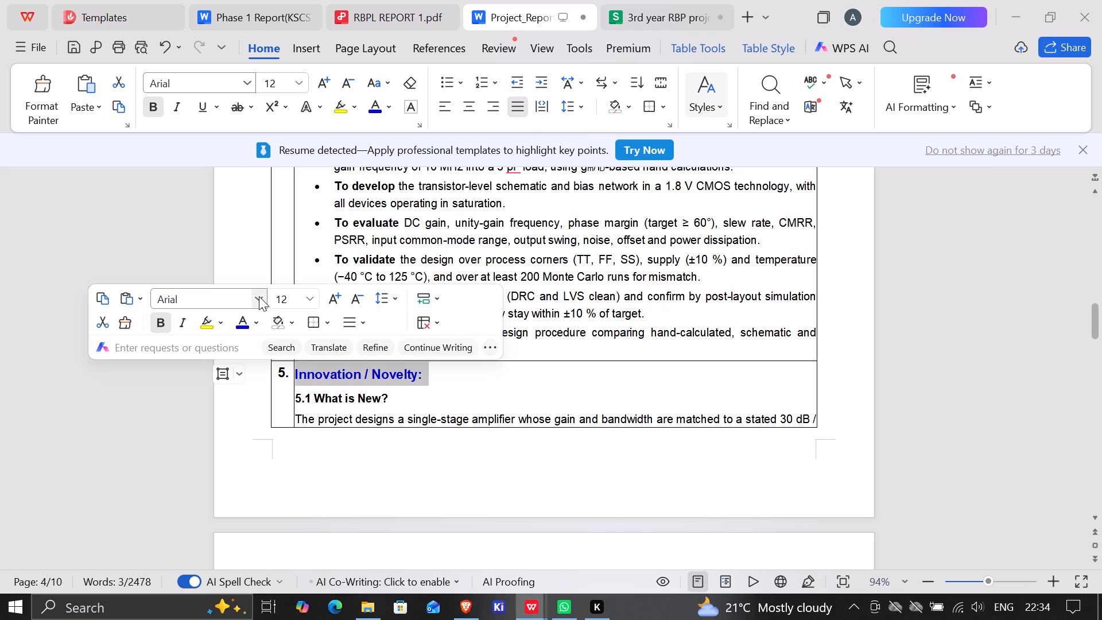
pyautogui.click(259, 296)
pyautogui.click(384, 64)
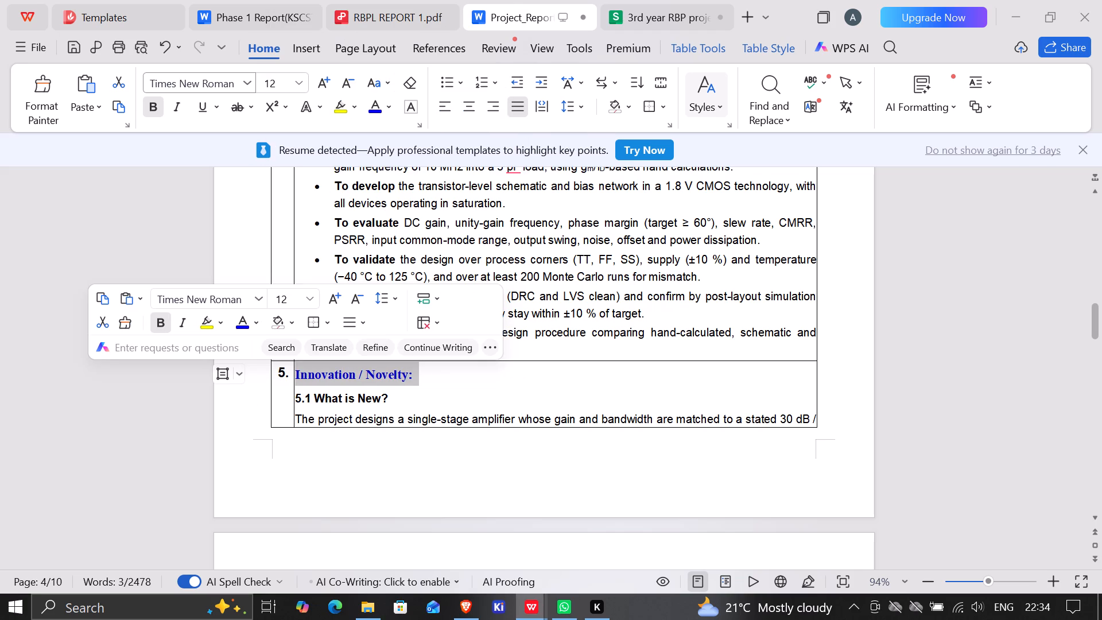
pyautogui.click(464, 395)
# Set the subsection heading "5.1 What is New?" to Times New Roman, size 12.
pyautogui.moveTo(393, 396); pyautogui.dragTo(298, 397)
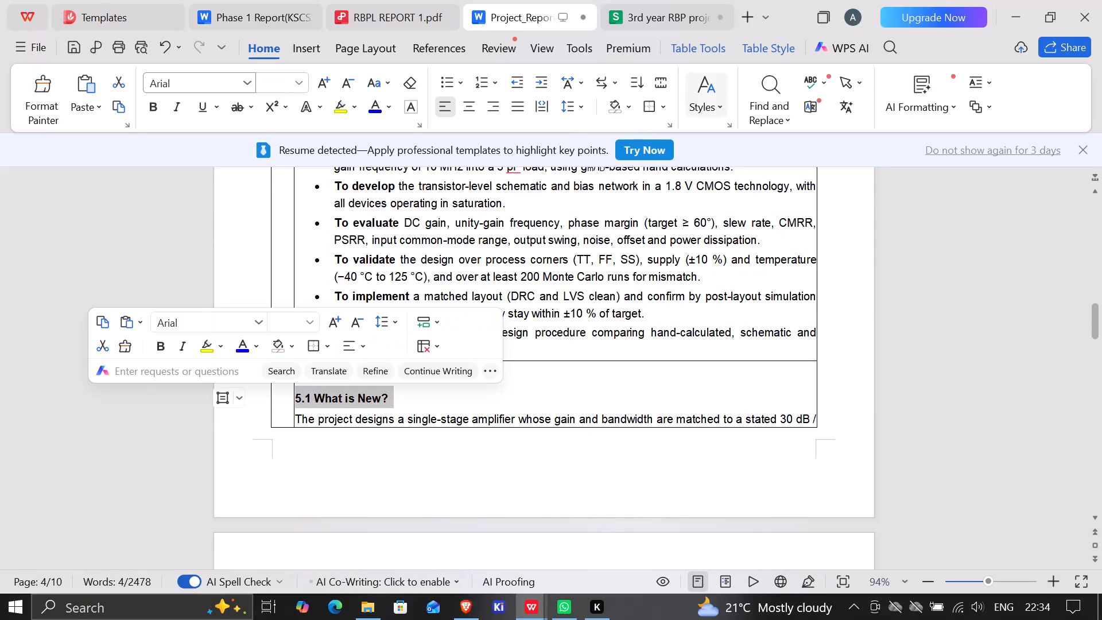
pyautogui.click(308, 324)
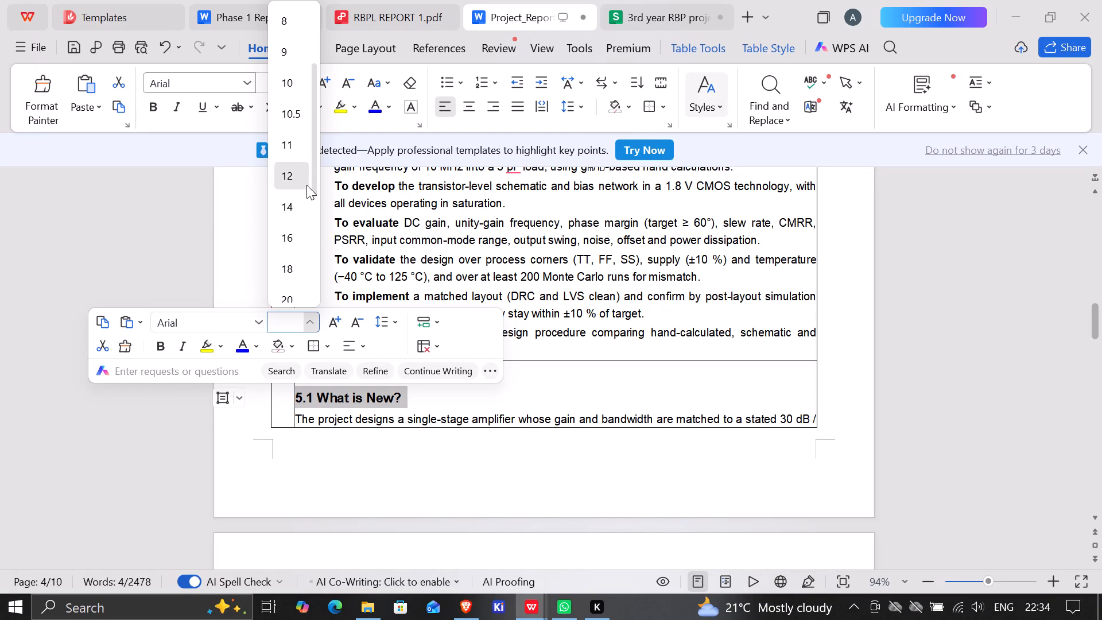
pyautogui.click(306, 184)
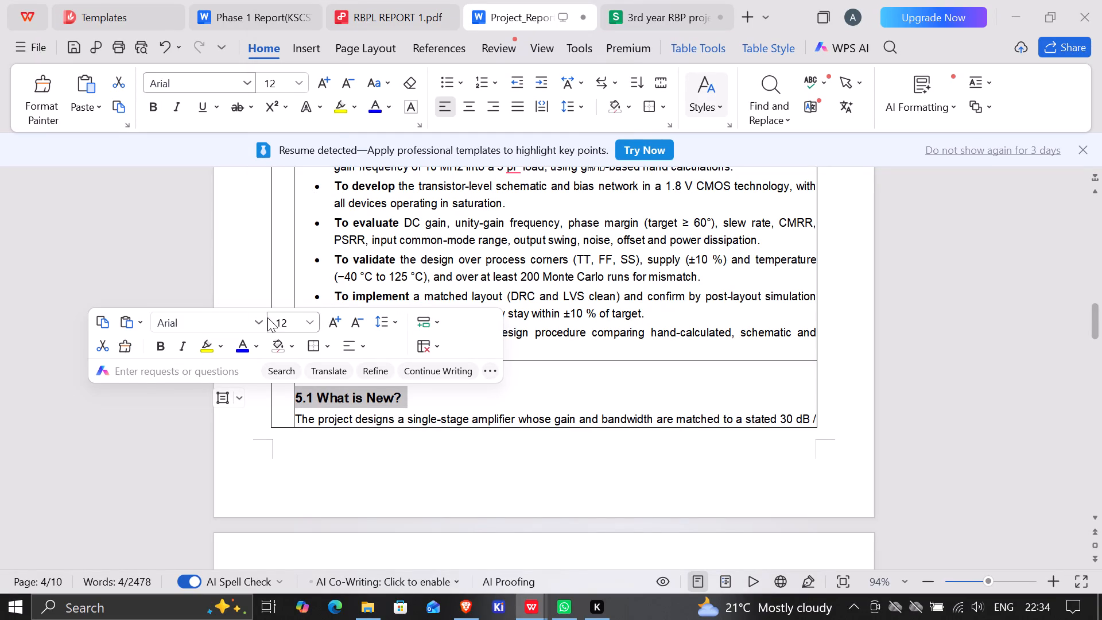
pyautogui.click(261, 321)
pyautogui.click(320, 296)
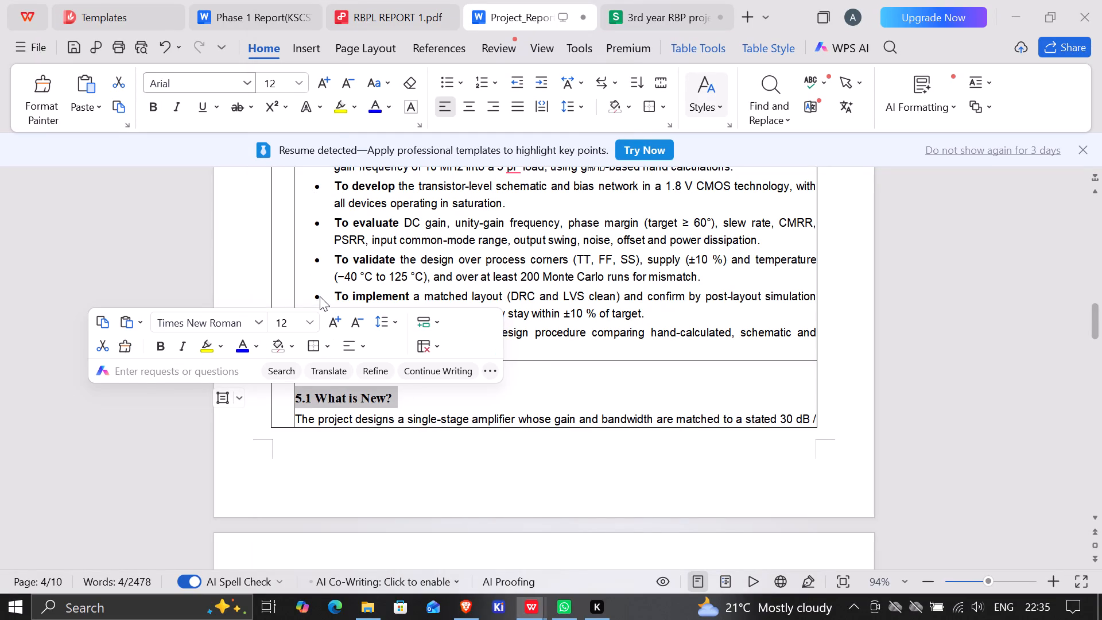
# Set the first line of the 5.1 body text at the bottom of page 4 to Times New Roman, size 10.
pyautogui.click(301, 420)
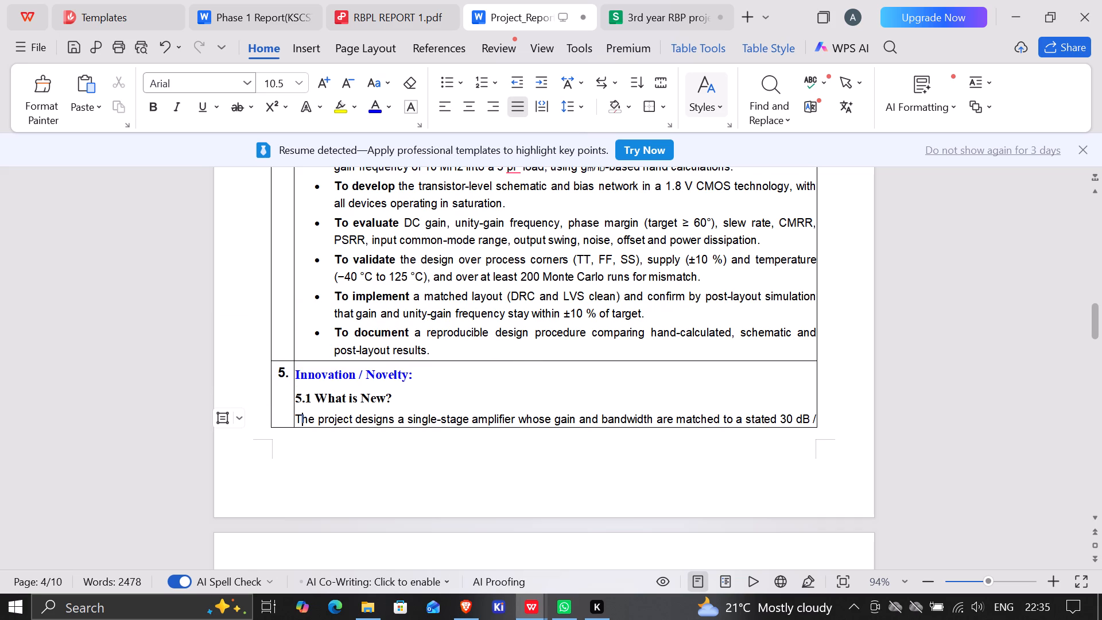
pyautogui.moveTo(296, 420); pyautogui.dragTo(342, 421)
pyautogui.moveTo(342, 421); pyautogui.dragTo(831, 420)
pyautogui.click(780, 345)
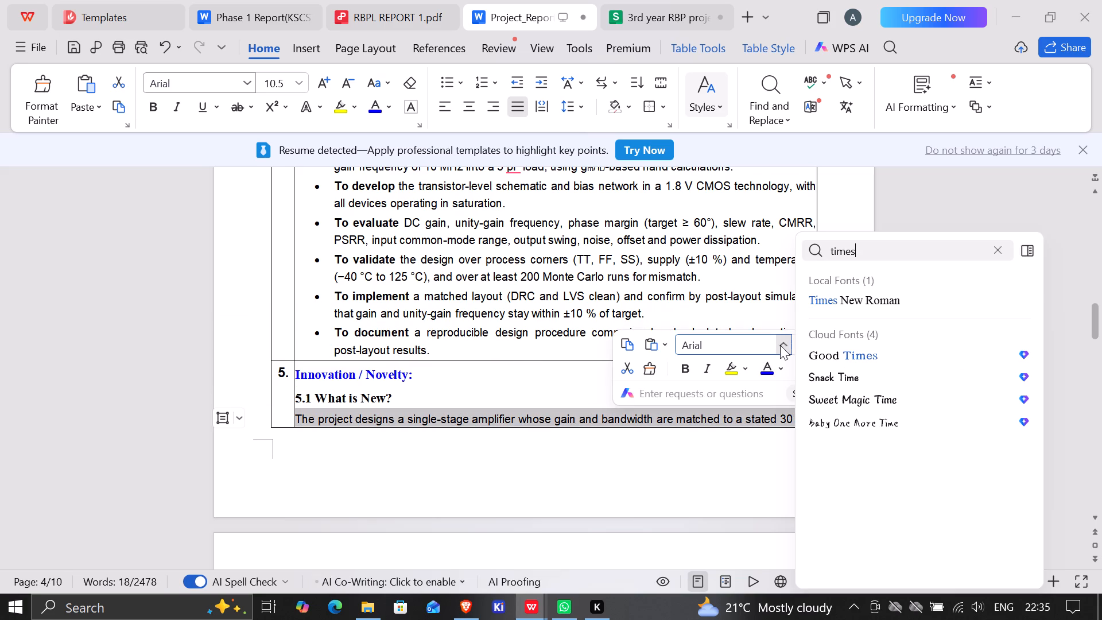
pyautogui.click(845, 303)
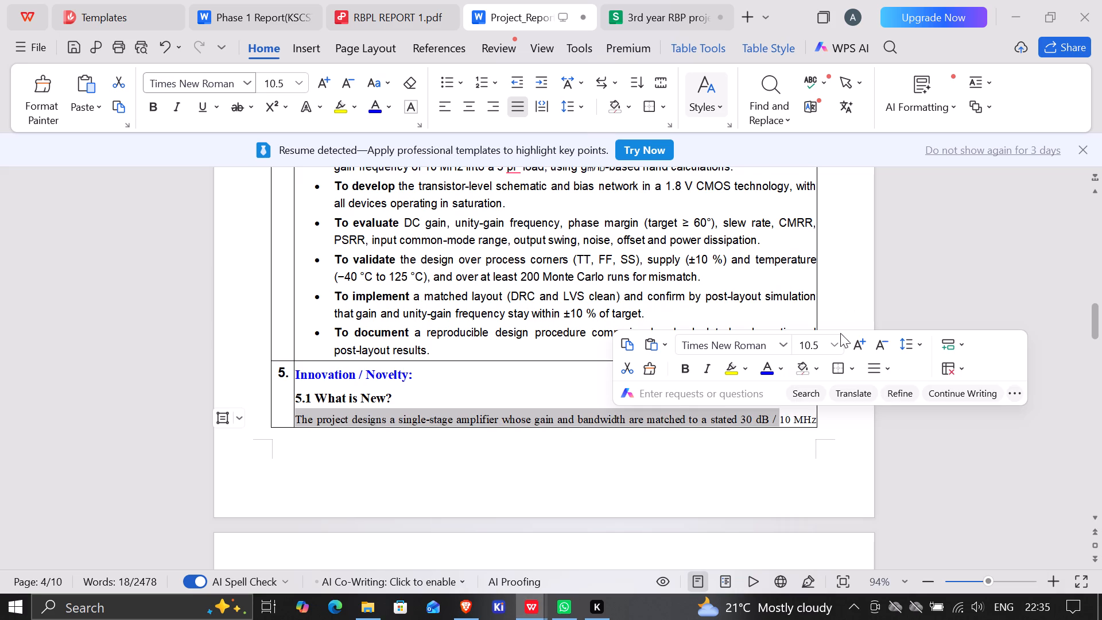
pyautogui.click(835, 344)
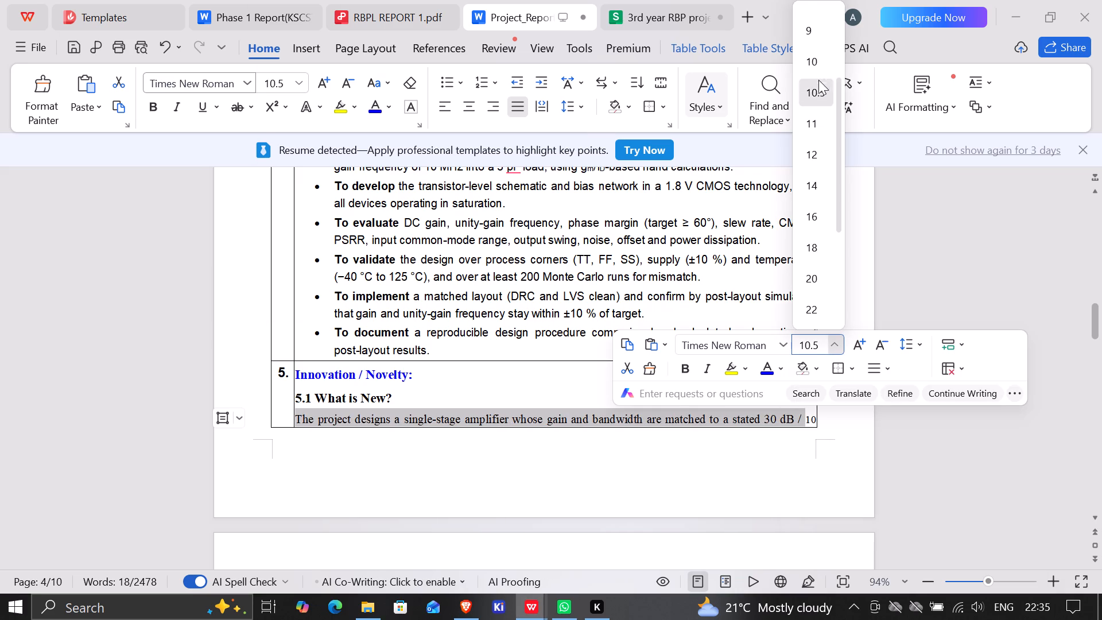
pyautogui.click(818, 60)
pyautogui.click(856, 222)
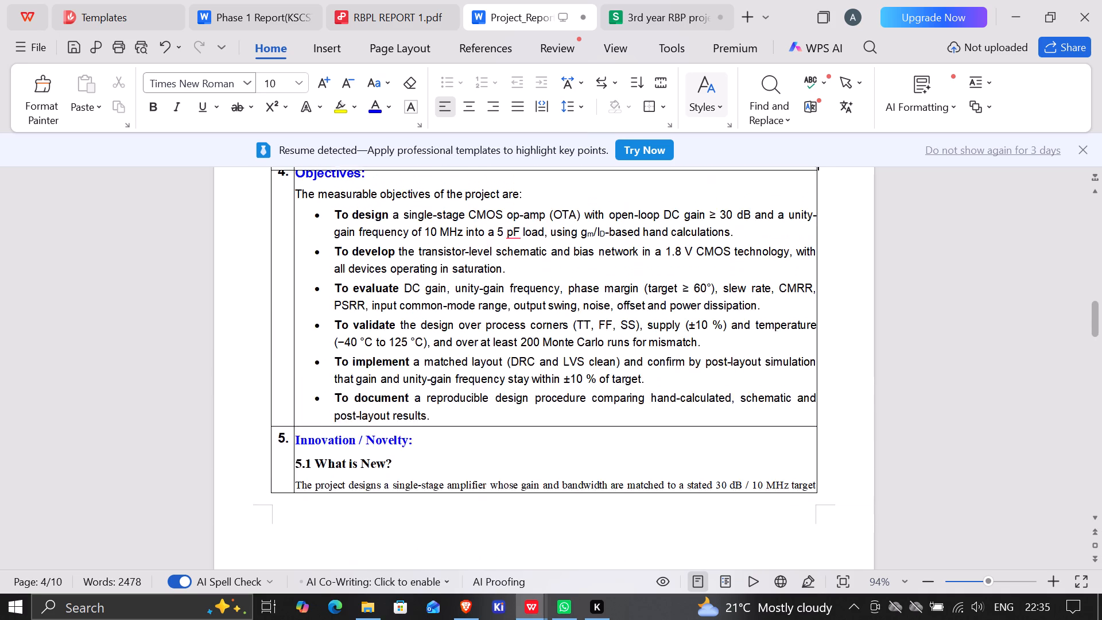
# Set the section 4 Objectives introduction line and all its bullet points to Times New Roman, size 10.
pyautogui.scroll(2, 727, 496)
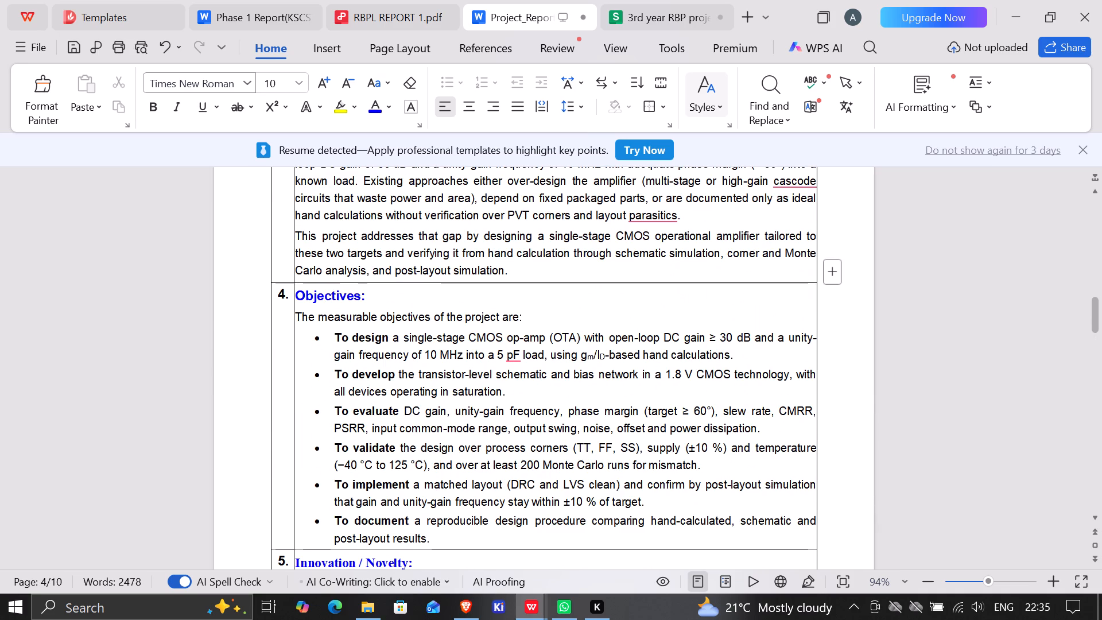
pyautogui.moveTo(296, 316); pyautogui.dragTo(465, 538)
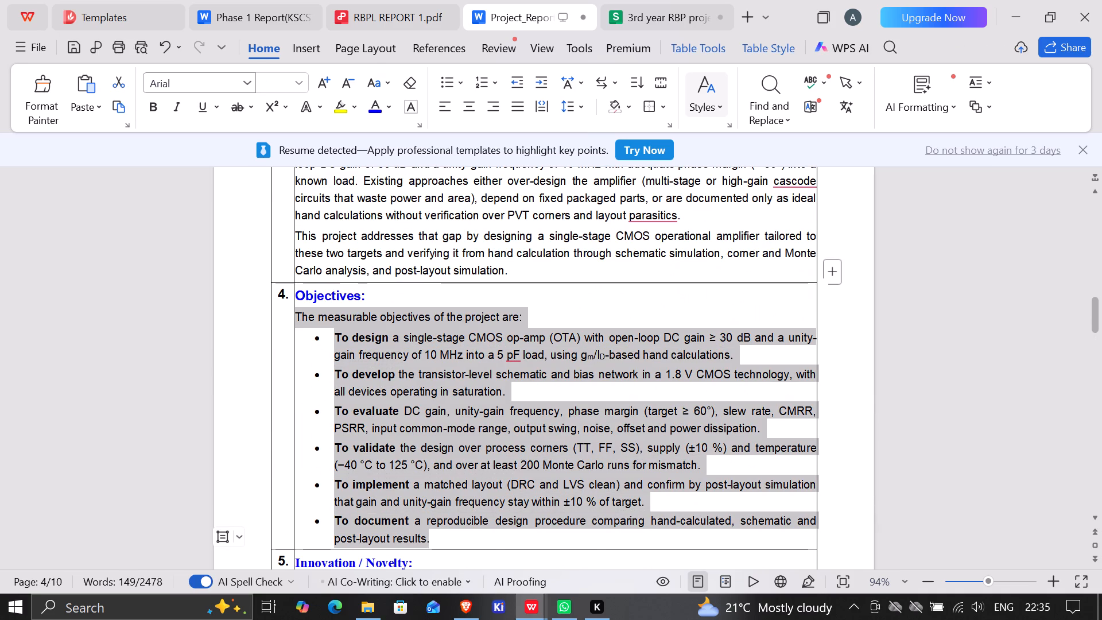
pyautogui.click(397, 499)
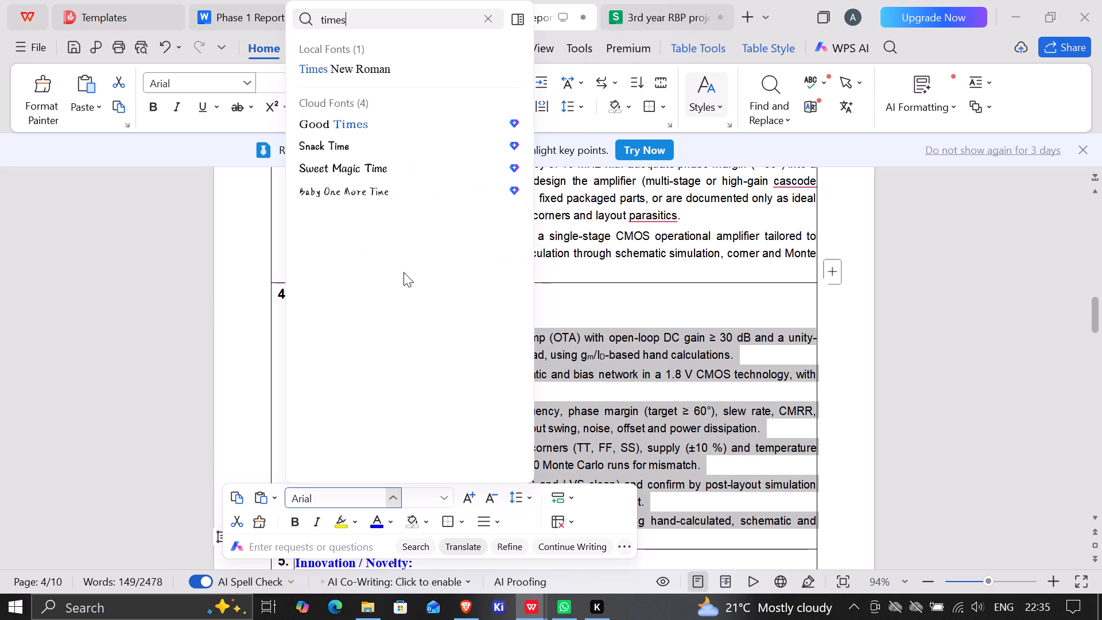
pyautogui.click(406, 67)
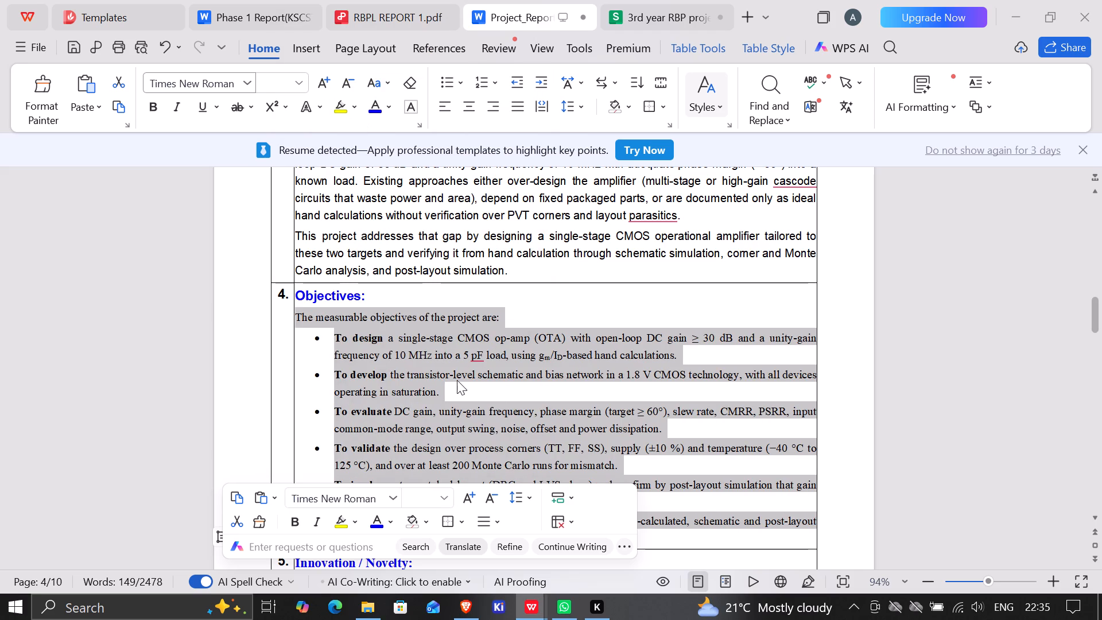
pyautogui.click(449, 501)
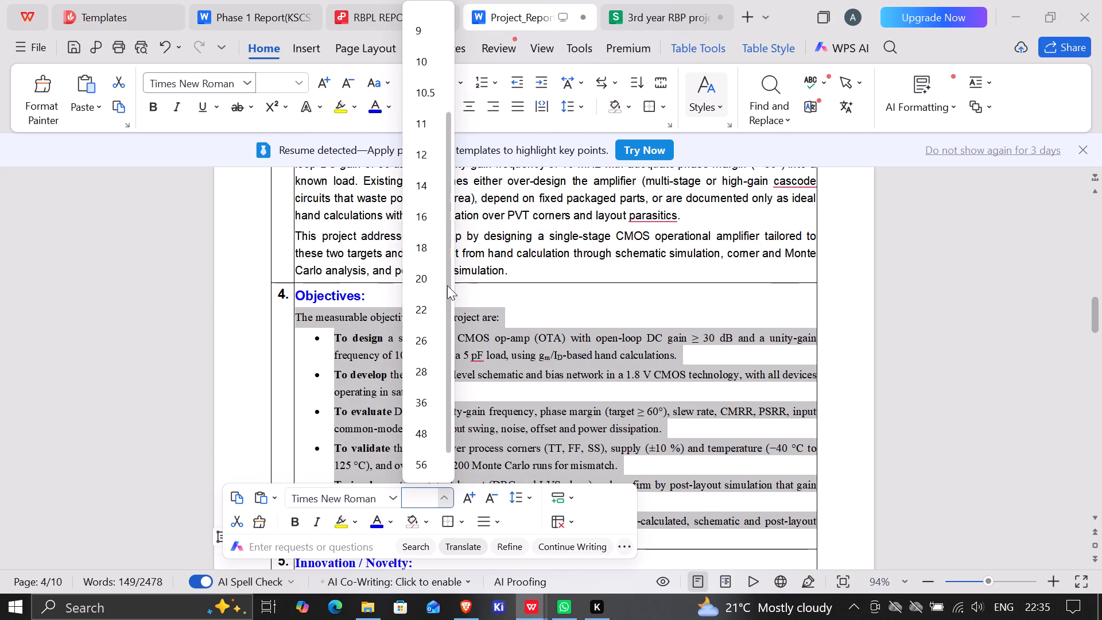
pyautogui.click(439, 63)
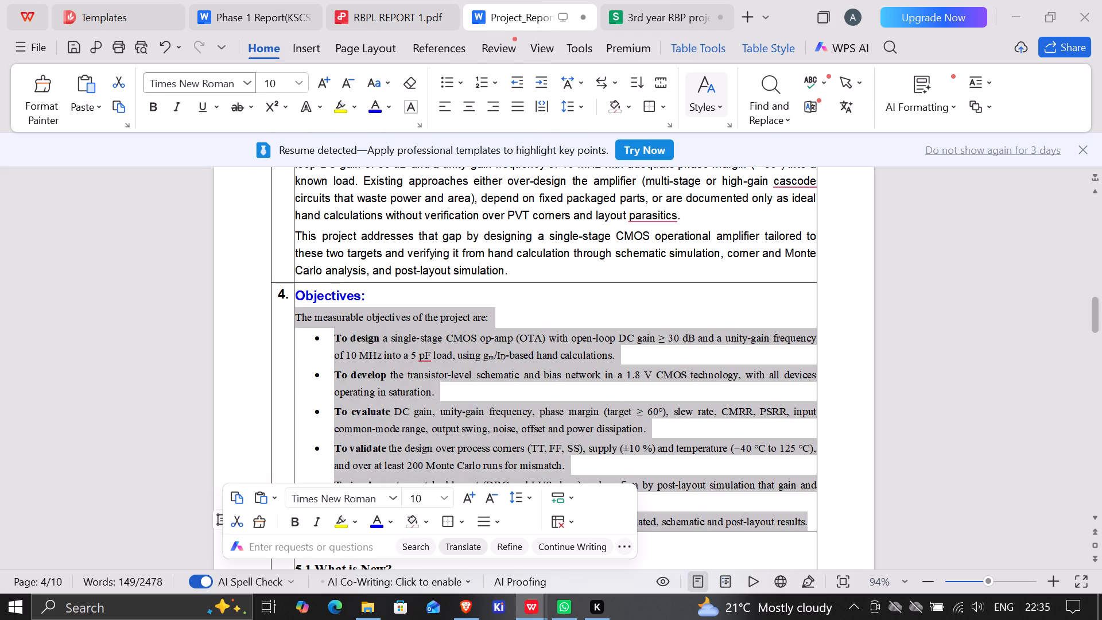
# Set the section 4 heading "Objectives:" to Times New Roman.
pyautogui.moveTo(370, 294); pyautogui.dragTo(298, 290)
pyautogui.click(259, 222)
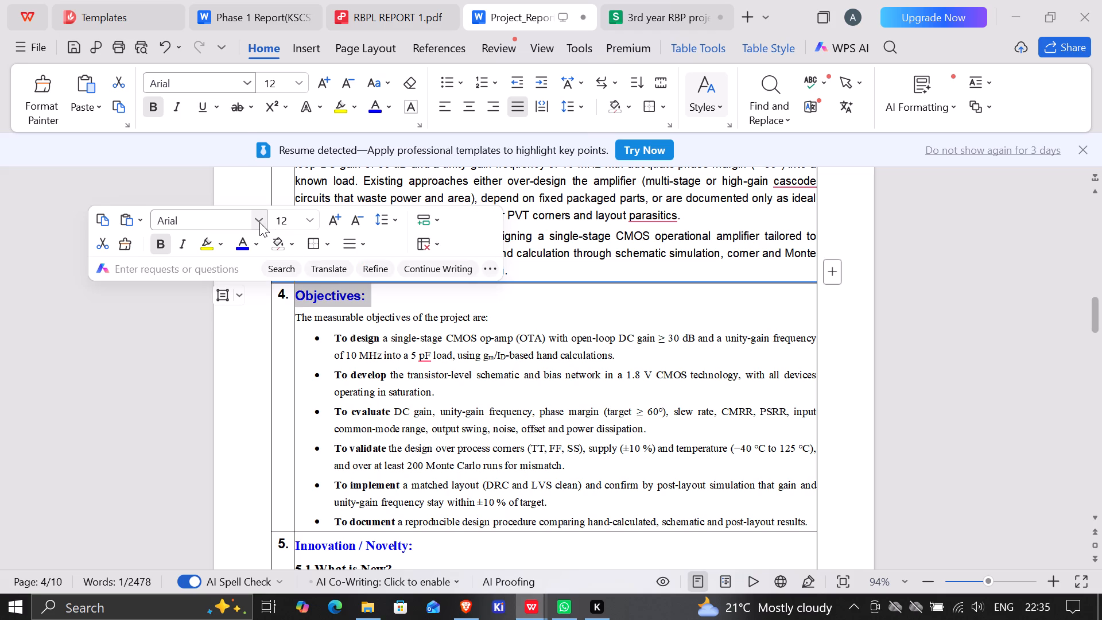
pyautogui.click(145, 75)
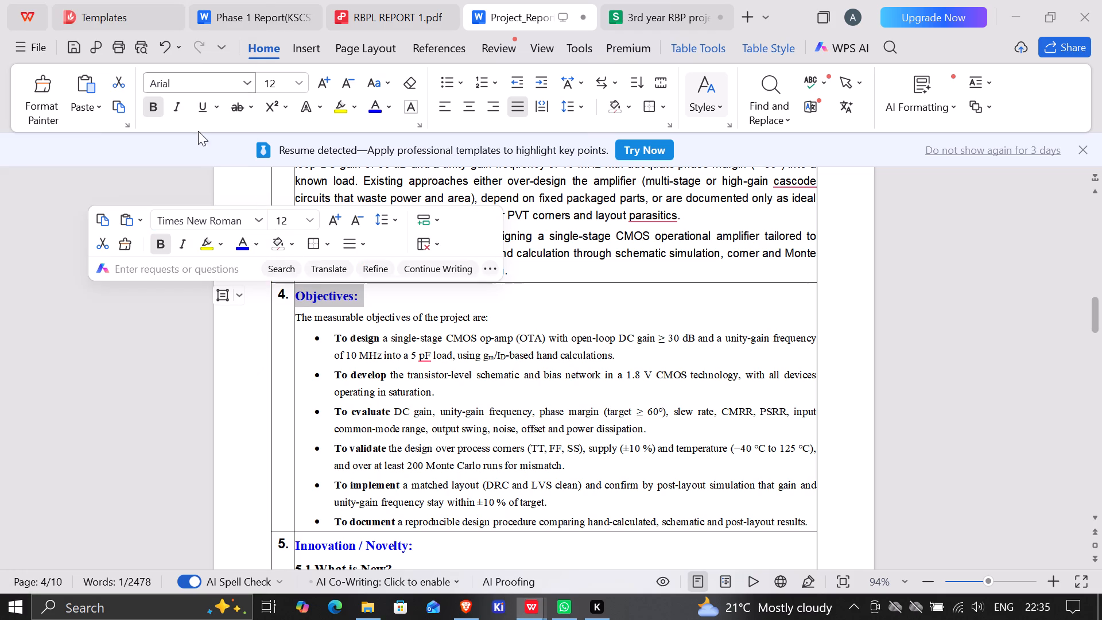
pyautogui.click(403, 305)
# Set both body paragraphs of the section 3 Problem Statement to Times New Roman, size 10.
pyautogui.scroll(2, 403, 305)
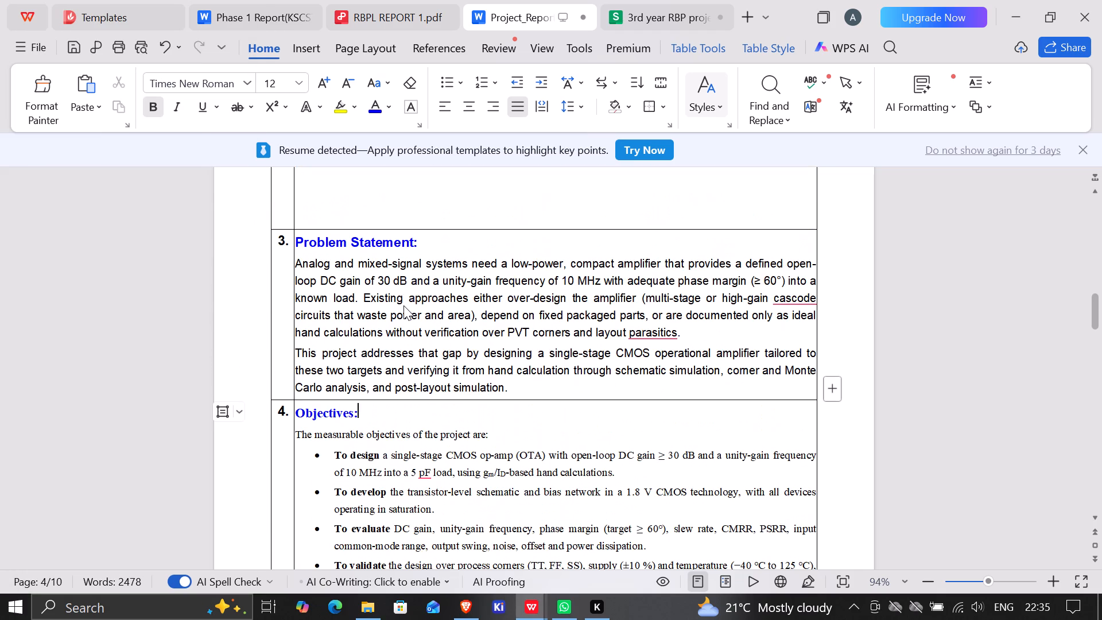
pyautogui.moveTo(296, 266); pyautogui.dragTo(479, 402)
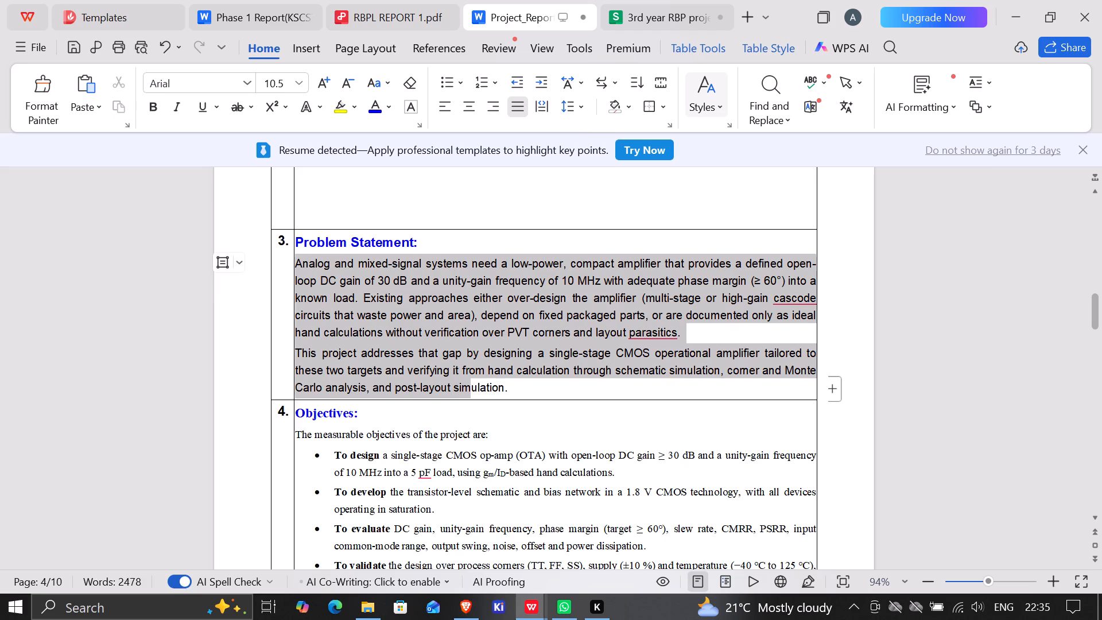
pyautogui.moveTo(479, 402); pyautogui.dragTo(511, 390)
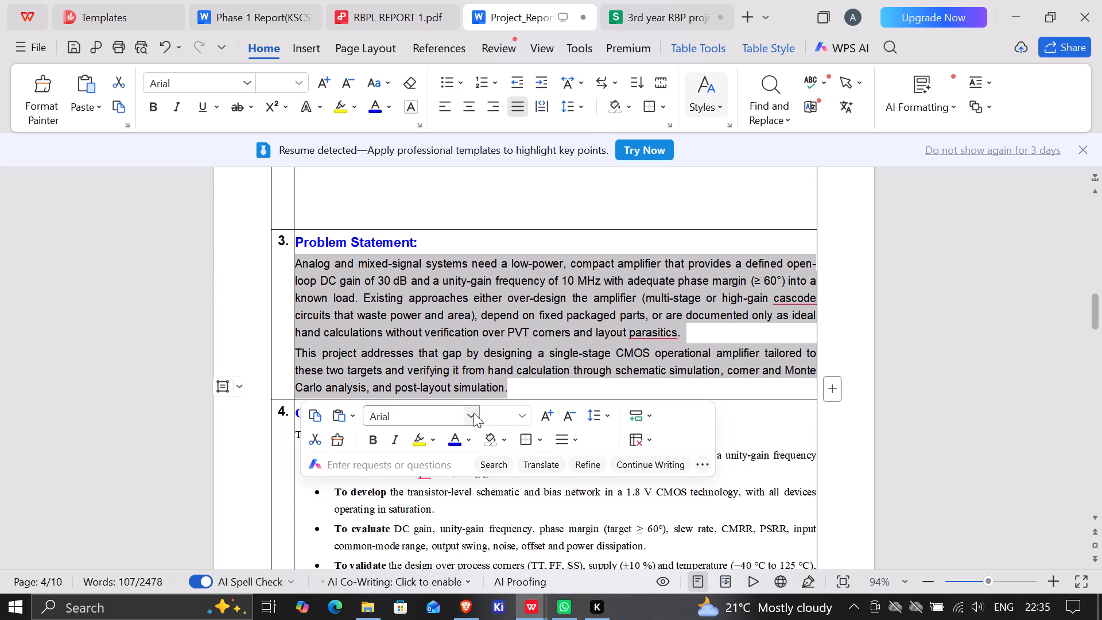
pyautogui.click(476, 412)
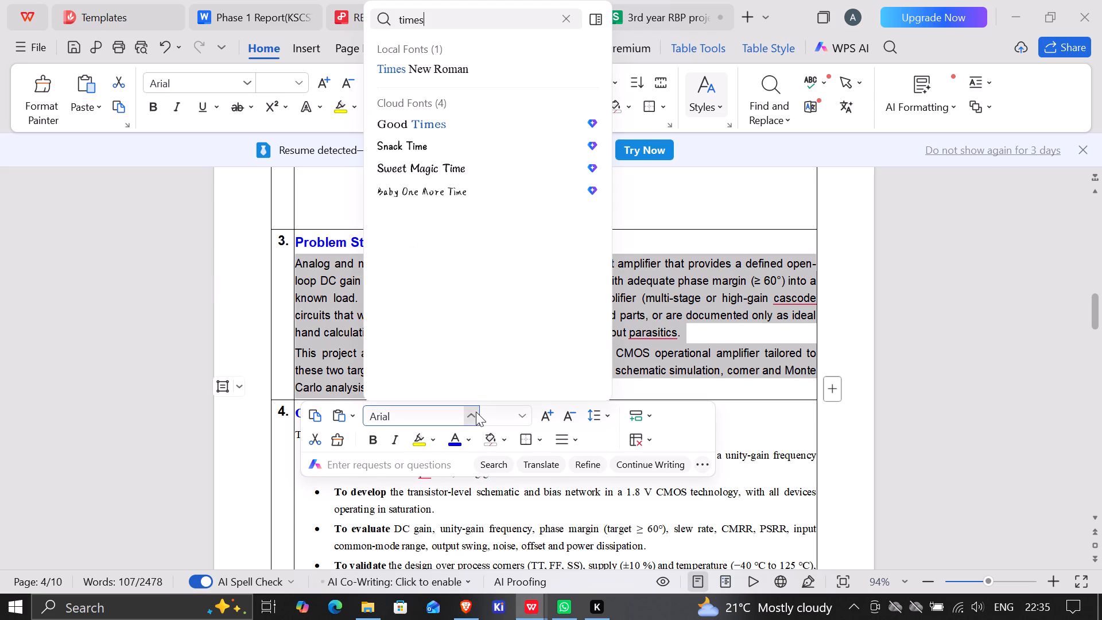
pyautogui.click(471, 77)
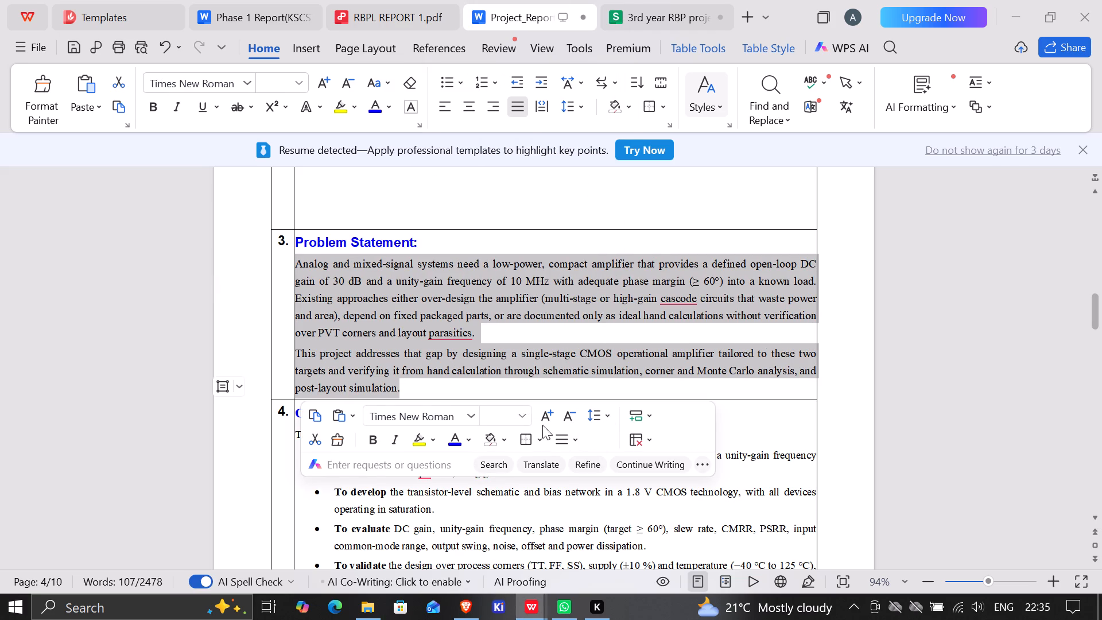
pyautogui.click(530, 419)
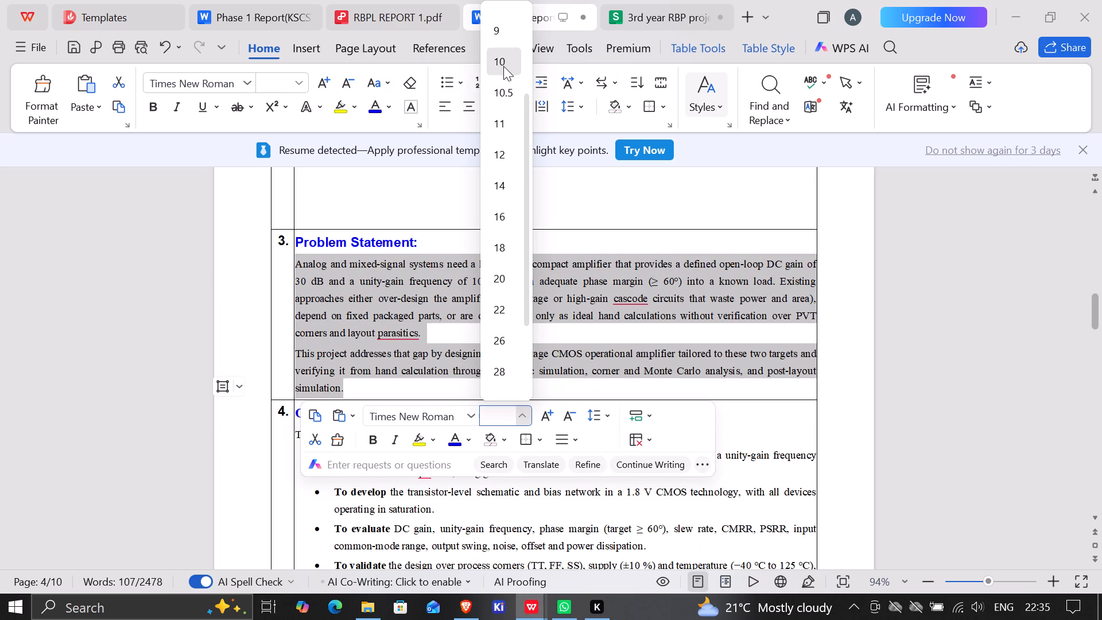
pyautogui.click(503, 66)
pyautogui.click(455, 199)
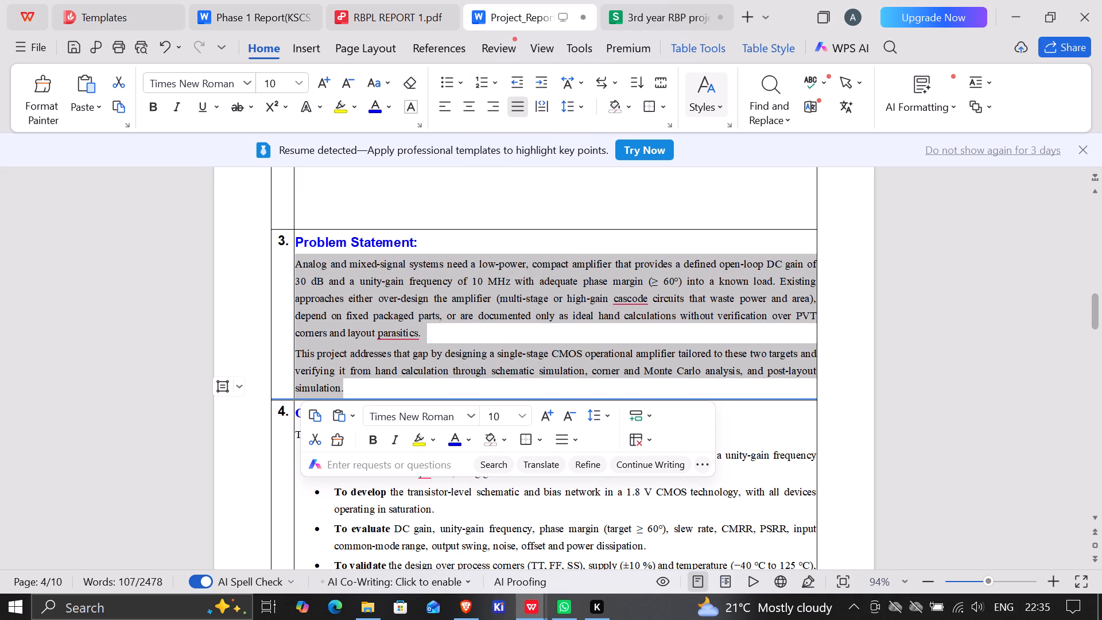
# Set the bullet text at the top of page 4, above the Problem Statement row, to Times New Roman, size 10.
pyautogui.scroll(4, 455, 199)
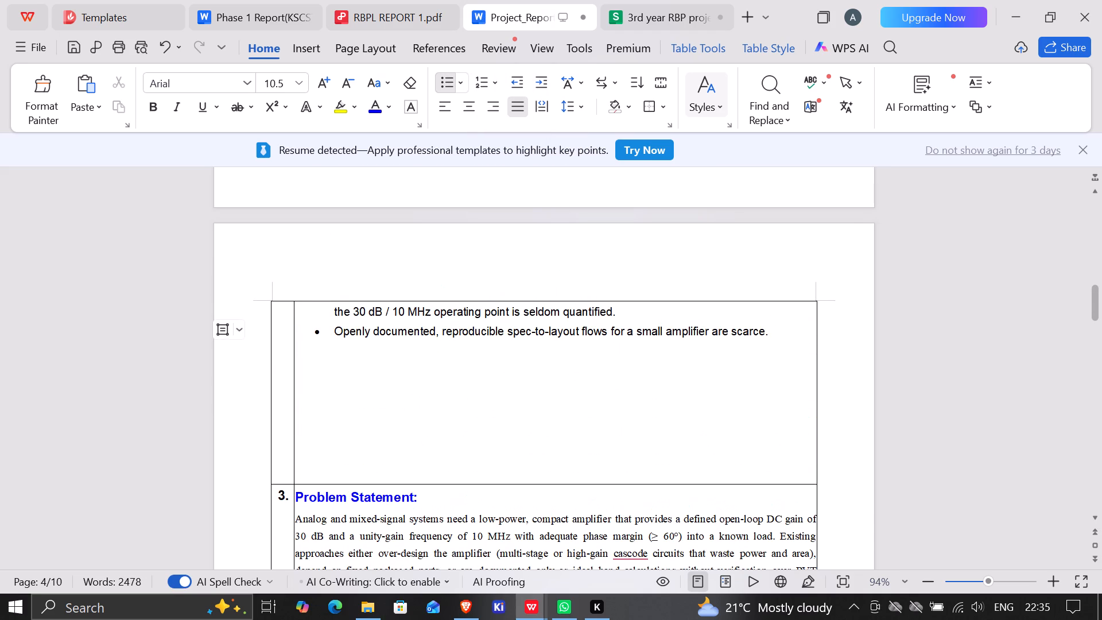
pyautogui.moveTo(766, 334); pyautogui.dragTo(324, 309)
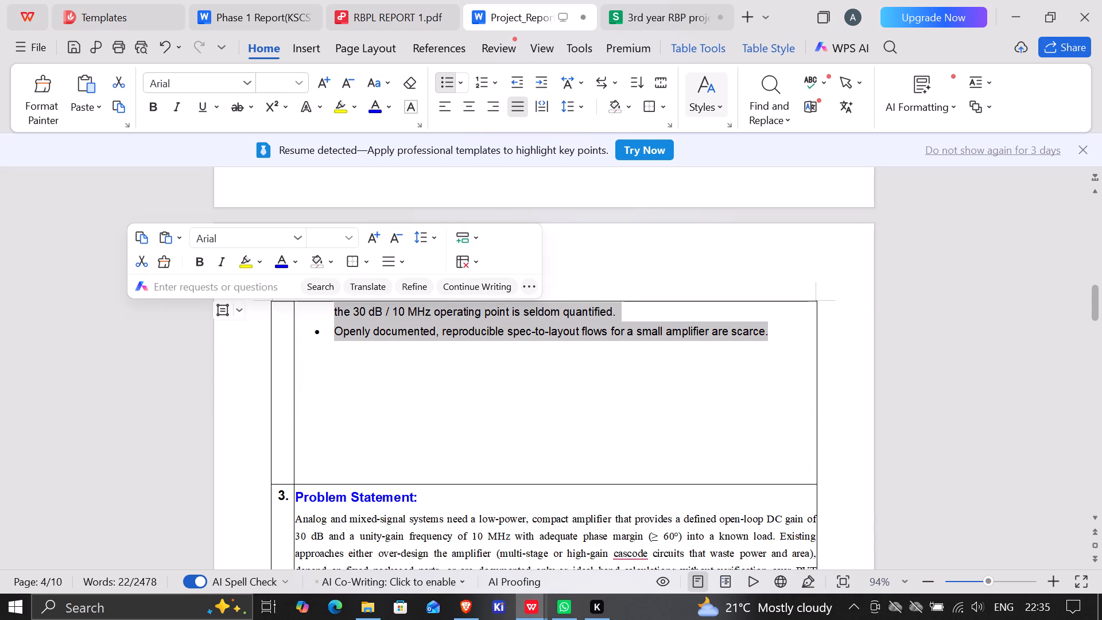
pyautogui.click(298, 243)
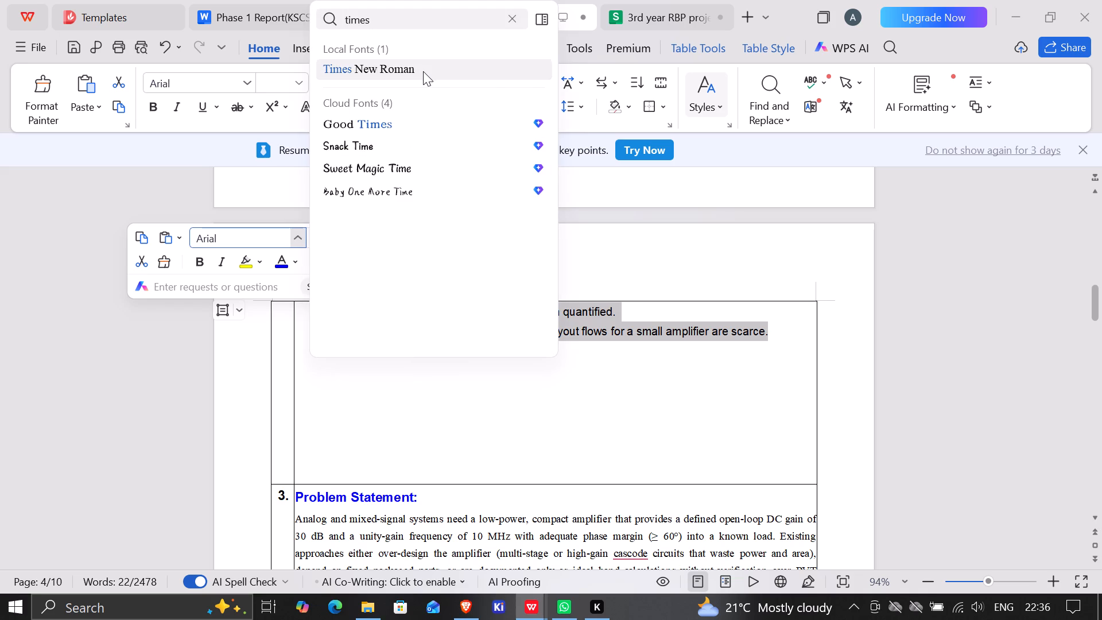
pyautogui.click(423, 71)
pyautogui.click(352, 239)
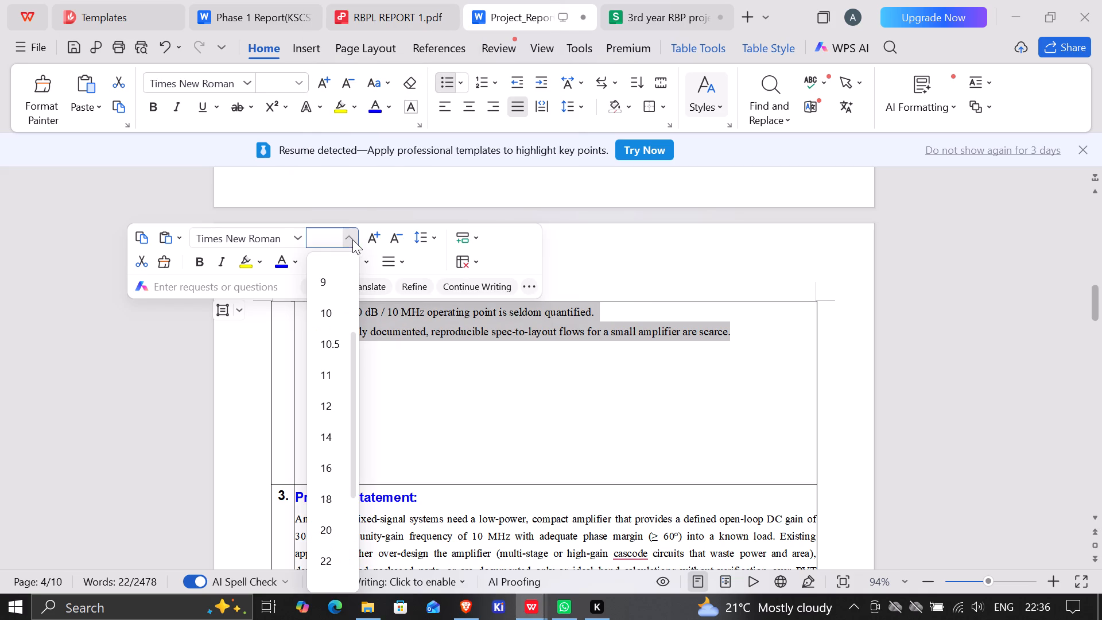
pyautogui.click(331, 328)
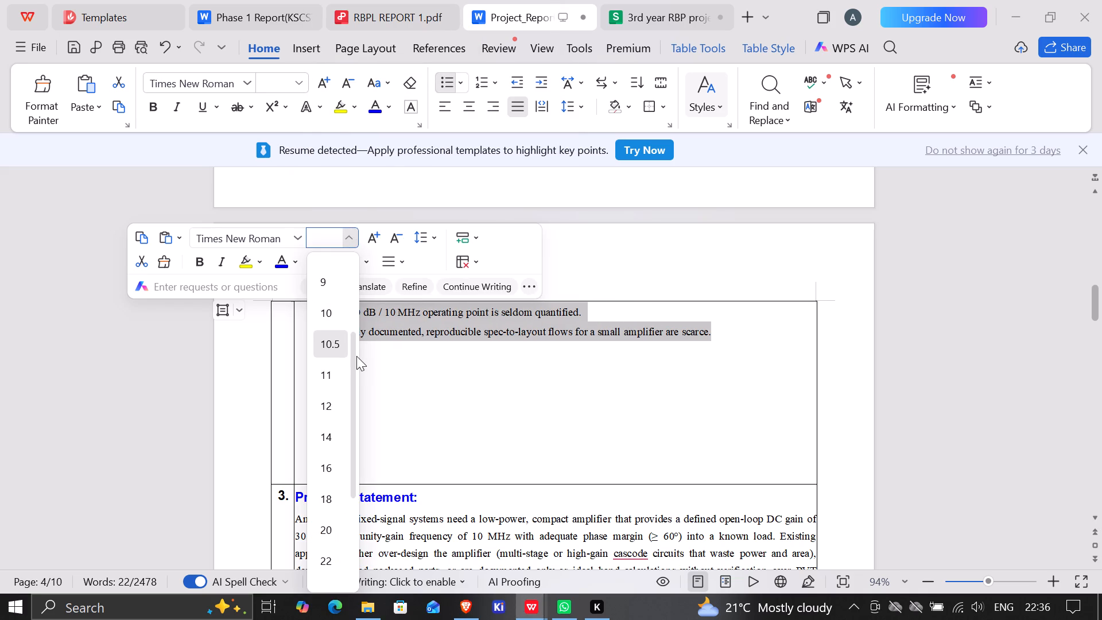
pyautogui.click(334, 323)
pyautogui.press('Escape')
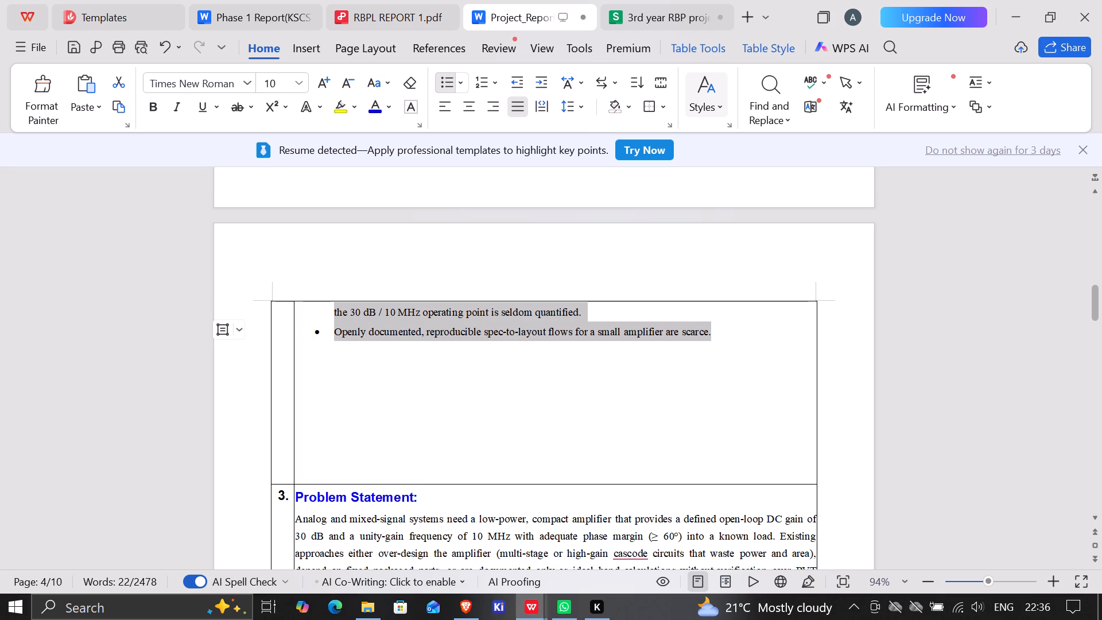
# Raise the table row border above section 3 to just below the last bullet, reducing the empty space.
pyautogui.moveTo(437, 483); pyautogui.dragTo(439, 371)
pyautogui.moveTo(439, 371); pyautogui.dragTo(437, 357)
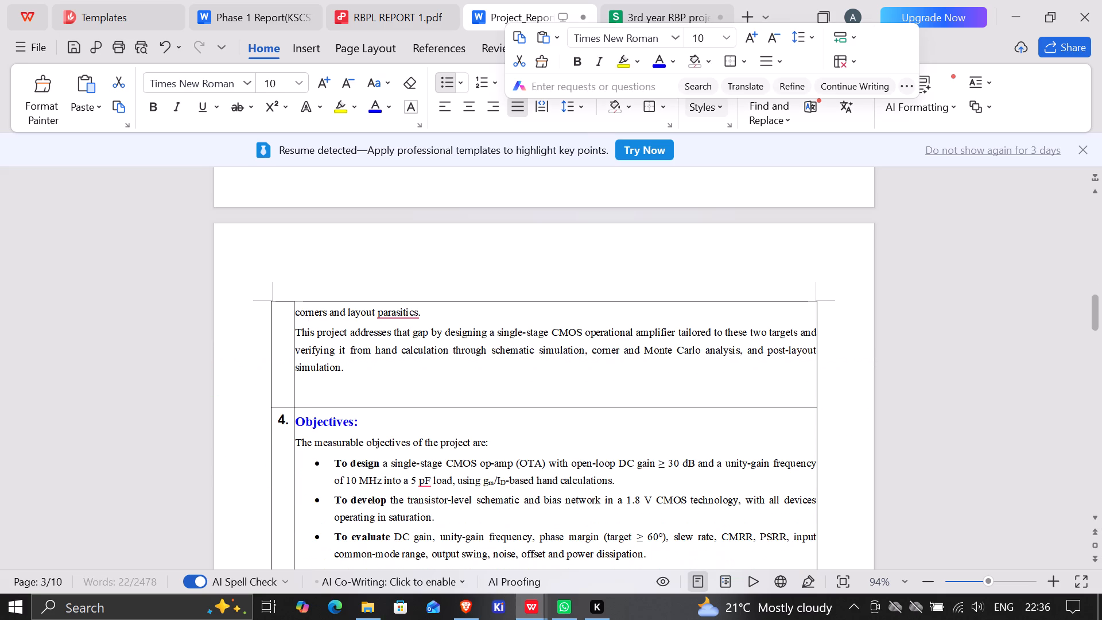
# Raise the row border between the Problem Statement and section 4 to just below the last line of text.
pyautogui.scroll(1, 437, 357)
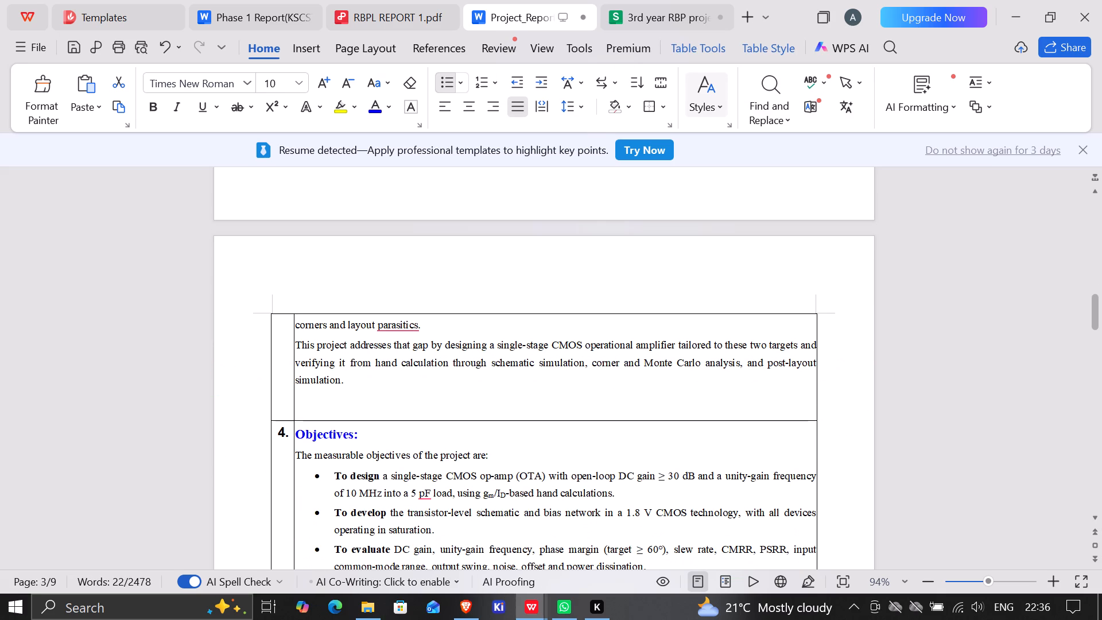
pyautogui.moveTo(451, 420); pyautogui.dragTo(451, 392)
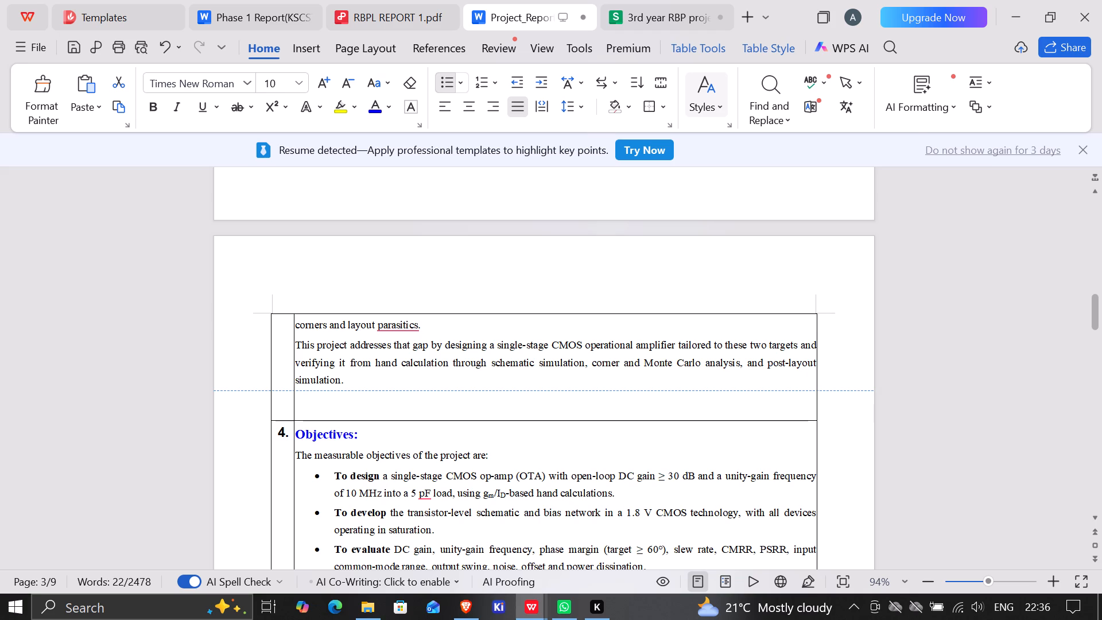
pyautogui.moveTo(451, 392); pyautogui.dragTo(451, 395)
# Review the formatting and page layout of sections 5 and 6 after the row height changes.
pyautogui.scroll(-7, 451, 395)
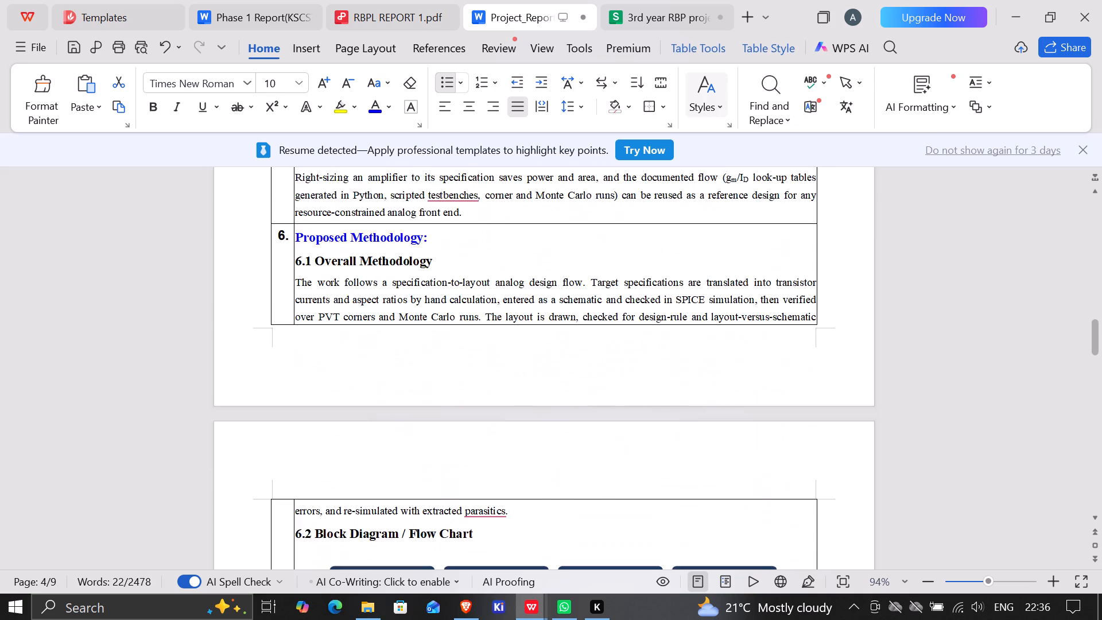
pyautogui.scroll(-2, 451, 395)
pyautogui.scroll(2, 451, 395)
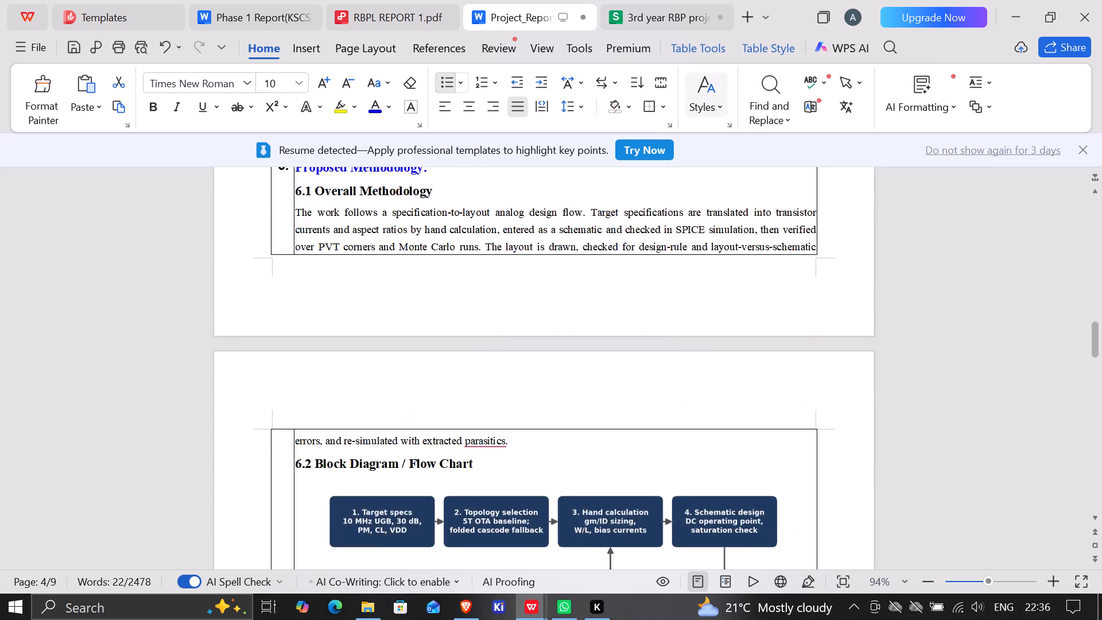
pyautogui.scroll(5, 451, 395)
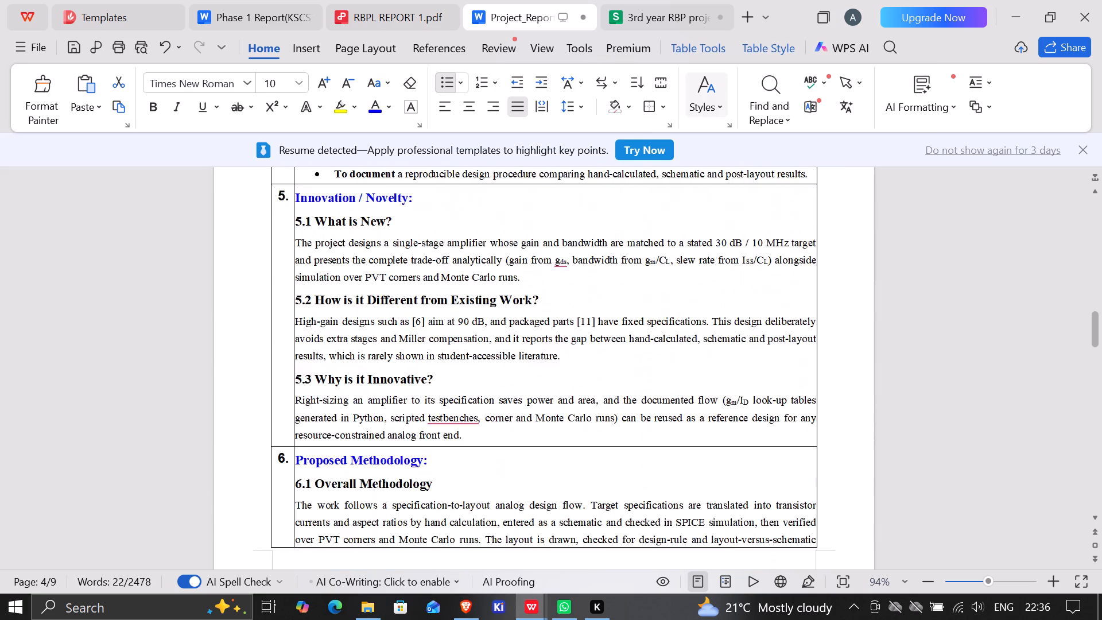
pyautogui.scroll(4, 451, 395)
pyautogui.scroll(-1, 451, 395)
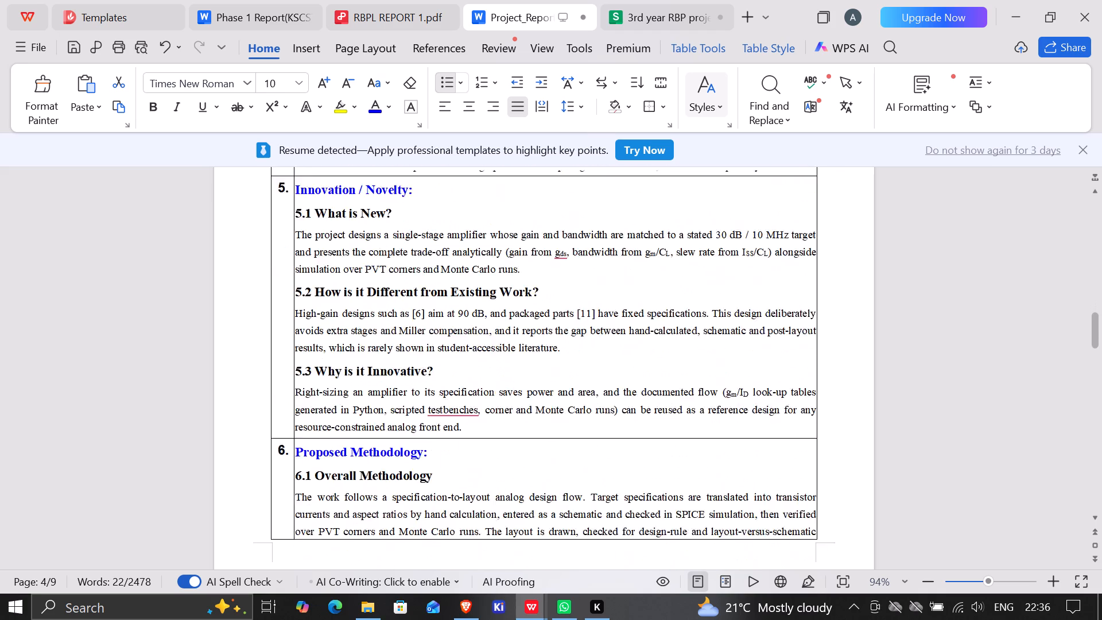
# Lower the row borders beneath sections 5 and 4 slightly, leaving a small gap below each section's last line.
pyautogui.scroll(-2, 451, 395)
pyautogui.moveTo(482, 365); pyautogui.dragTo(483, 370)
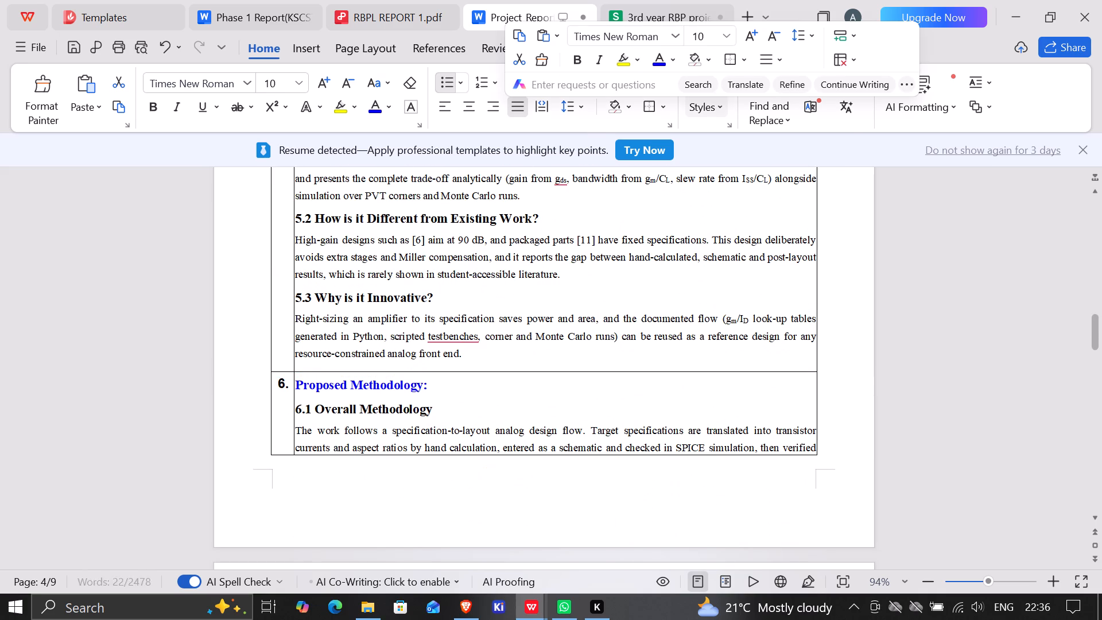
pyautogui.scroll(3, 495, 275)
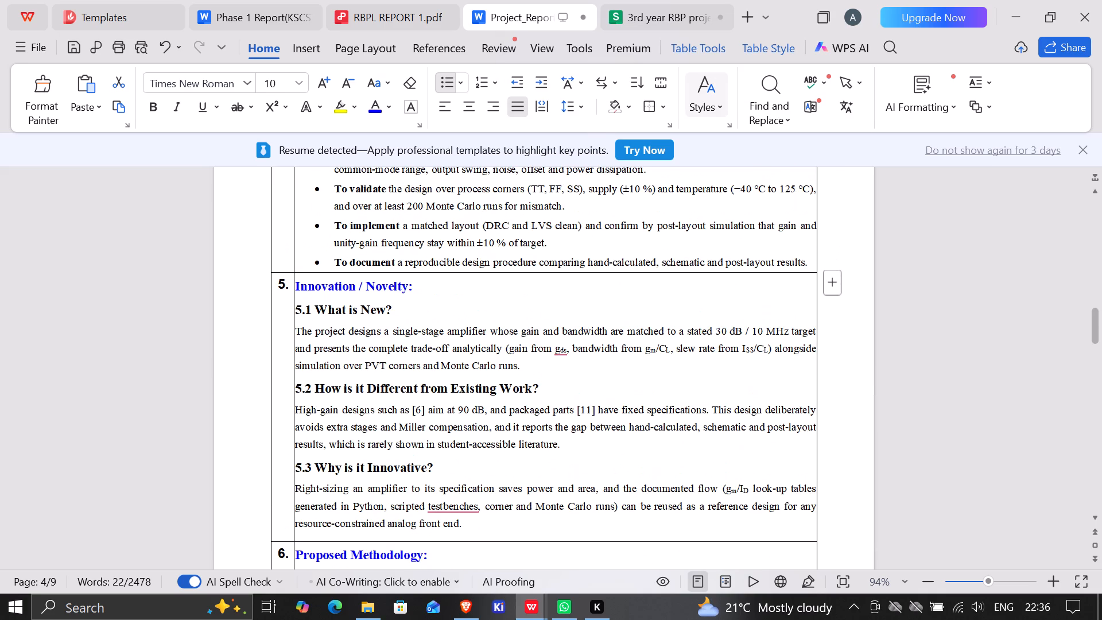
pyautogui.moveTo(491, 272); pyautogui.dragTo(495, 288)
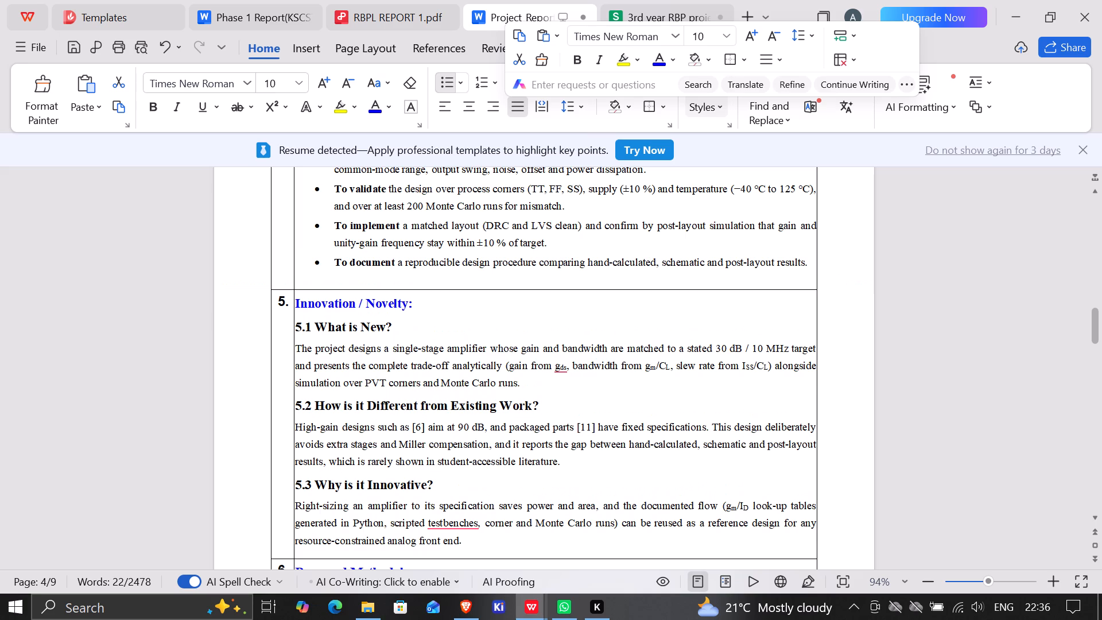
# Review the fonts and row spacing from section 4 back through section 2.
pyautogui.scroll(1, 495, 288)
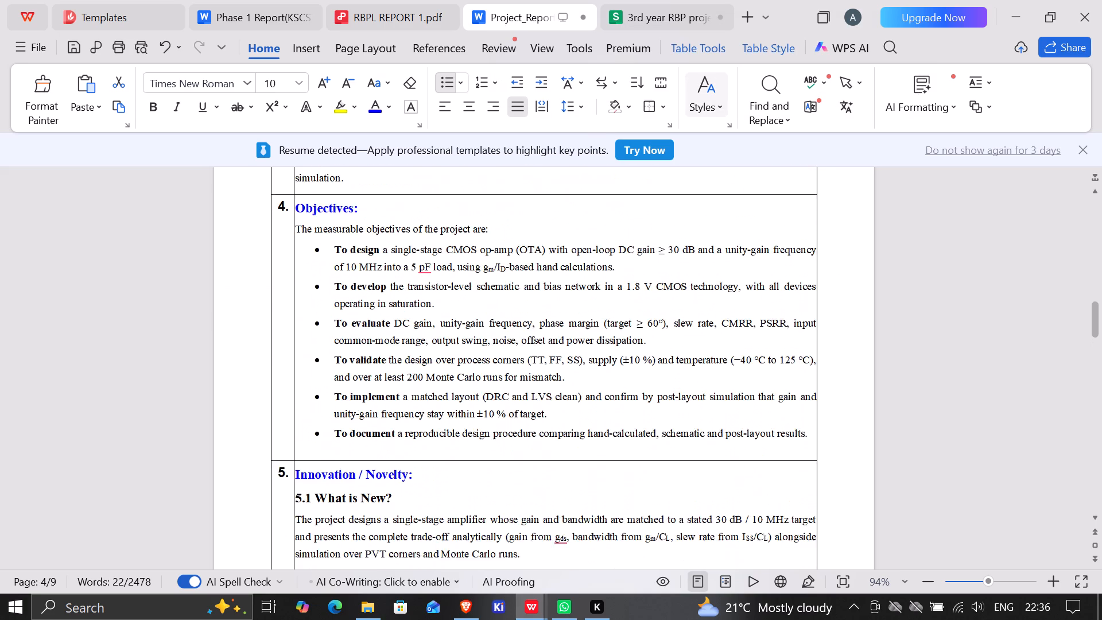
pyautogui.scroll(5, 495, 288)
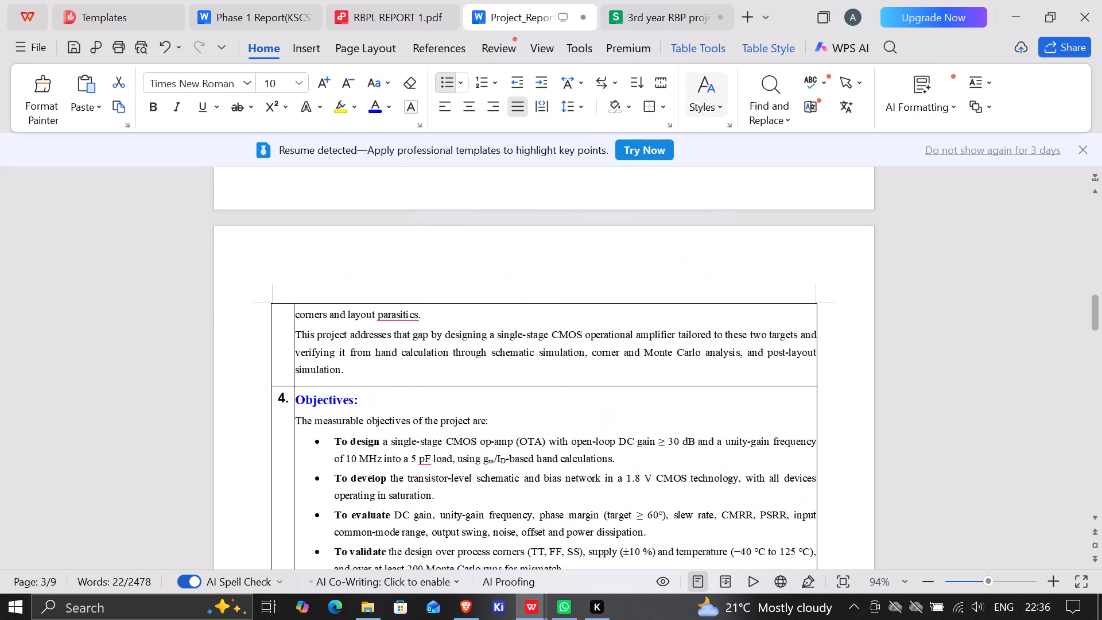
pyautogui.scroll(5, 495, 288)
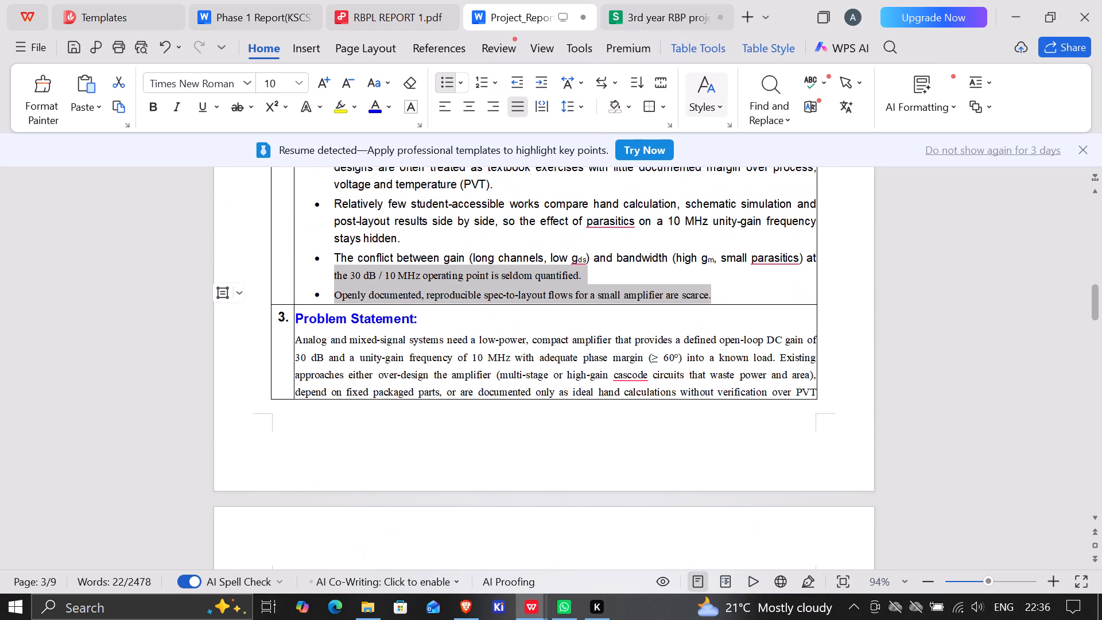
pyautogui.click(490, 303)
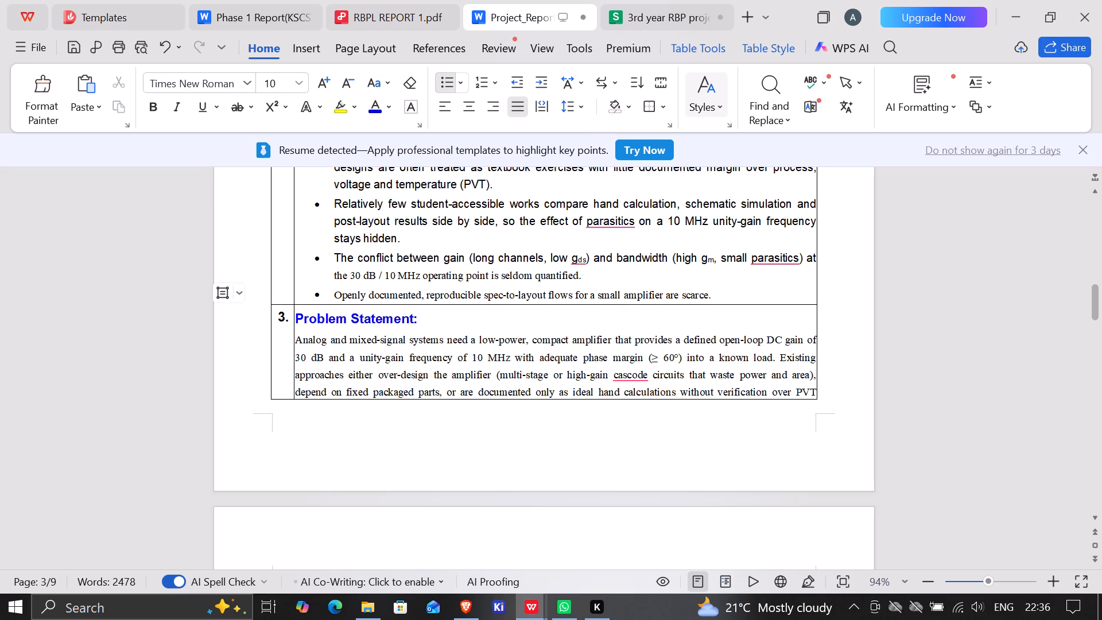
pyautogui.scroll(7, 494, 303)
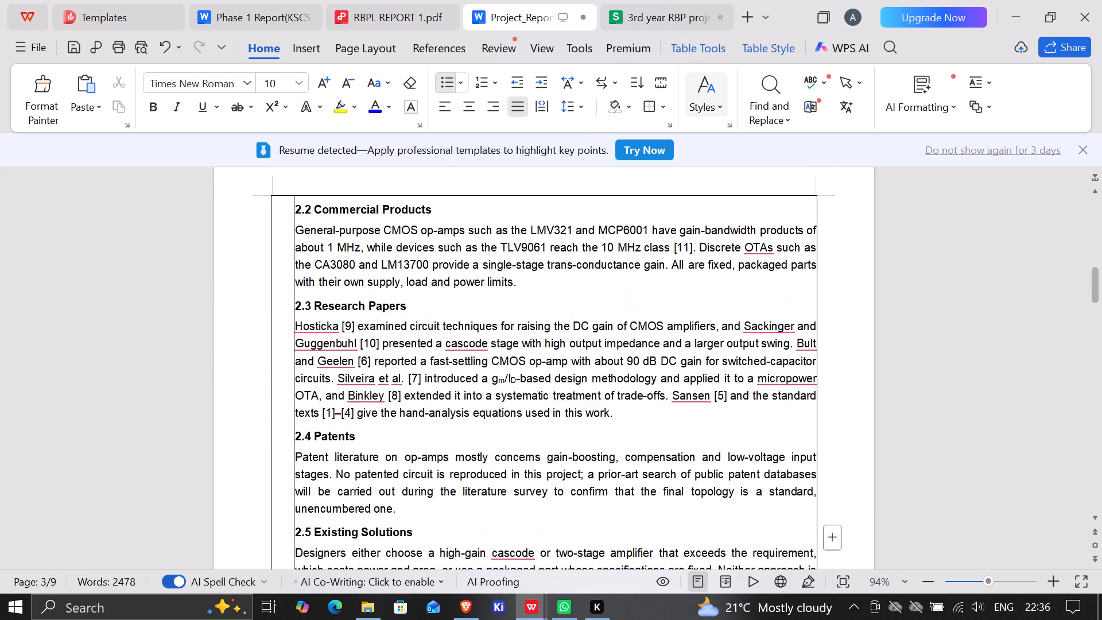
pyautogui.scroll(4, 494, 303)
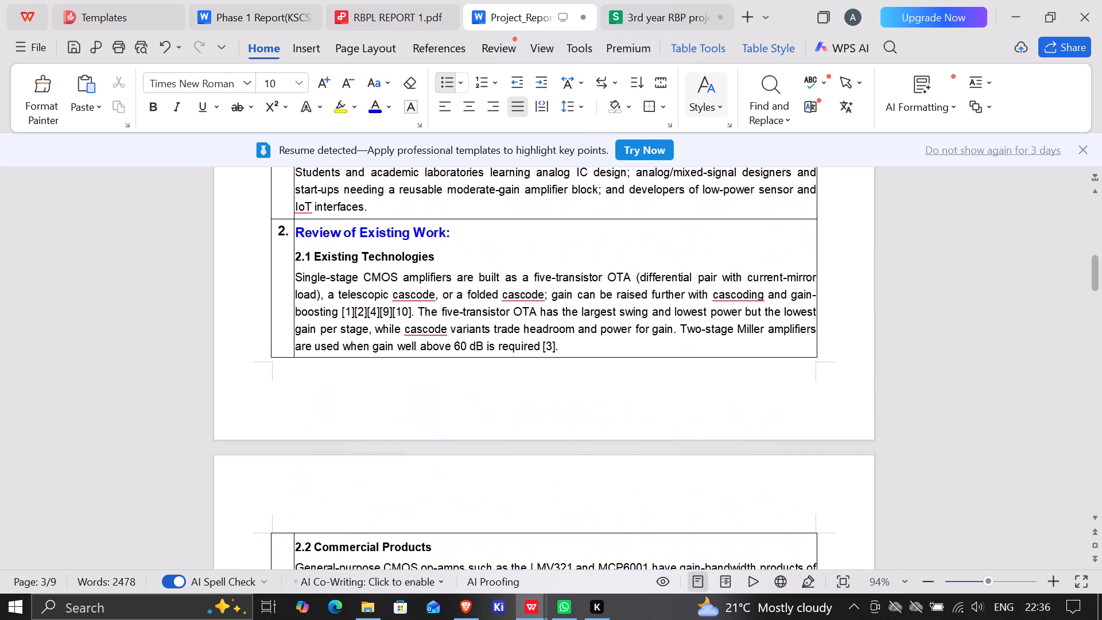
pyautogui.scroll(-3, 494, 303)
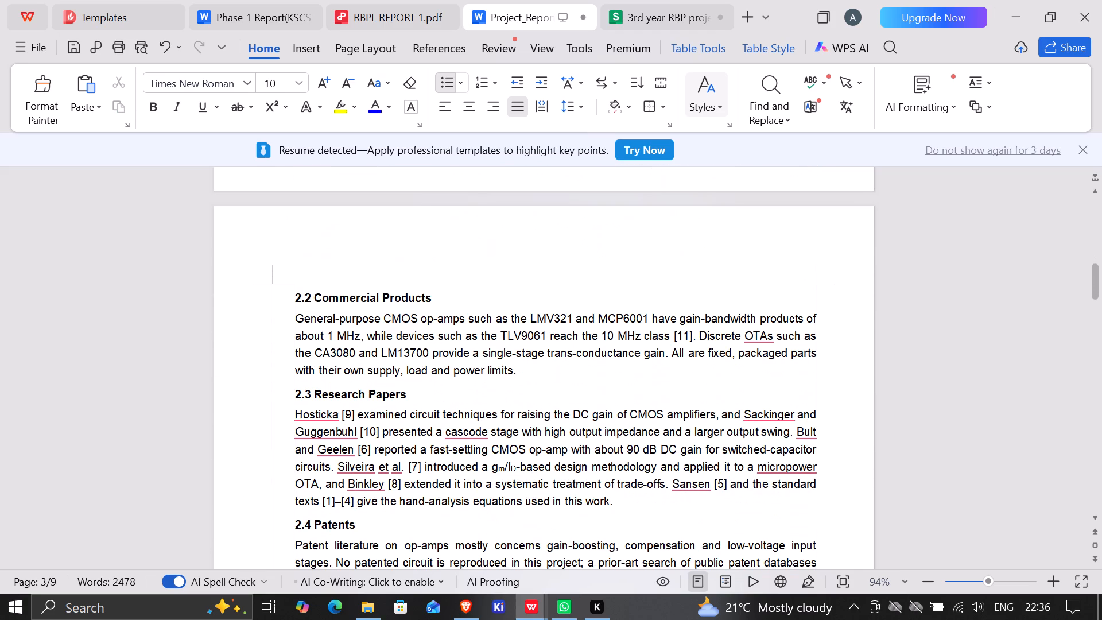
pyautogui.scroll(-5, 294, 466)
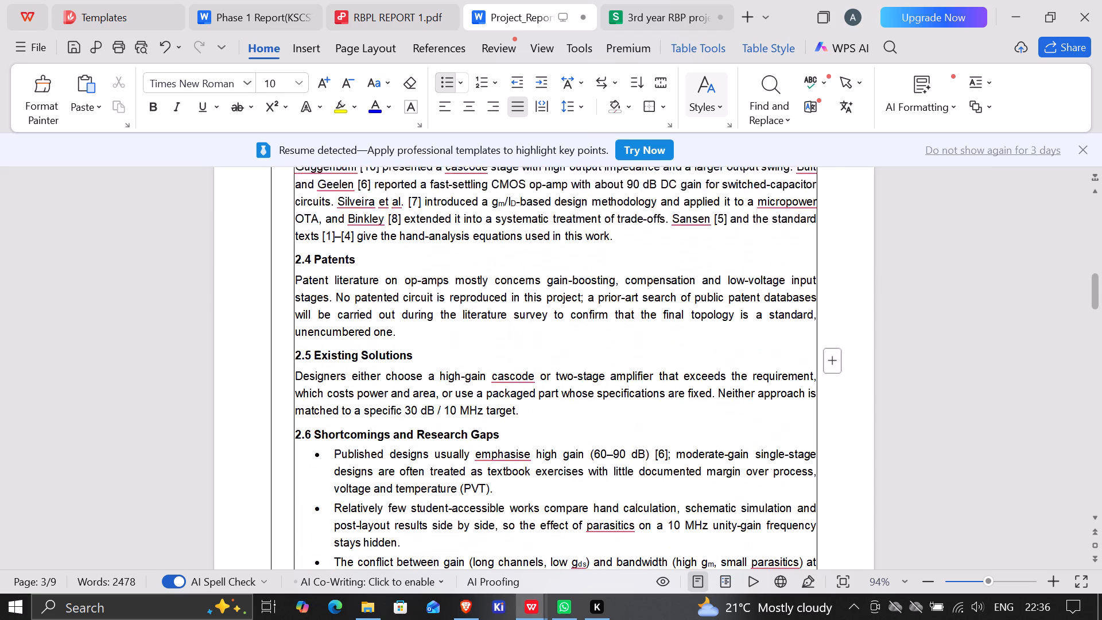
pyautogui.scroll(-2, 294, 466)
pyautogui.scroll(2, 294, 466)
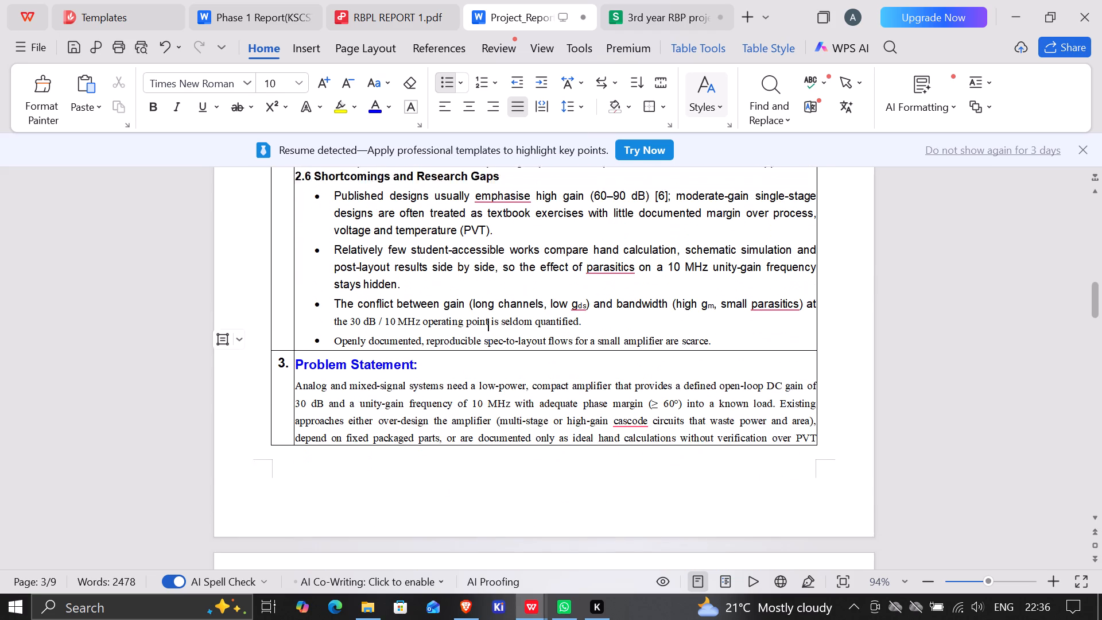
# Set the section 3 heading "Problem Statement:" to Times New Roman.
pyautogui.scroll(1, 294, 466)
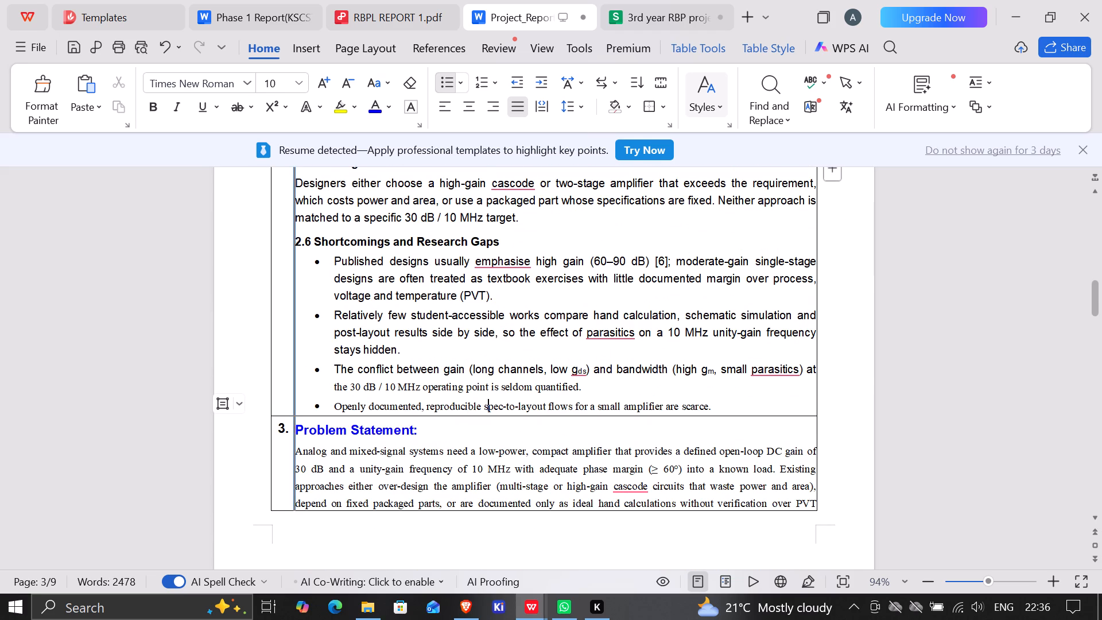
pyautogui.moveTo(296, 428); pyautogui.dragTo(395, 434)
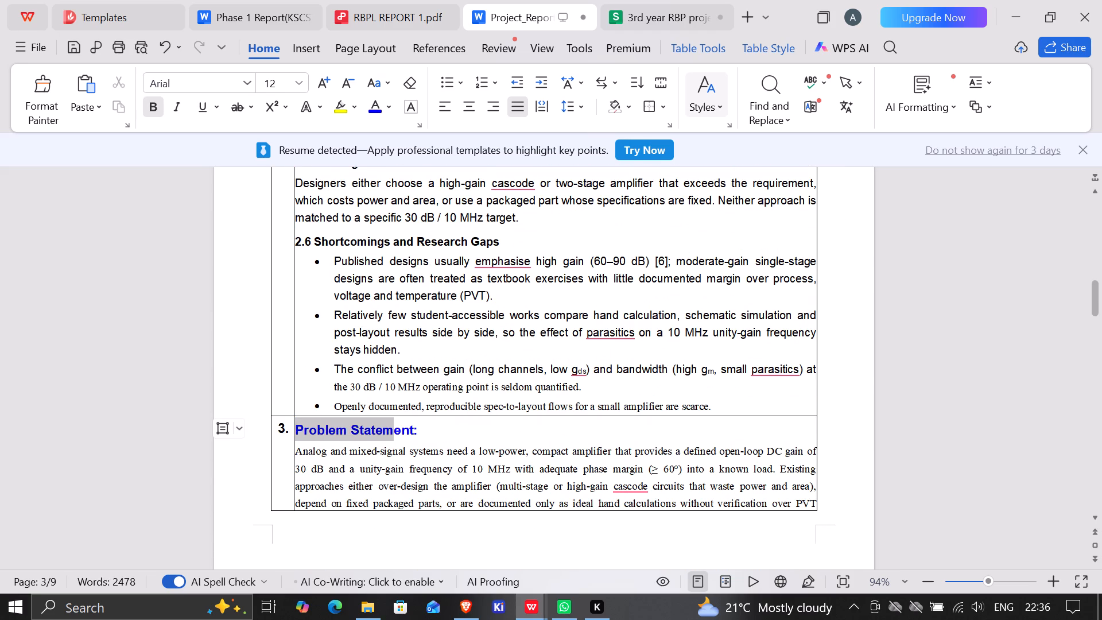
pyautogui.moveTo(395, 434); pyautogui.dragTo(417, 434)
pyautogui.click(389, 358)
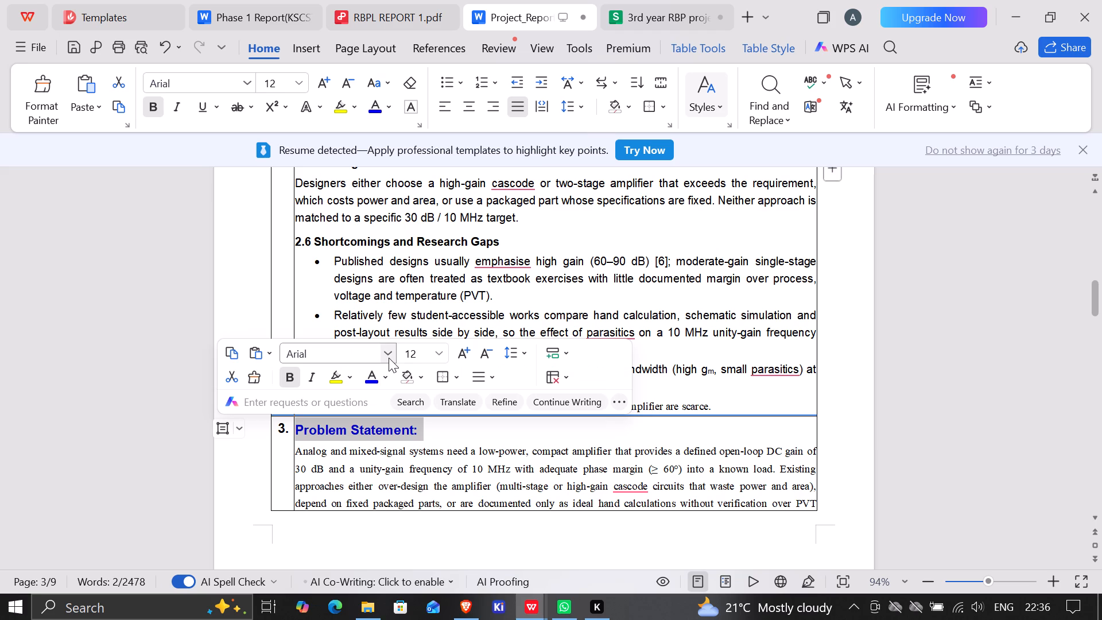
pyautogui.click(458, 297)
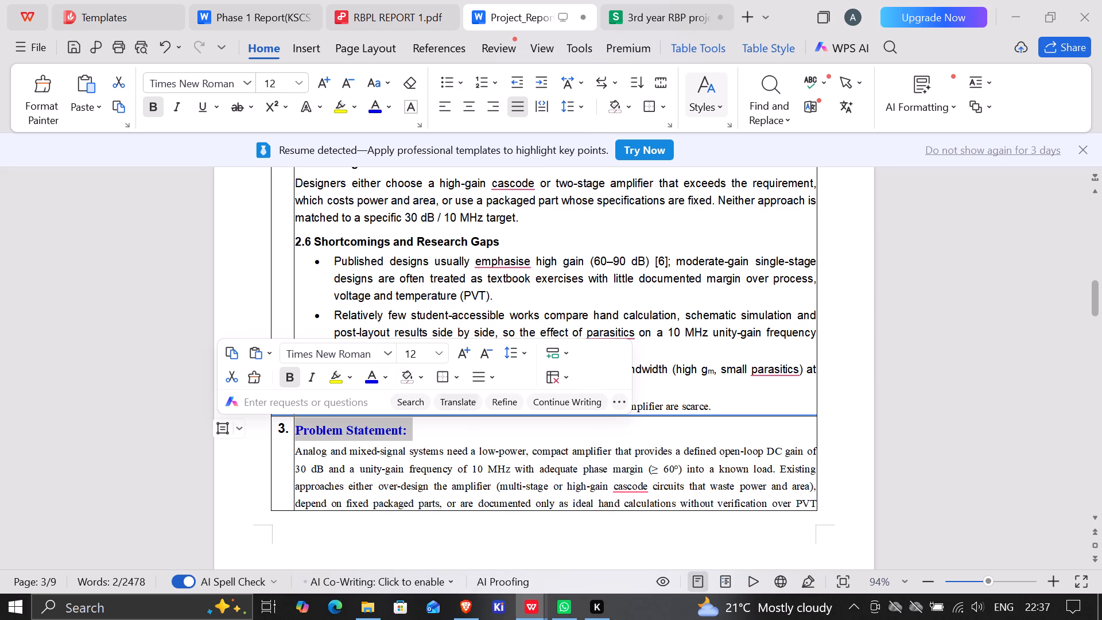
pyautogui.click(463, 428)
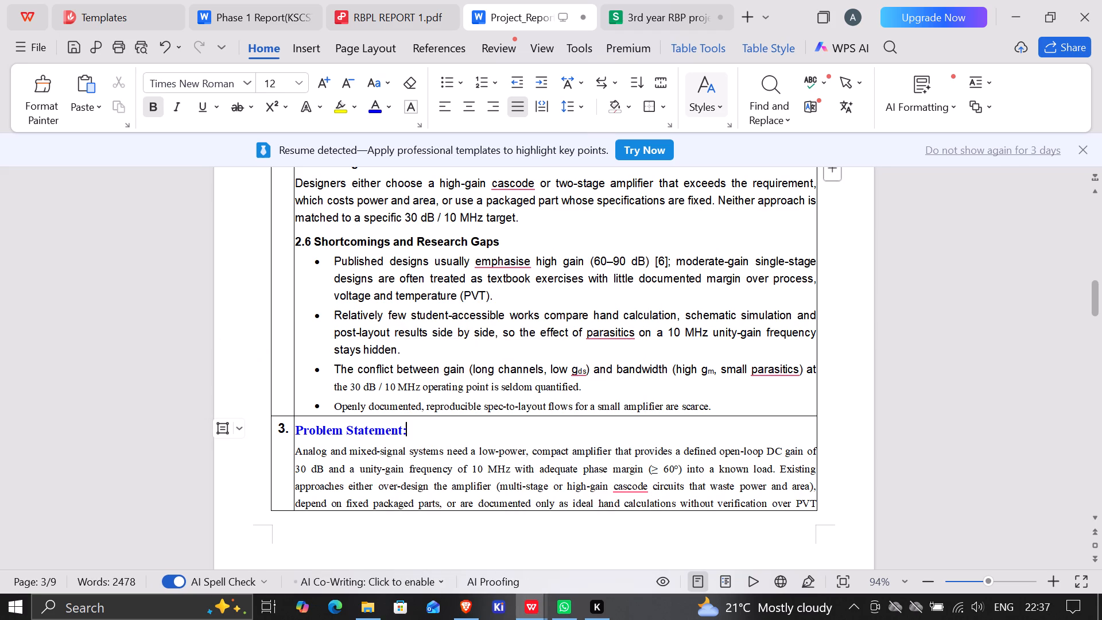
# Set the row number 3 beside the Problem Statement heading to Times New Roman, size 12.
pyautogui.moveTo(287, 429); pyautogui.dragTo(278, 427)
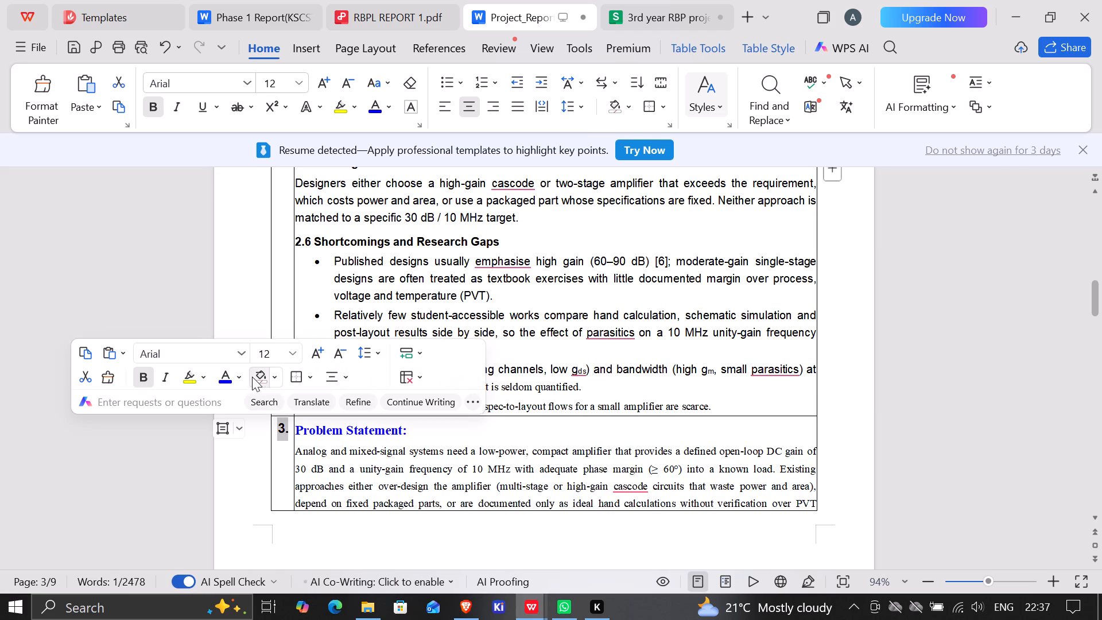
pyautogui.click(242, 361)
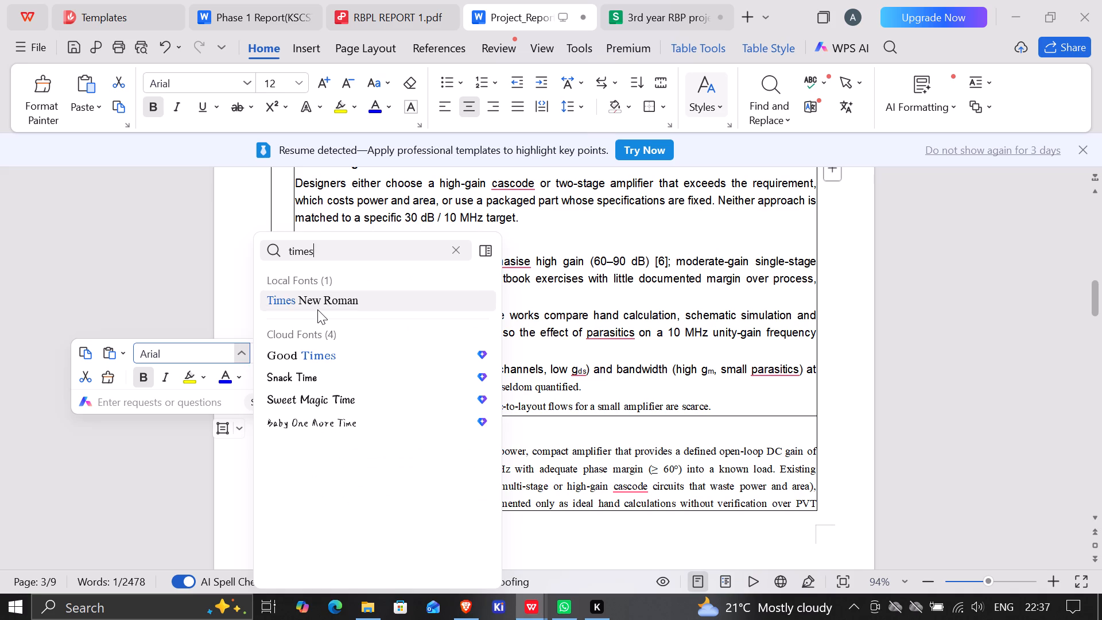
pyautogui.click(317, 309)
pyautogui.click(292, 356)
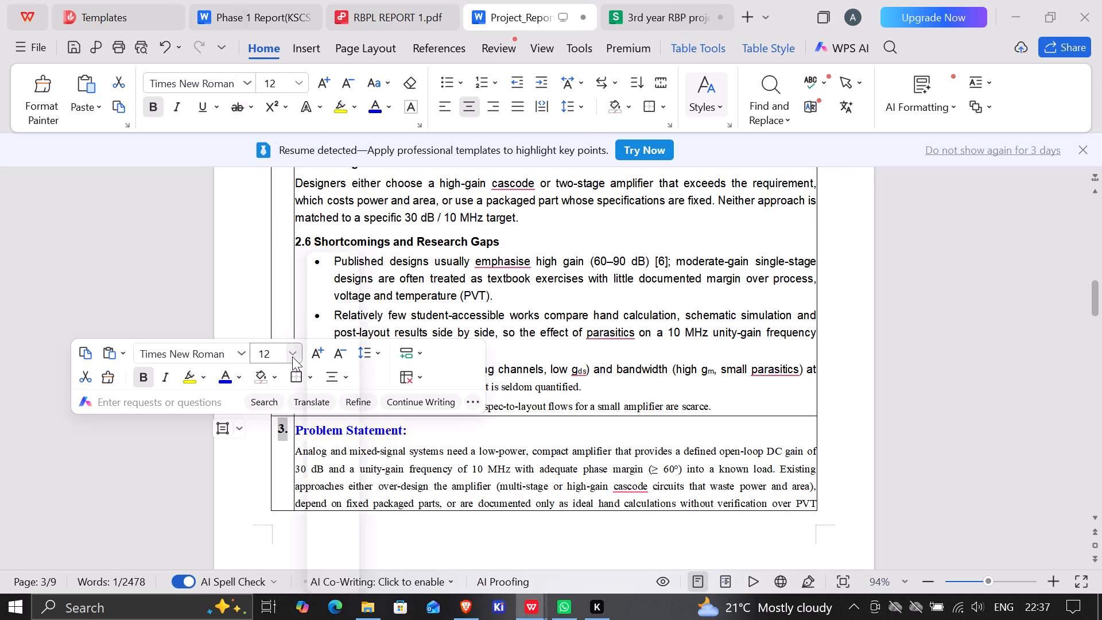
pyautogui.click(284, 161)
pyautogui.click(393, 459)
# Set the row number 2 beside the Review of Existing Work heading to Times New Roman.
pyautogui.scroll(3, 393, 459)
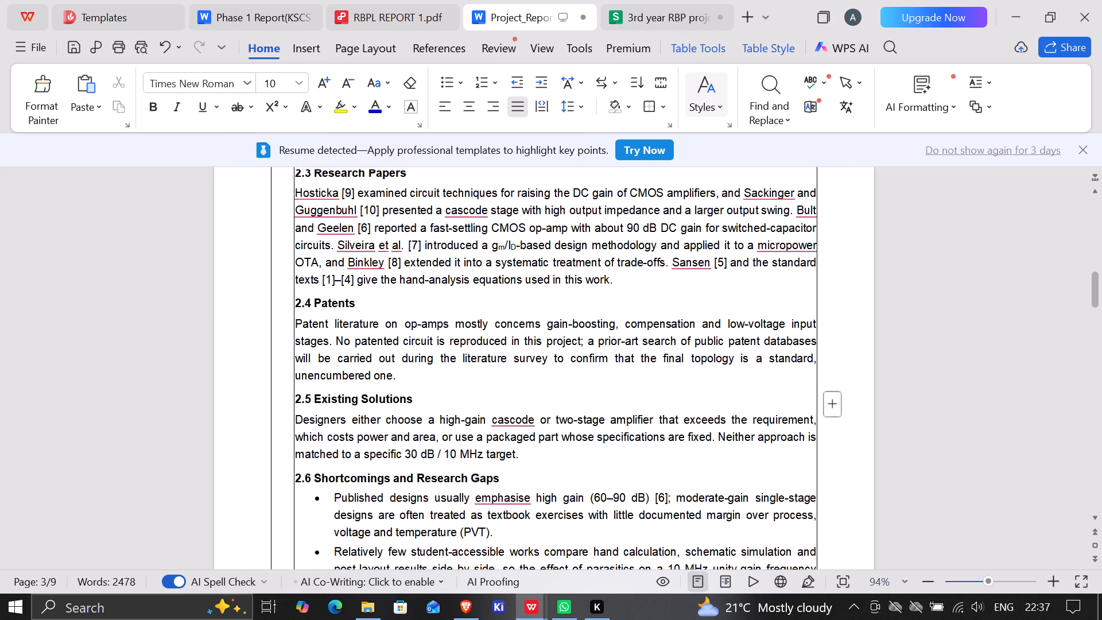
pyautogui.scroll(7, 393, 459)
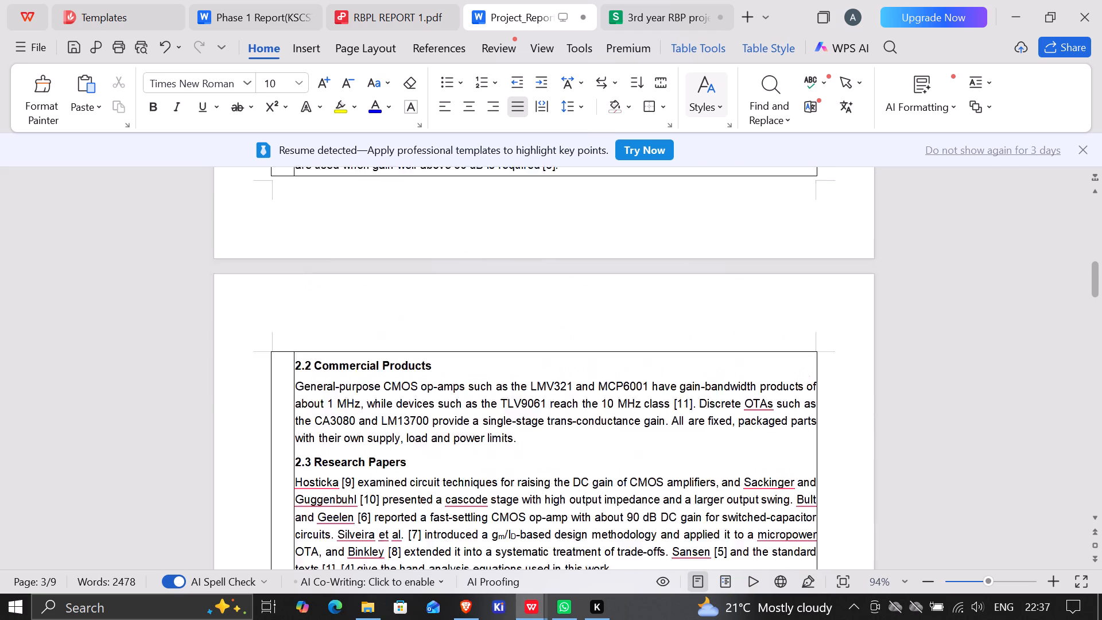
pyautogui.scroll(2, 393, 459)
pyautogui.moveTo(289, 388); pyautogui.dragTo(280, 386)
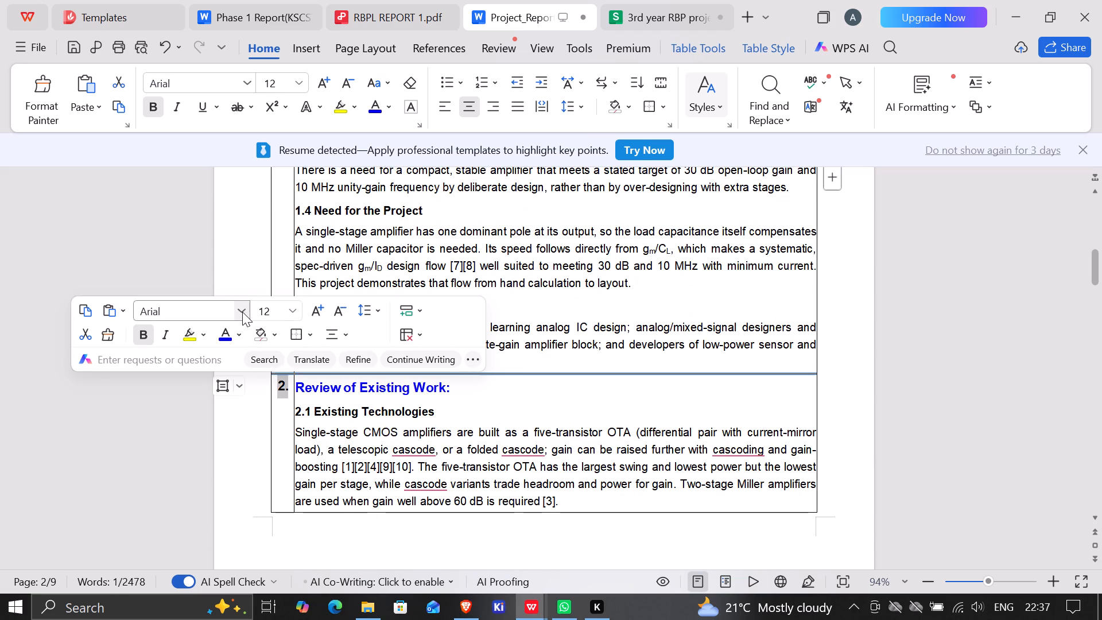
pyautogui.click(242, 312)
pyautogui.click(327, 300)
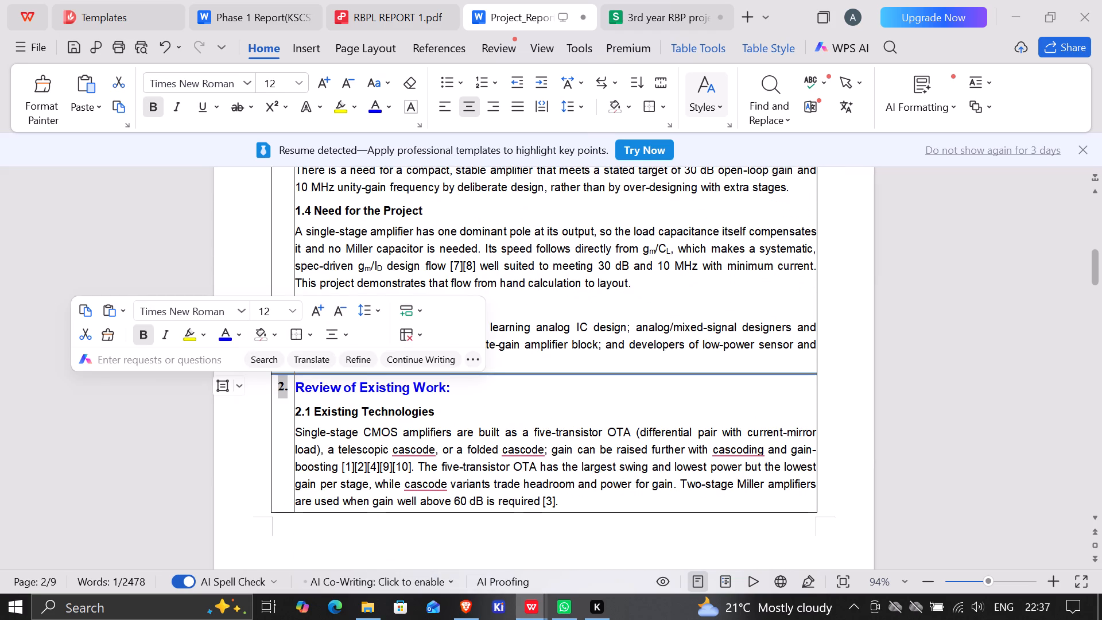
pyautogui.click(344, 421)
# Set the row number 1 beside the Background and Need of the Project heading to Times New Roman.
pyautogui.scroll(3, 344, 421)
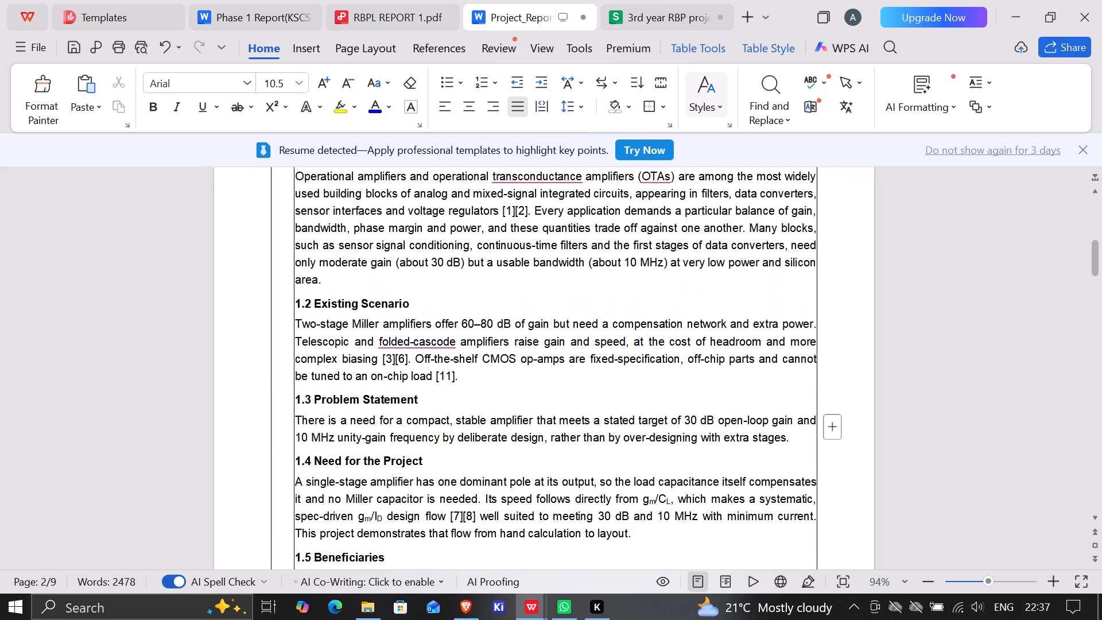
pyautogui.scroll(3, 344, 421)
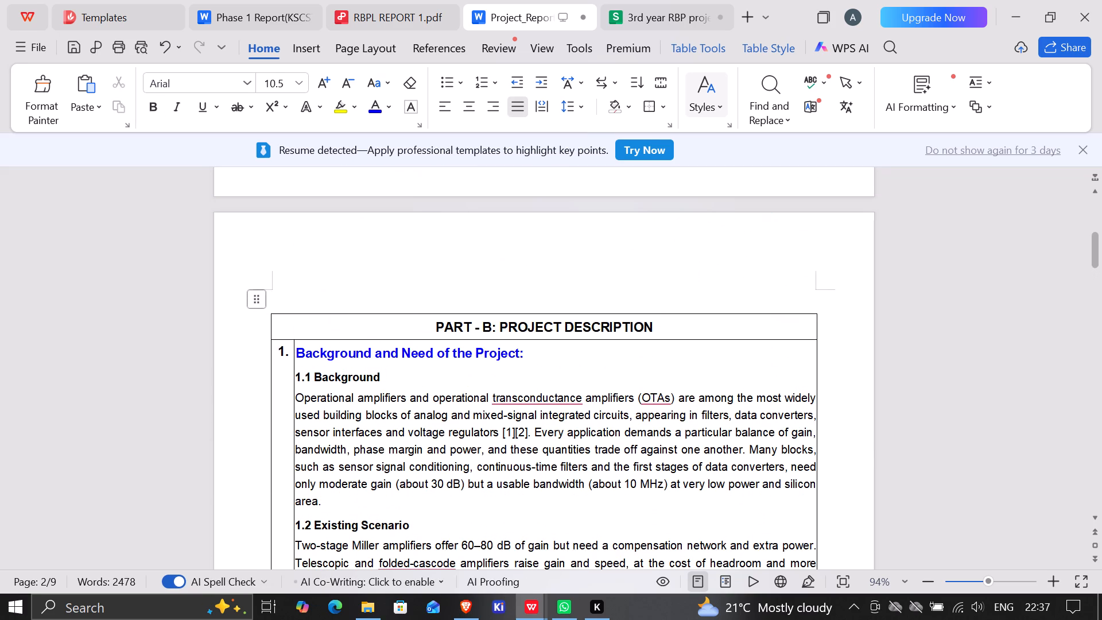
pyautogui.moveTo(287, 352); pyautogui.dragTo(278, 352)
pyautogui.click(244, 284)
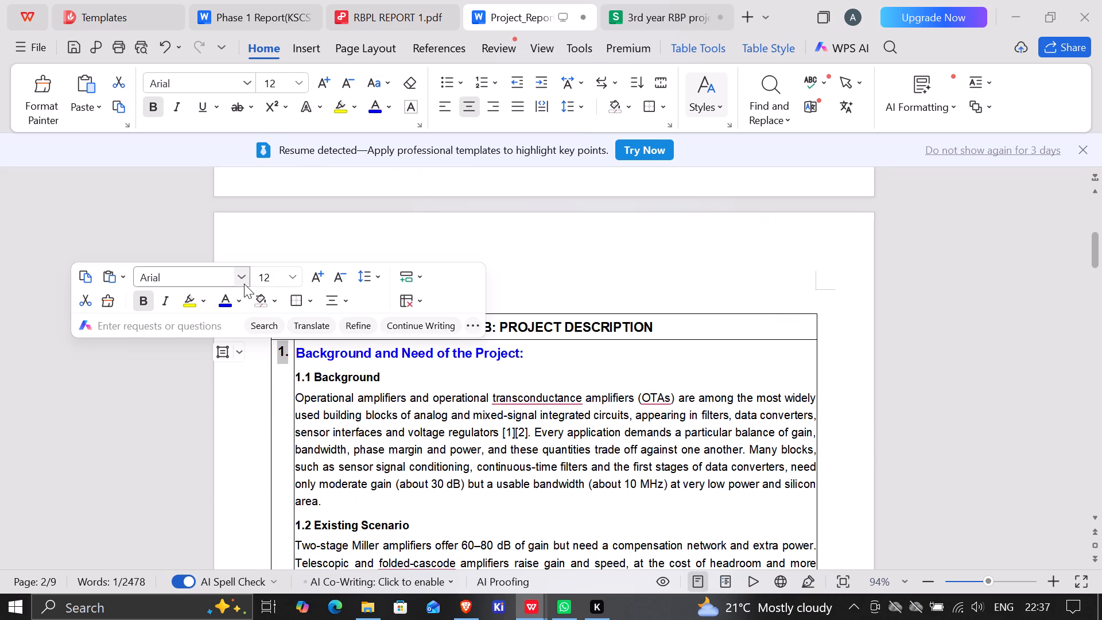
pyautogui.click(367, 73)
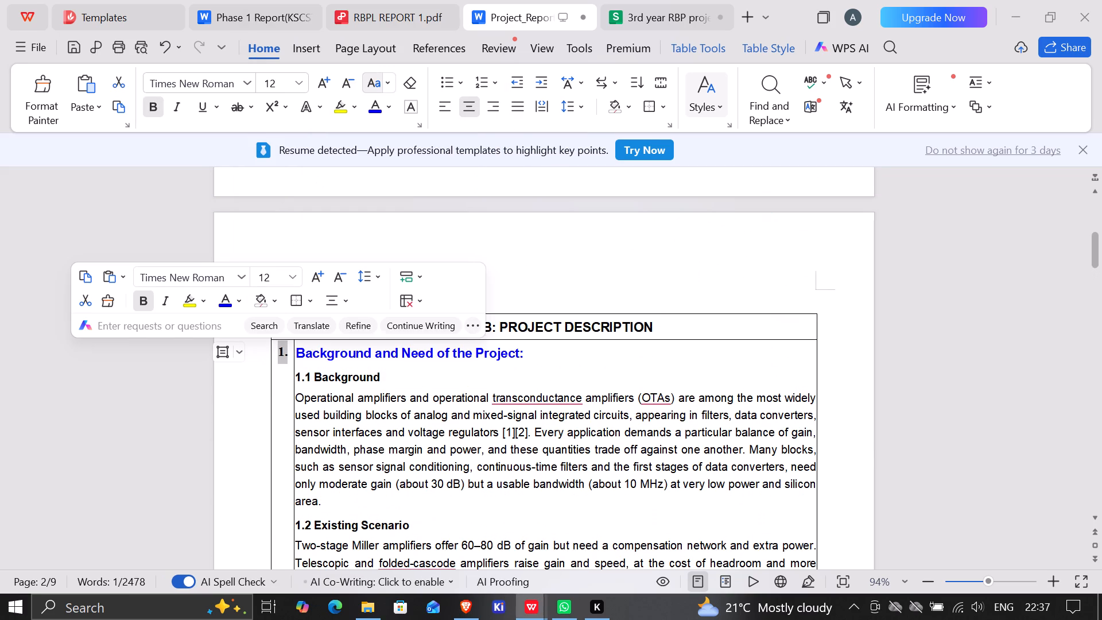
pyautogui.click(580, 345)
# Set the table title "PART - B: PROJECT DESCRIPTION" to Times New Roman.
pyautogui.moveTo(654, 322); pyautogui.dragTo(634, 322)
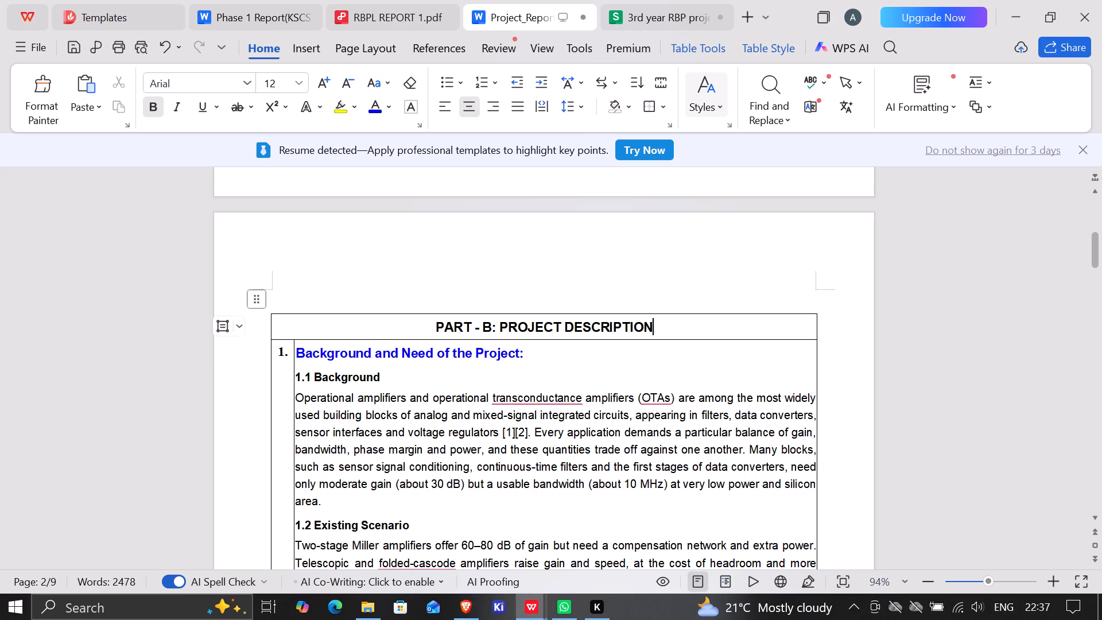
pyautogui.moveTo(634, 322); pyautogui.dragTo(439, 316)
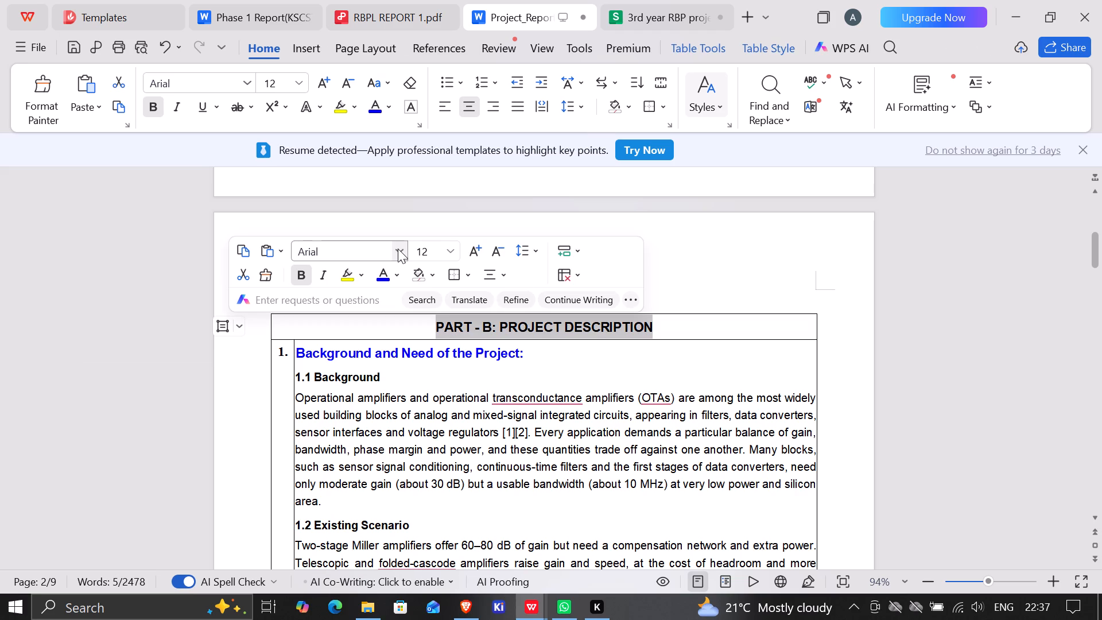
pyautogui.click(398, 249)
pyautogui.click(510, 63)
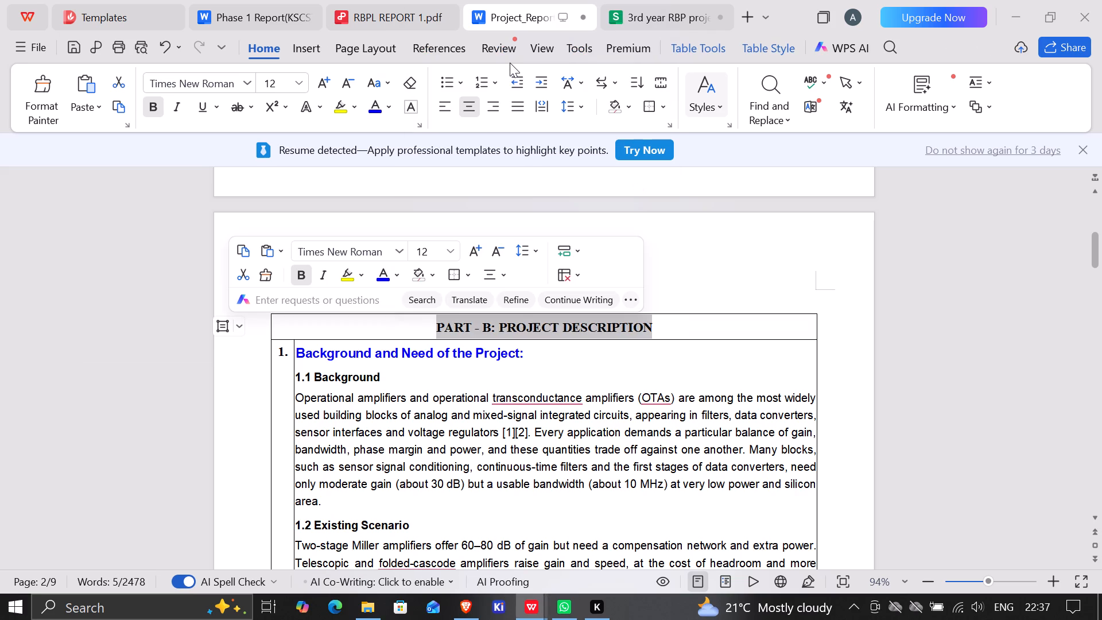
# Set the section 1 heading "Background and Need of the Project:" to Times New Roman.
pyautogui.moveTo(525, 354); pyautogui.dragTo(293, 346)
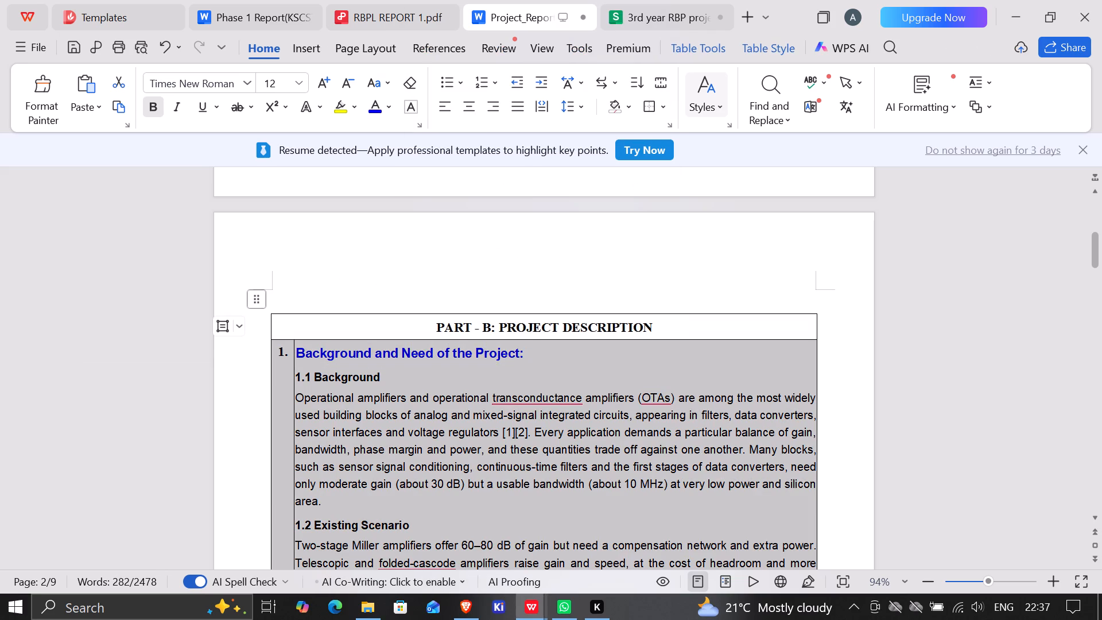
pyautogui.moveTo(293, 346); pyautogui.dragTo(296, 347)
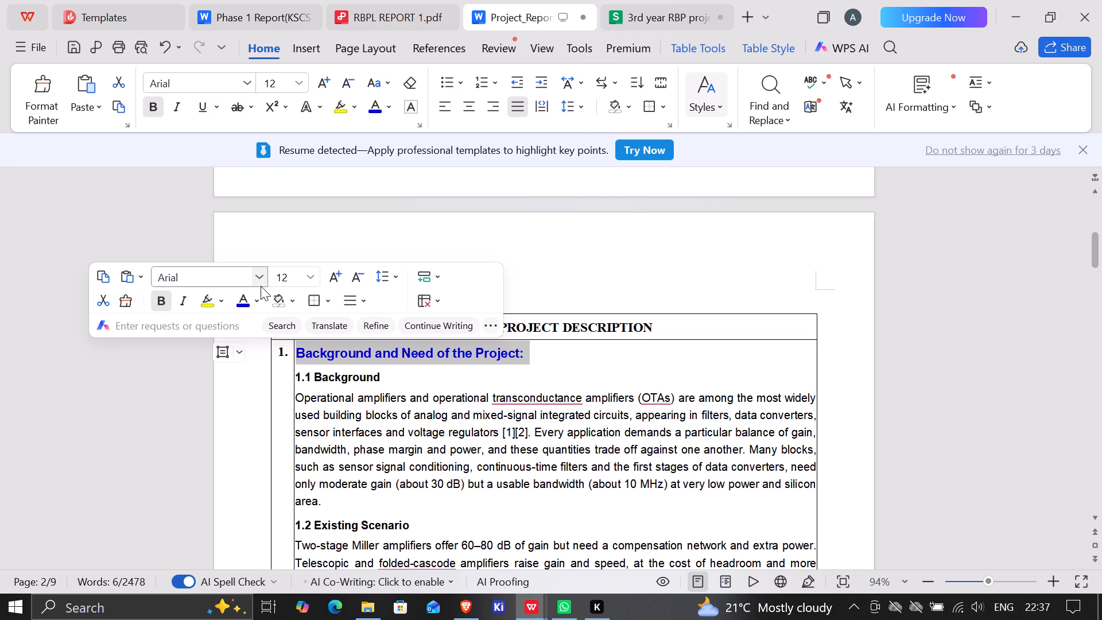
pyautogui.click(261, 286)
pyautogui.click(381, 69)
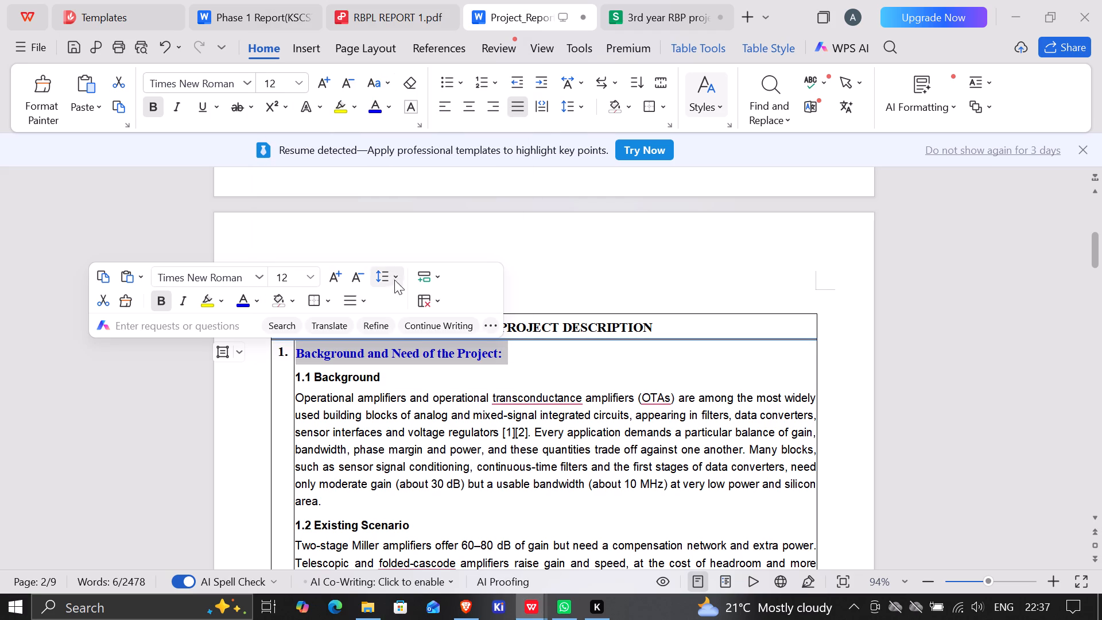
# Set the subheading "1.1 Background" to Times New Roman, size 12.
pyautogui.moveTo(386, 374); pyautogui.dragTo(300, 371)
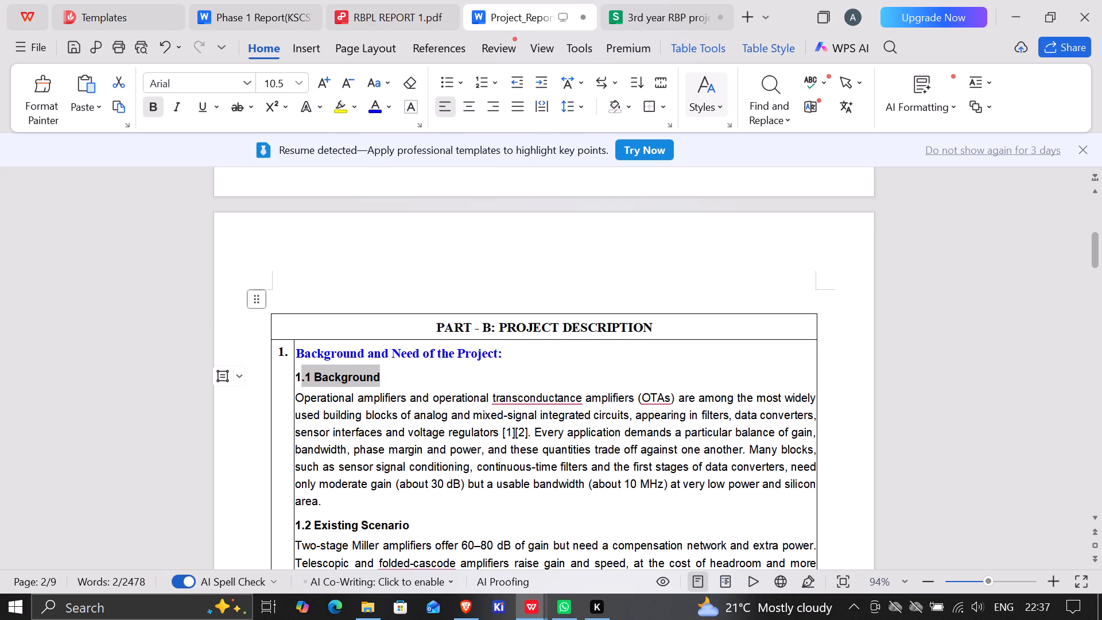
pyautogui.moveTo(300, 371); pyautogui.dragTo(296, 371)
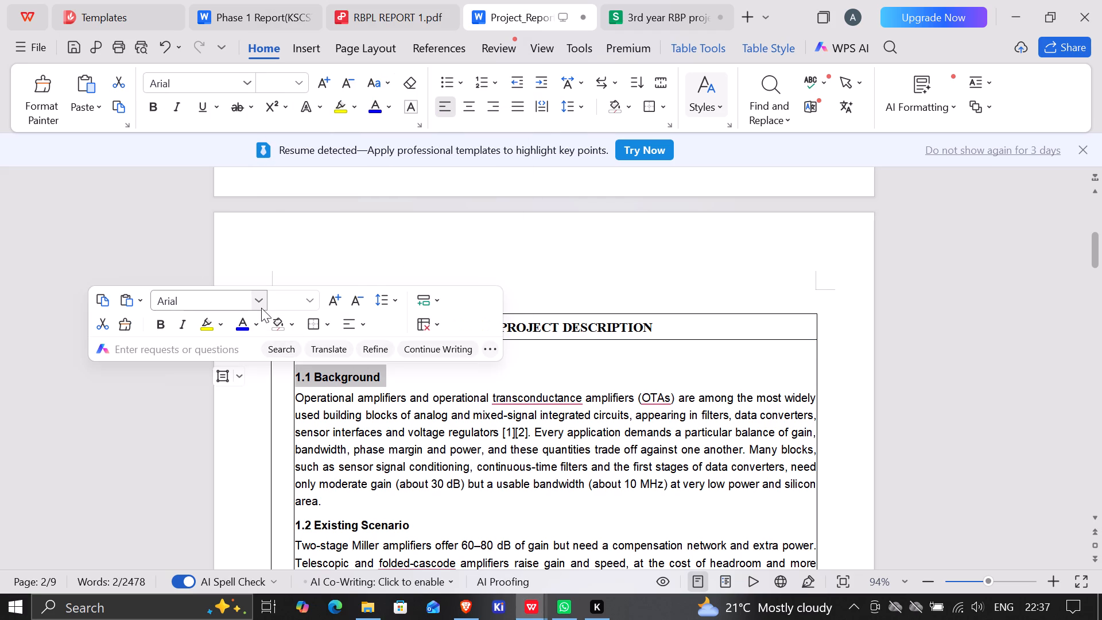
pyautogui.click(259, 303)
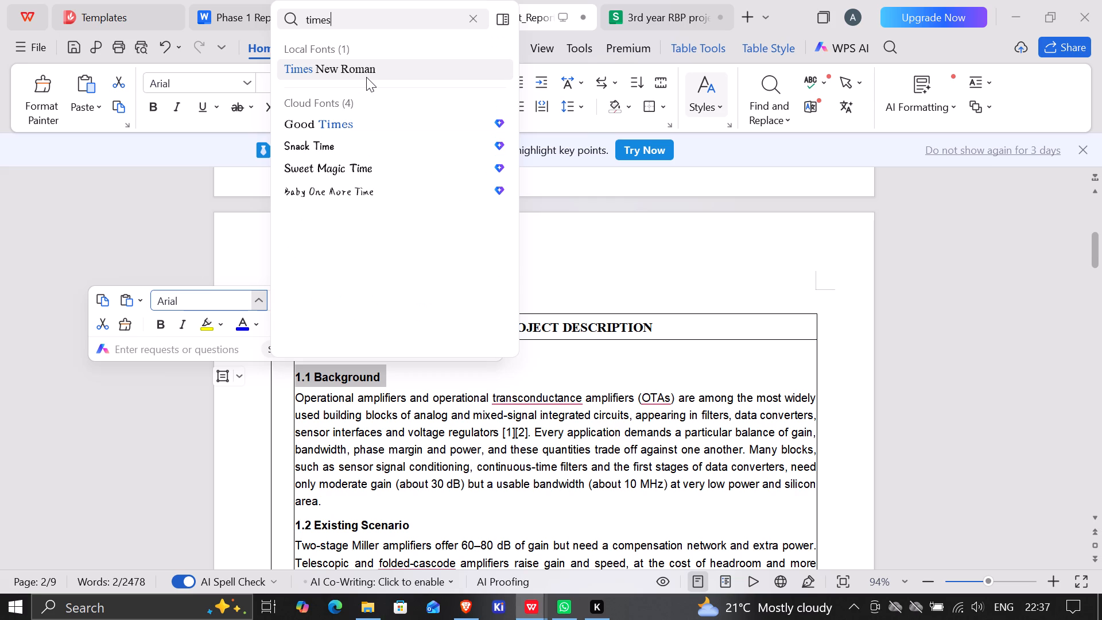
pyautogui.click(366, 77)
pyautogui.click(315, 298)
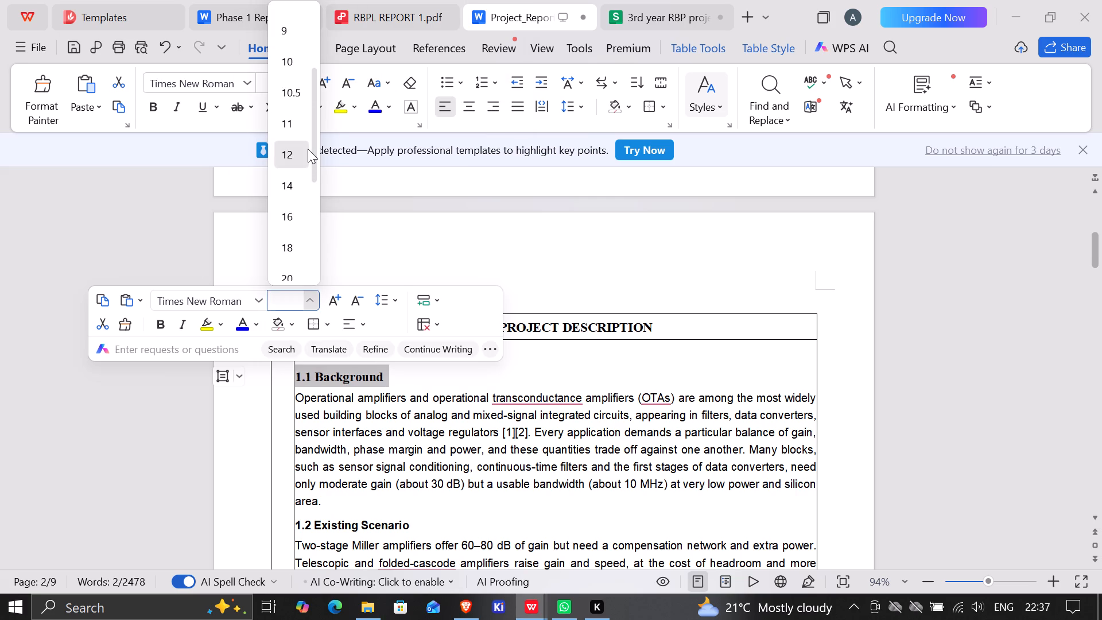
pyautogui.click(308, 149)
pyautogui.click(438, 381)
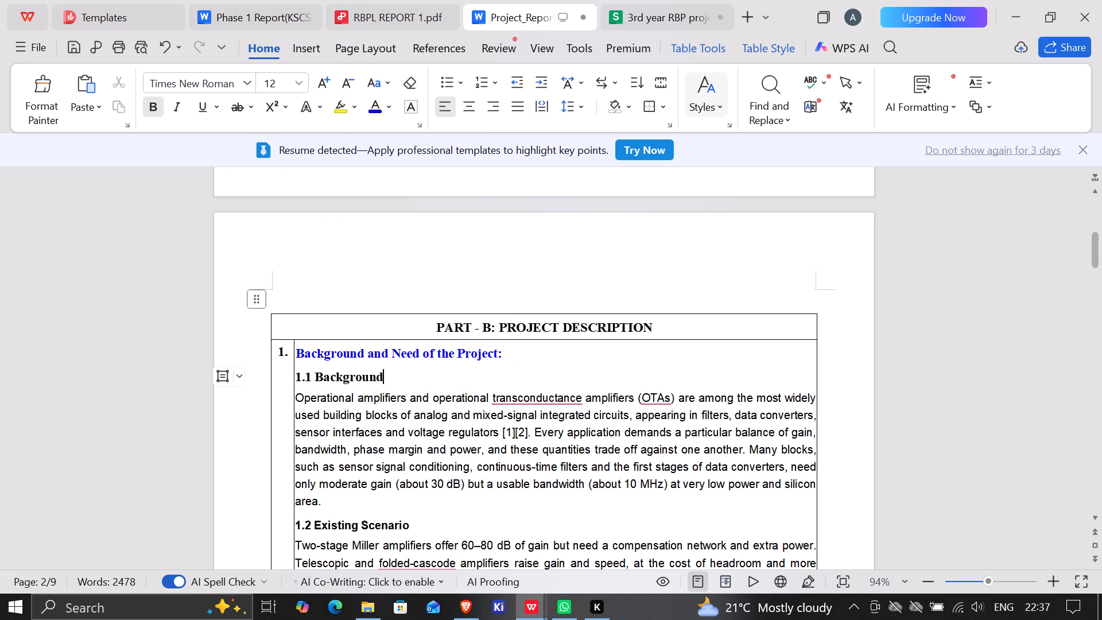
# Set the body paragraph under 1.1 Background to Times New Roman, size 10.
pyautogui.moveTo(296, 398); pyautogui.dragTo(321, 496)
pyautogui.click(285, 492)
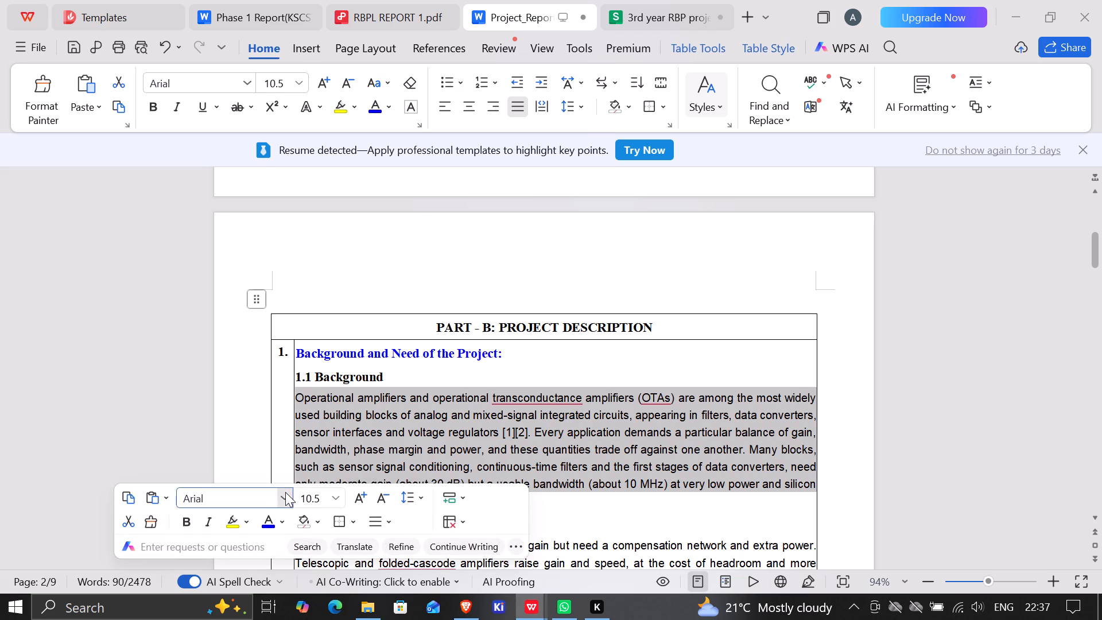
pyautogui.click(323, 78)
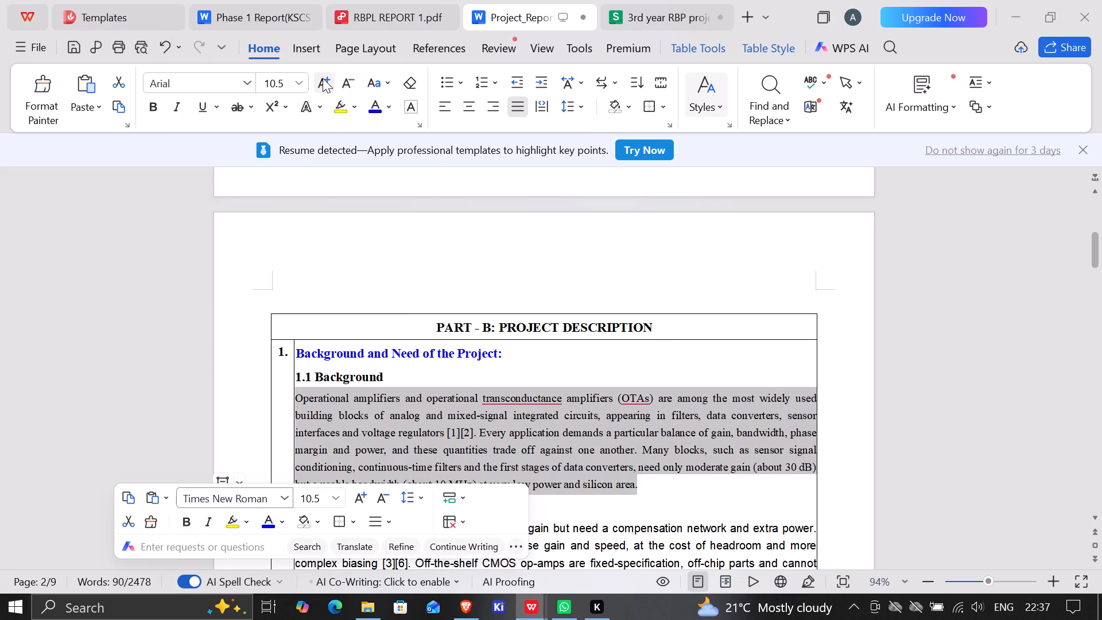
pyautogui.click(337, 502)
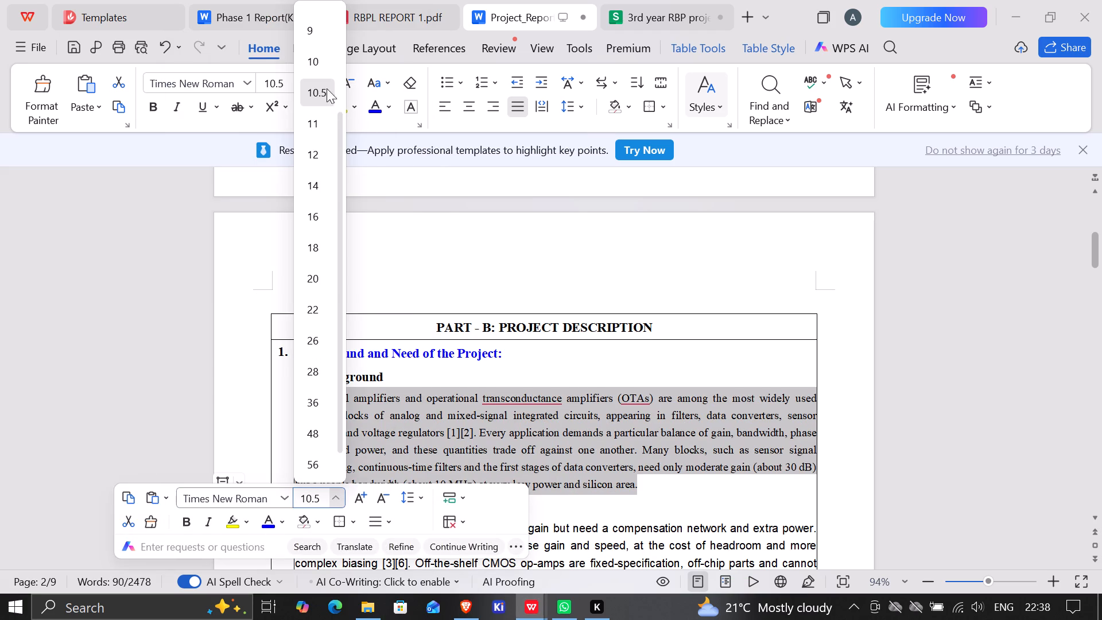
pyautogui.click(327, 72)
pyautogui.click(430, 378)
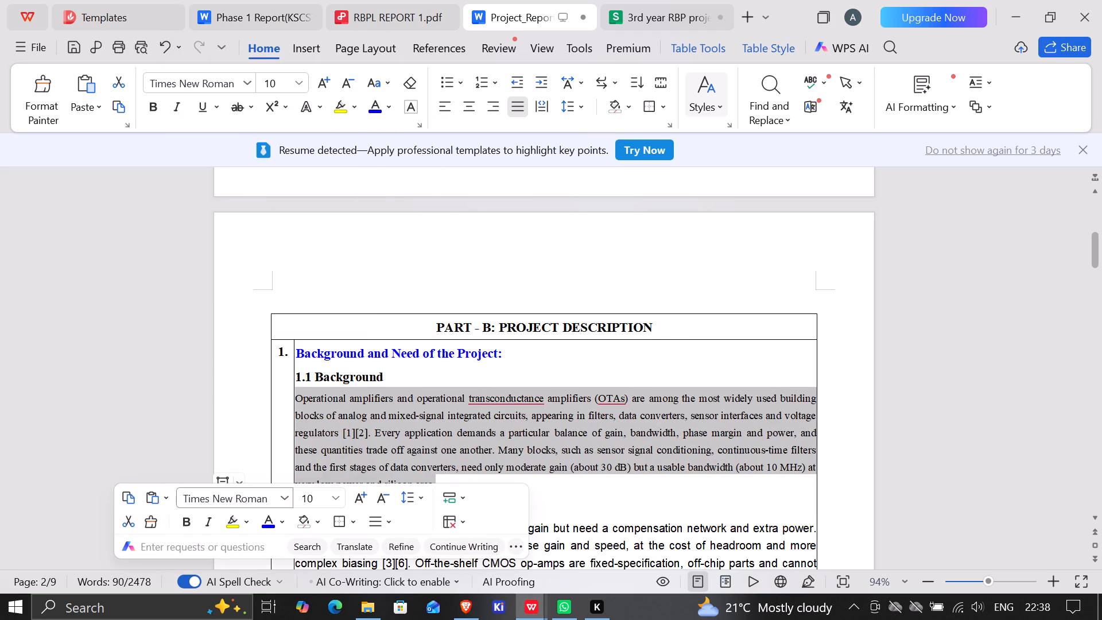
# Set the subheading "1.2 Existing Scenario" to Times New Roman, size 12.
pyautogui.scroll(-3, 430, 378)
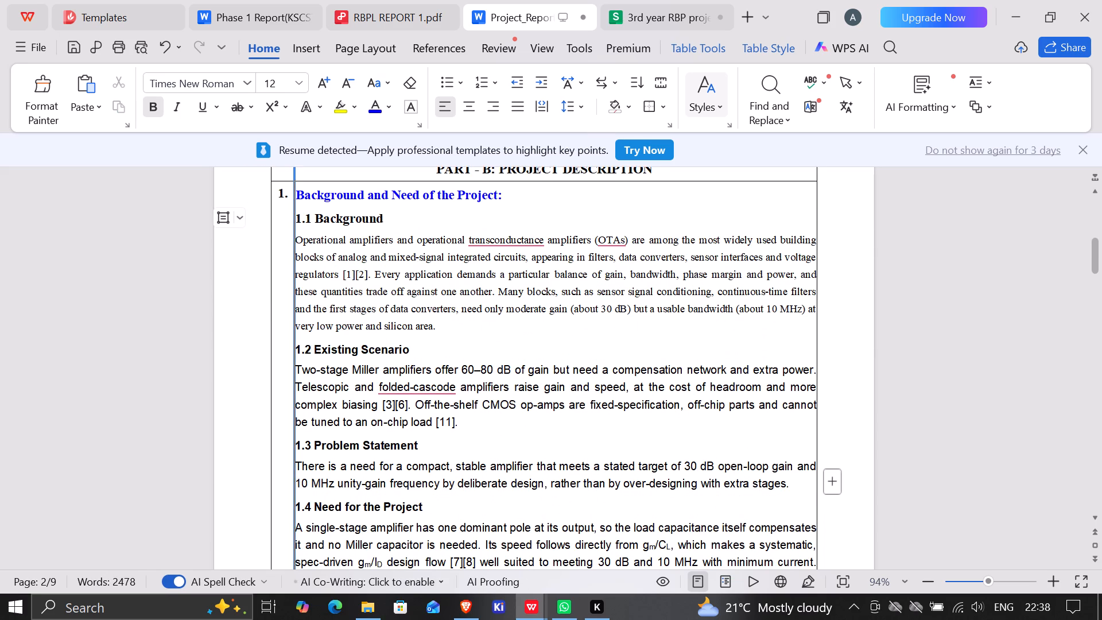
pyautogui.moveTo(297, 347); pyautogui.dragTo(358, 350)
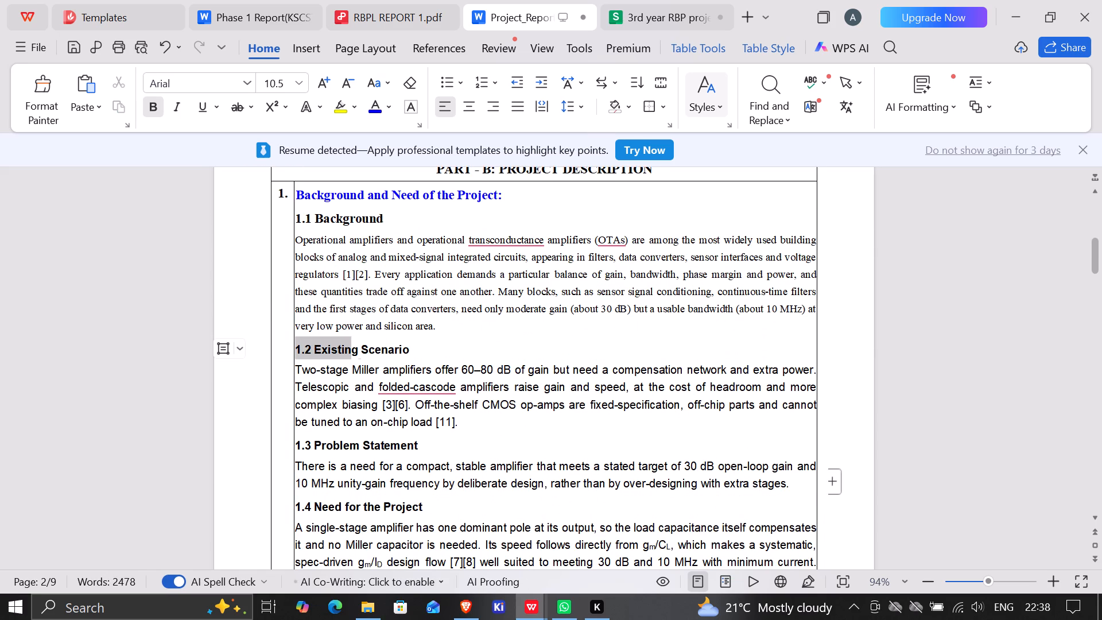
pyautogui.moveTo(358, 350); pyautogui.dragTo(412, 352)
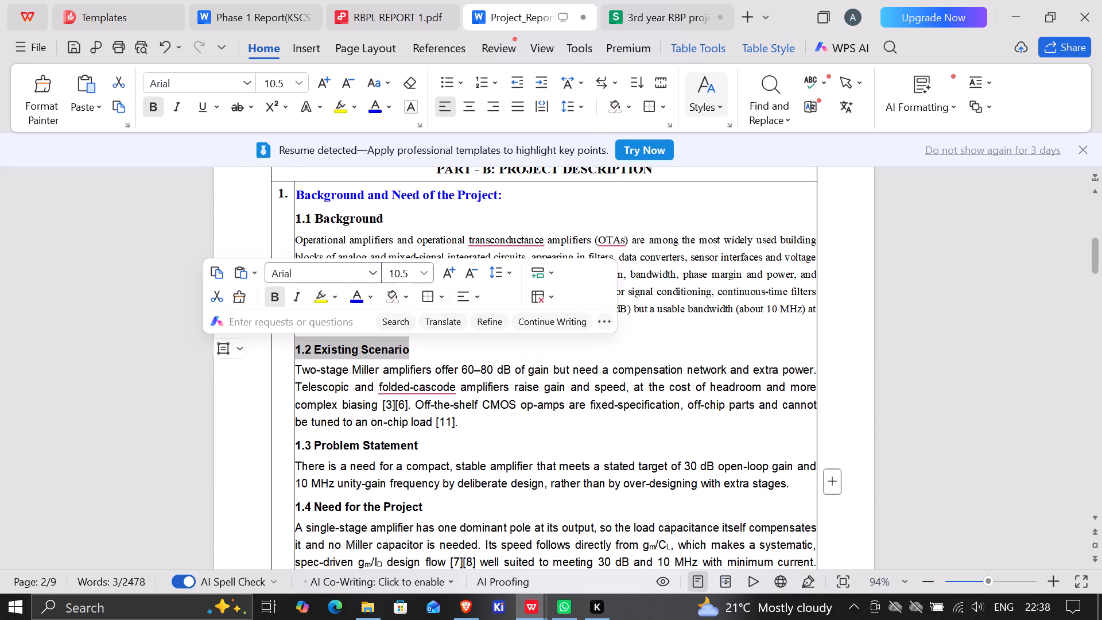
pyautogui.click(378, 268)
pyautogui.click(483, 70)
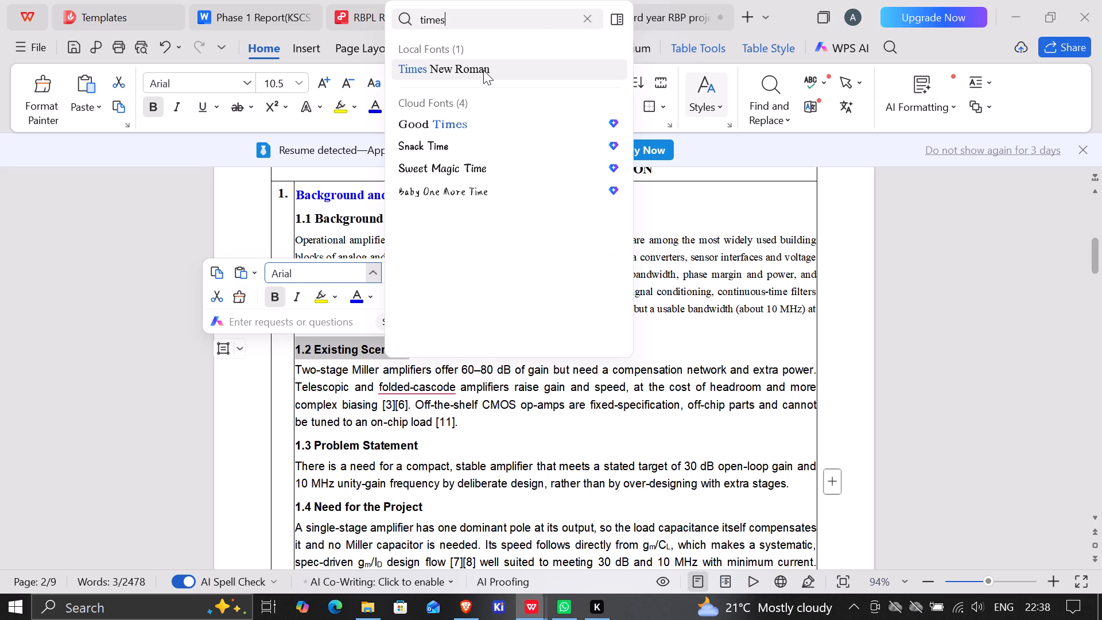
pyautogui.click(421, 270)
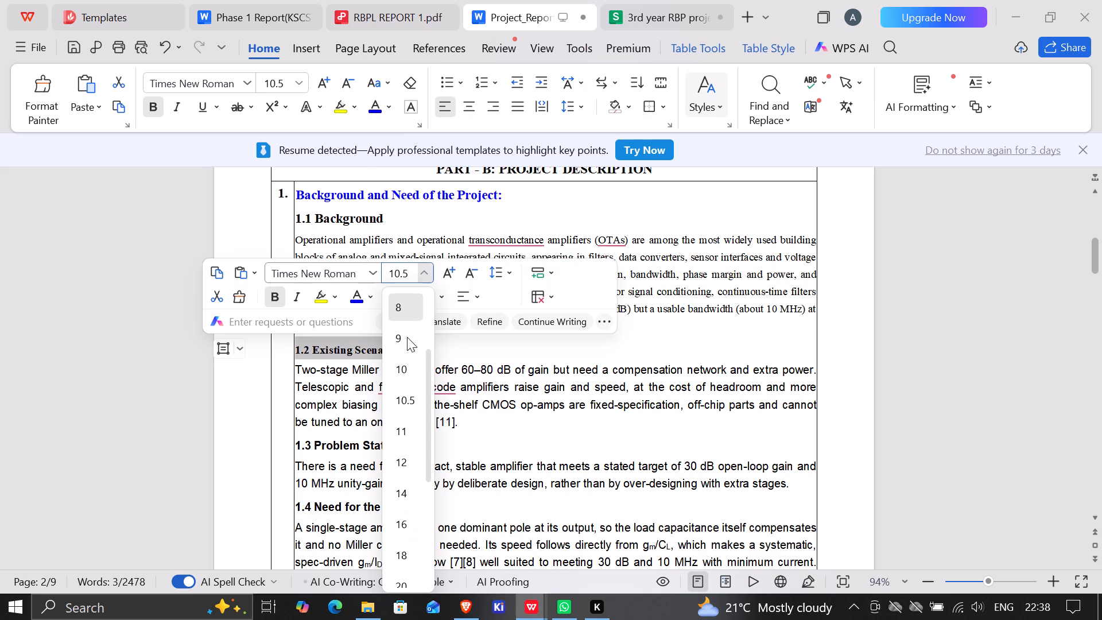
pyautogui.click(416, 459)
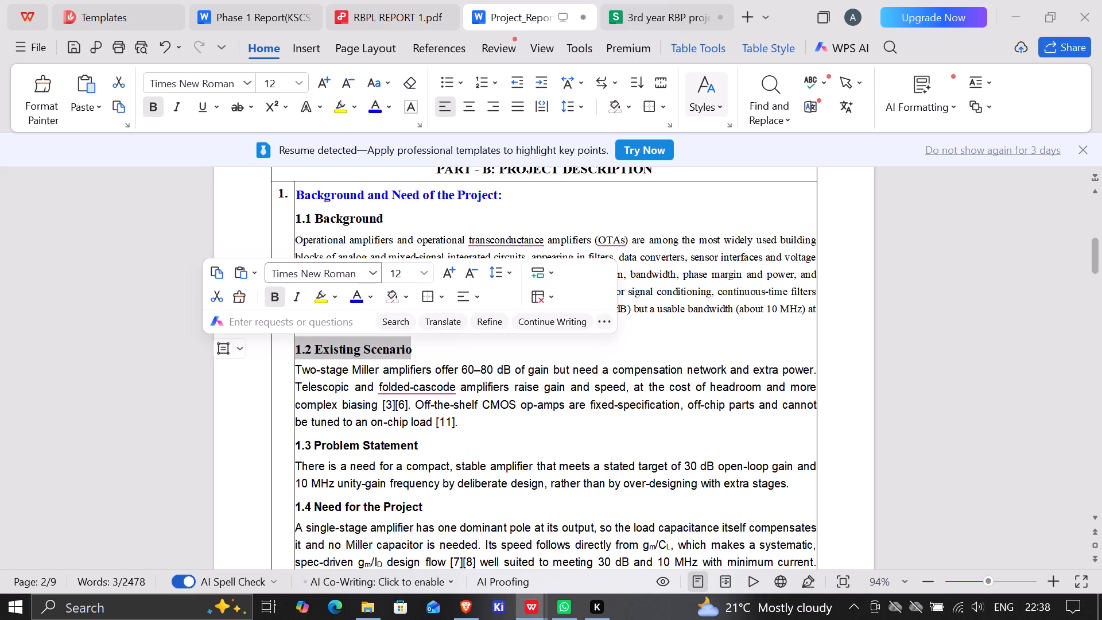
# Set the subheading "1.3 Problem Statement" to Times New Roman, size 12.
pyautogui.moveTo(428, 441); pyautogui.dragTo(297, 438)
pyautogui.click(265, 366)
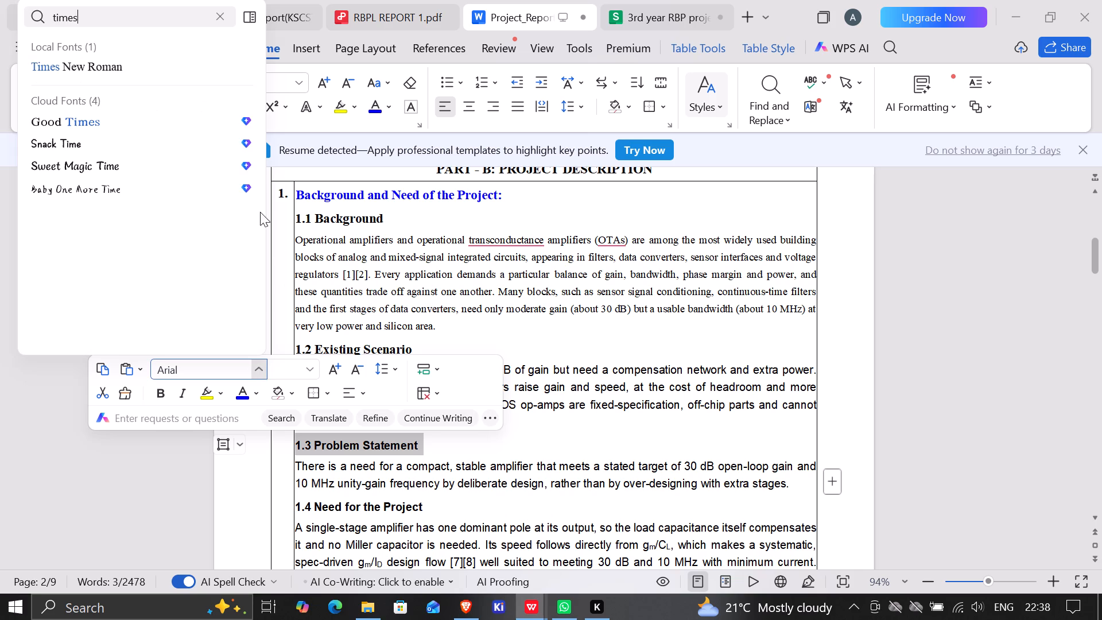
pyautogui.click(180, 63)
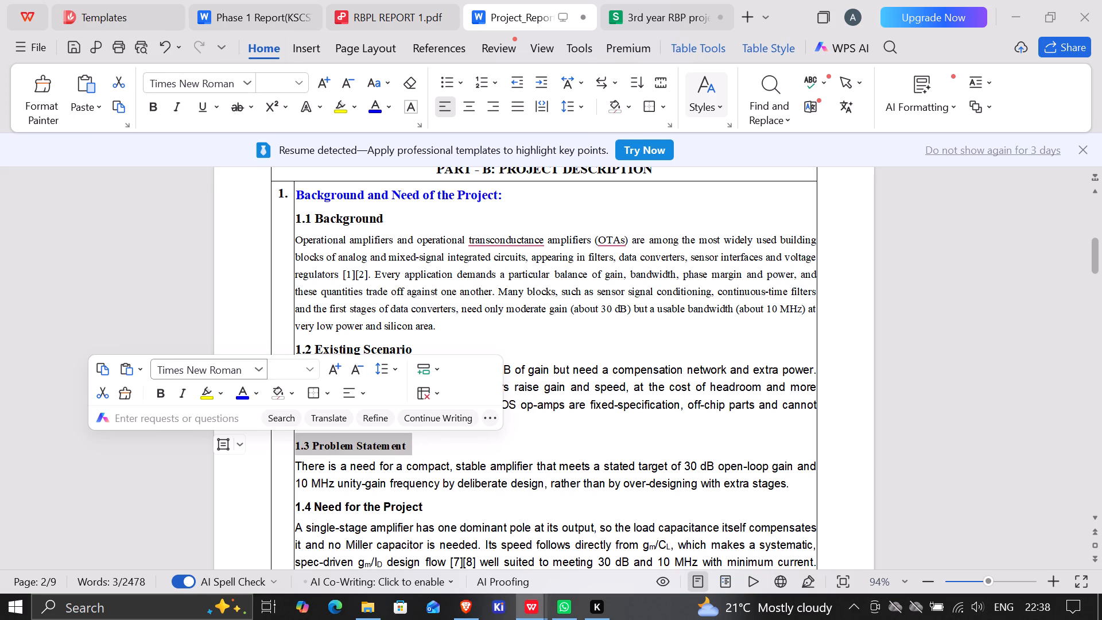
pyautogui.click(308, 373)
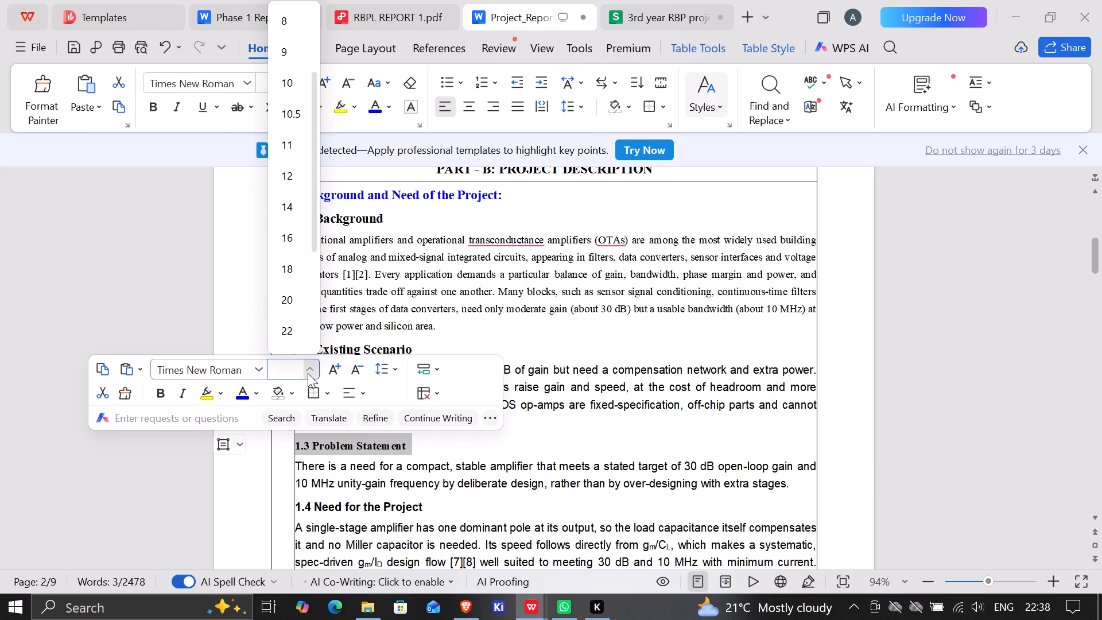
pyautogui.click(286, 179)
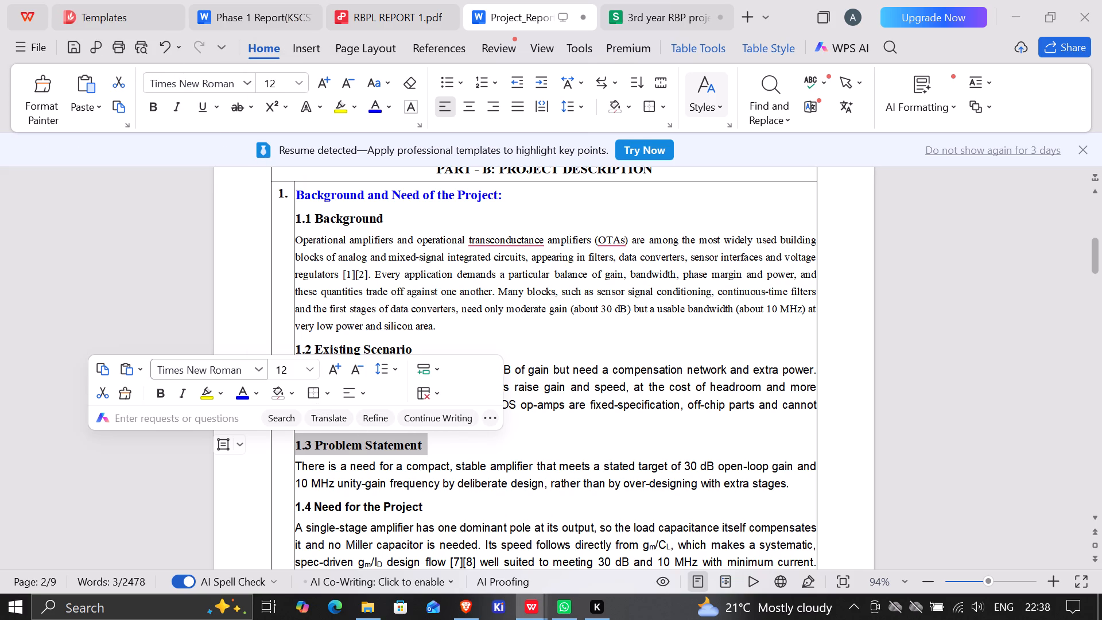
# Set the subheading "1.4 Need for the Project" to Times New Roman, size 12.
pyautogui.moveTo(425, 504); pyautogui.dragTo(297, 502)
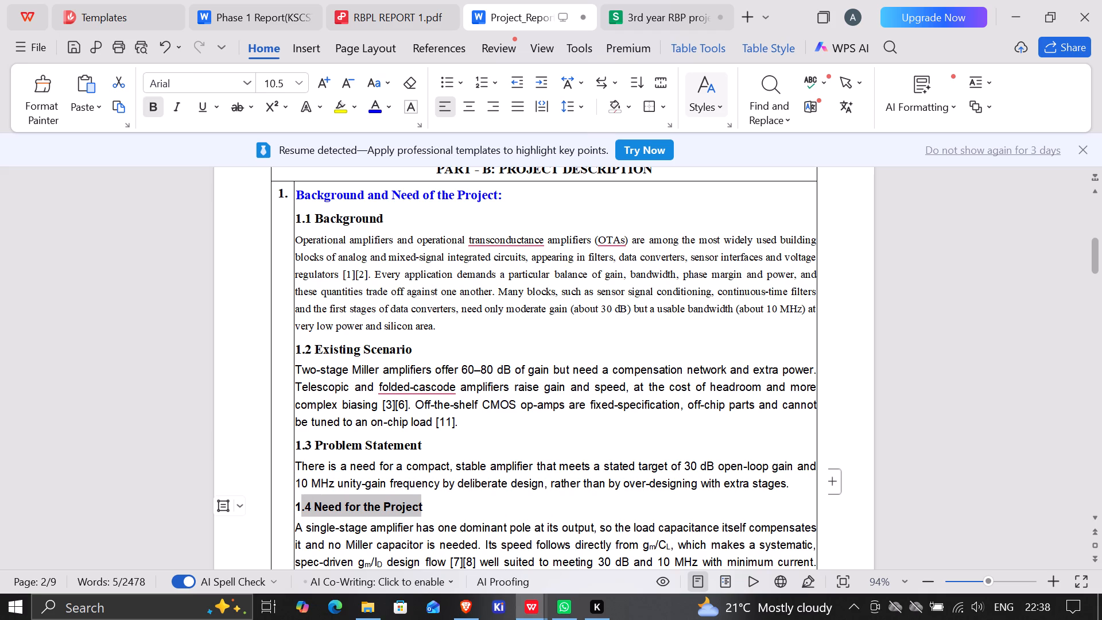
pyautogui.moveTo(297, 502); pyautogui.dragTo(295, 502)
pyautogui.click(262, 440)
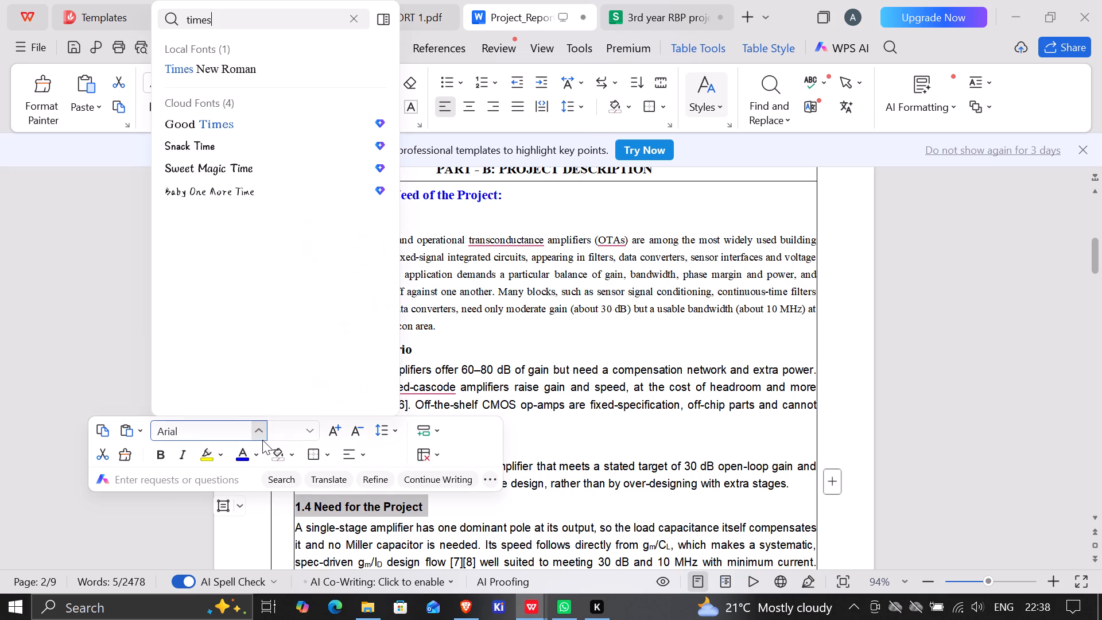
pyautogui.click(286, 72)
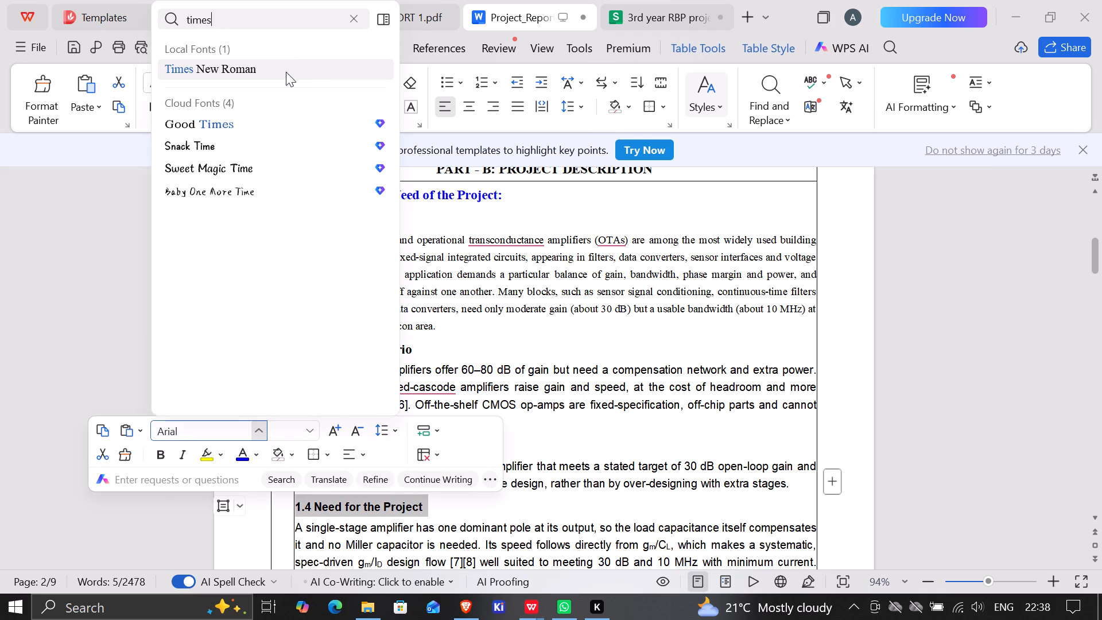
pyautogui.click(313, 429)
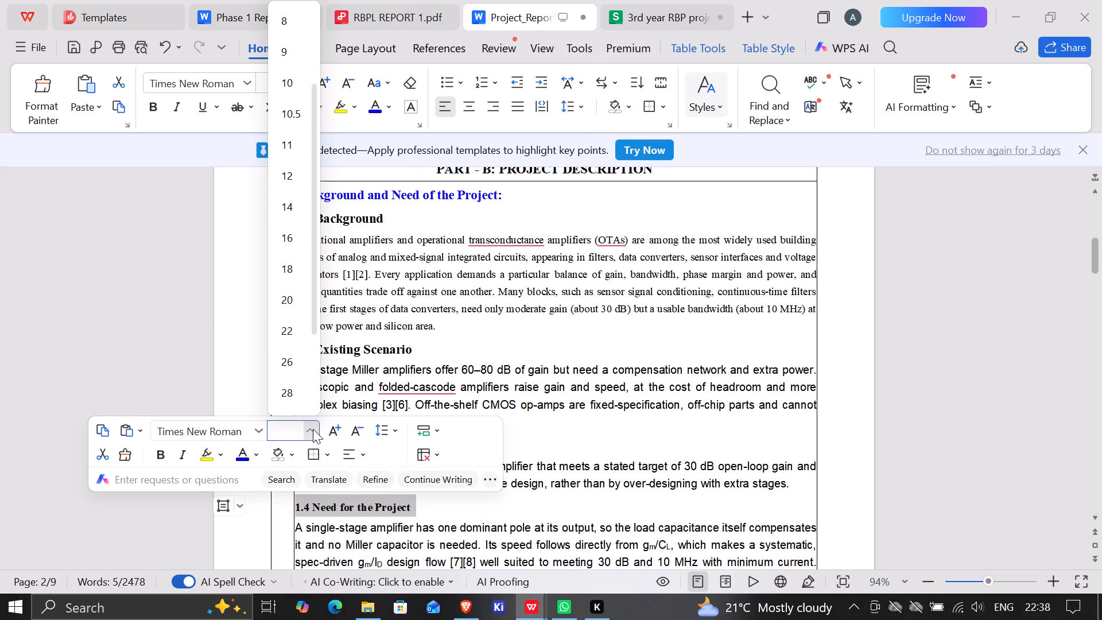
pyautogui.click(300, 176)
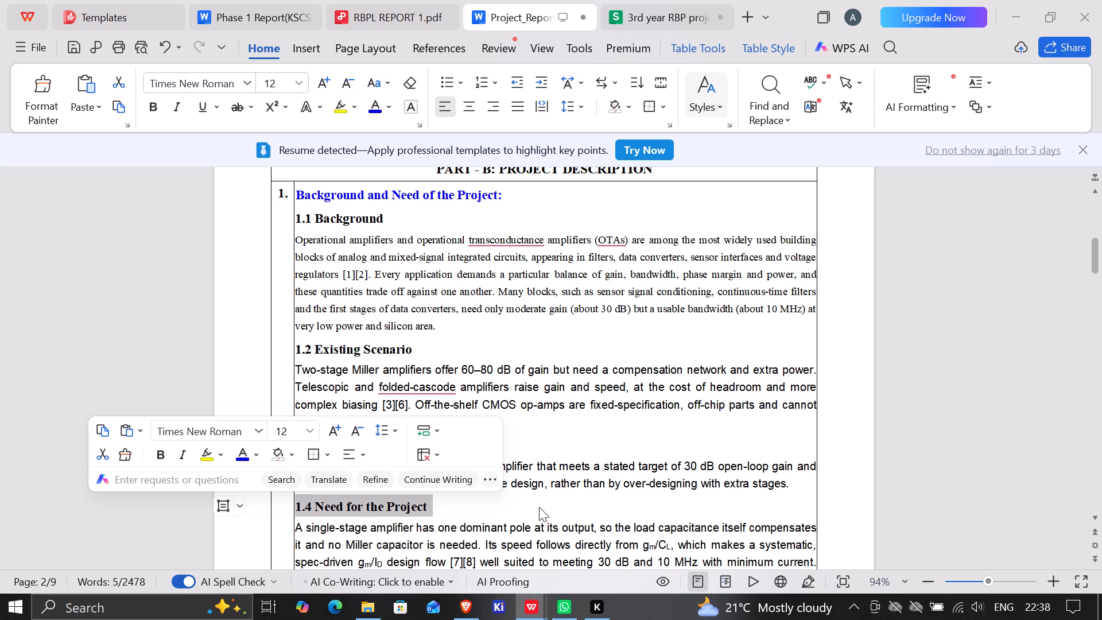
pyautogui.click(535, 520)
# Set the subheading "1.5 Beneficiaries" to Times New Roman, size 12.
pyautogui.scroll(-1, 440, 506)
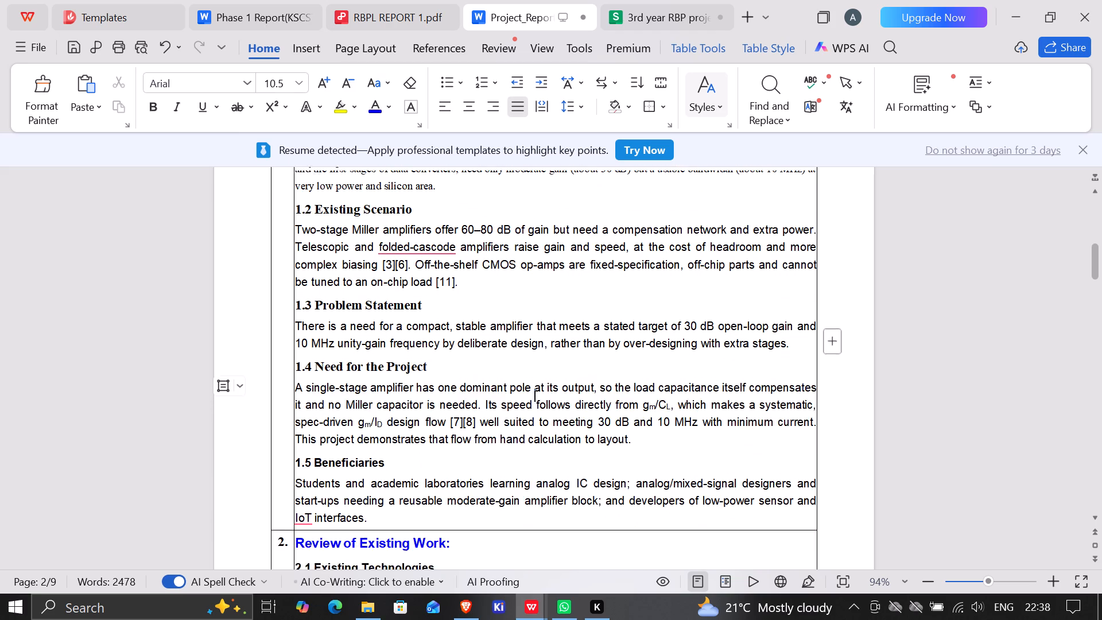
pyautogui.scroll(-1, 440, 506)
pyautogui.moveTo(385, 430); pyautogui.dragTo(294, 431)
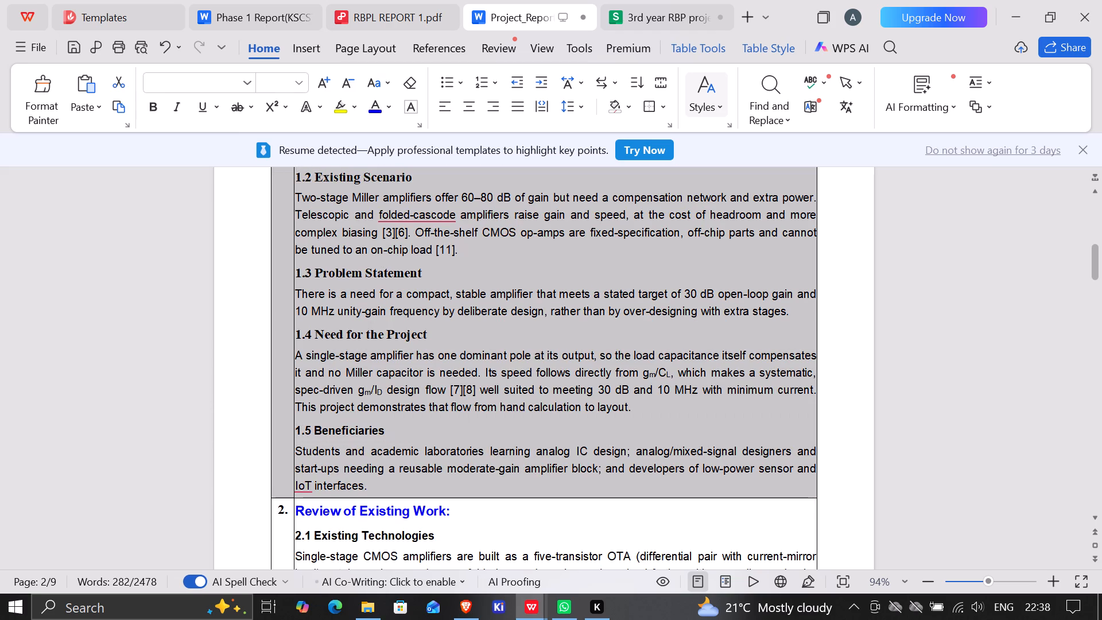
pyautogui.moveTo(294, 431); pyautogui.dragTo(296, 431)
pyautogui.click(260, 361)
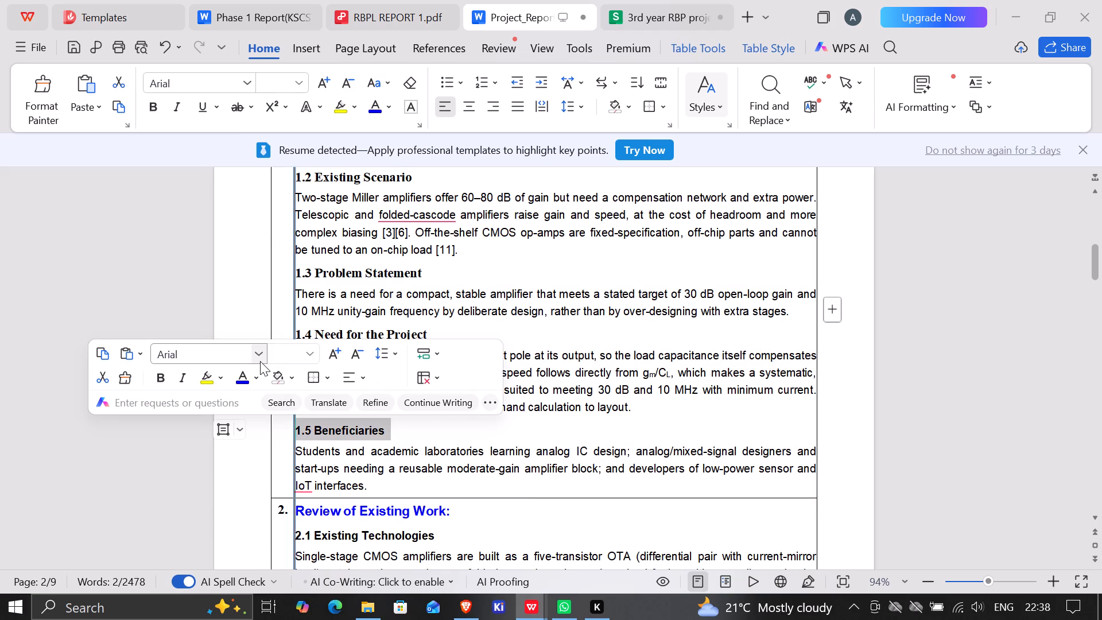
pyautogui.click(369, 300)
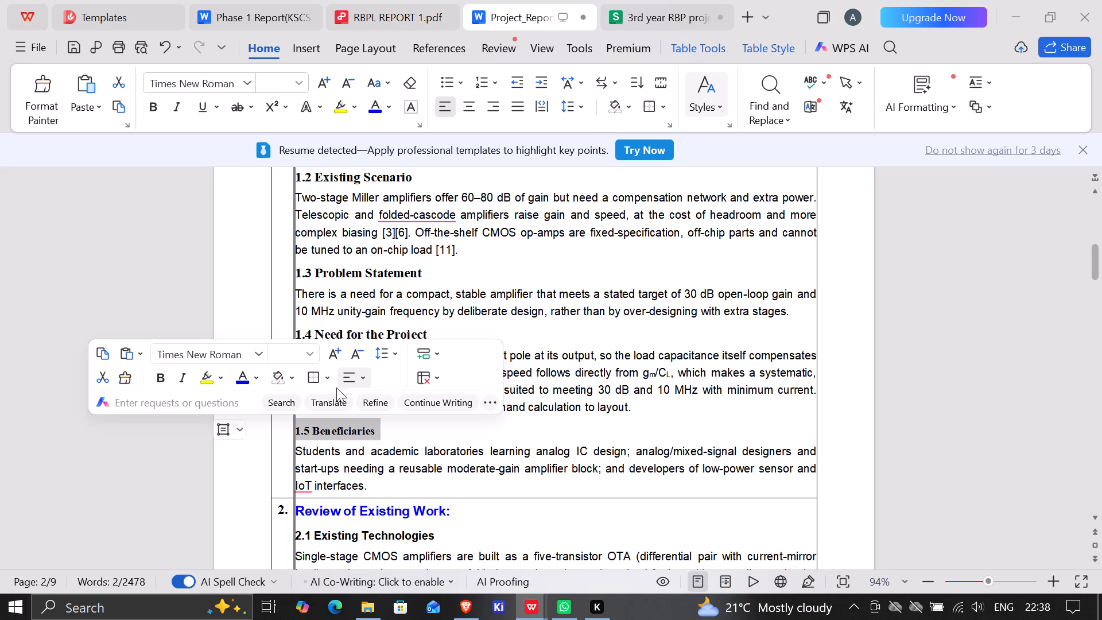
pyautogui.click(314, 352)
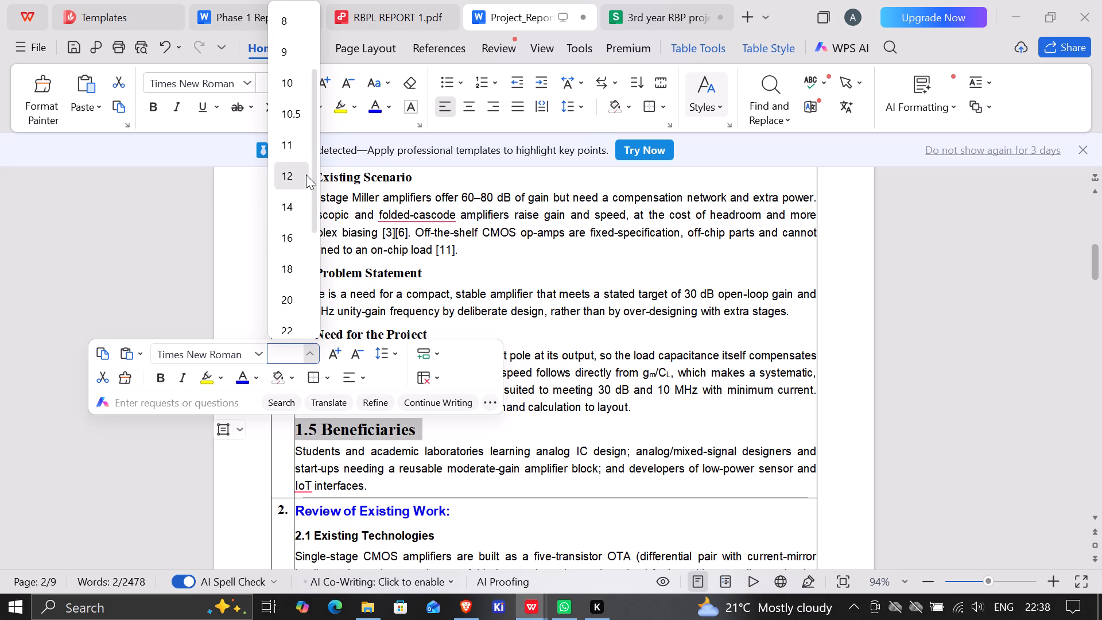
pyautogui.click(306, 175)
pyautogui.click(398, 454)
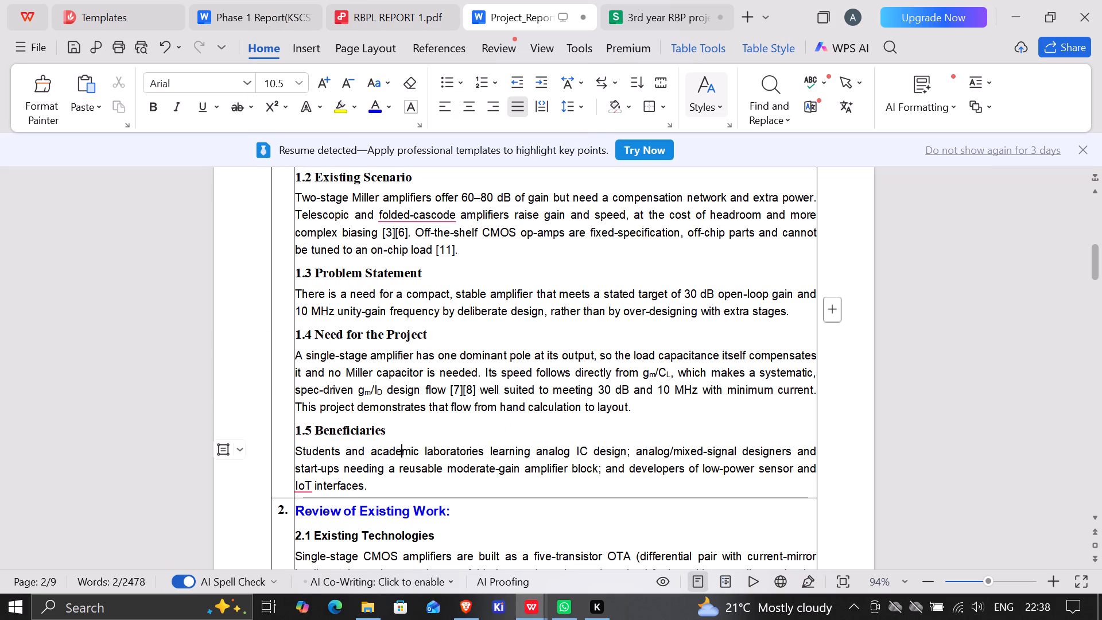
# Set the body paragraph under 1.5 Beneficiaries to Times New Roman, size 10.
pyautogui.moveTo(374, 486); pyautogui.dragTo(300, 451)
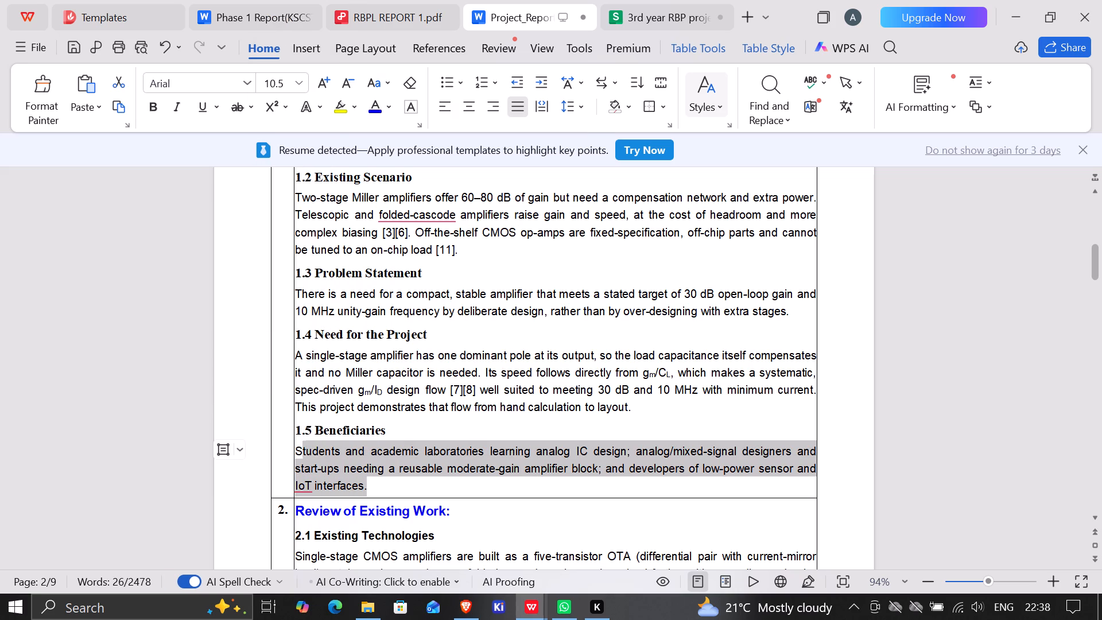
pyautogui.moveTo(300, 451); pyautogui.dragTo(297, 451)
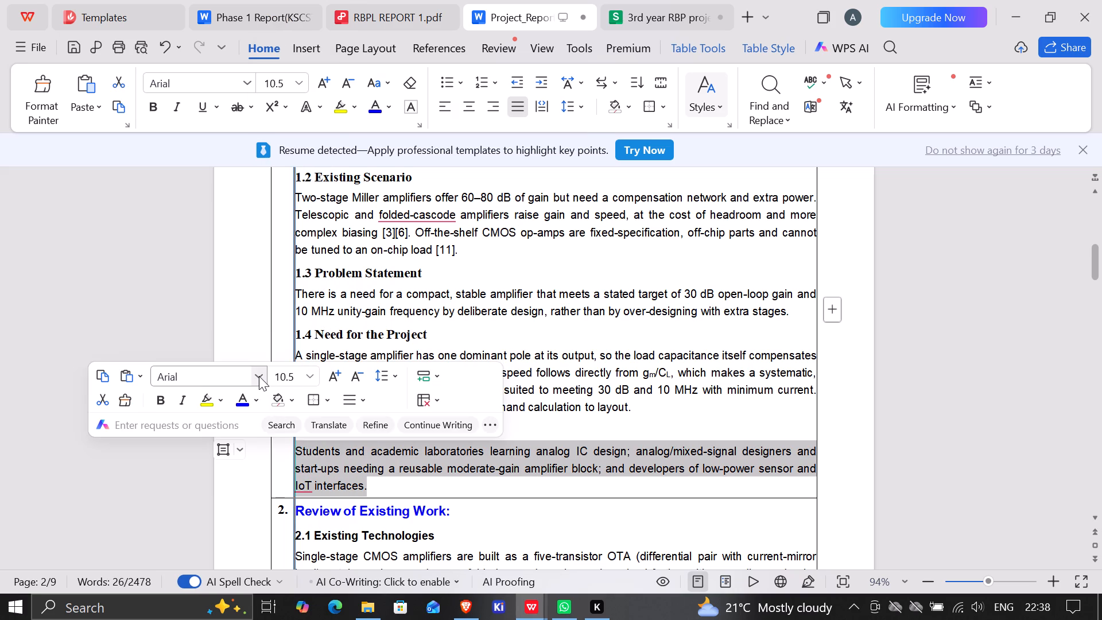
pyautogui.click(259, 376)
pyautogui.click(299, 82)
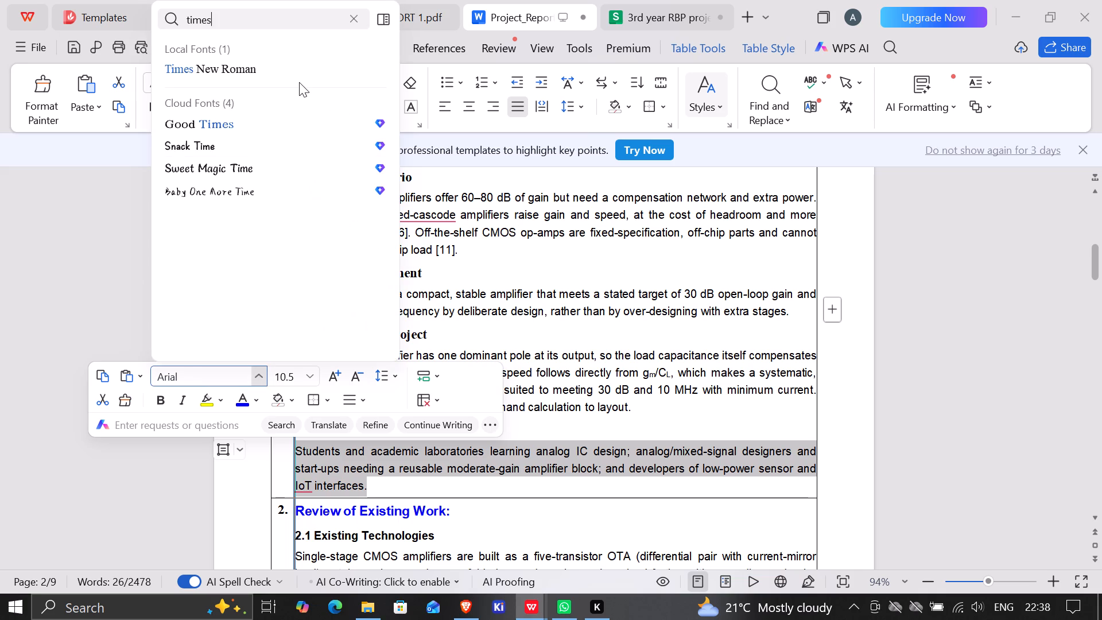
pyautogui.click(293, 76)
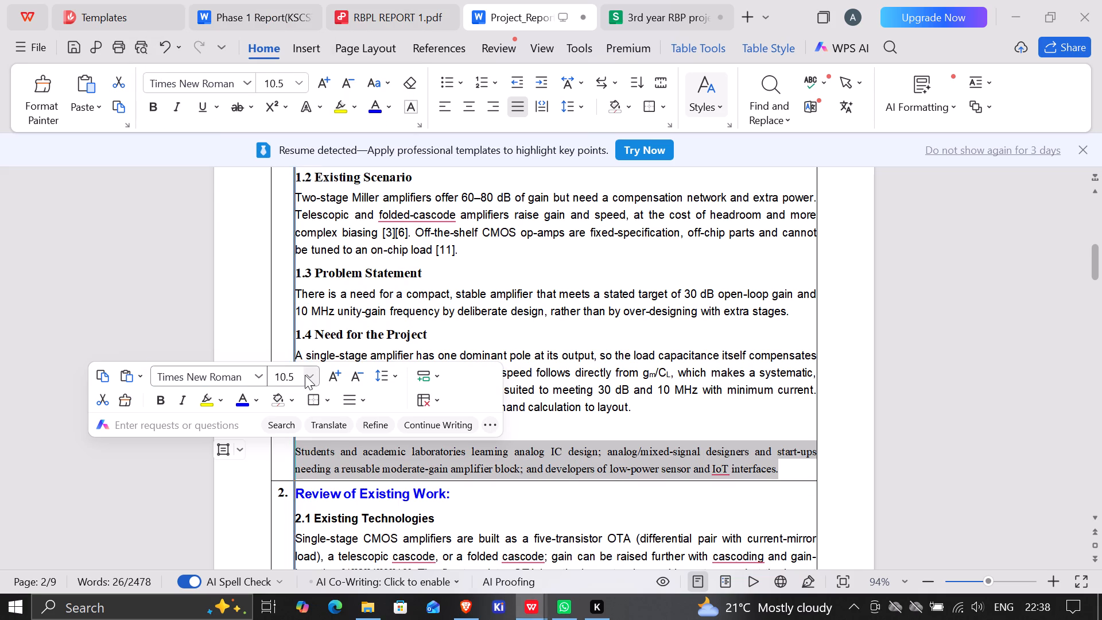
pyautogui.click(305, 375)
pyautogui.click(300, 68)
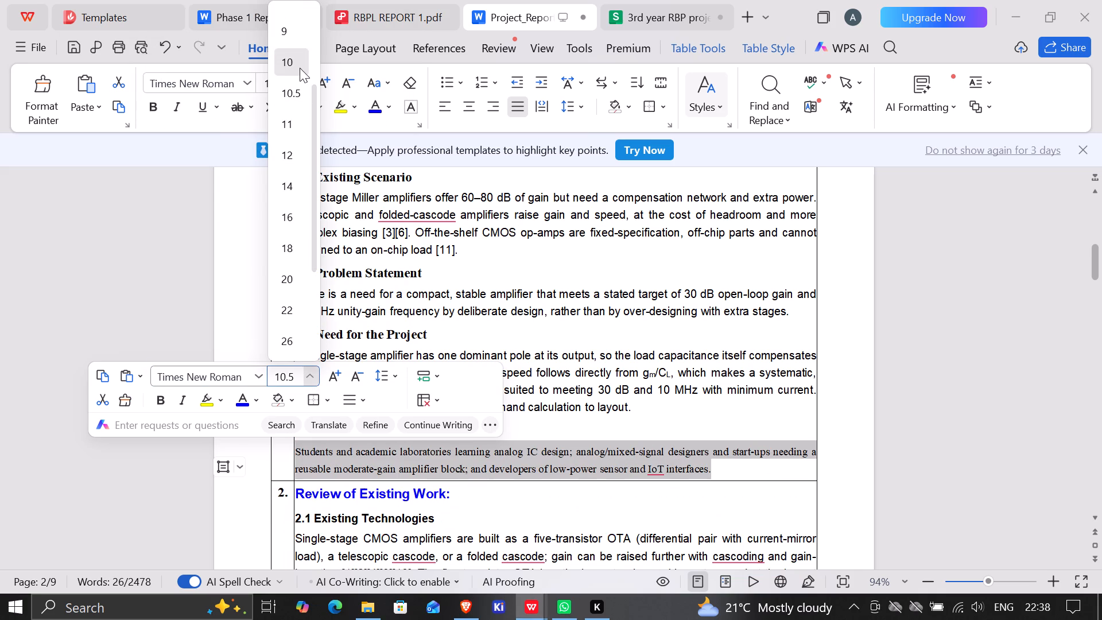
# Set the body paragraph under 1.4 Need for the Project to Times New Roman, size 10.
pyautogui.click(540, 422)
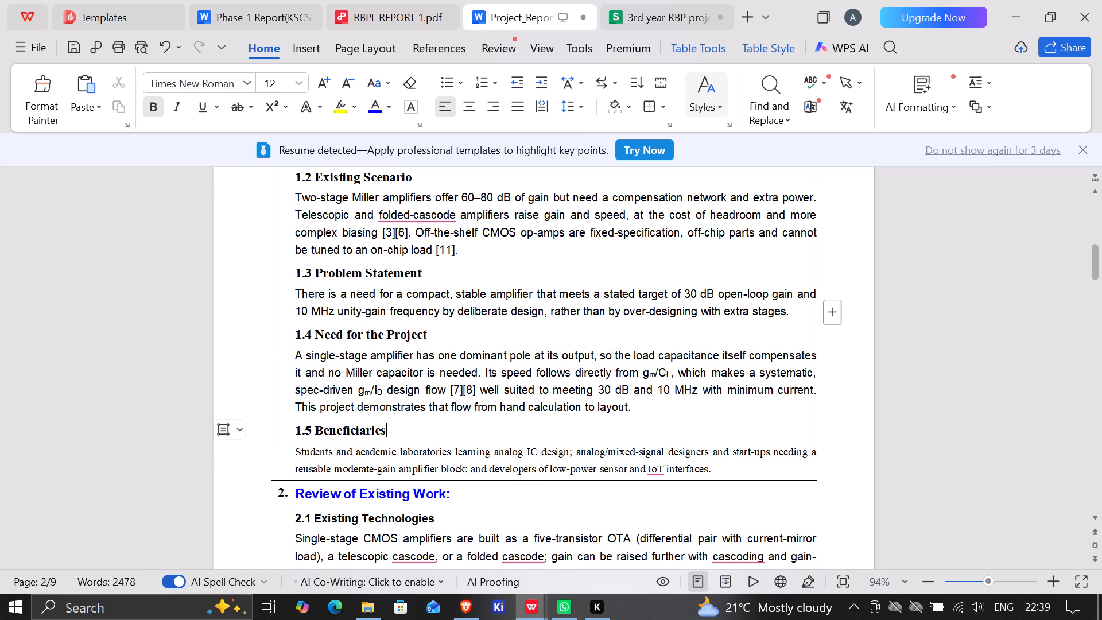
pyautogui.moveTo(632, 406); pyautogui.dragTo(301, 347)
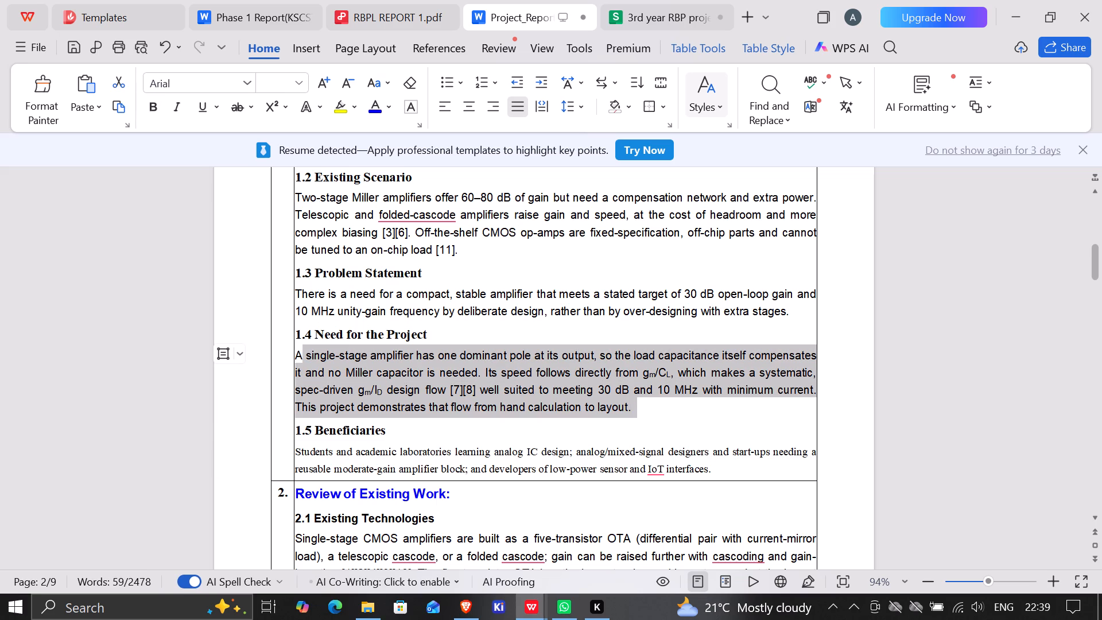
pyautogui.moveTo(301, 347); pyautogui.dragTo(297, 348)
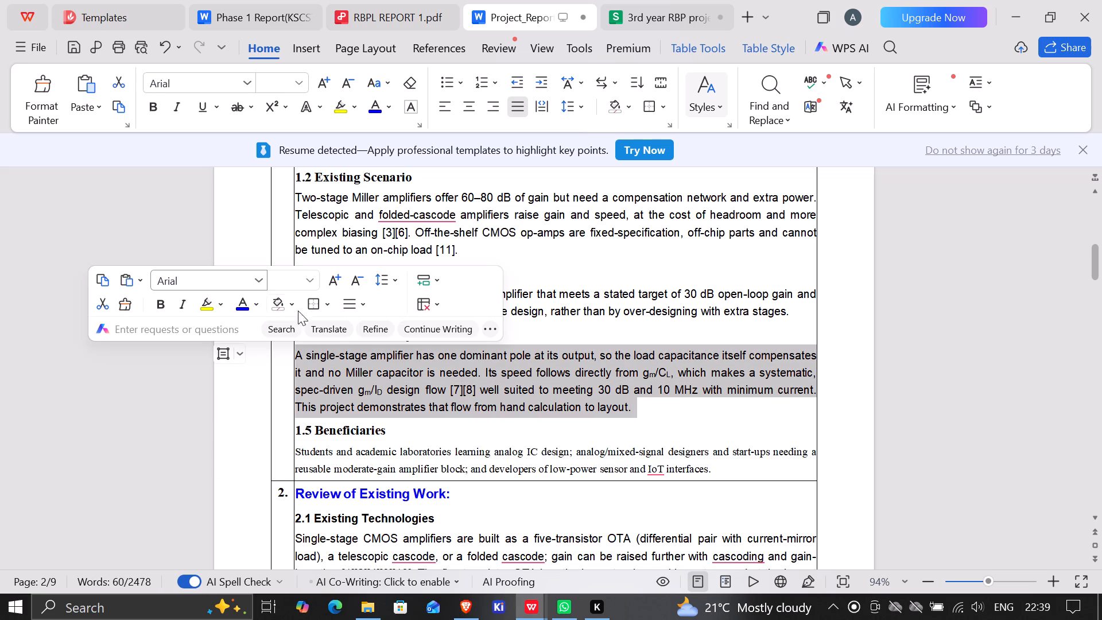
pyautogui.click(255, 273)
pyautogui.click(343, 59)
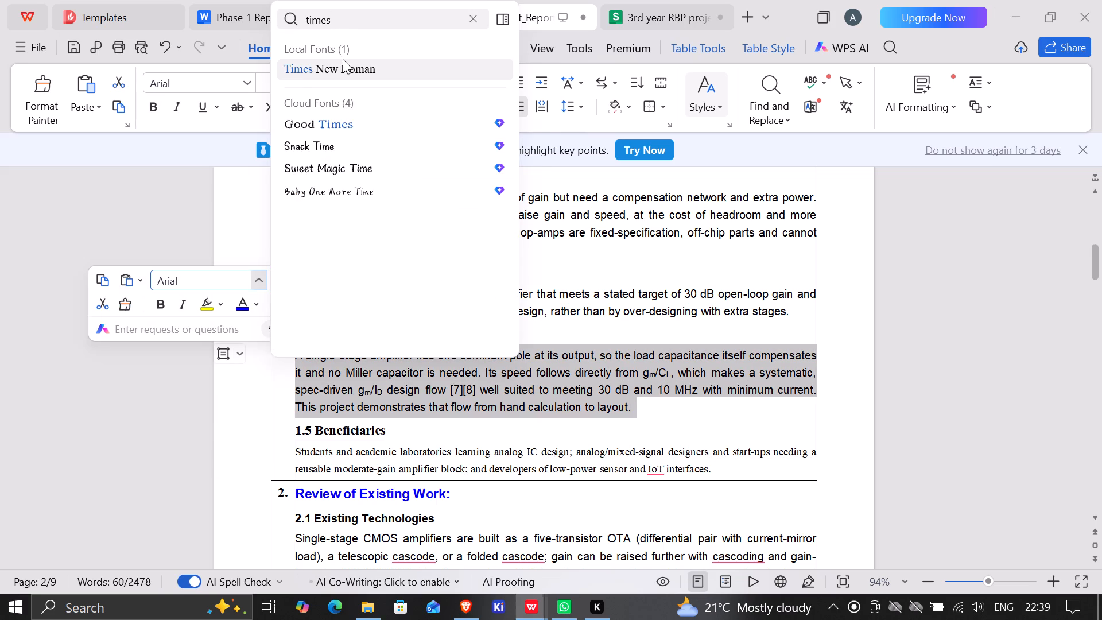
pyautogui.click(287, 281)
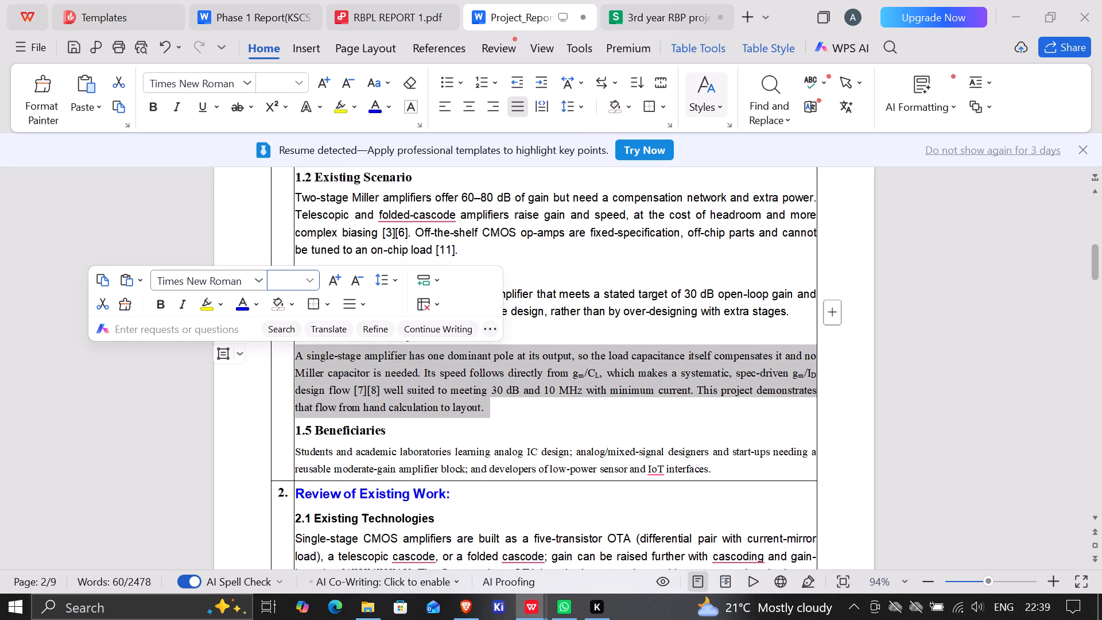
pyautogui.write('10')
pyautogui.click(545, 341)
pyautogui.scroll(1, 545, 341)
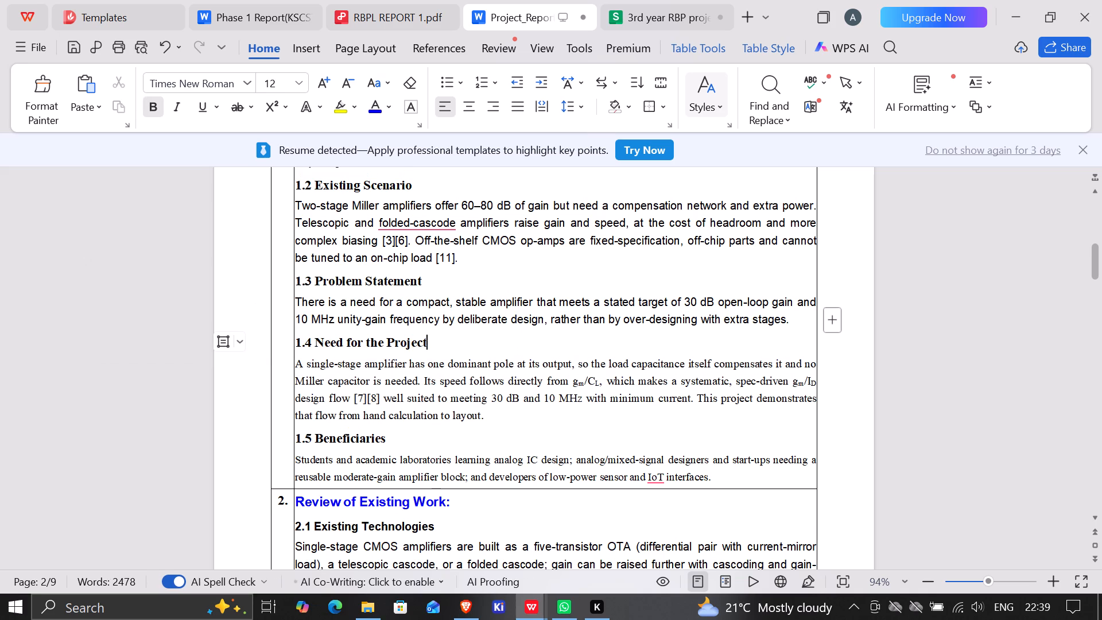
pyautogui.moveTo(483, 418); pyautogui.dragTo(300, 366)
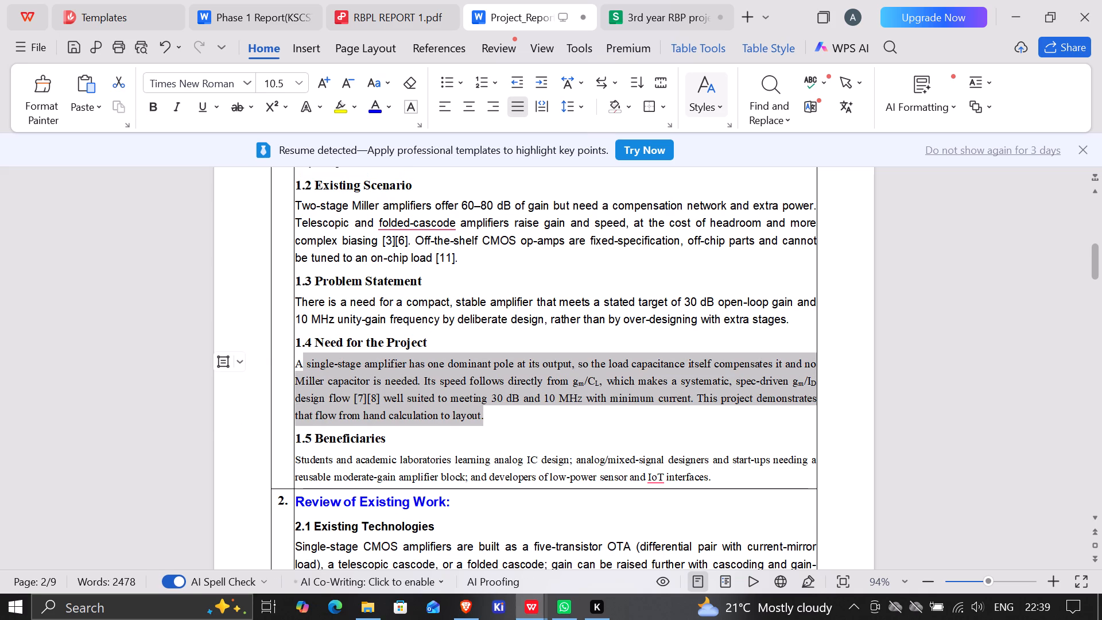
pyautogui.moveTo(300, 366); pyautogui.dragTo(297, 365)
pyautogui.click(313, 286)
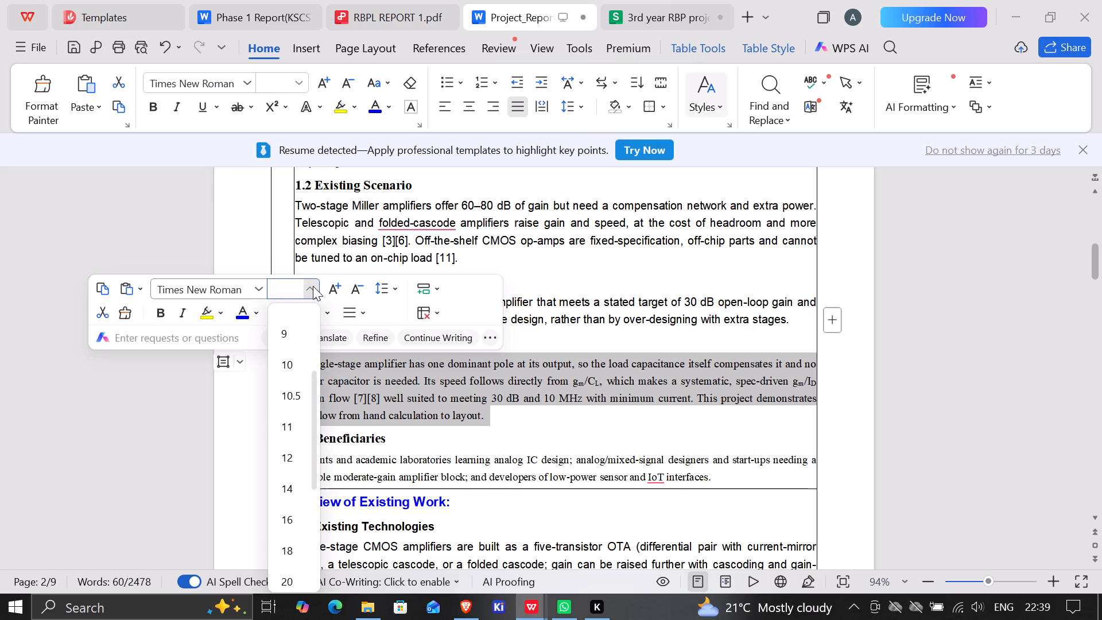
pyautogui.click(295, 366)
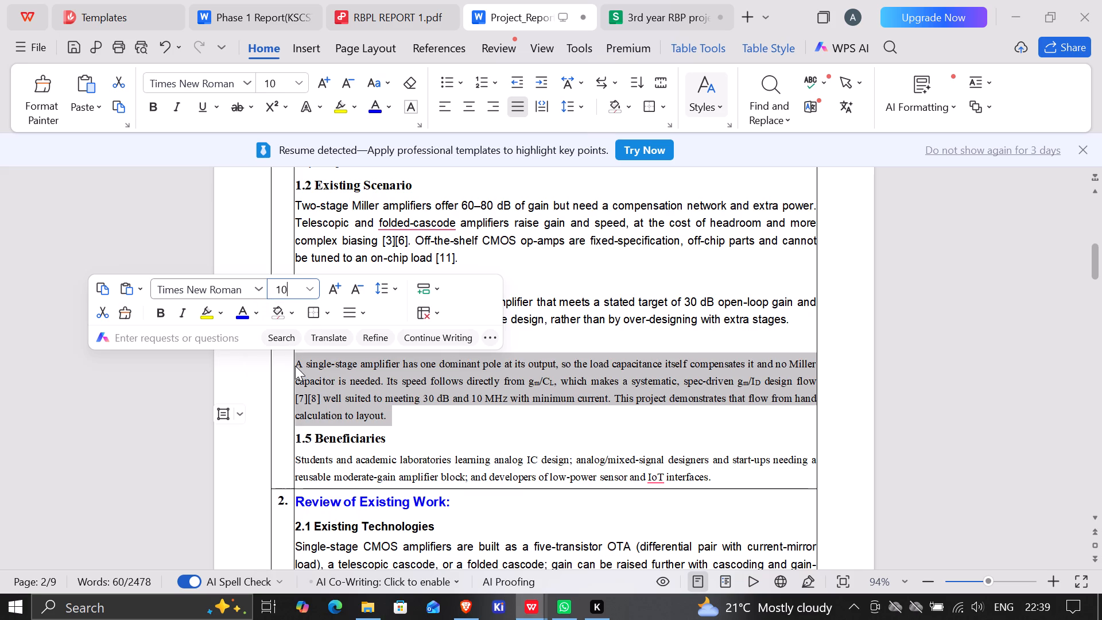
pyautogui.click(410, 437)
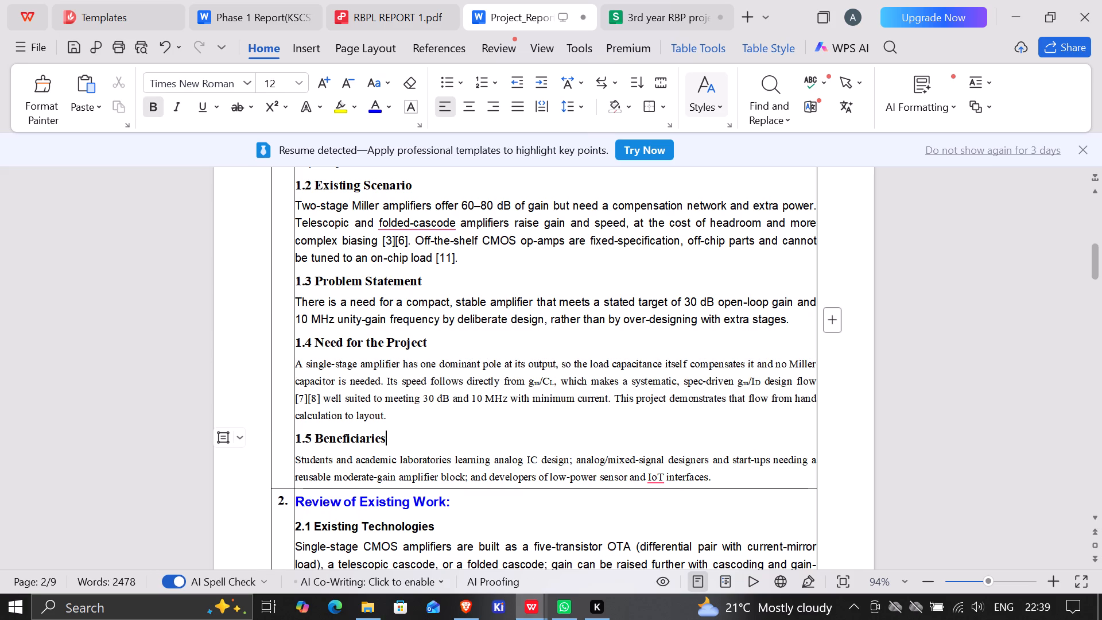
# Set the body paragraph under 1.3 Problem Statement to size 10, Times New Roman.
pyautogui.moveTo(790, 323); pyautogui.dragTo(297, 300)
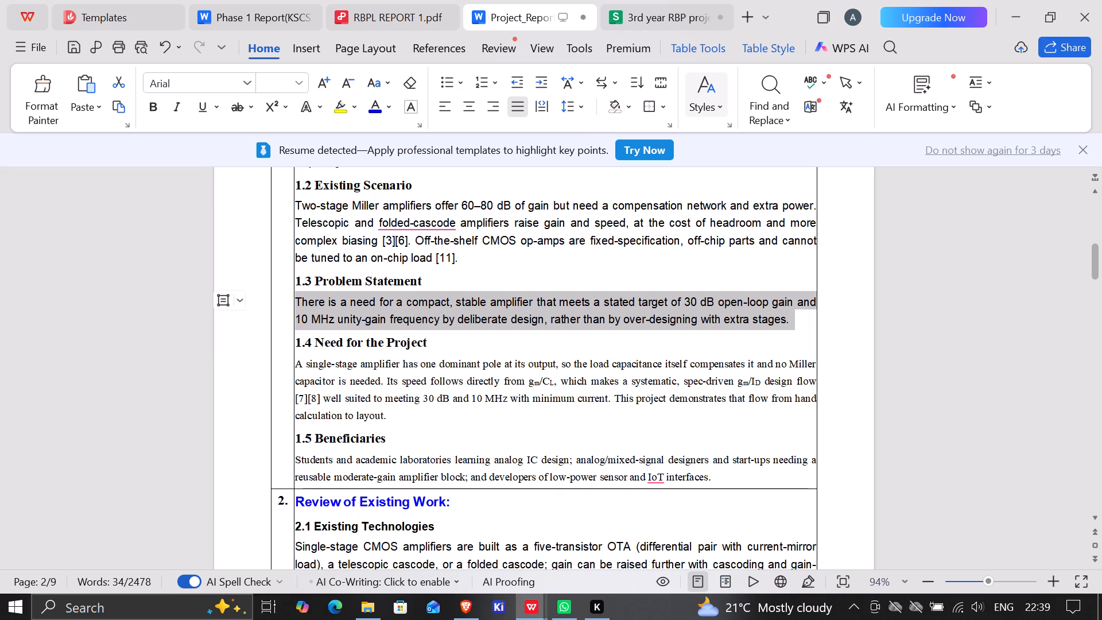
pyautogui.moveTo(297, 300); pyautogui.dragTo(296, 300)
pyautogui.click(310, 218)
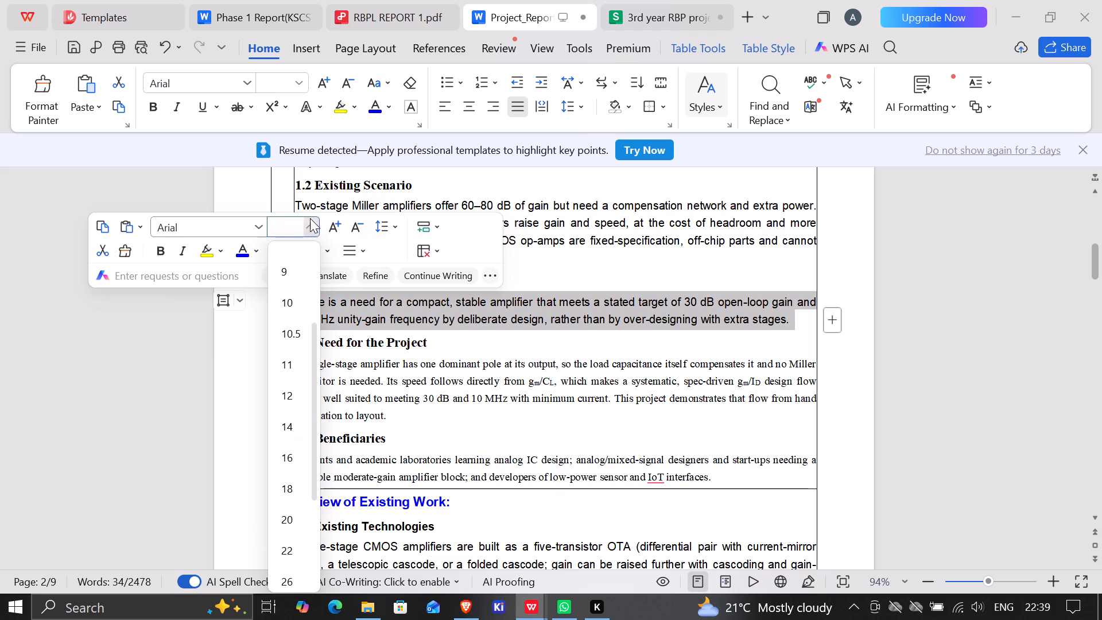
pyautogui.click(294, 292)
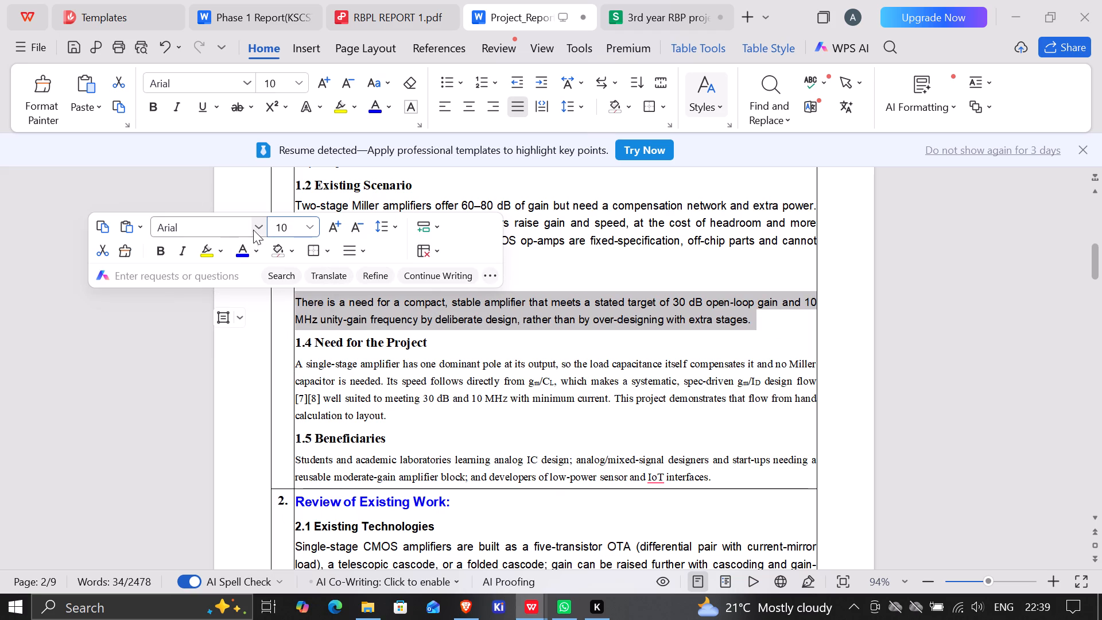
pyautogui.click(257, 225)
pyautogui.click(379, 76)
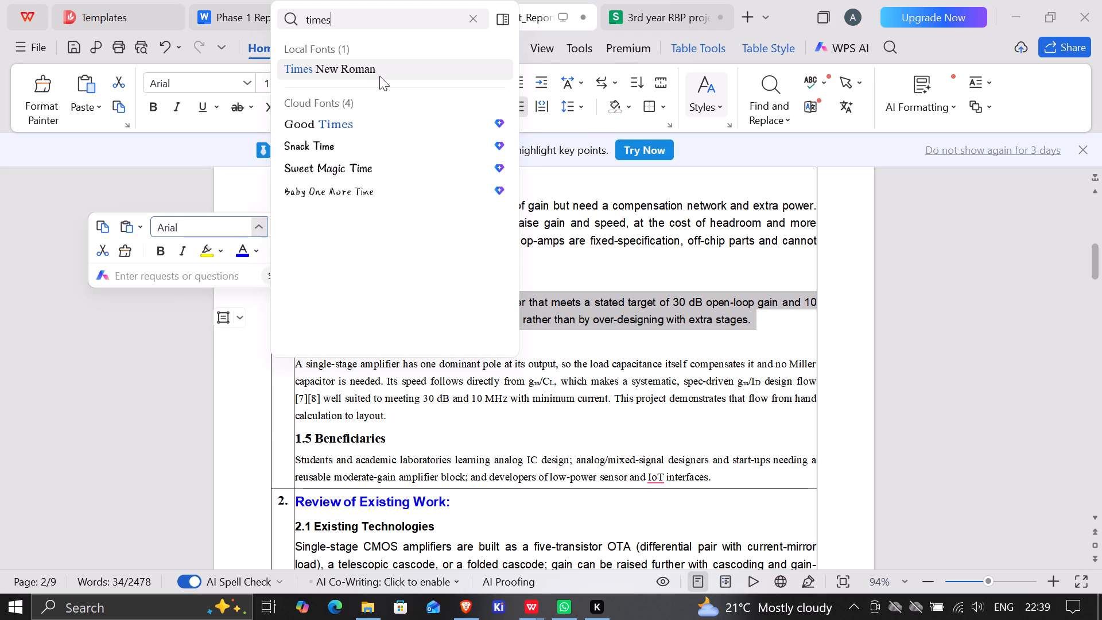
pyautogui.click(523, 277)
# Set the body paragraph under 1.2 Existing Scenario to Times New Roman, size 10.
pyautogui.scroll(1, 523, 277)
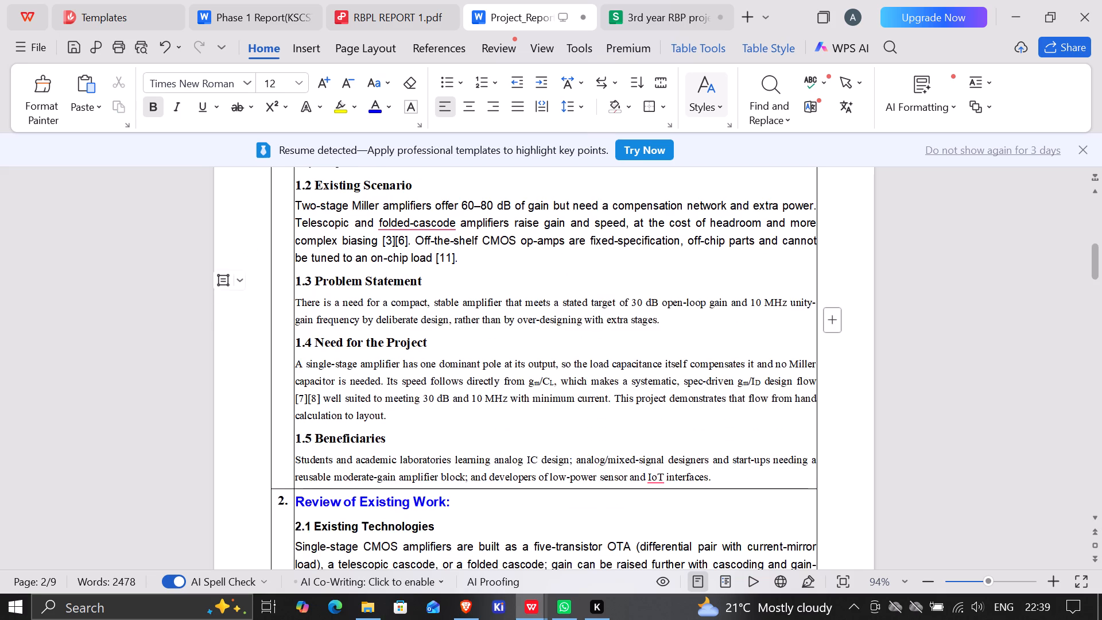
pyautogui.scroll(1, 523, 277)
pyautogui.moveTo(460, 328); pyautogui.dragTo(297, 274)
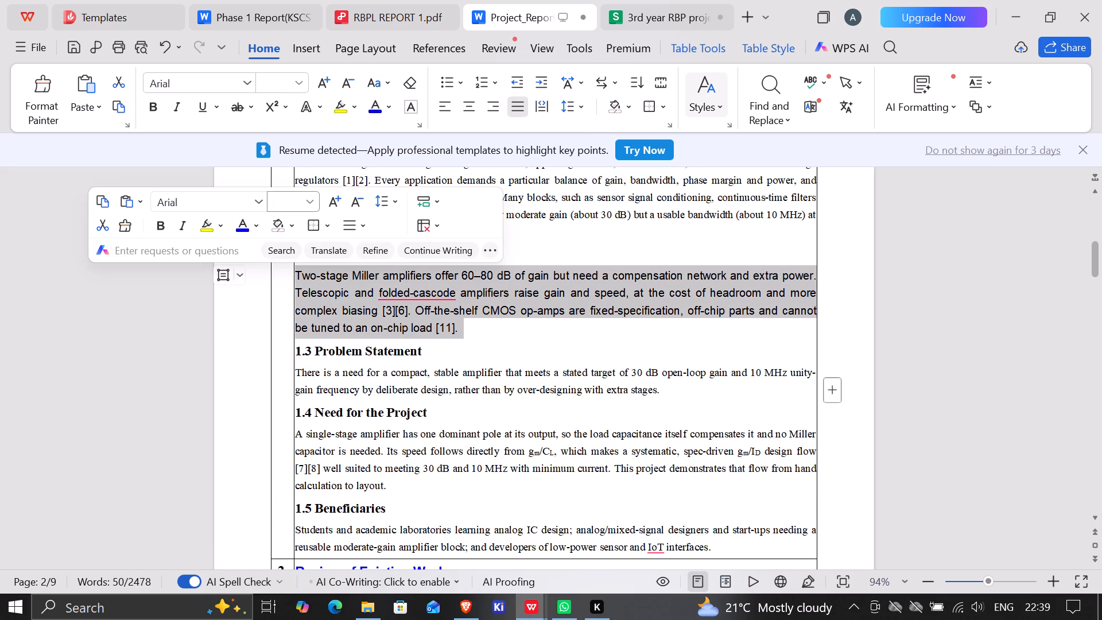
pyautogui.click(254, 202)
pyautogui.click(233, 277)
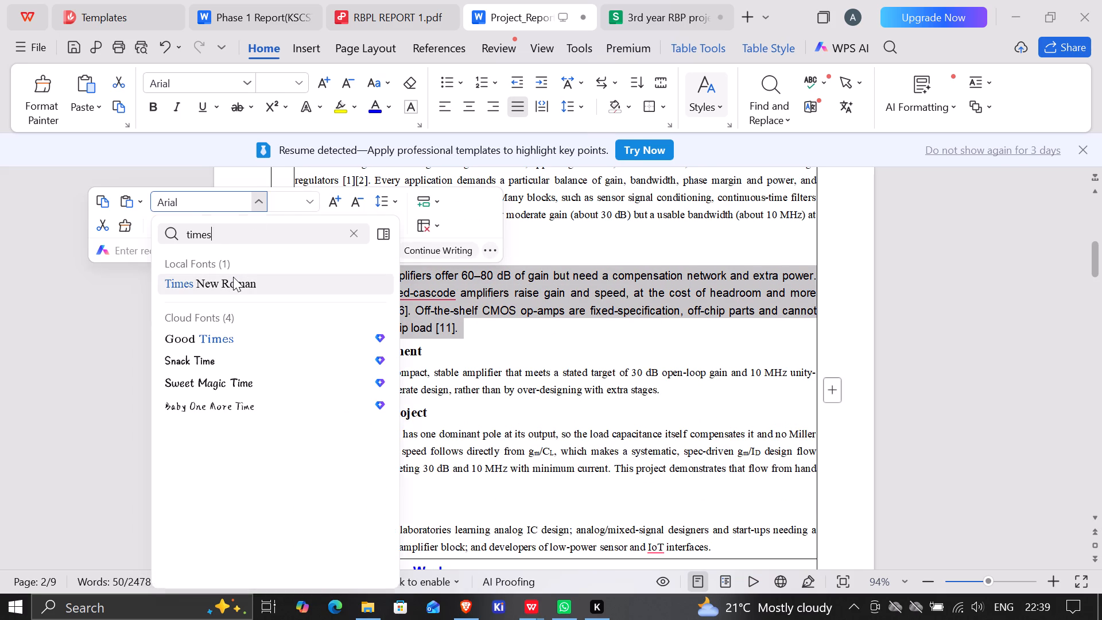
pyautogui.click(311, 193)
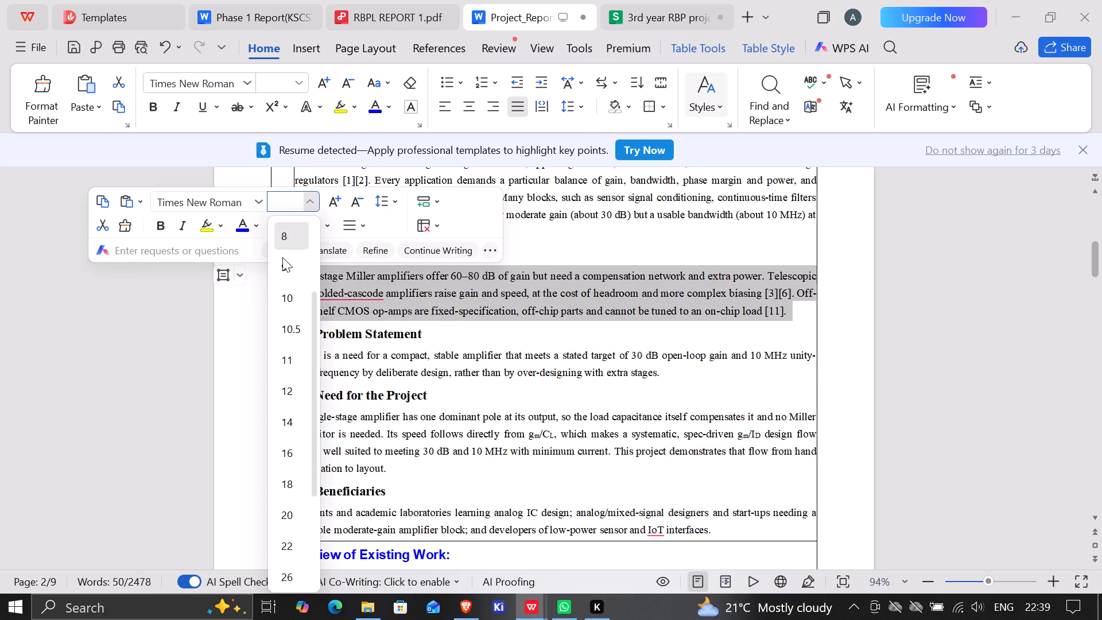
pyautogui.click(293, 294)
pyautogui.click(500, 269)
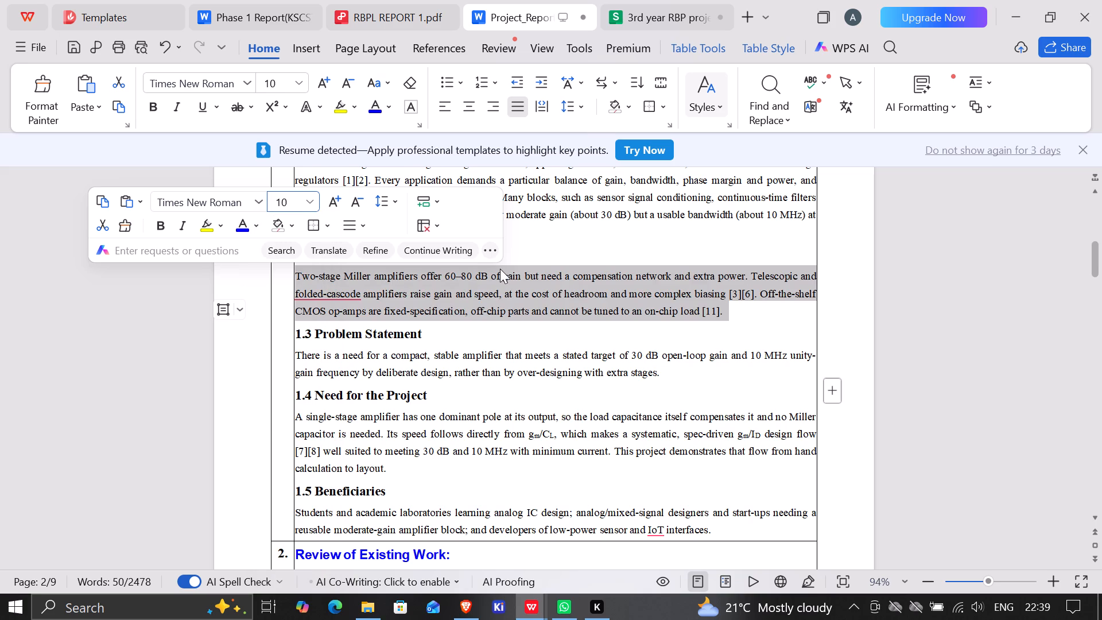
# Change the font of the row 2 heading "Review of Existing Work:" to Times New Roman.
pyautogui.scroll(2, 500, 269)
pyautogui.hscroll(1, 500, 269)
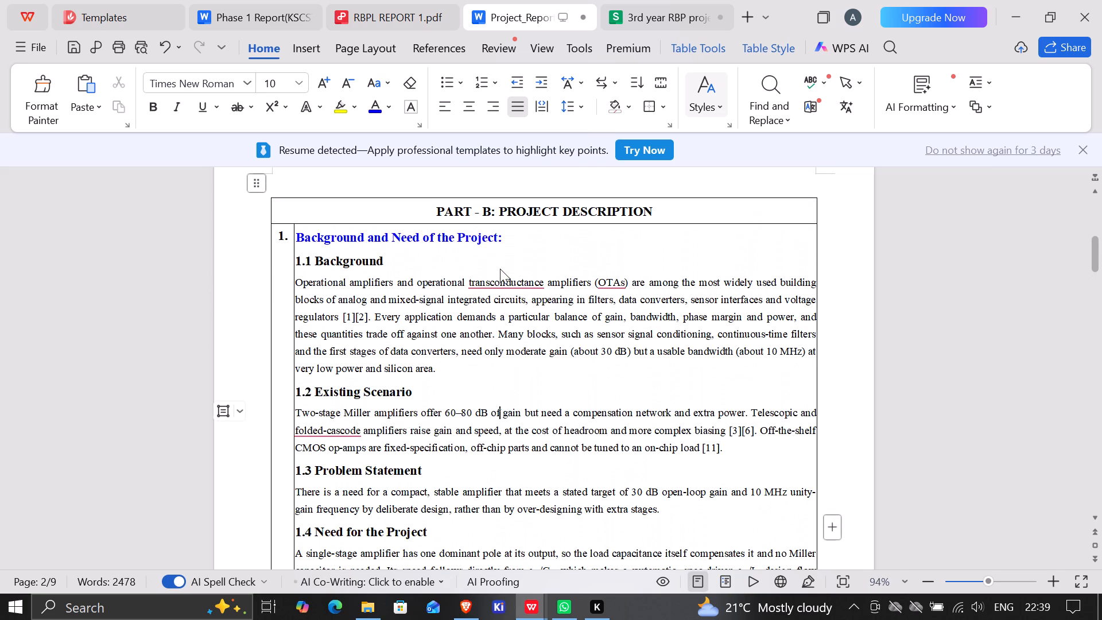
pyautogui.hscroll(1, 500, 269)
pyautogui.scroll(-2, 500, 269)
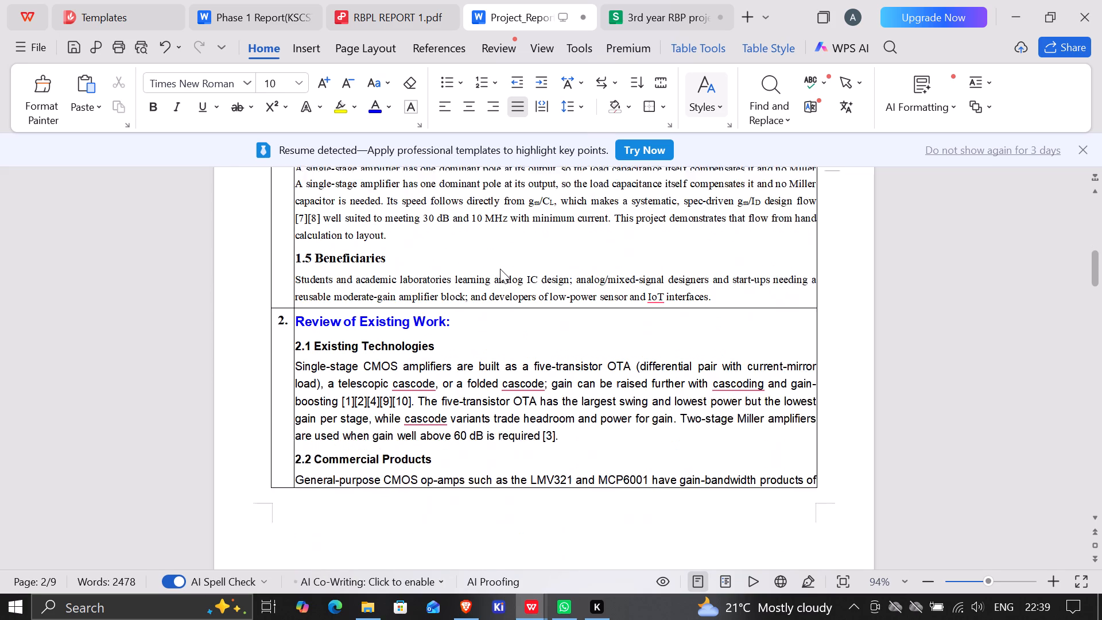
pyautogui.scroll(-1, 500, 269)
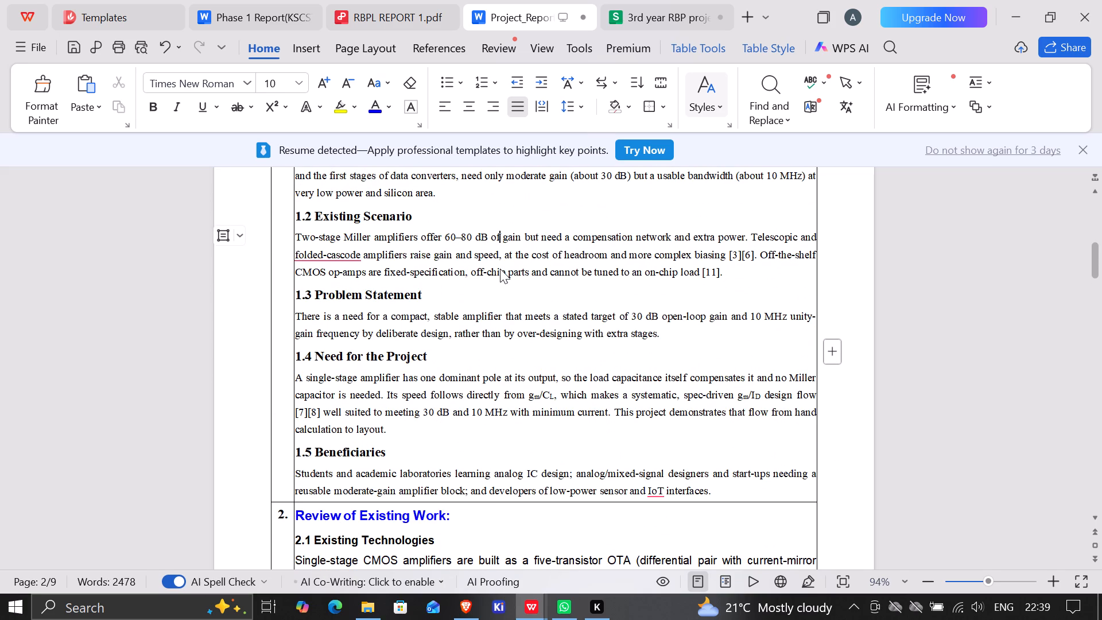
pyautogui.scroll(-1, 500, 269)
pyautogui.click(449, 455)
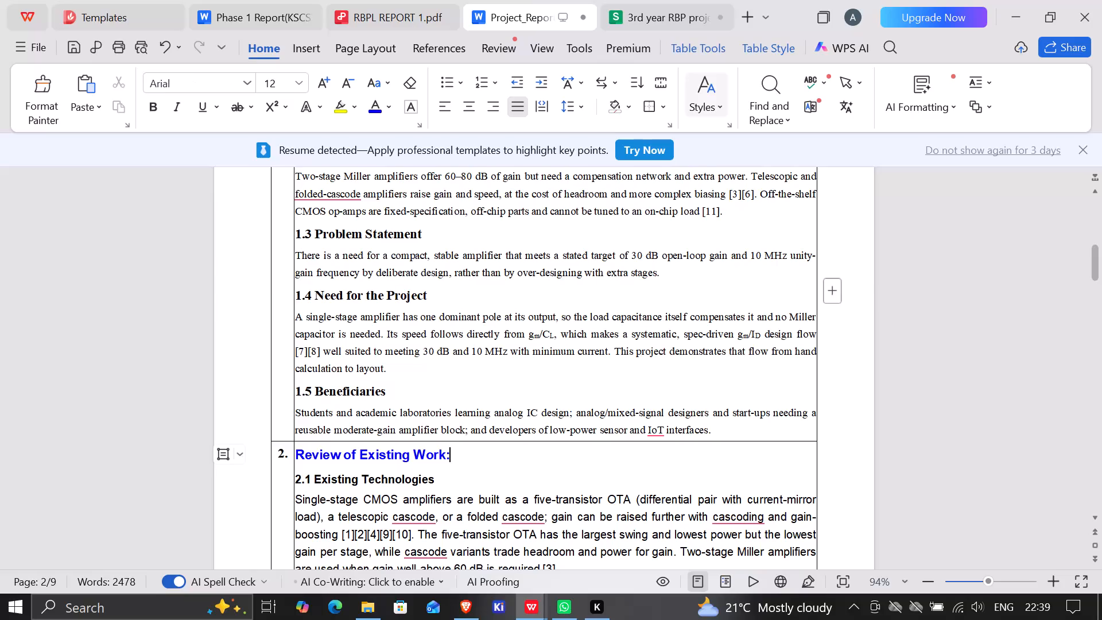
pyautogui.moveTo(449, 455); pyautogui.dragTo(312, 454)
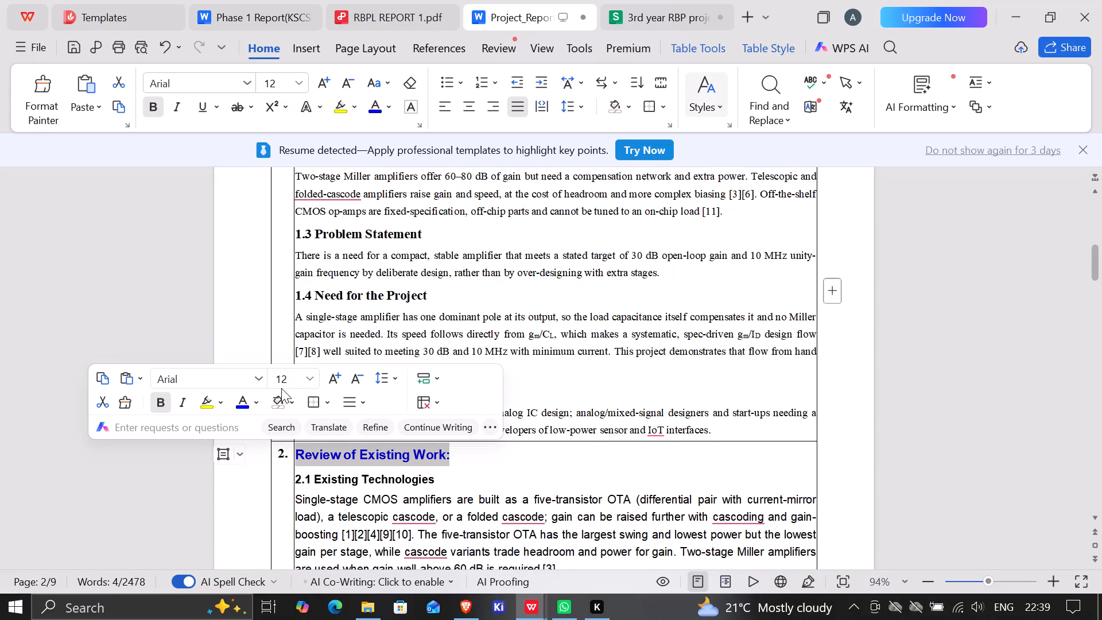
pyautogui.click(259, 381)
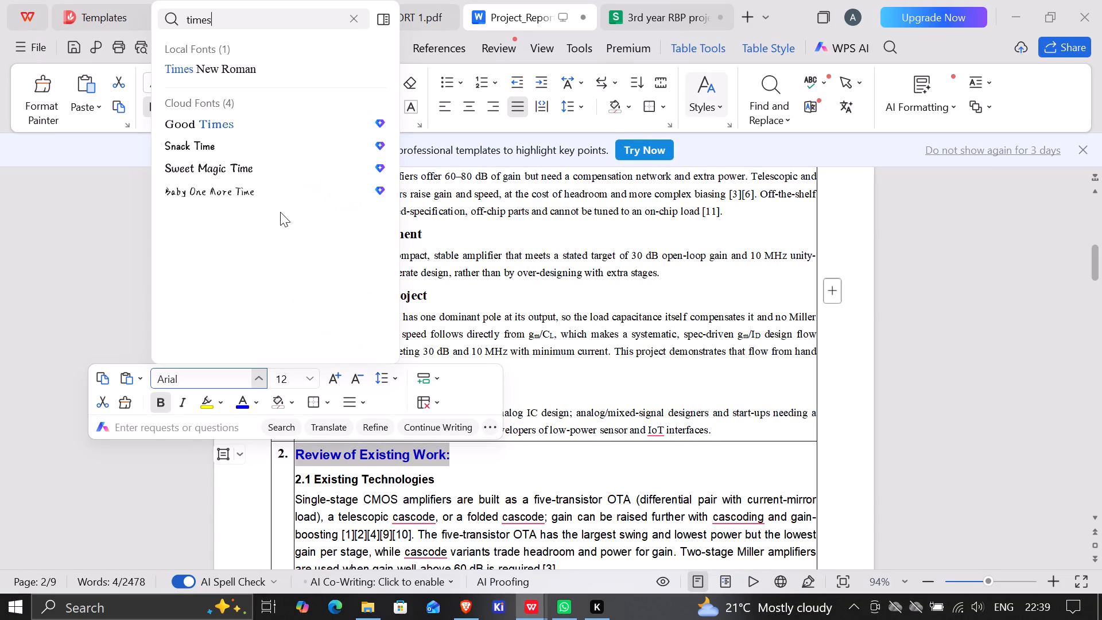
pyautogui.click(285, 75)
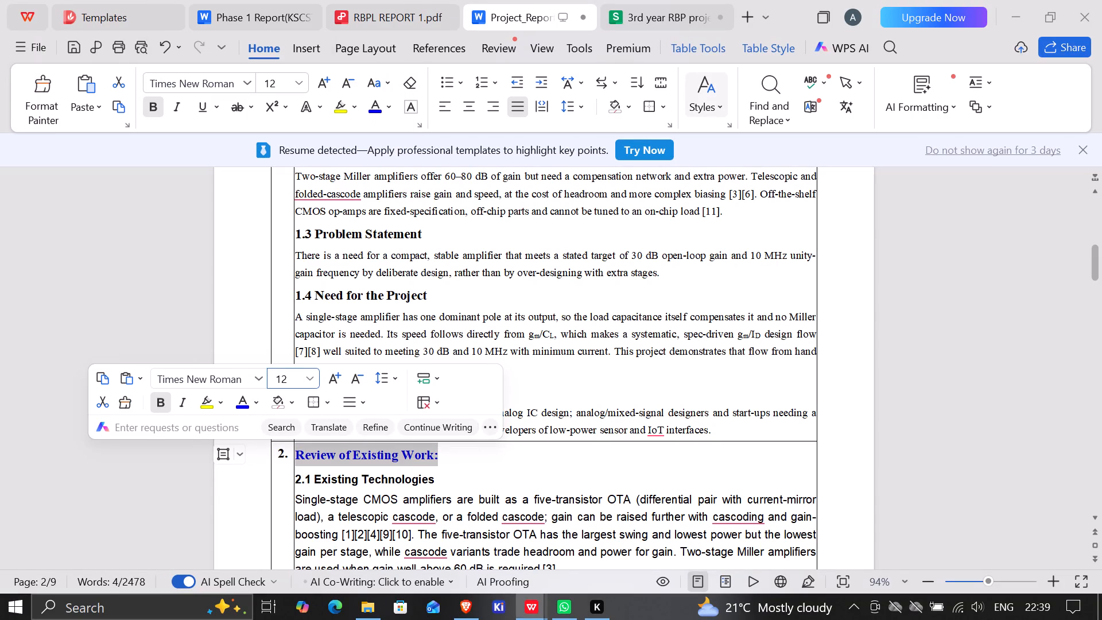
pyautogui.click(479, 441)
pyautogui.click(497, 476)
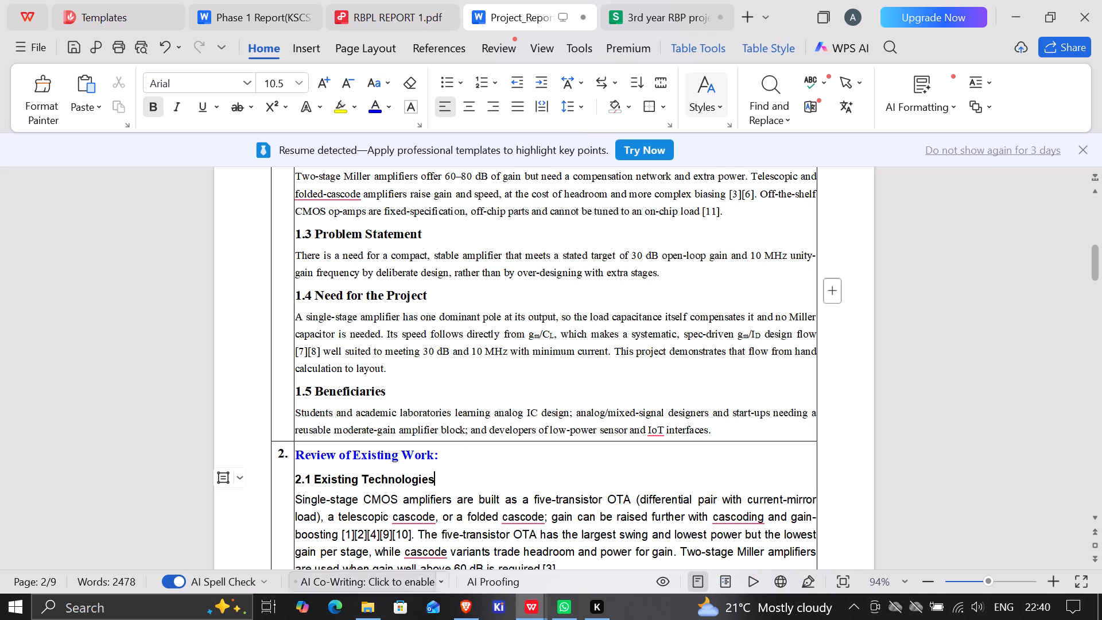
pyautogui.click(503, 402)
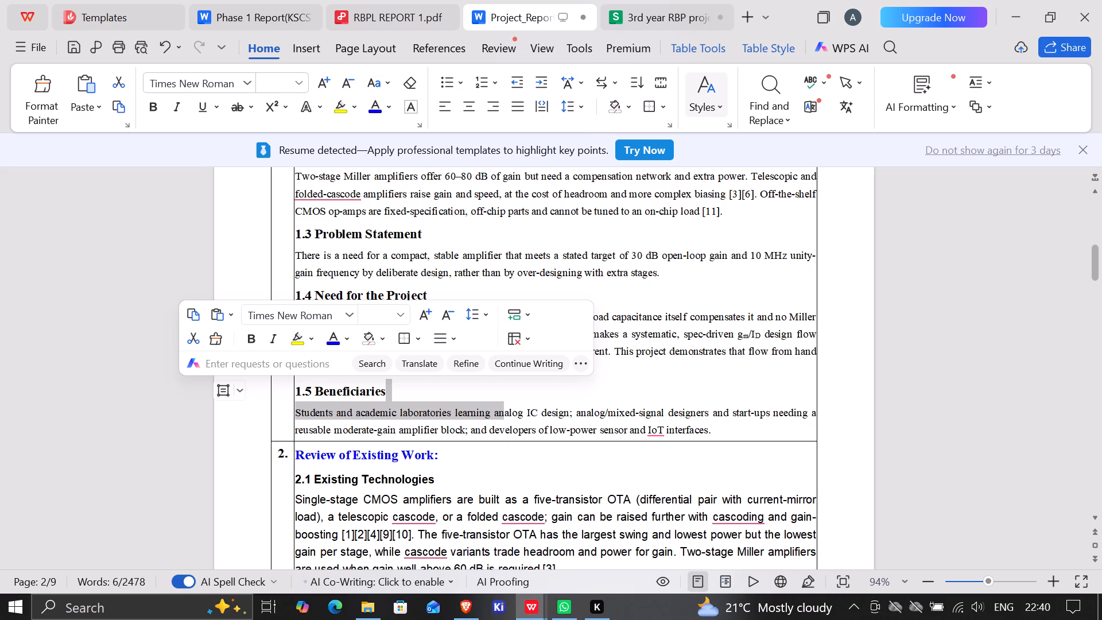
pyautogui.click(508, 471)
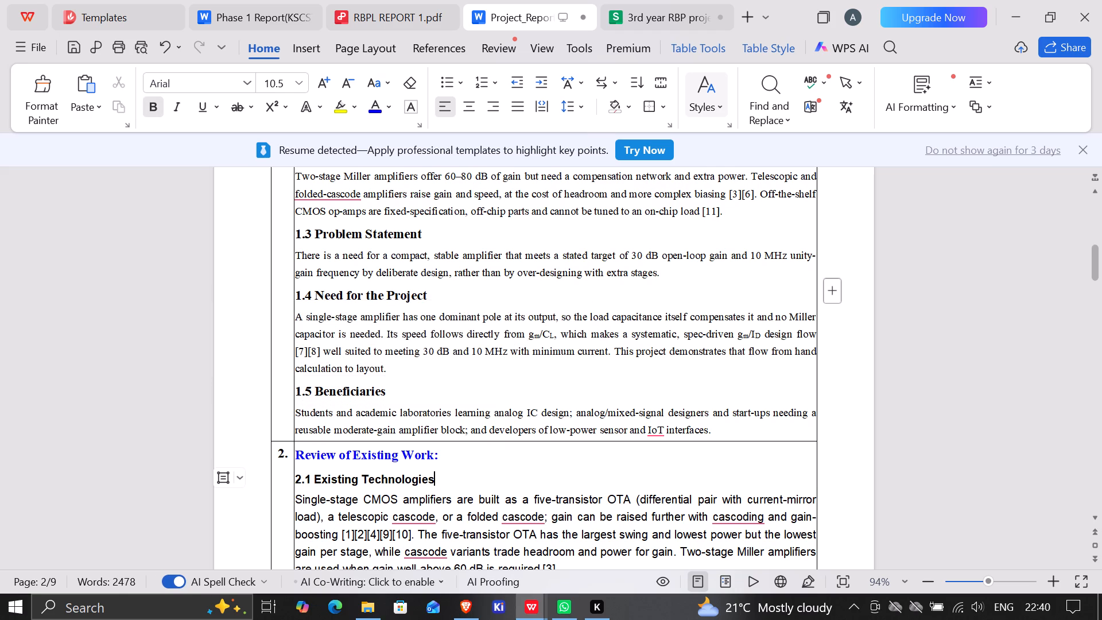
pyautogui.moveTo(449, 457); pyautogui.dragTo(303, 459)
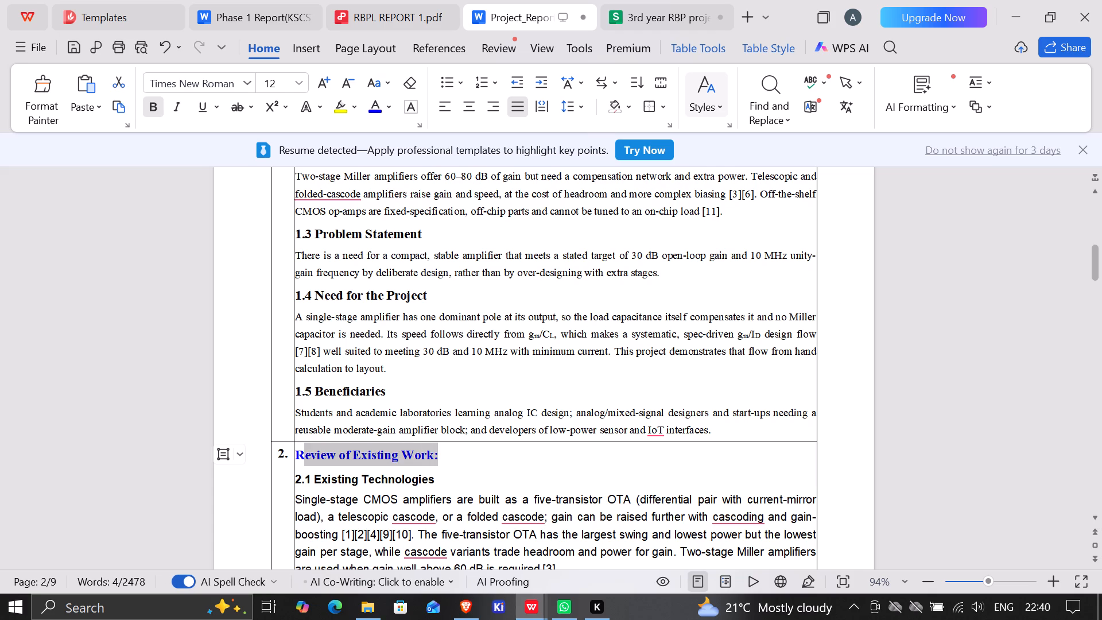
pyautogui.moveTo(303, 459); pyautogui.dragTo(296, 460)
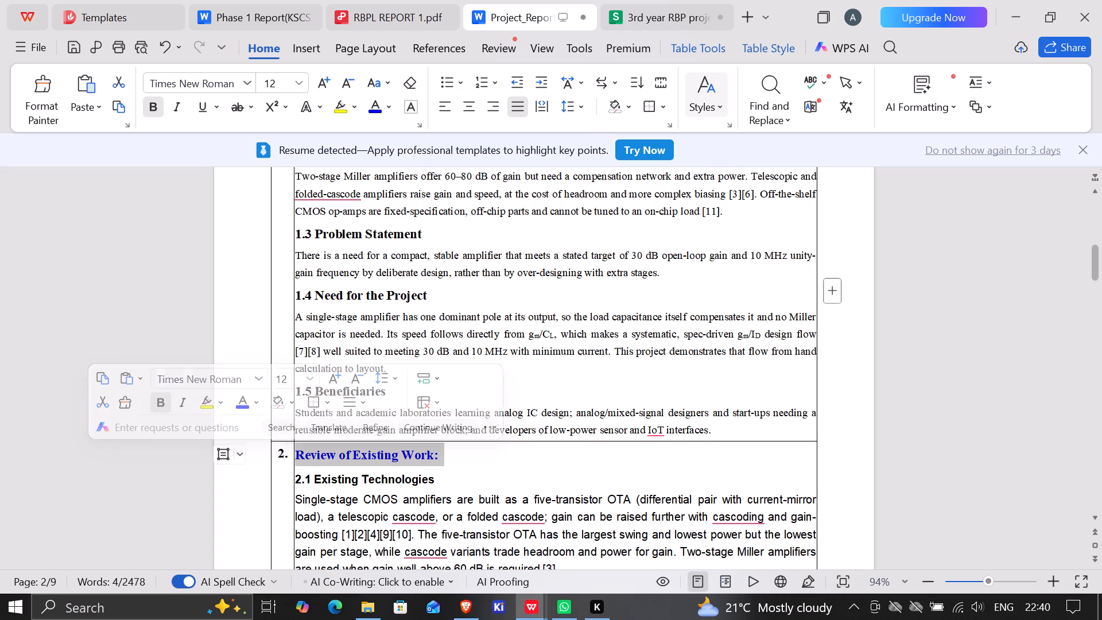
# Set the subheading "2.1 Existing Technologies" to Times New Roman, size 12.
pyautogui.click(453, 480)
pyautogui.moveTo(452, 480); pyautogui.dragTo(296, 485)
pyautogui.click(254, 409)
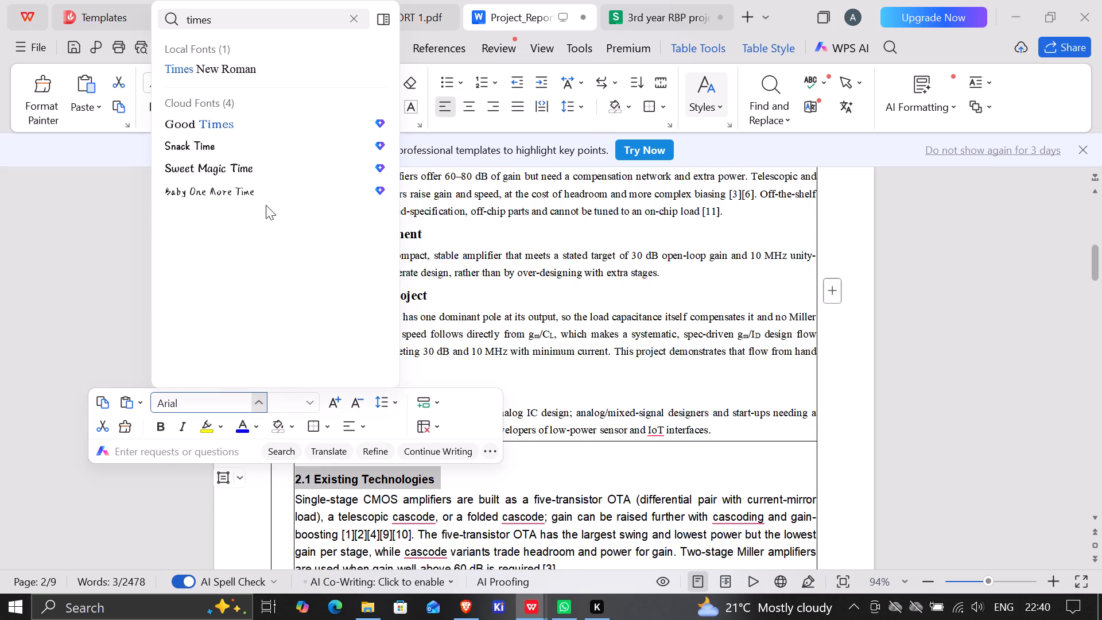
pyautogui.click(289, 76)
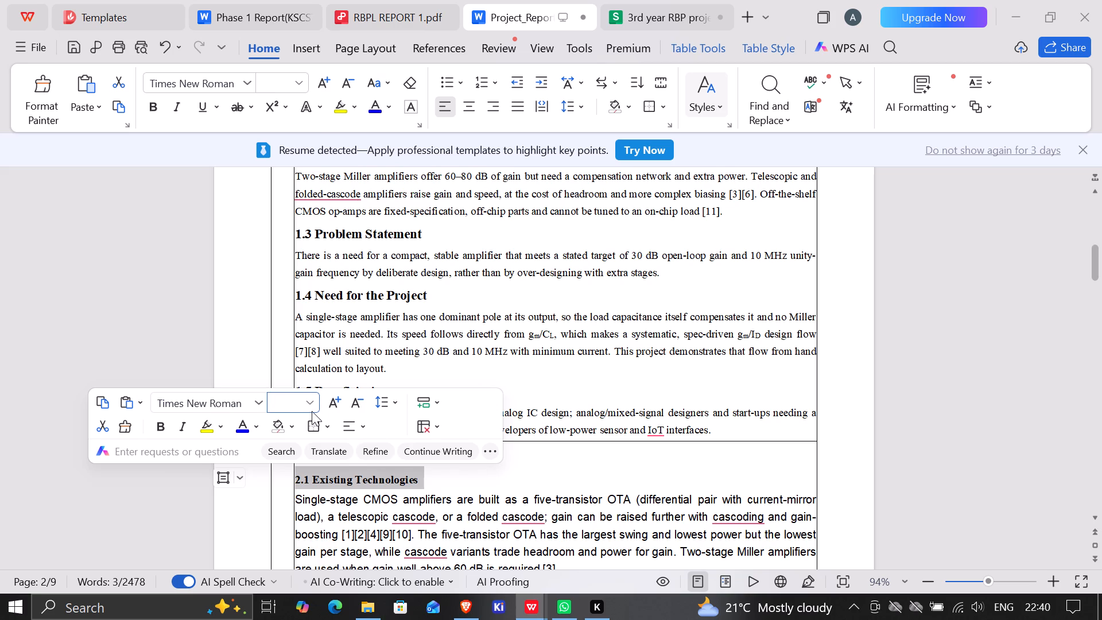
pyautogui.click(311, 410)
pyautogui.click(288, 175)
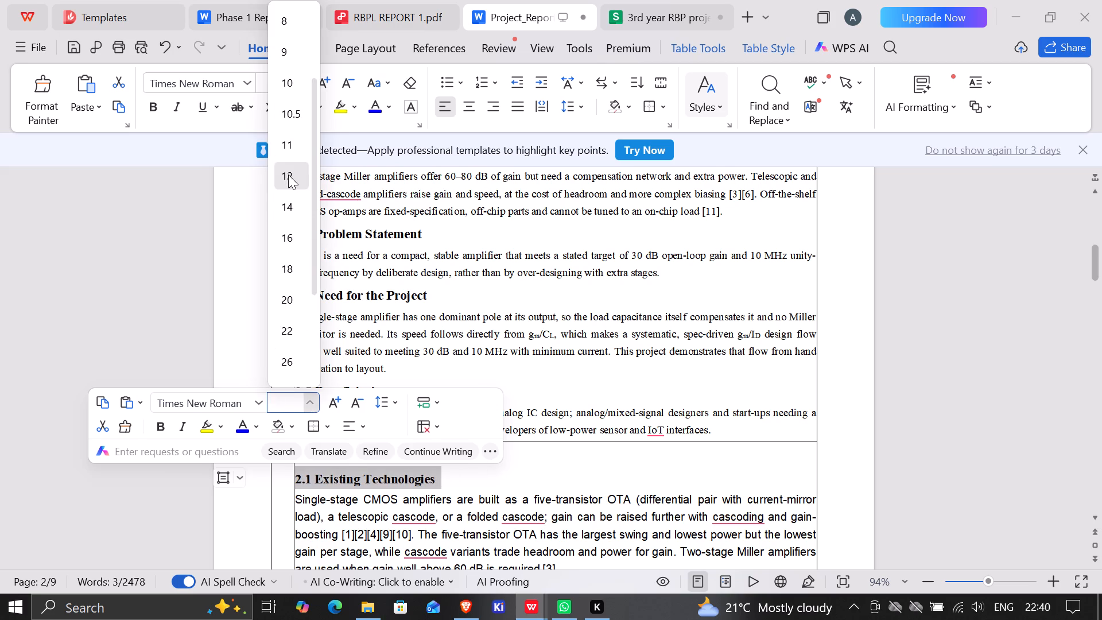
# Set the body paragraph under 2.1 Existing Technologies to Times New Roman, size 10.
pyautogui.click(501, 510)
pyautogui.click(457, 470)
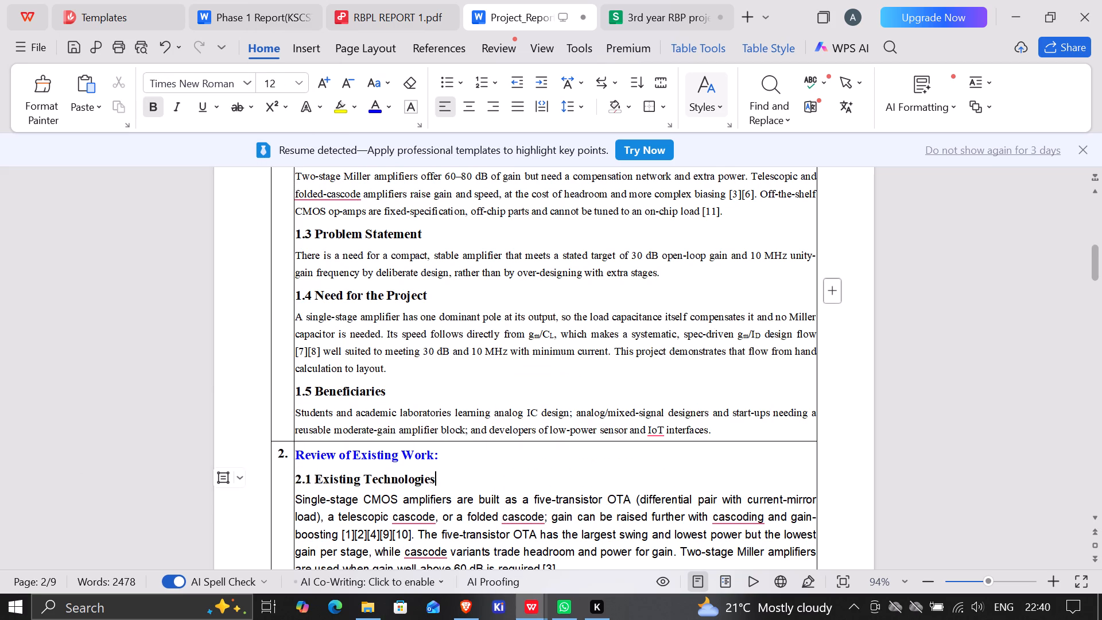
pyautogui.scroll(-3, 454, 480)
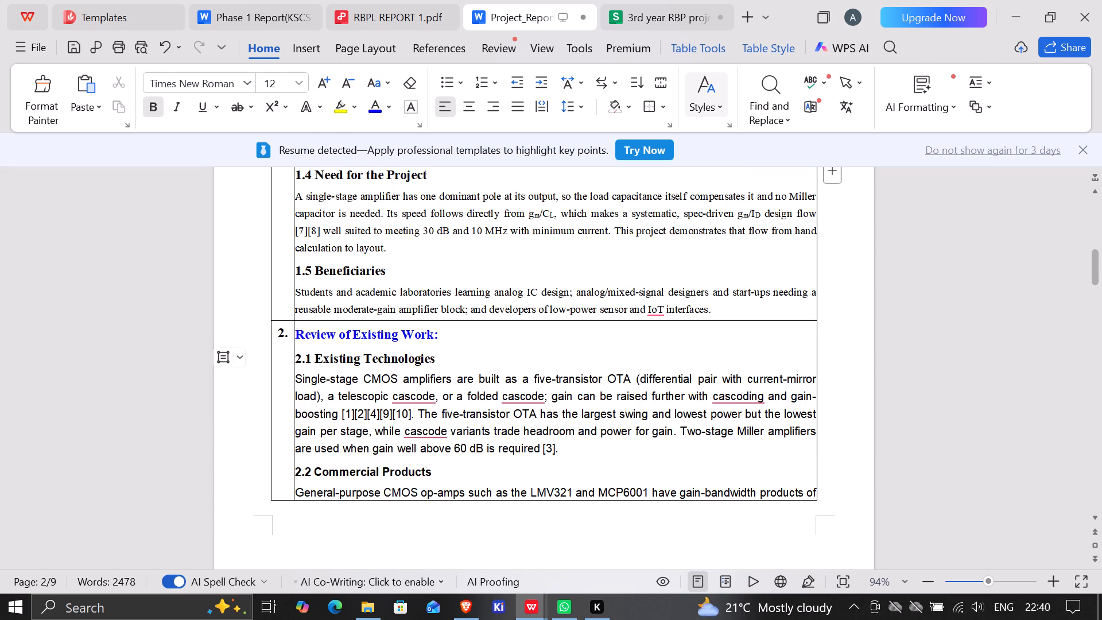
pyautogui.moveTo(561, 449); pyautogui.dragTo(295, 375)
pyautogui.click(250, 311)
pyautogui.click(255, 308)
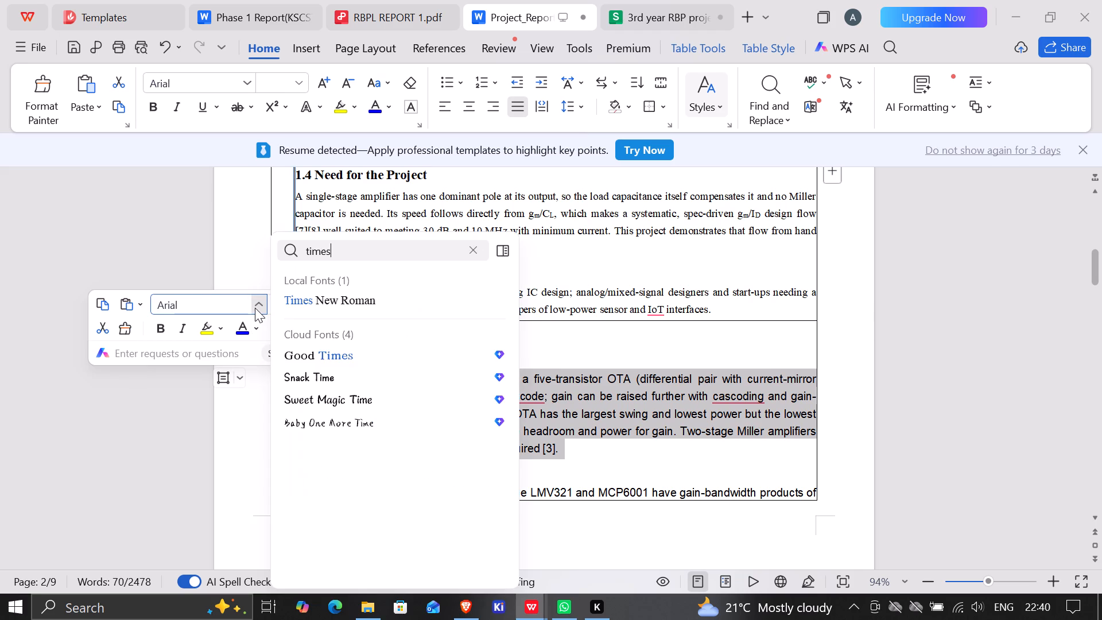
pyautogui.click(317, 303)
pyautogui.click(303, 306)
pyautogui.click(309, 306)
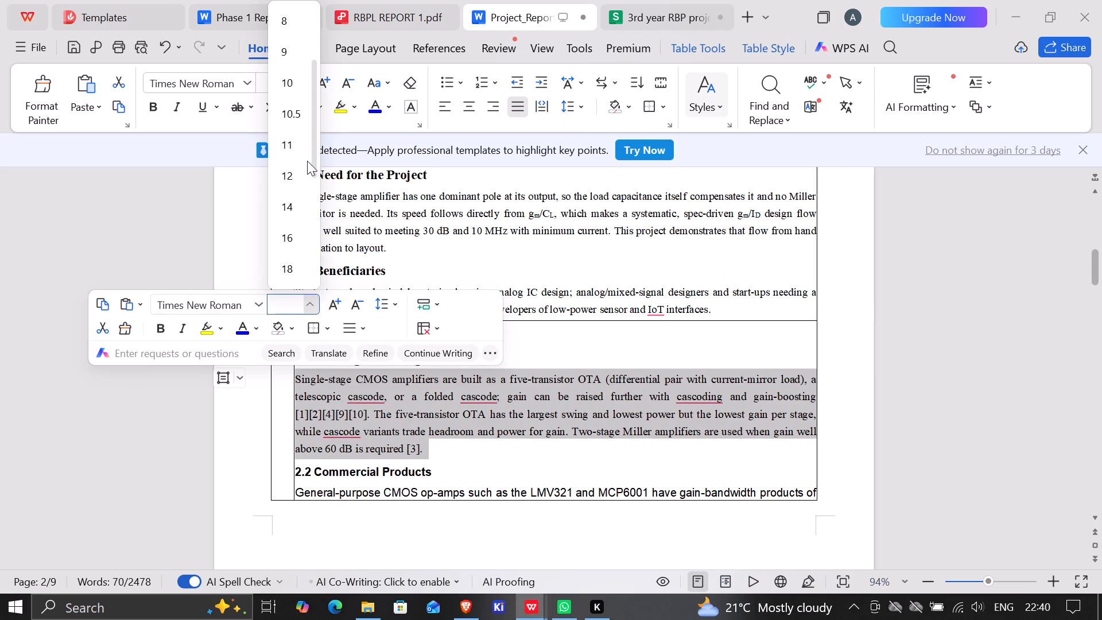
pyautogui.click(303, 92)
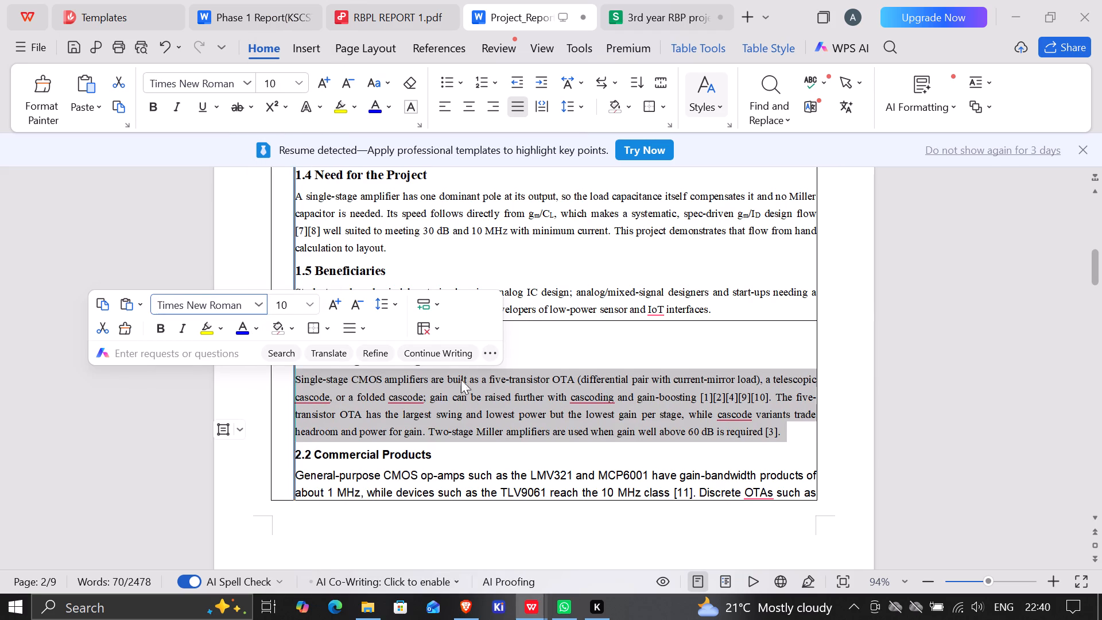
# Set the subheading "2.2 Commercial Products" to Times New Roman, size 12.
pyautogui.click(467, 448)
pyautogui.moveTo(448, 454); pyautogui.dragTo(308, 453)
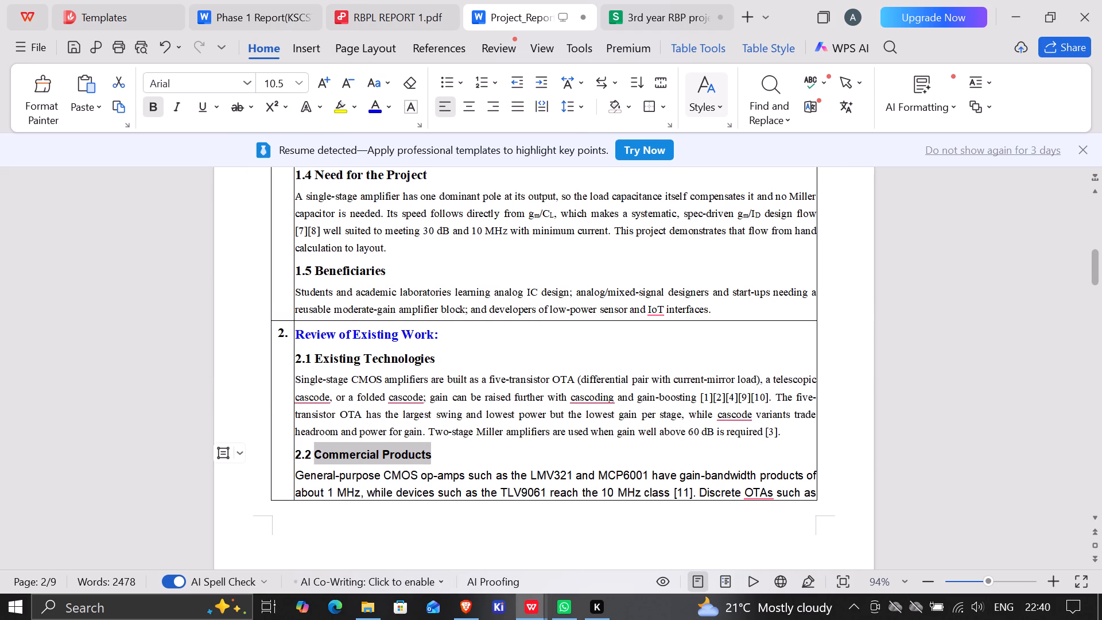
pyautogui.moveTo(308, 453); pyautogui.dragTo(296, 453)
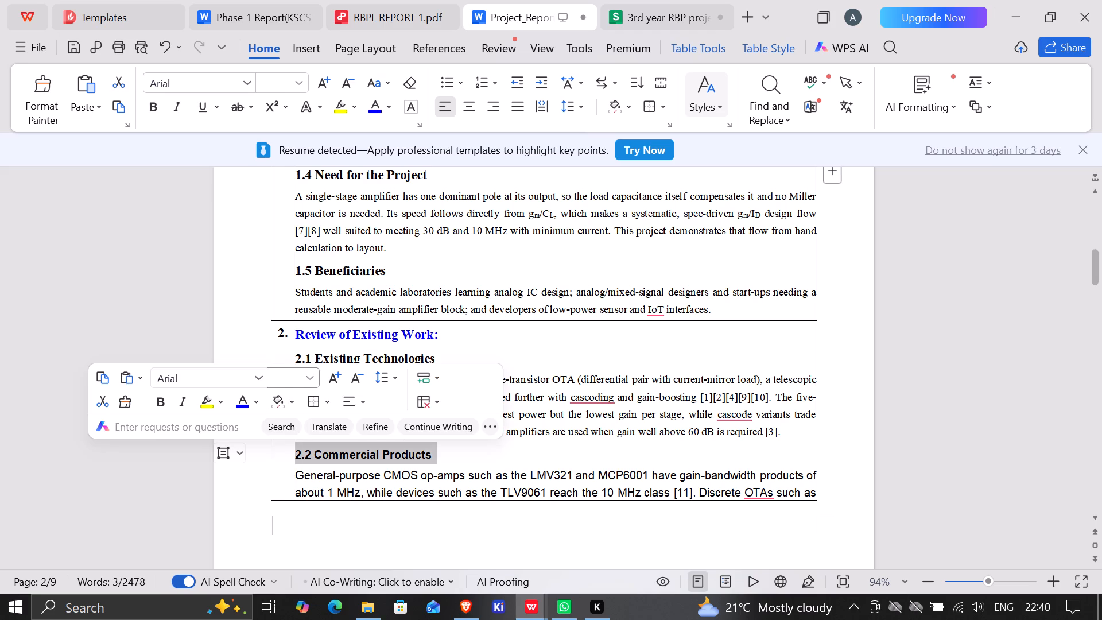
pyautogui.click(265, 381)
pyautogui.click(269, 77)
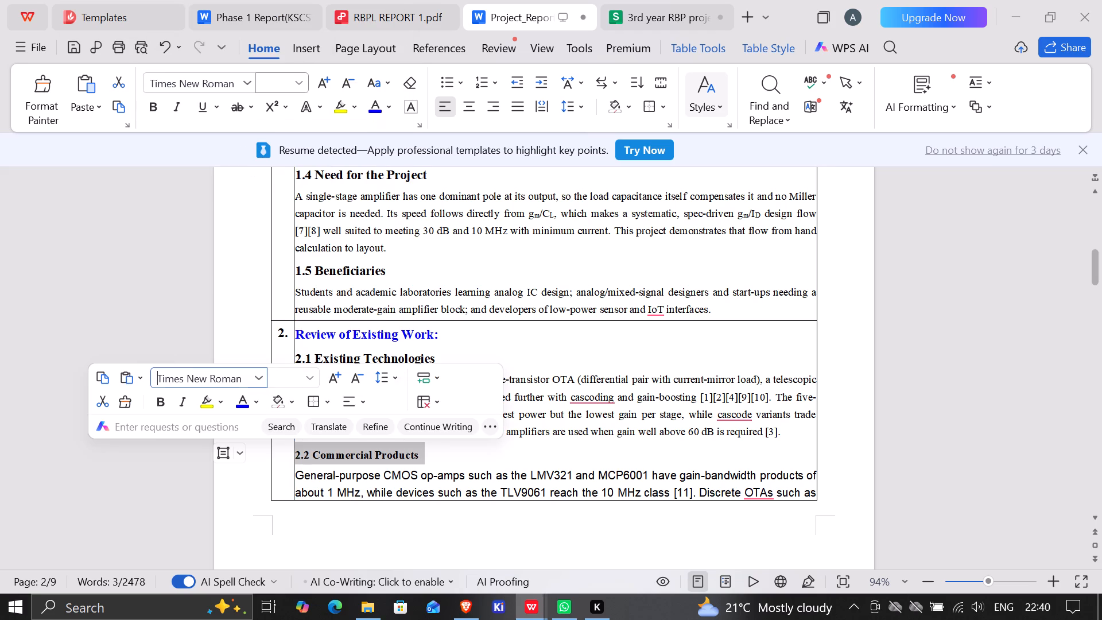
pyautogui.click(312, 385)
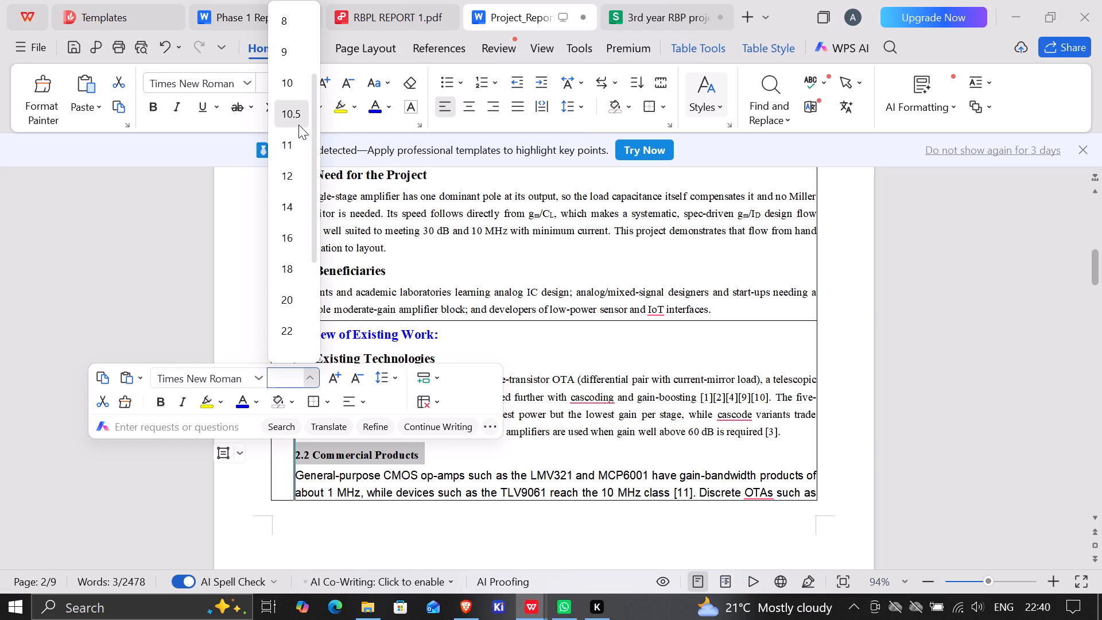
pyautogui.click(293, 175)
pyautogui.click(442, 456)
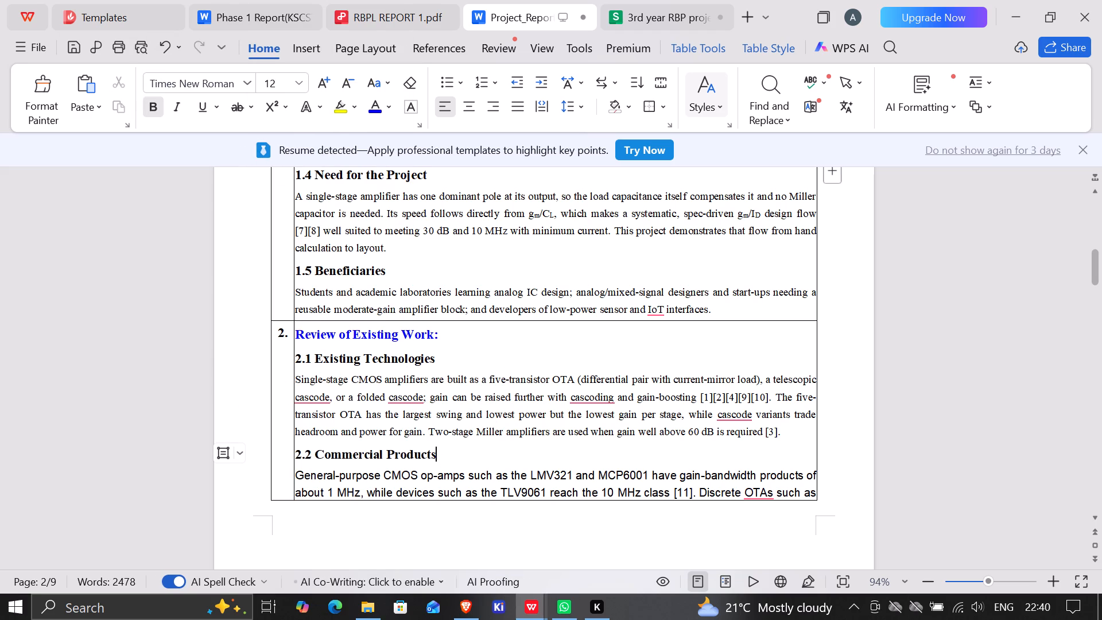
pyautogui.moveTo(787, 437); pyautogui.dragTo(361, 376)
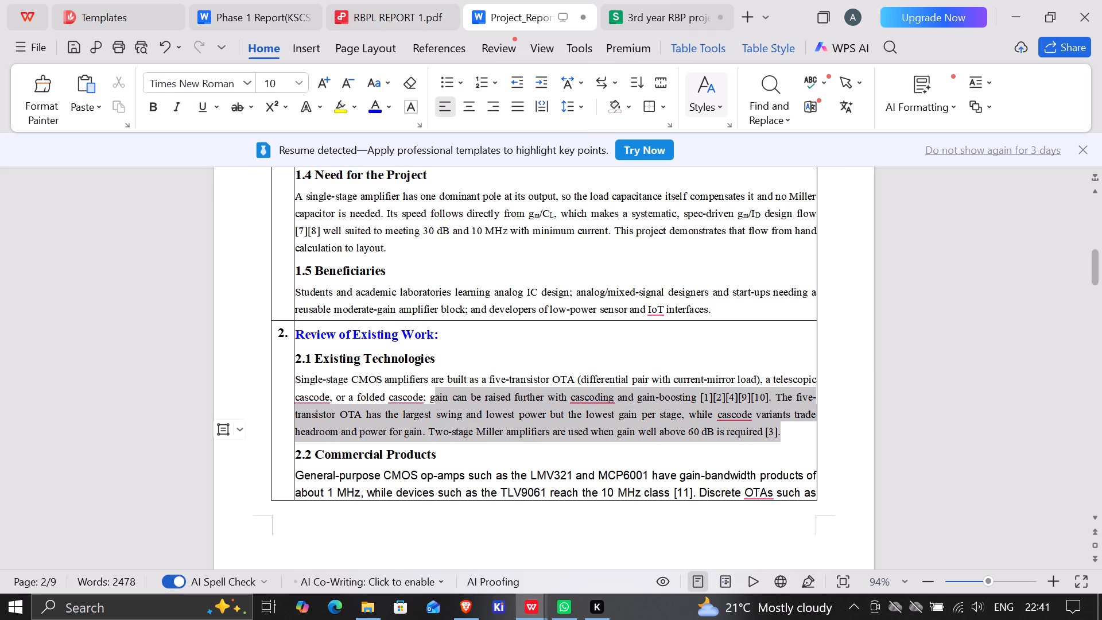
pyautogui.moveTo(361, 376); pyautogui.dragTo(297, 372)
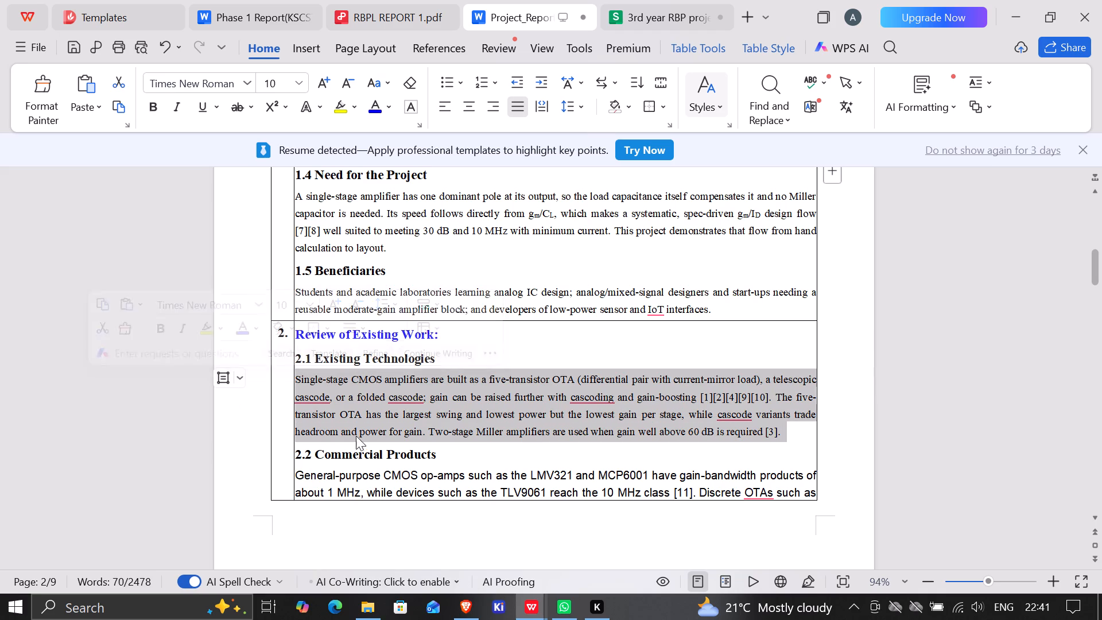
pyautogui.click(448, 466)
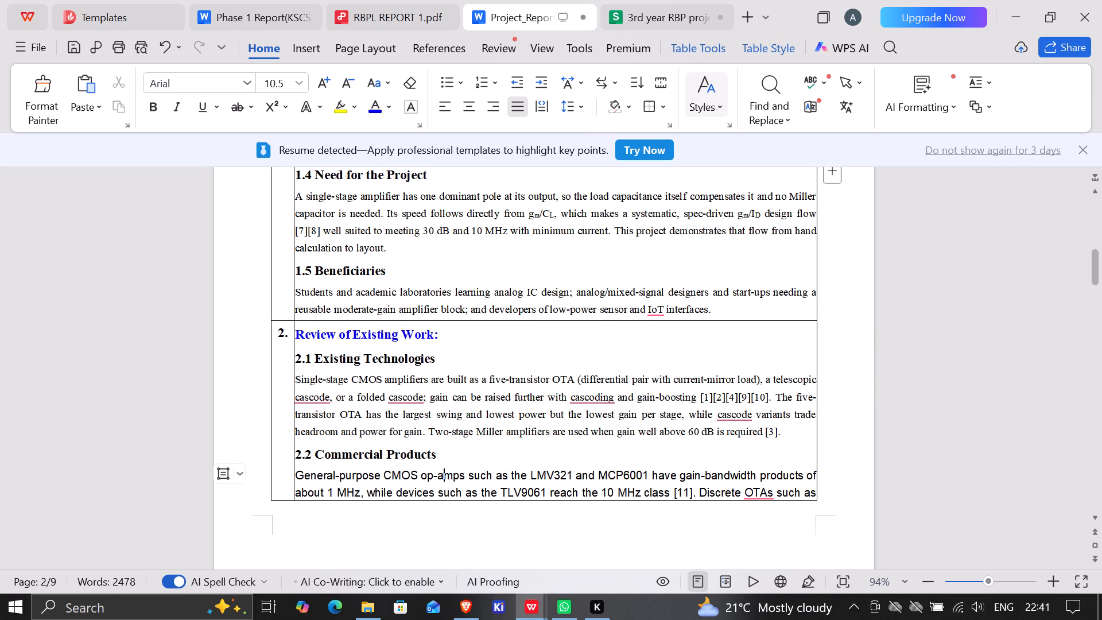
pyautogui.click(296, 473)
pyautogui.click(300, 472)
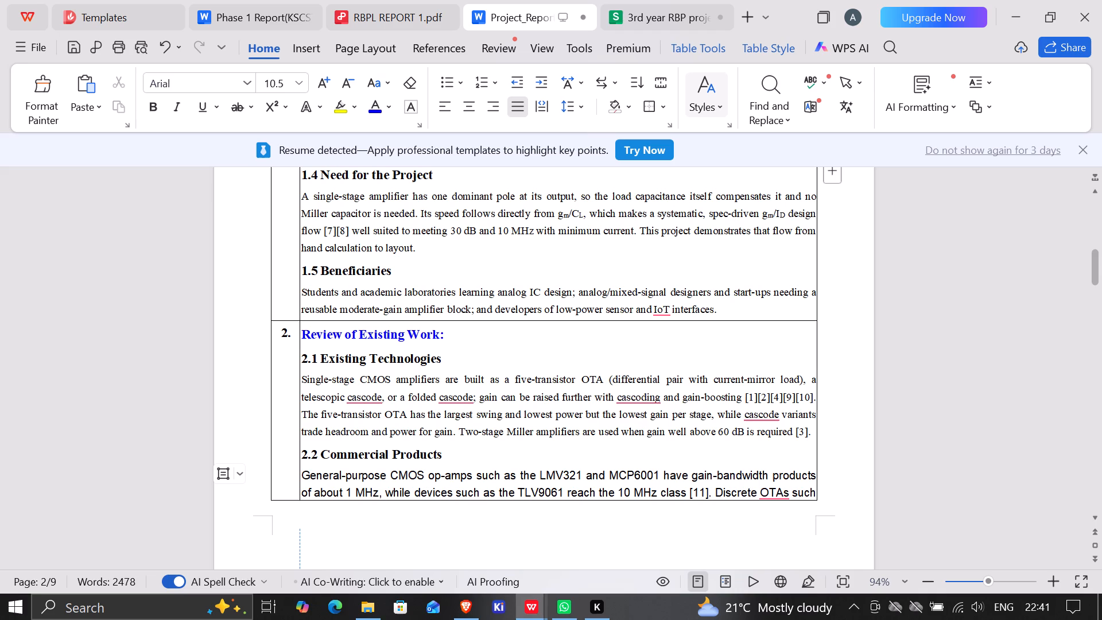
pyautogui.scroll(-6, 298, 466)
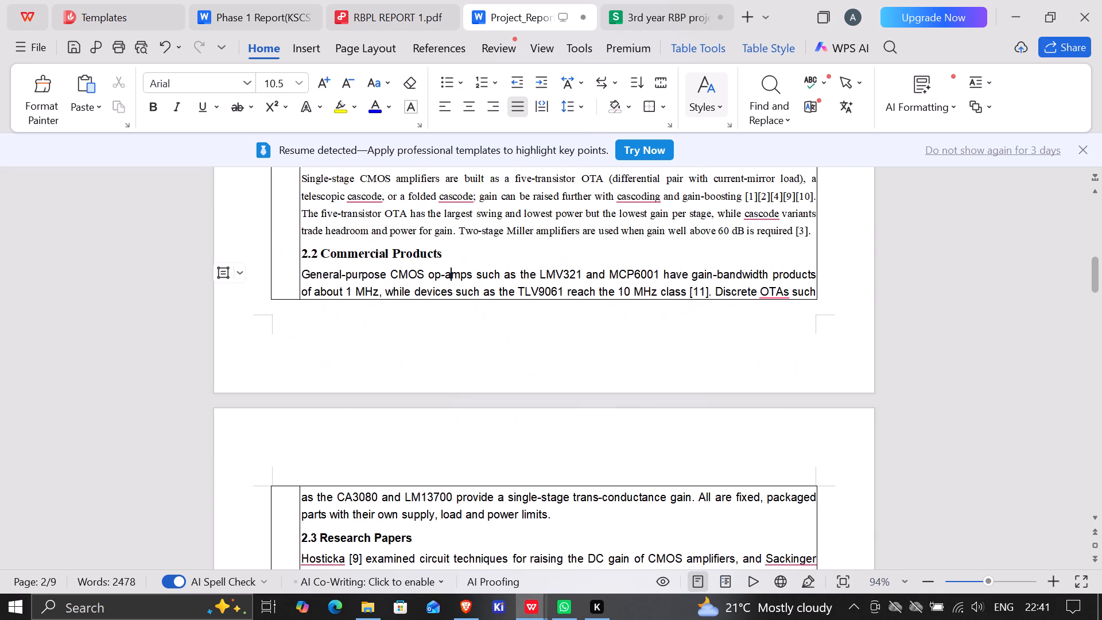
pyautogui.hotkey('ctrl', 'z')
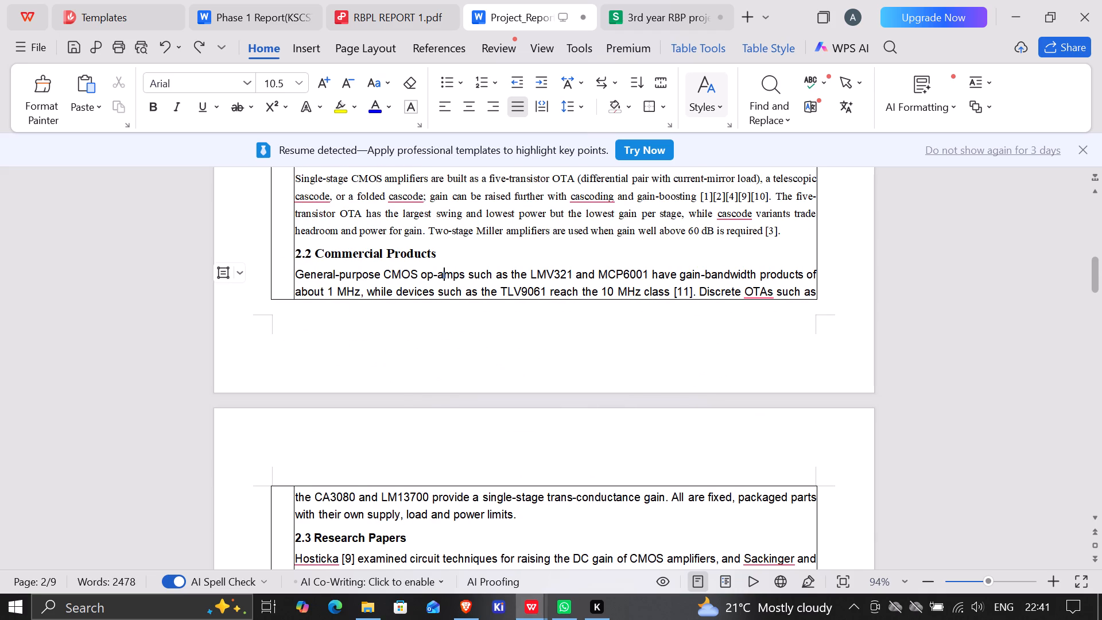
# Set the two lines under 2.2 Commercial Products at the end of page 2 to Times New Roman, size 10.
pyautogui.moveTo(297, 274); pyautogui.dragTo(822, 293)
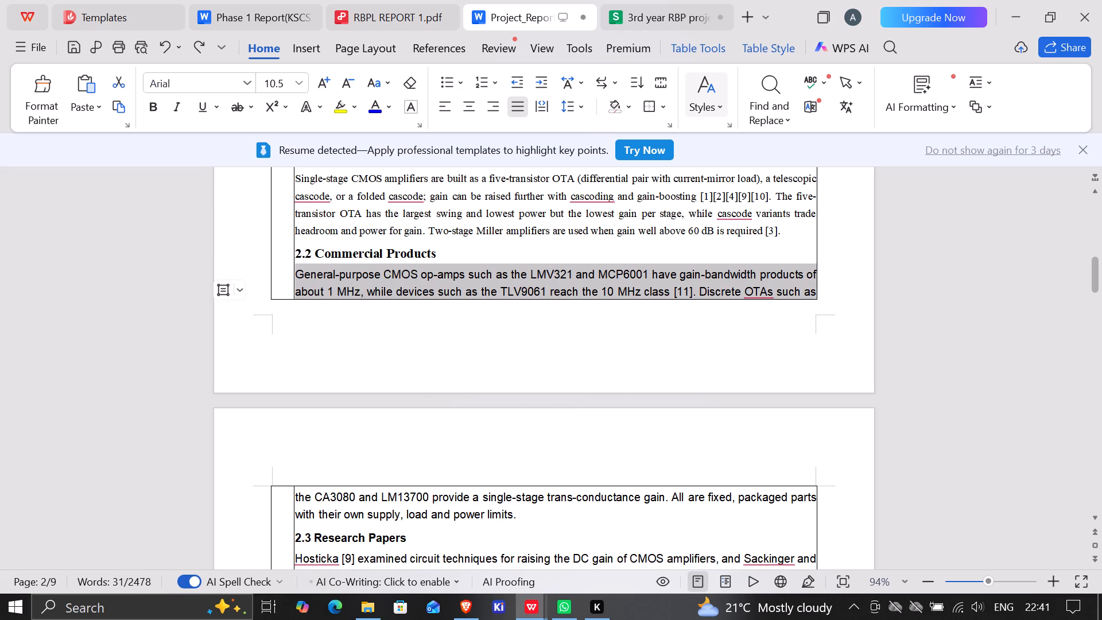
pyautogui.moveTo(822, 293); pyautogui.dragTo(818, 293)
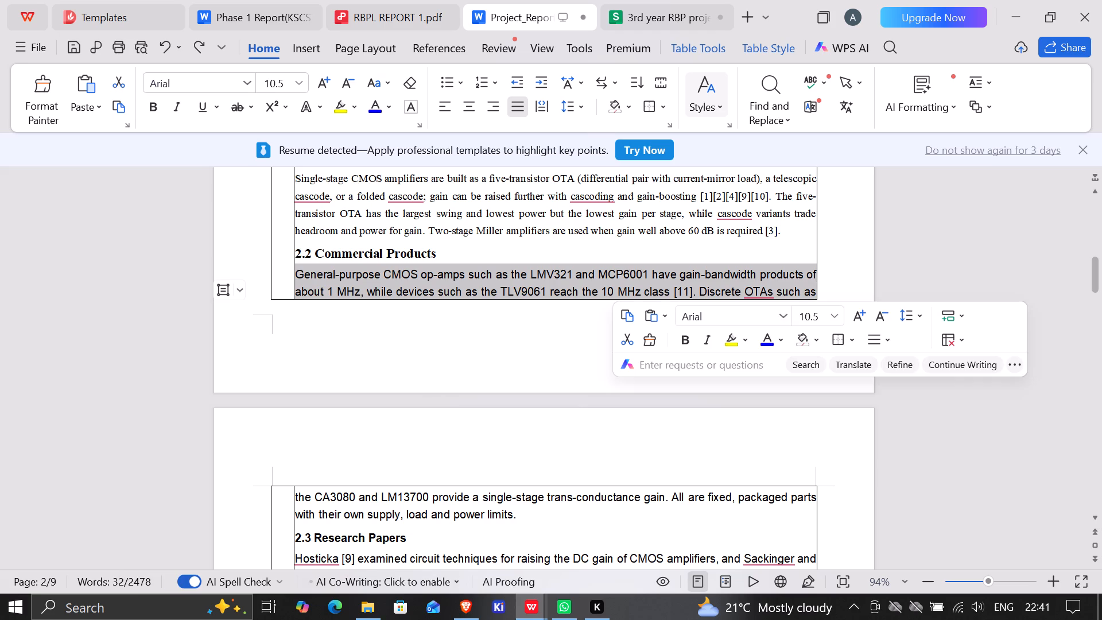
pyautogui.click(779, 320)
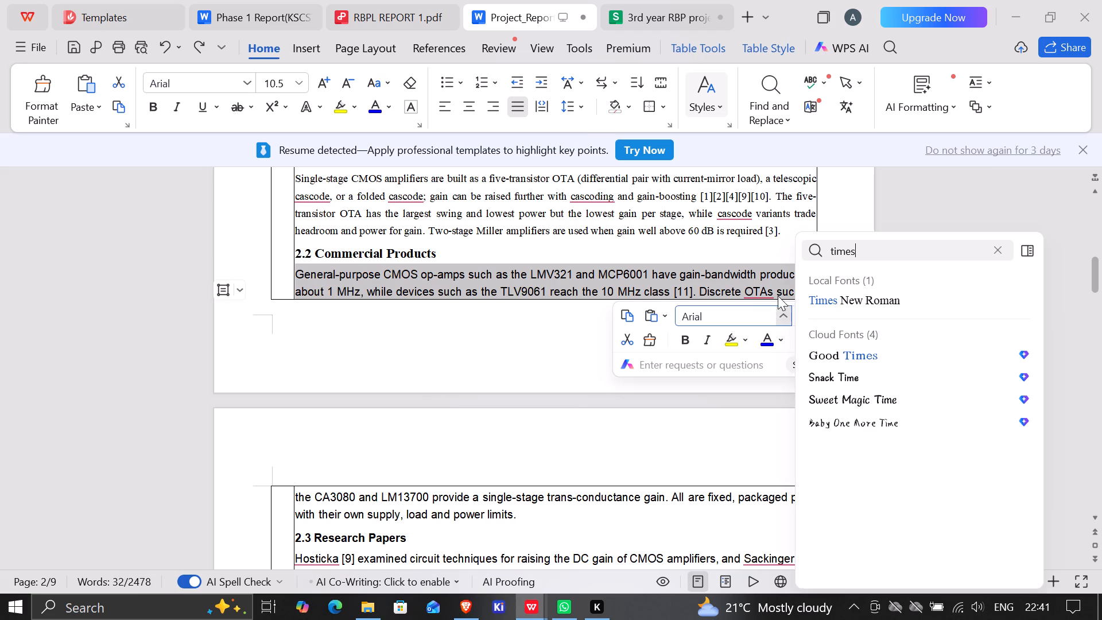
pyautogui.click(833, 297)
pyautogui.click(832, 312)
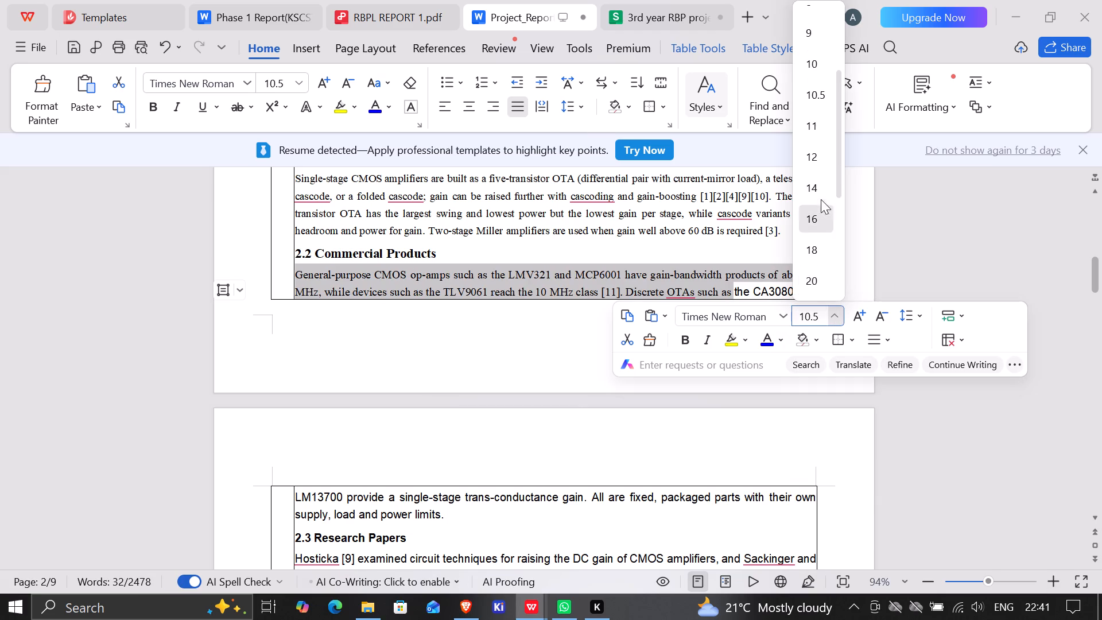
pyautogui.click(814, 68)
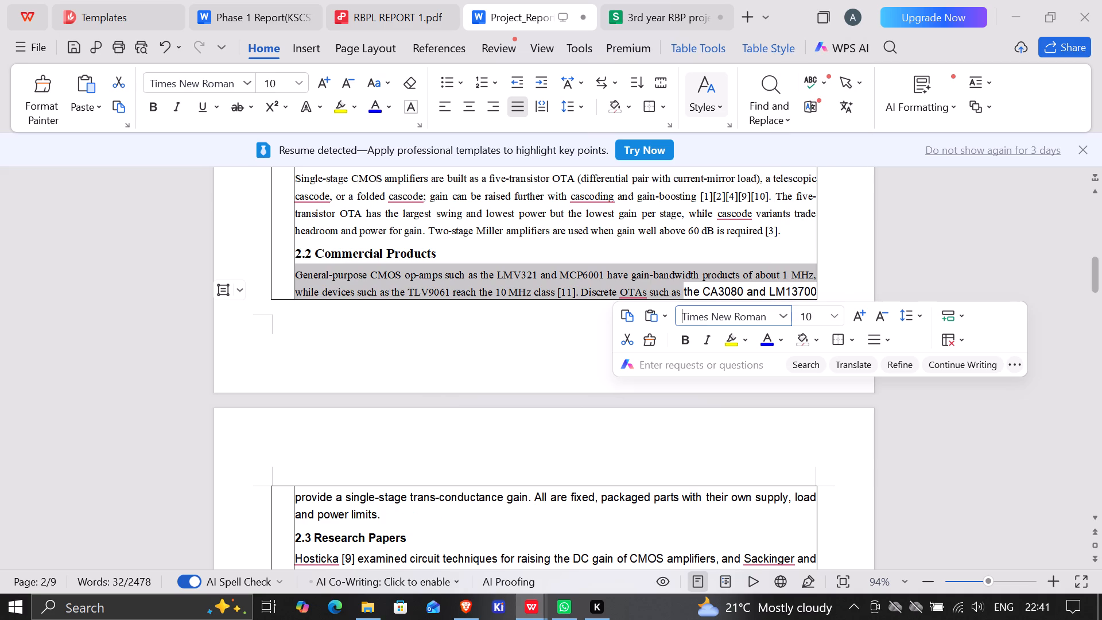
# Set the words "the CA3080 and LM13700" ending page 2 to size 10, Times New Roman.
pyautogui.click(685, 294)
pyautogui.moveTo(685, 294); pyautogui.dragTo(732, 289)
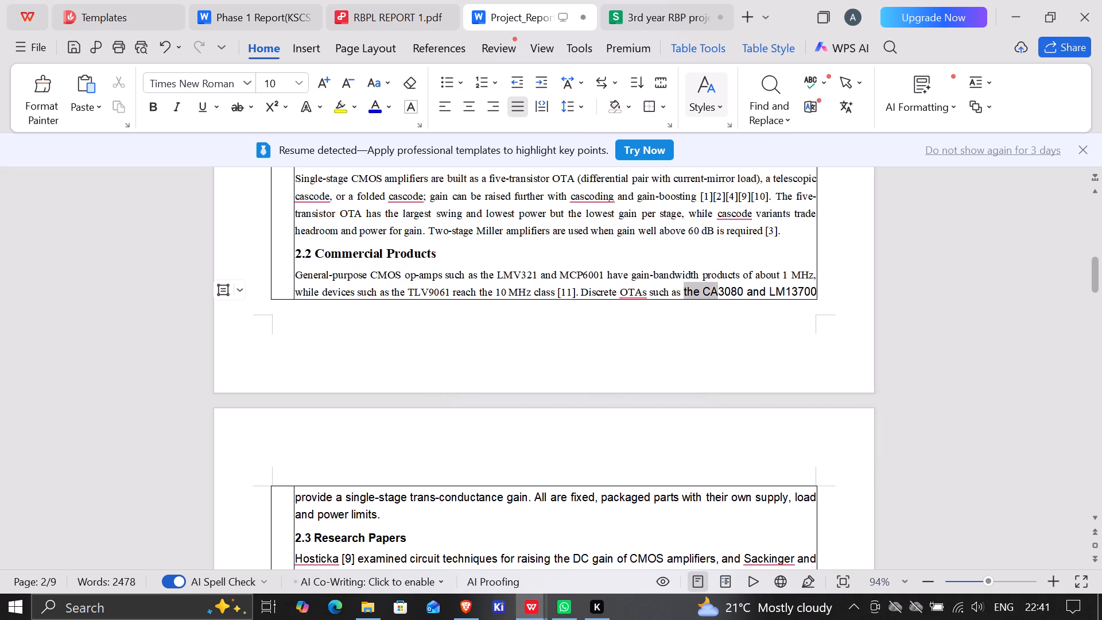
pyautogui.moveTo(732, 289); pyautogui.dragTo(814, 289)
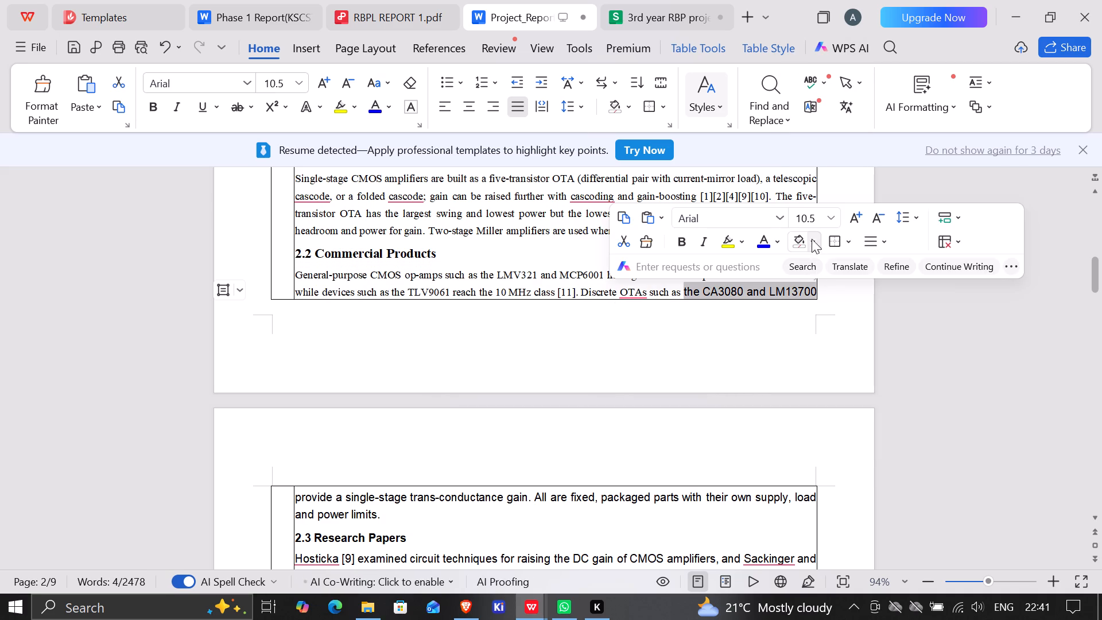
pyautogui.click(824, 220)
pyautogui.click(829, 218)
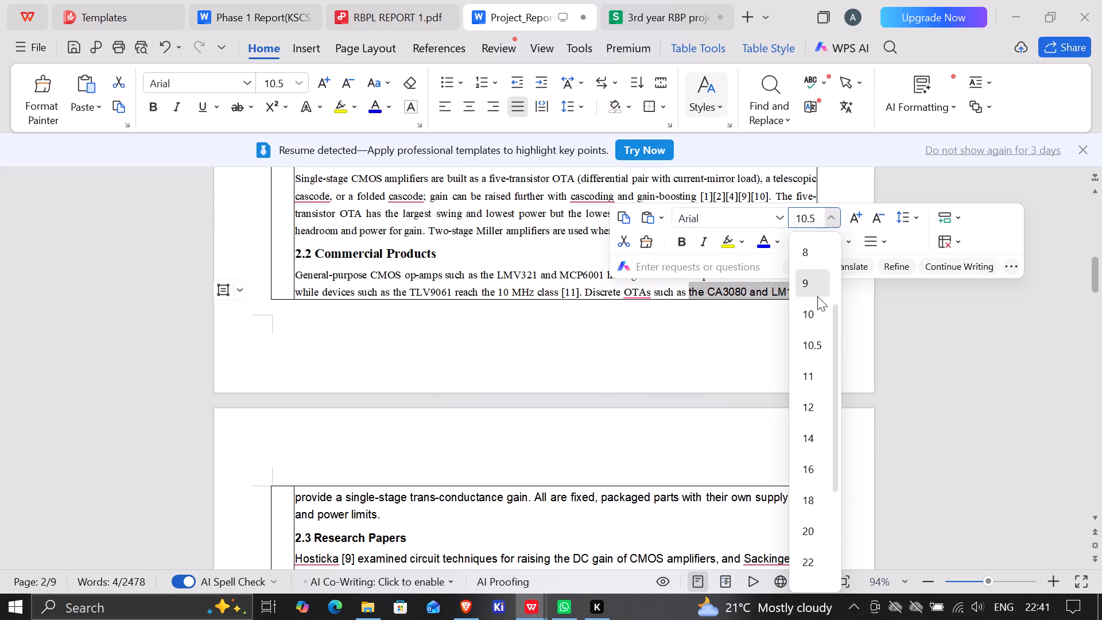
pyautogui.click(818, 304)
pyautogui.click(778, 219)
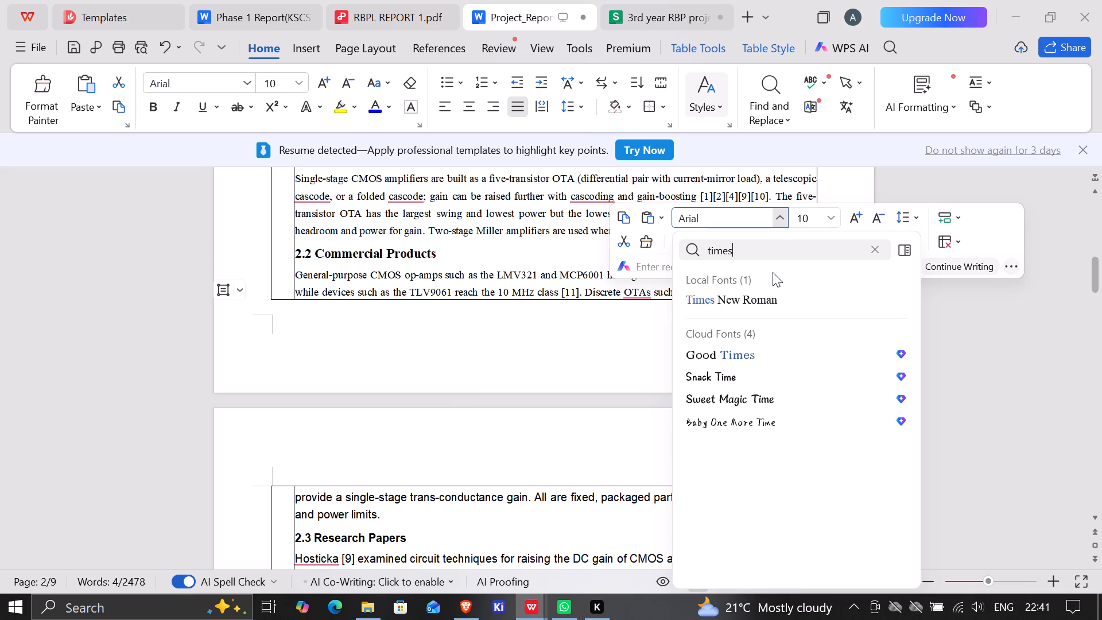
pyautogui.click(773, 295)
pyautogui.click(759, 331)
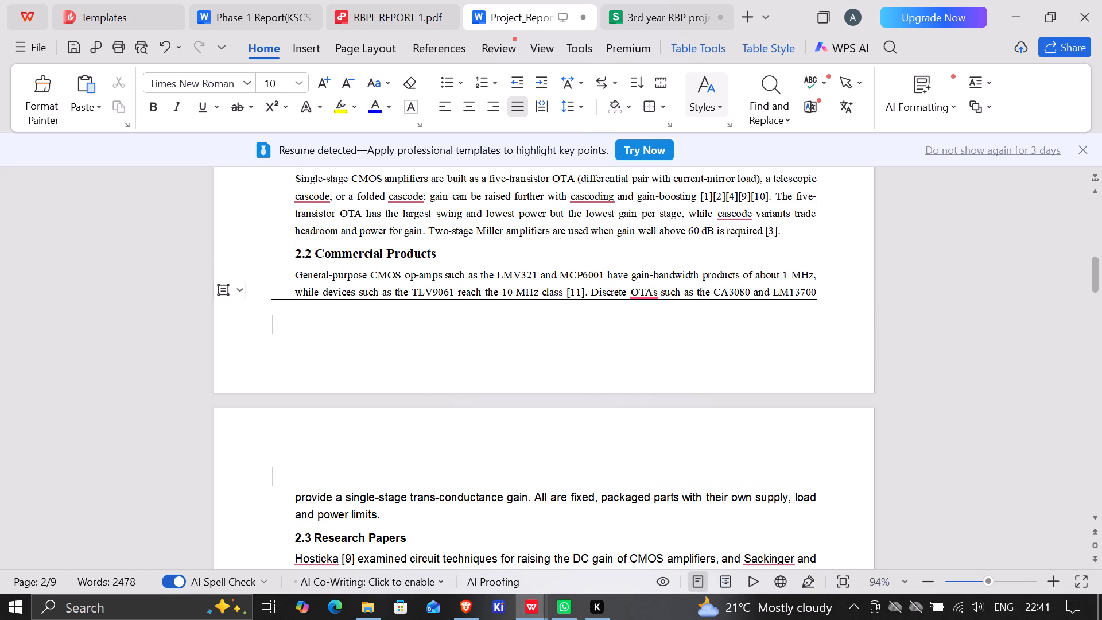
# Set the rest of the 2.2 Commercial Products paragraph, at the start of page 3, to Times New Roman, size 10.
pyautogui.scroll(-2, 733, 374)
pyautogui.scroll(-2, 638, 385)
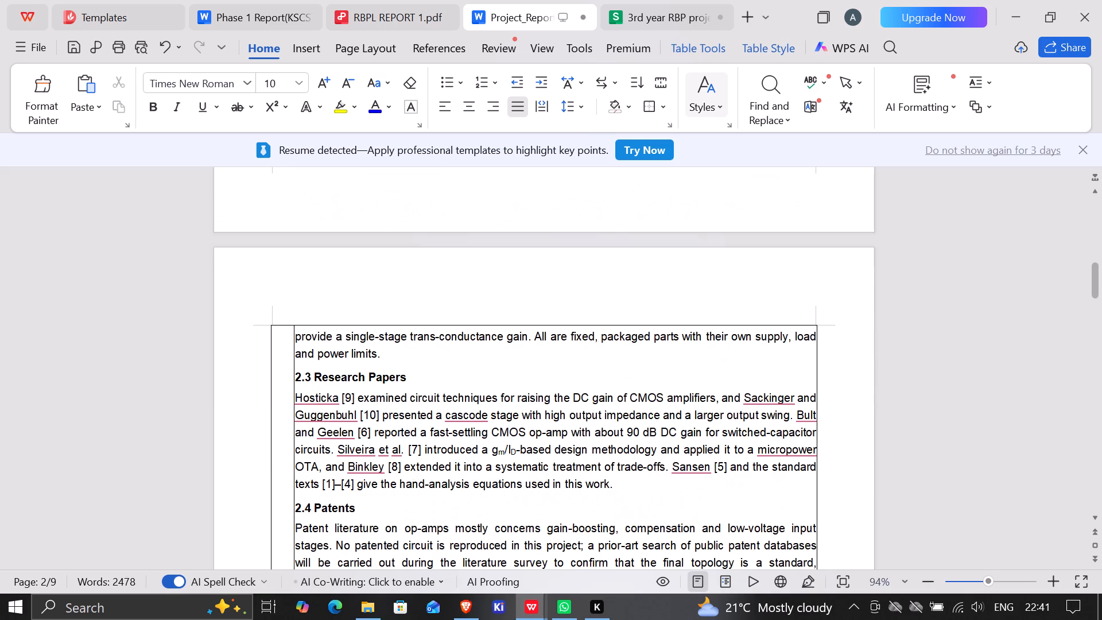
pyautogui.moveTo(296, 337); pyautogui.dragTo(381, 352)
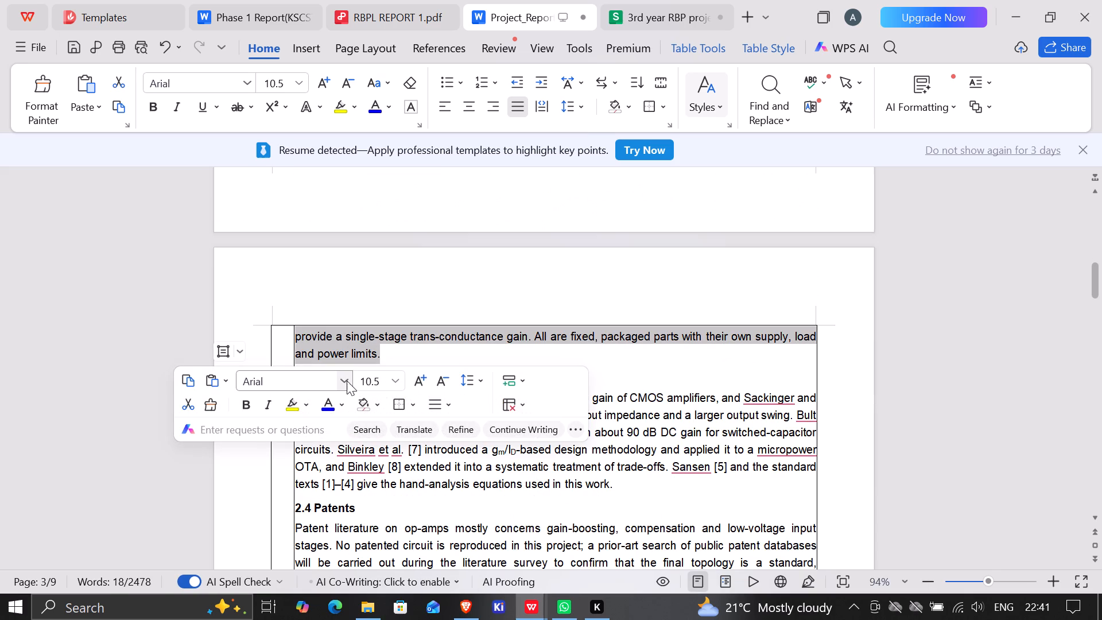
pyautogui.click(347, 381)
pyautogui.click(368, 74)
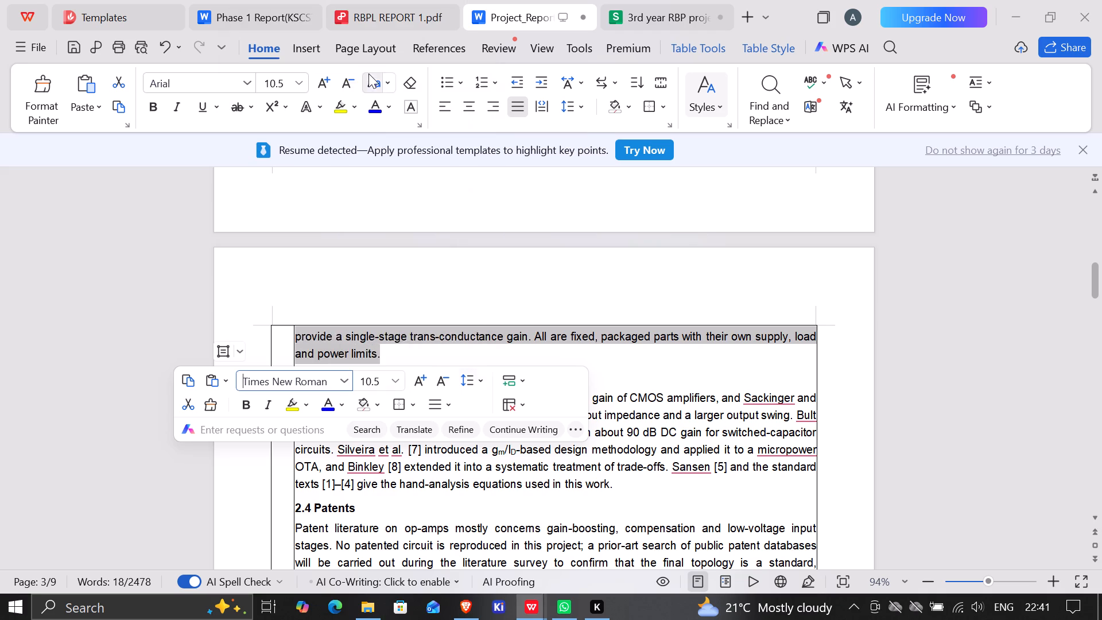
pyautogui.click(397, 383)
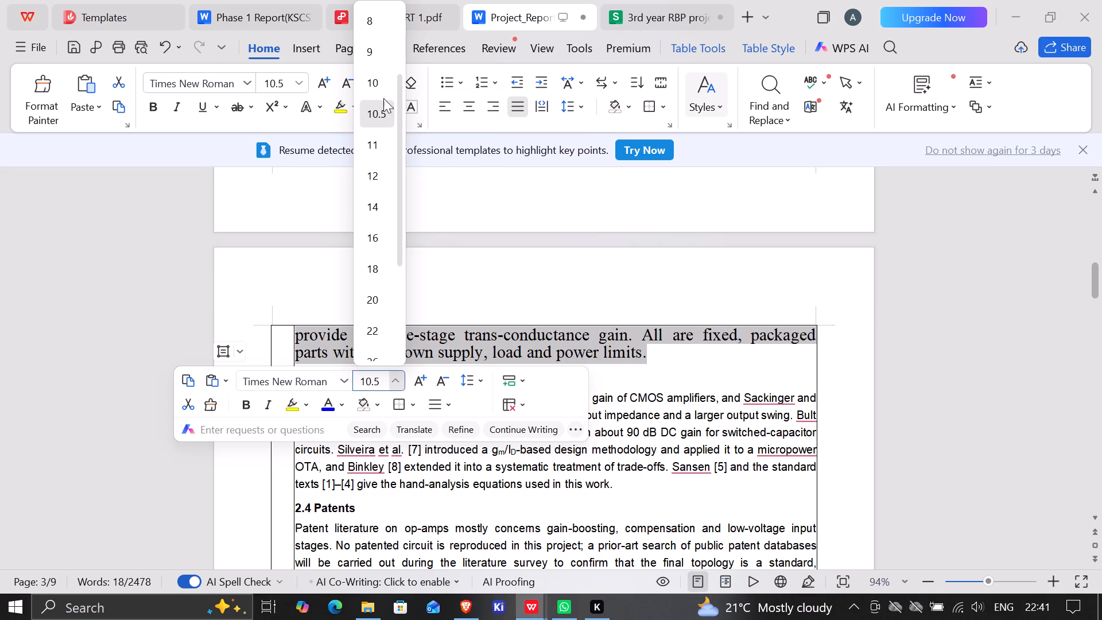
pyautogui.click(383, 87)
pyautogui.click(450, 301)
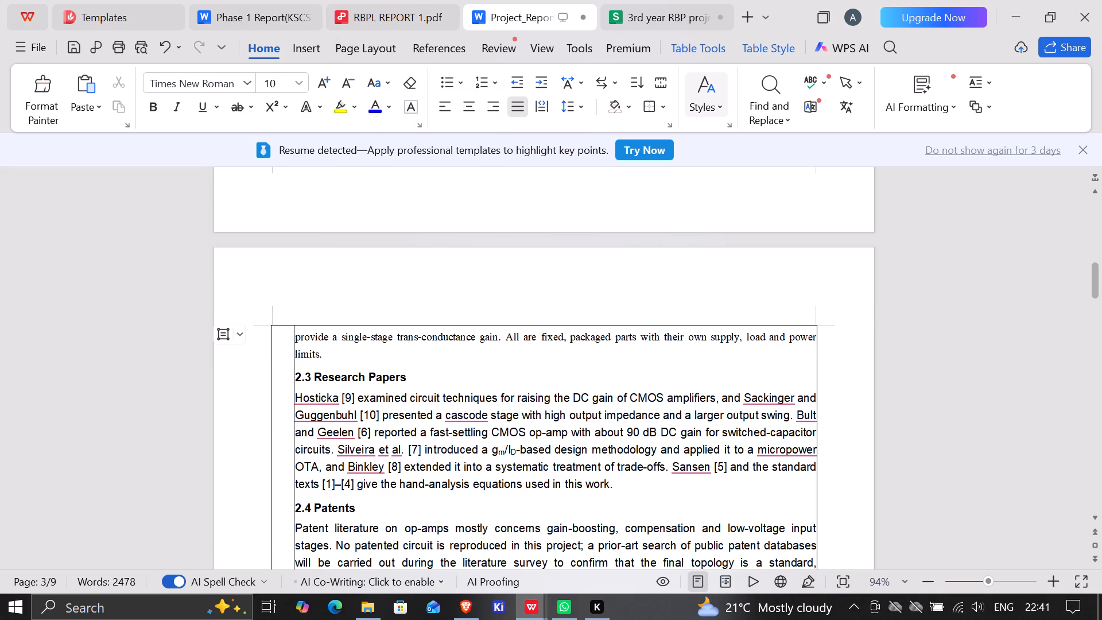
# Set the subheading "2.3 Research Papers" to Times New Roman, size 12.
pyautogui.moveTo(297, 376); pyautogui.dragTo(301, 375)
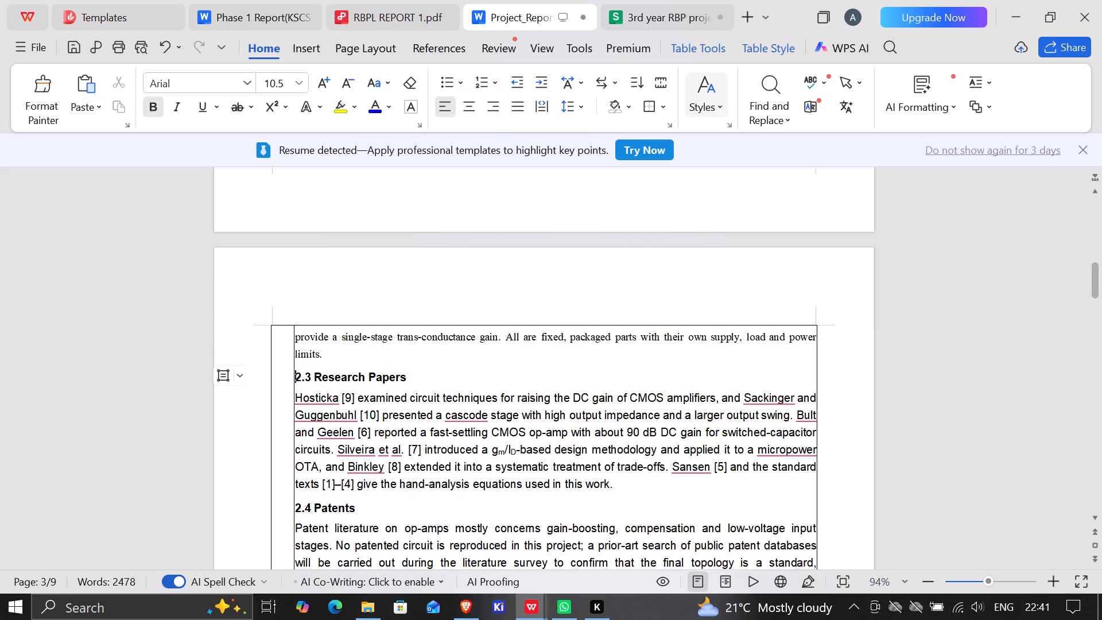
pyautogui.moveTo(301, 375); pyautogui.dragTo(406, 377)
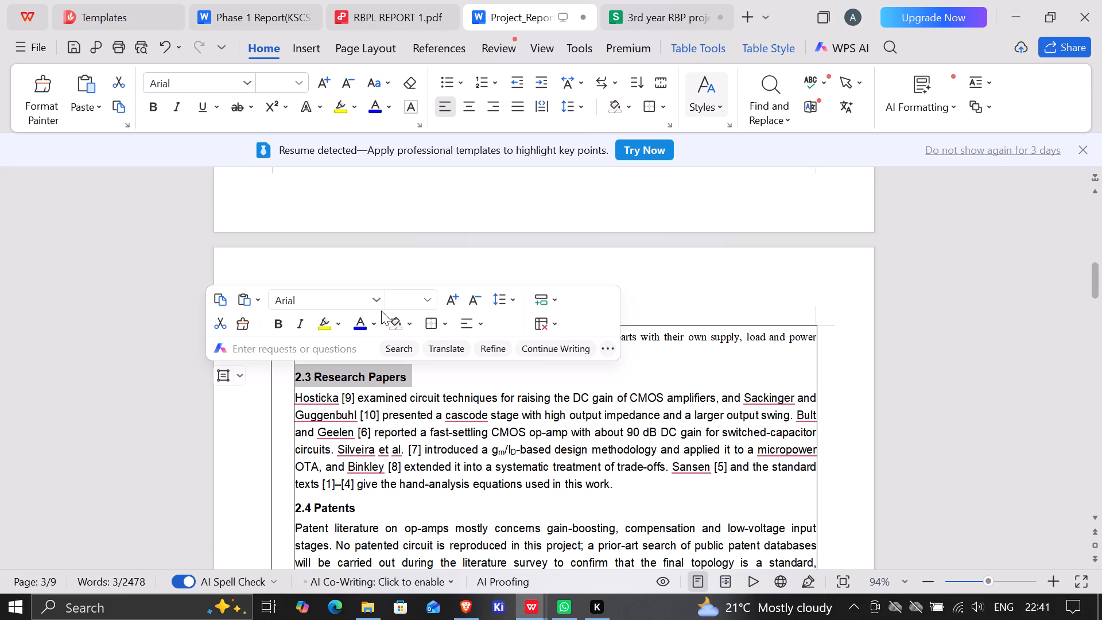
pyautogui.click(379, 304)
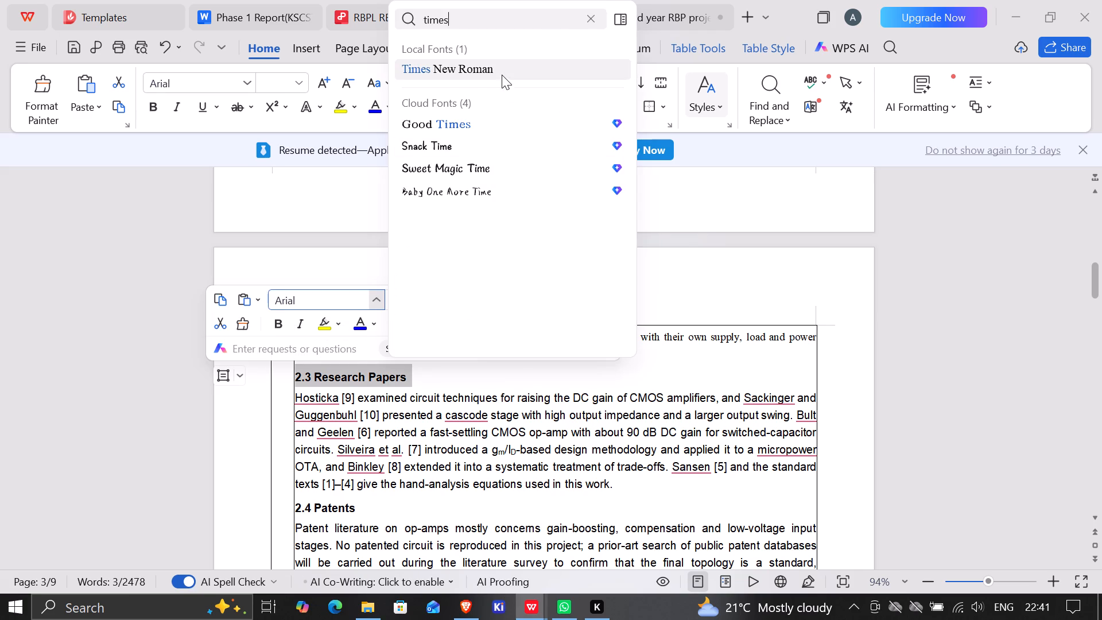
pyautogui.click(502, 75)
pyautogui.click(429, 307)
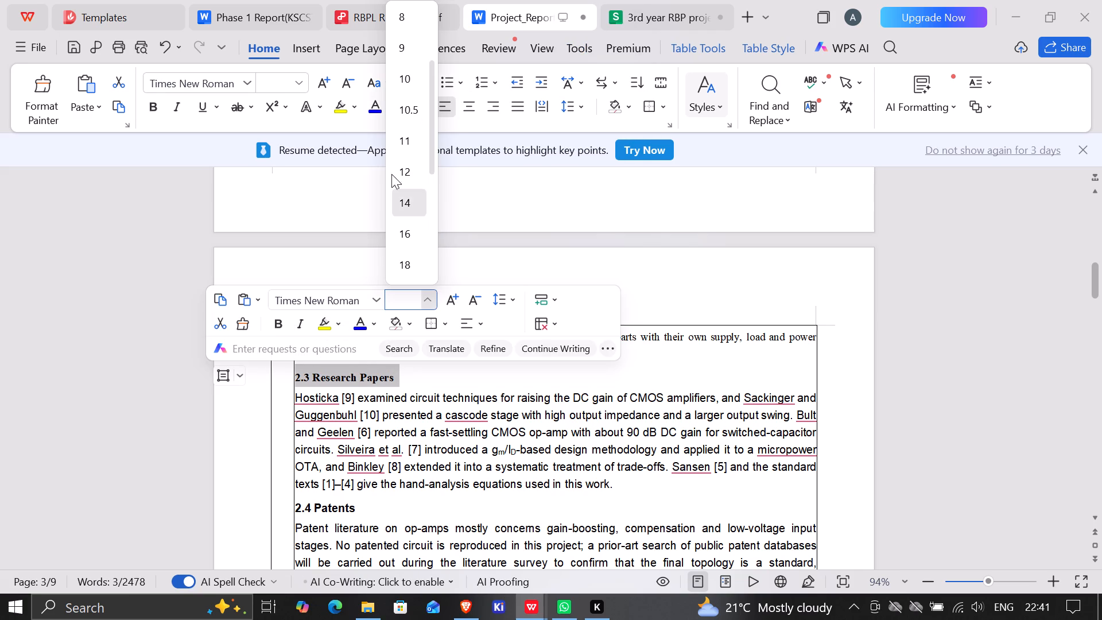
pyautogui.click(416, 171)
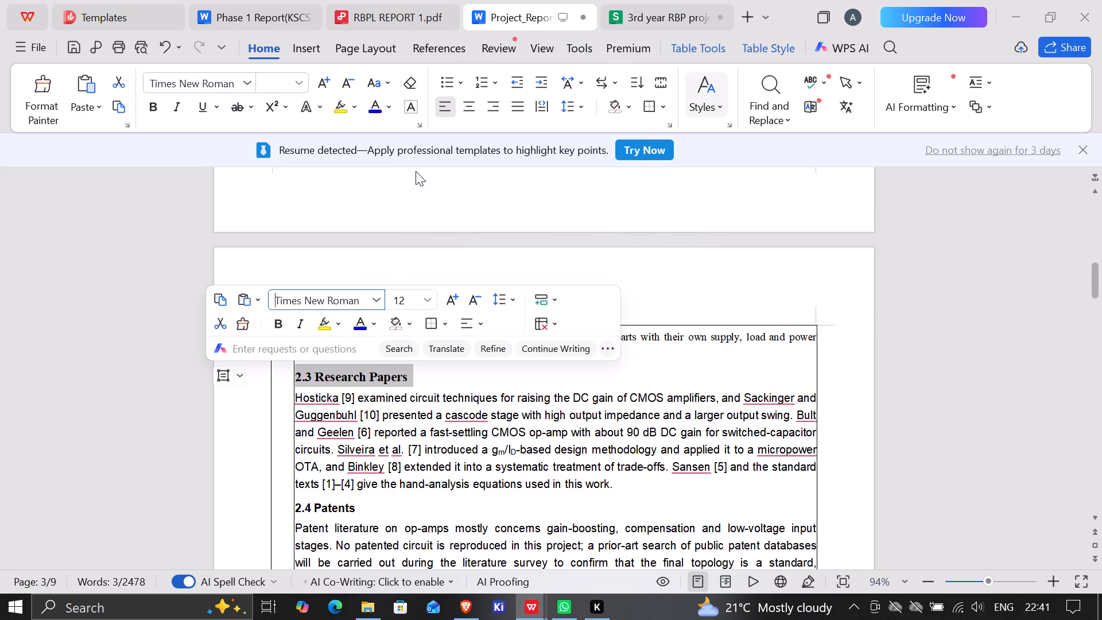
pyautogui.click(464, 357)
pyautogui.scroll(-1, 464, 357)
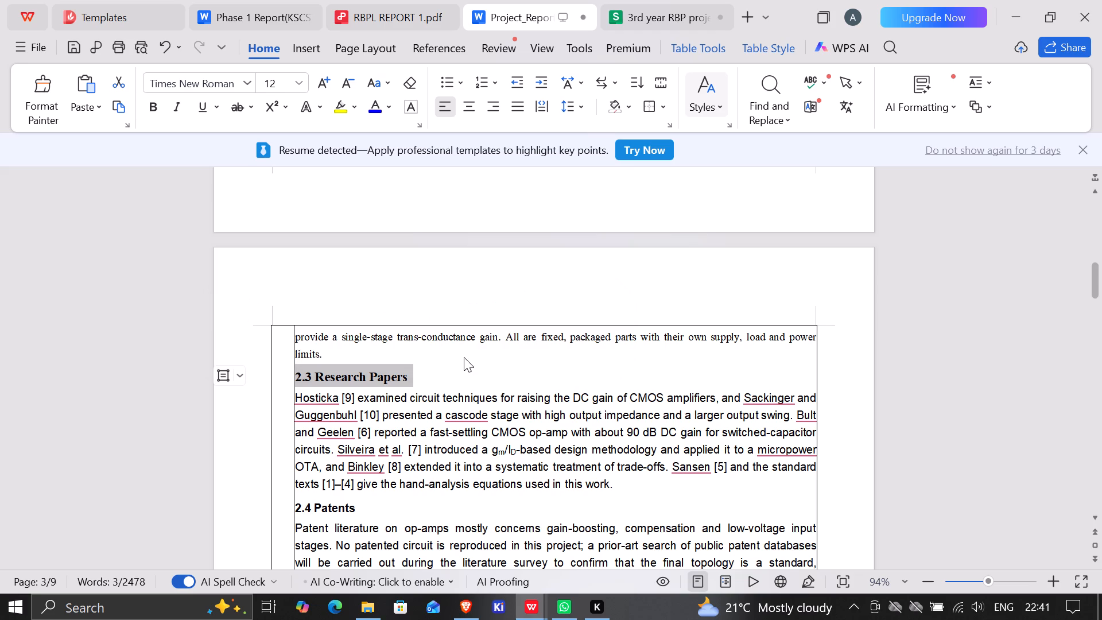
pyautogui.click(464, 358)
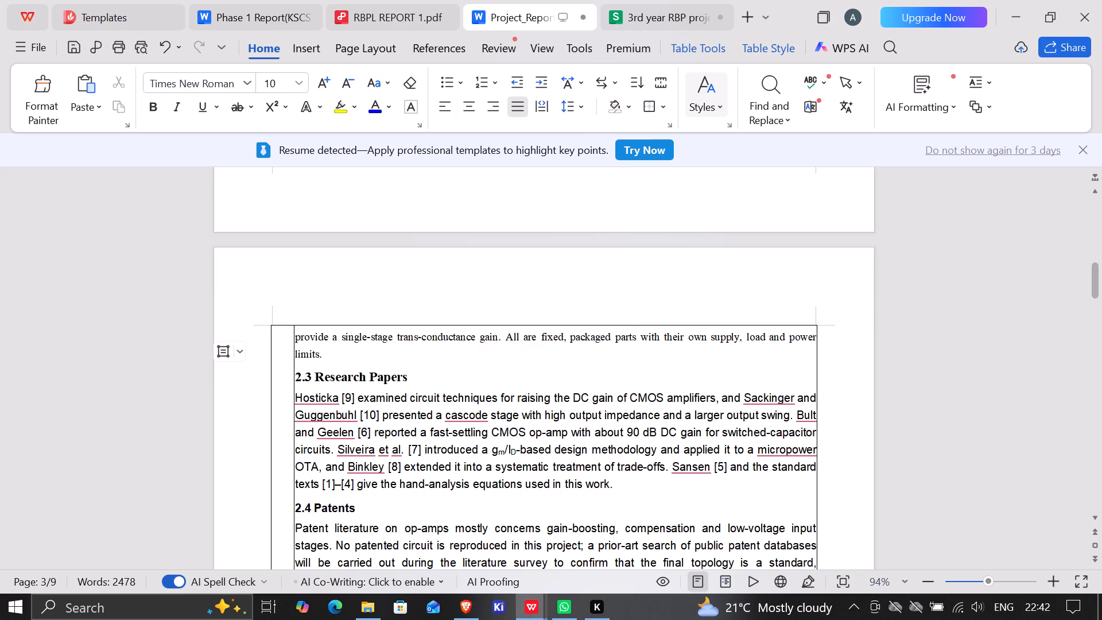
# Set the whole paragraph under 2.3 Research Papers to Times New Roman, size 10.
pyautogui.moveTo(297, 400); pyautogui.dragTo(611, 483)
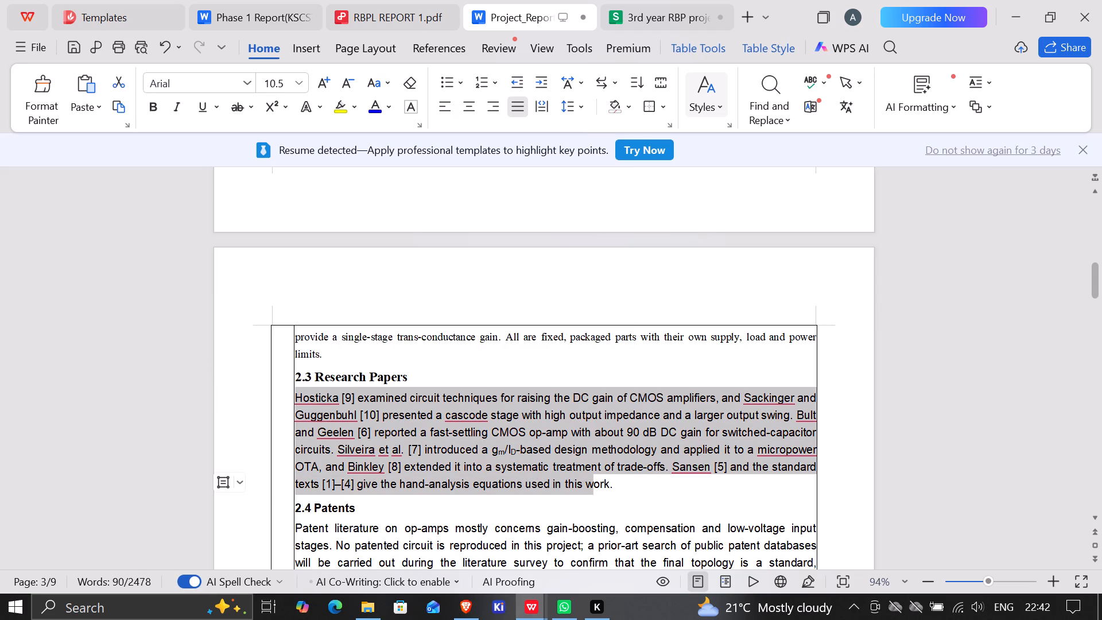
pyautogui.moveTo(611, 483); pyautogui.dragTo(613, 484)
pyautogui.click(572, 497)
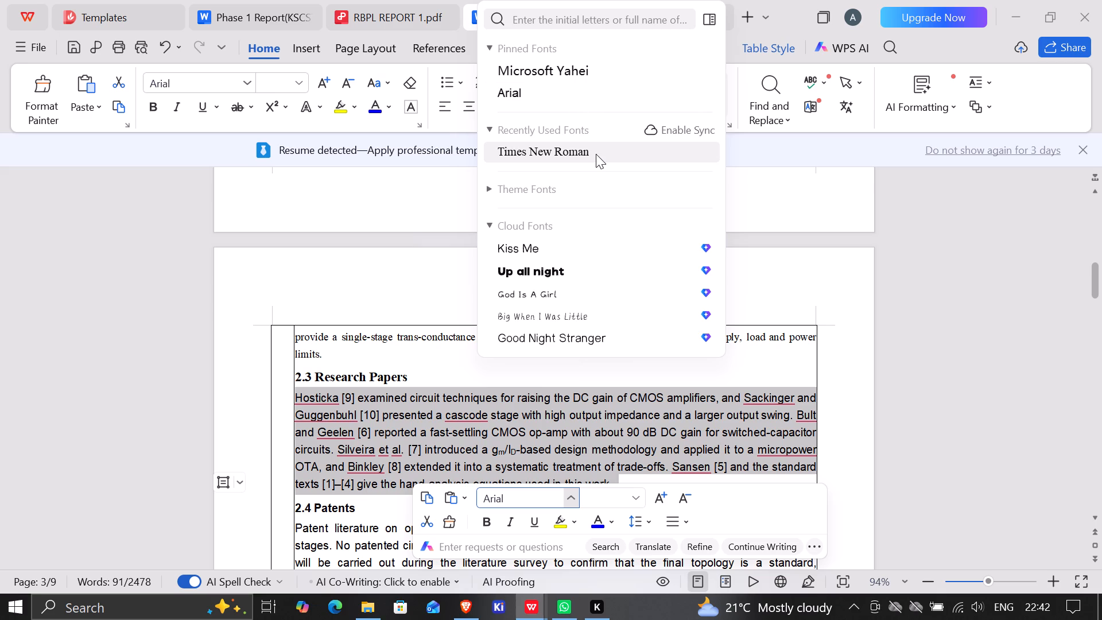
pyautogui.click(596, 154)
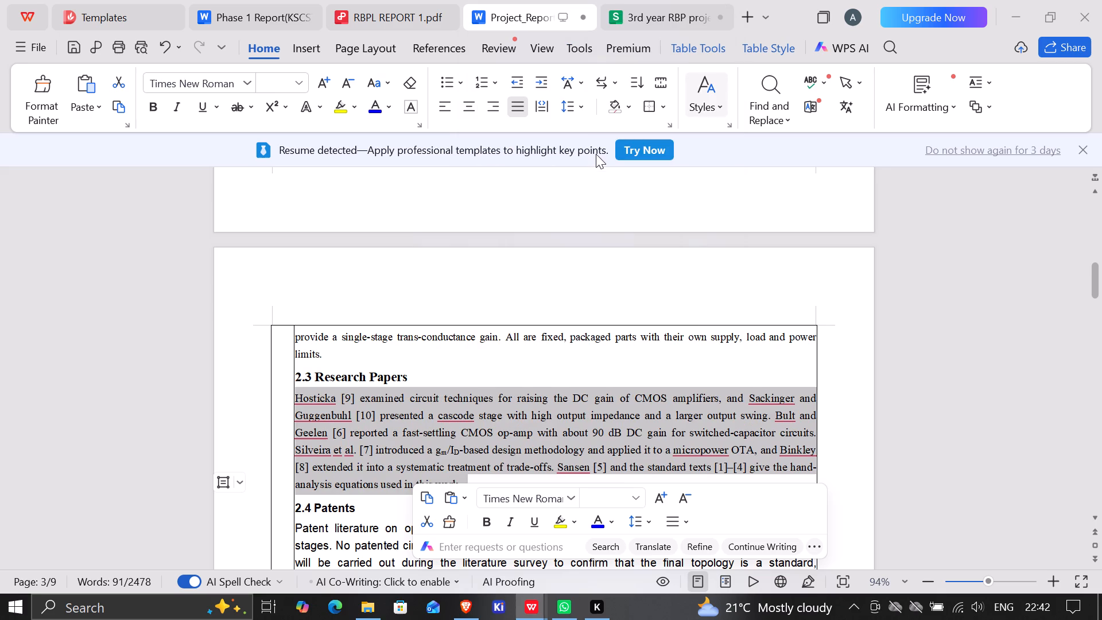
pyautogui.click(642, 499)
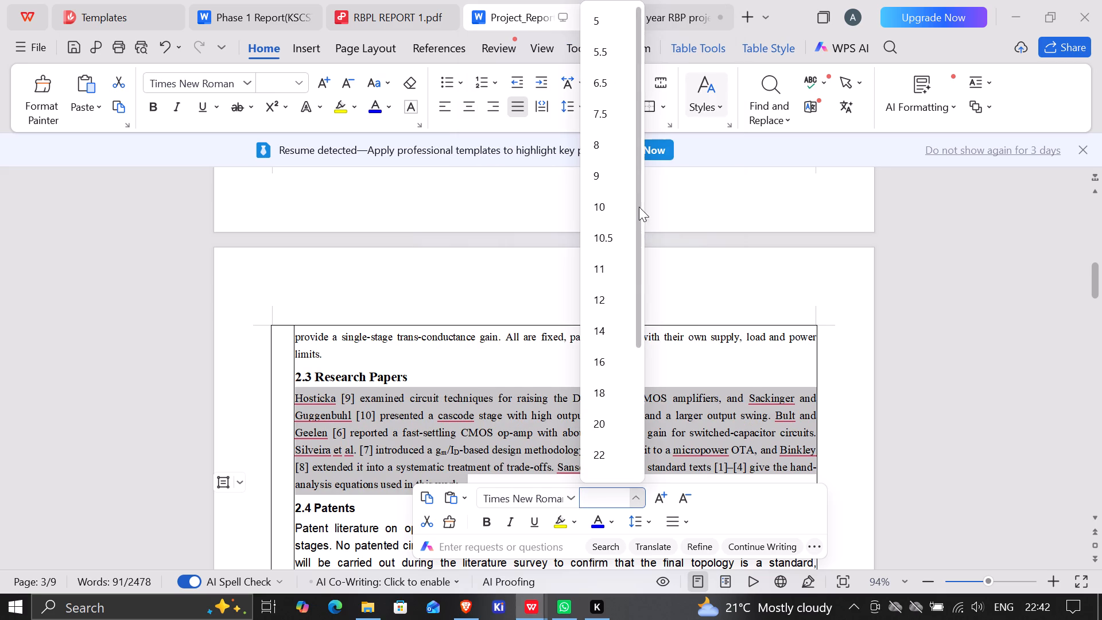
pyautogui.click(607, 208)
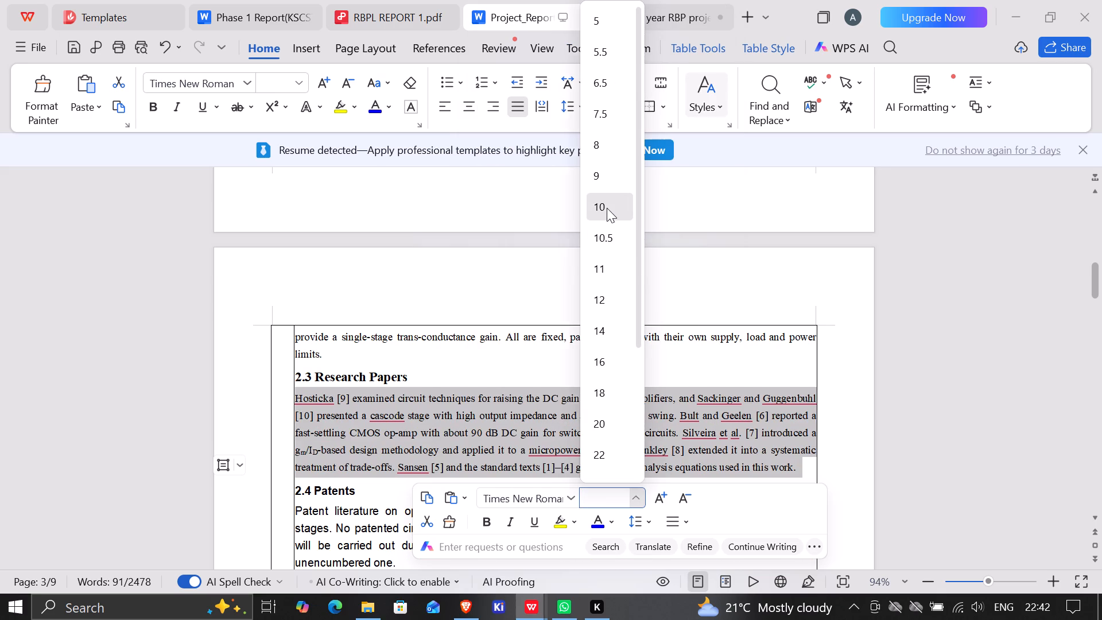
# Set the paragraph under 2.4 Patents to size 10, Times New Roman.
pyautogui.scroll(-2, 510, 347)
pyautogui.scroll(-1, 464, 382)
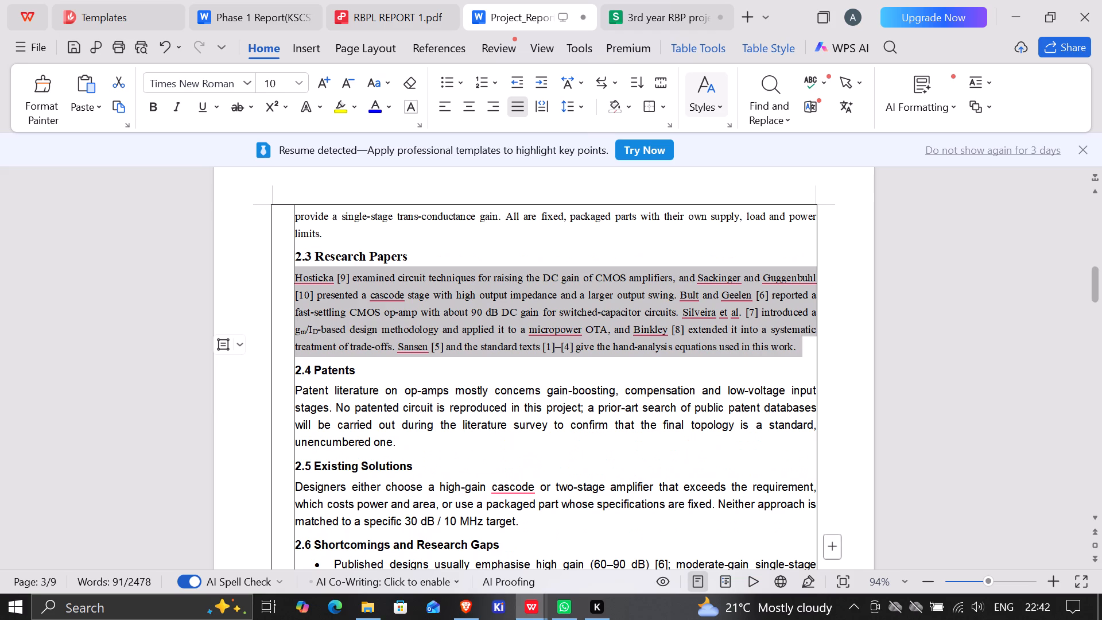
pyautogui.moveTo(401, 444); pyautogui.dragTo(297, 400)
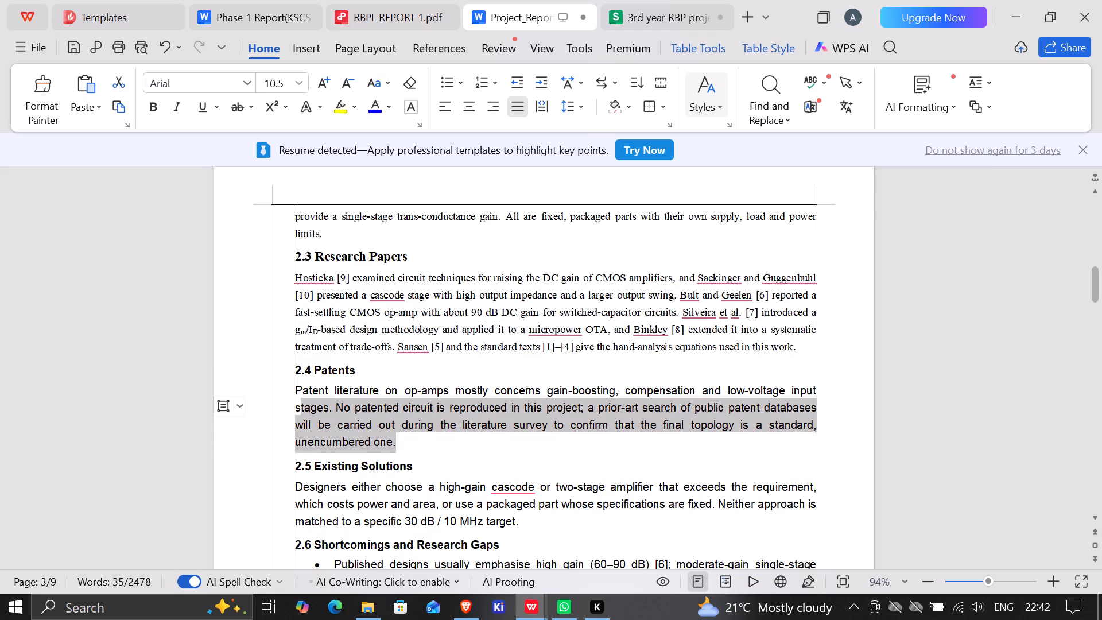
pyautogui.moveTo(297, 400); pyautogui.dragTo(296, 394)
pyautogui.click(315, 324)
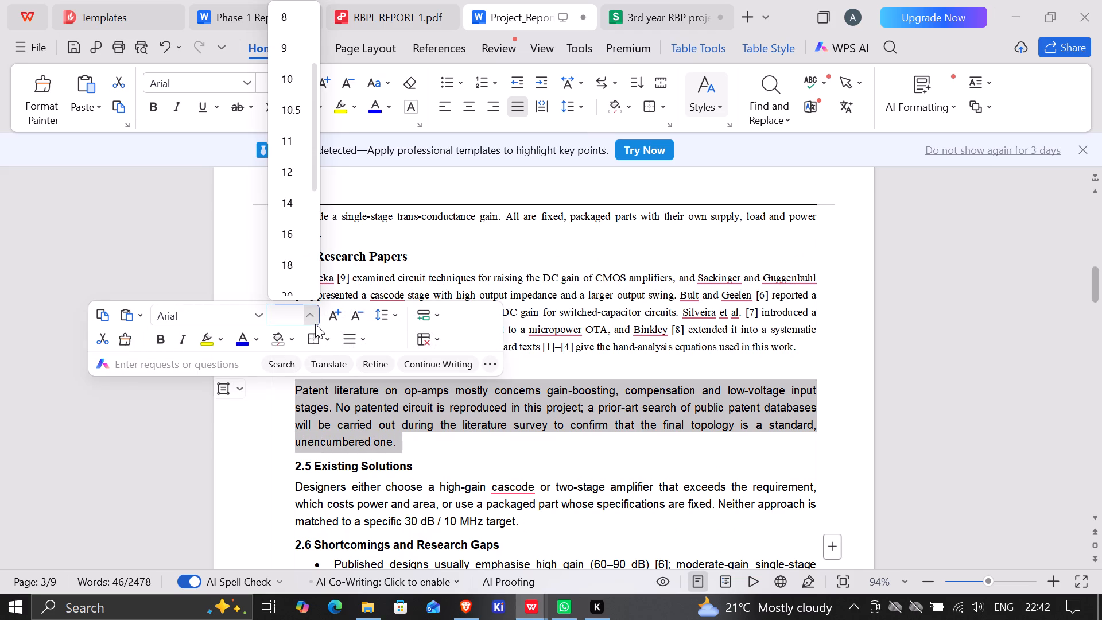
pyautogui.click(301, 79)
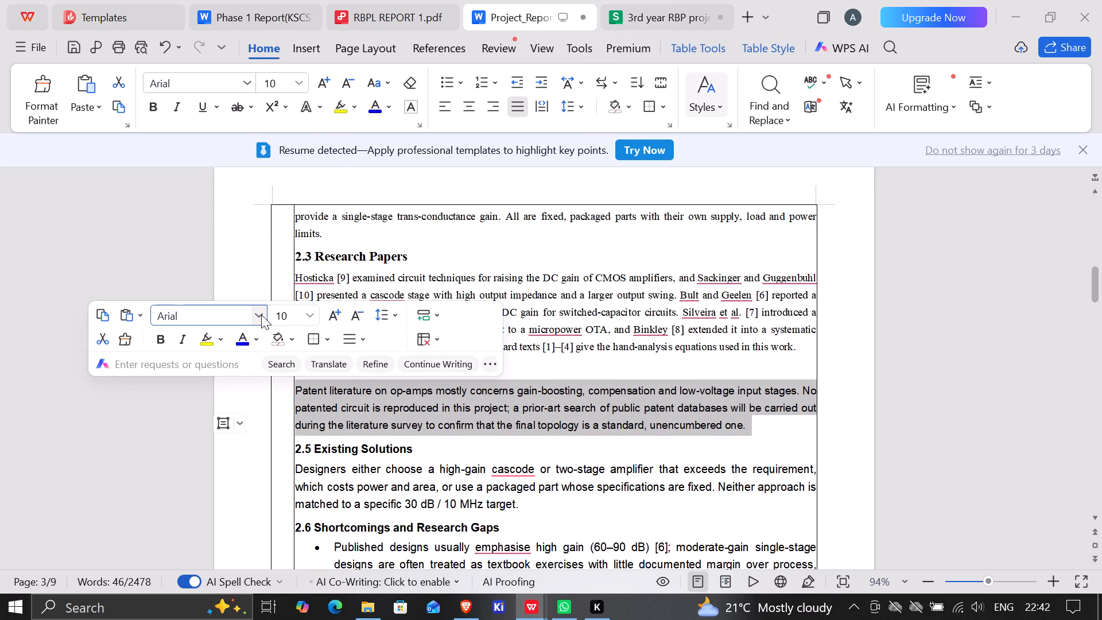
pyautogui.click(261, 315)
pyautogui.click(323, 298)
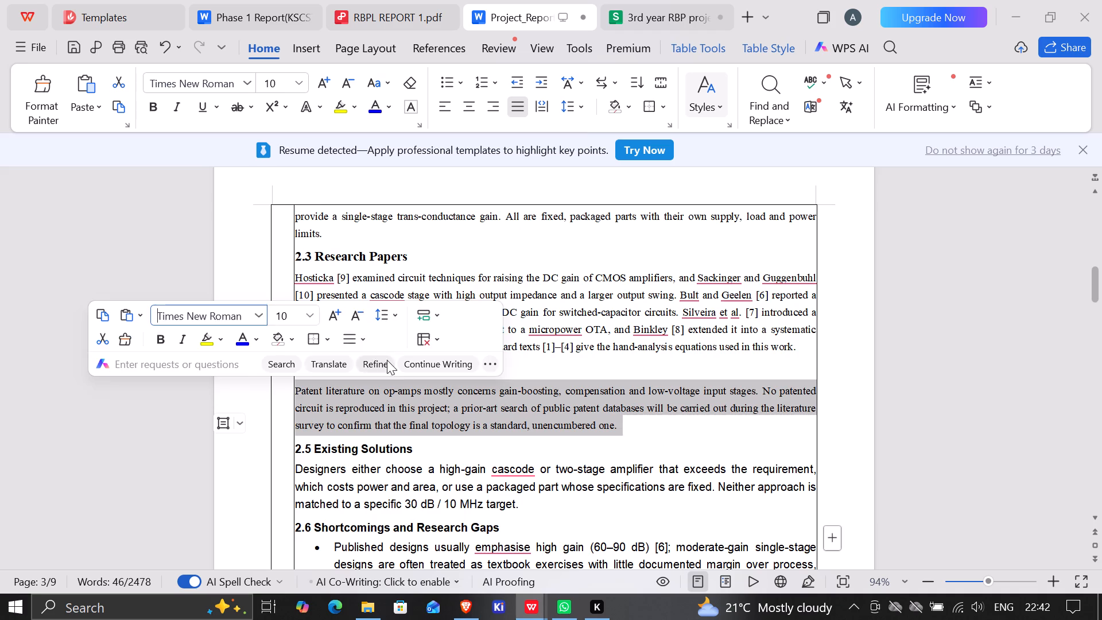
# Set the subheading "2.4 Patents" to Times New Roman, size 12.
pyautogui.scroll(-2, 396, 367)
pyautogui.moveTo(364, 330); pyautogui.dragTo(330, 328)
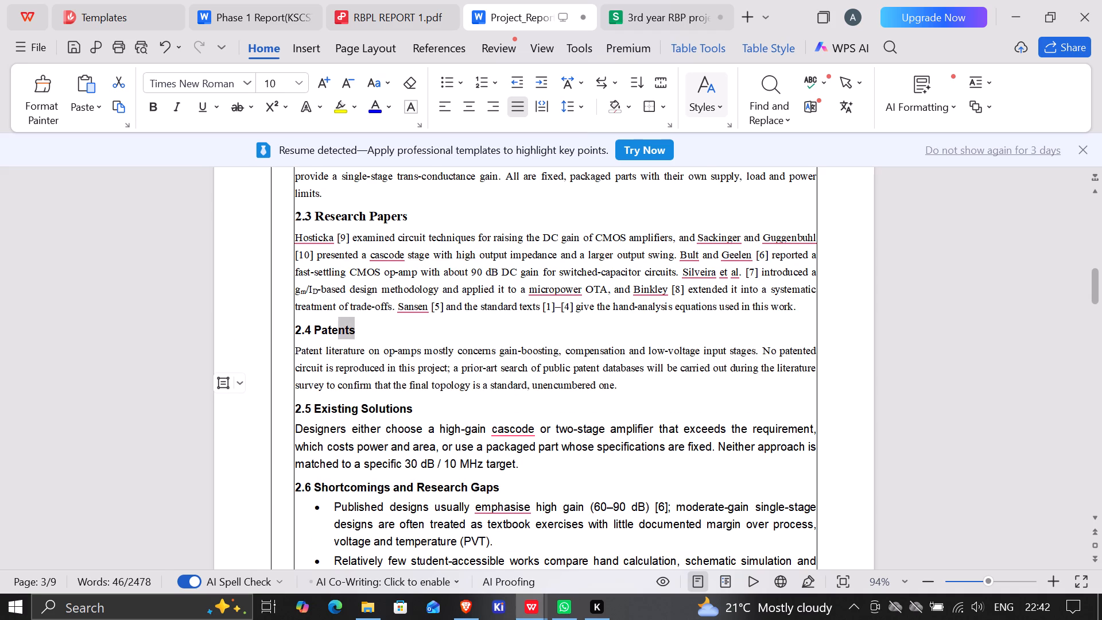
pyautogui.moveTo(330, 328); pyautogui.dragTo(294, 330)
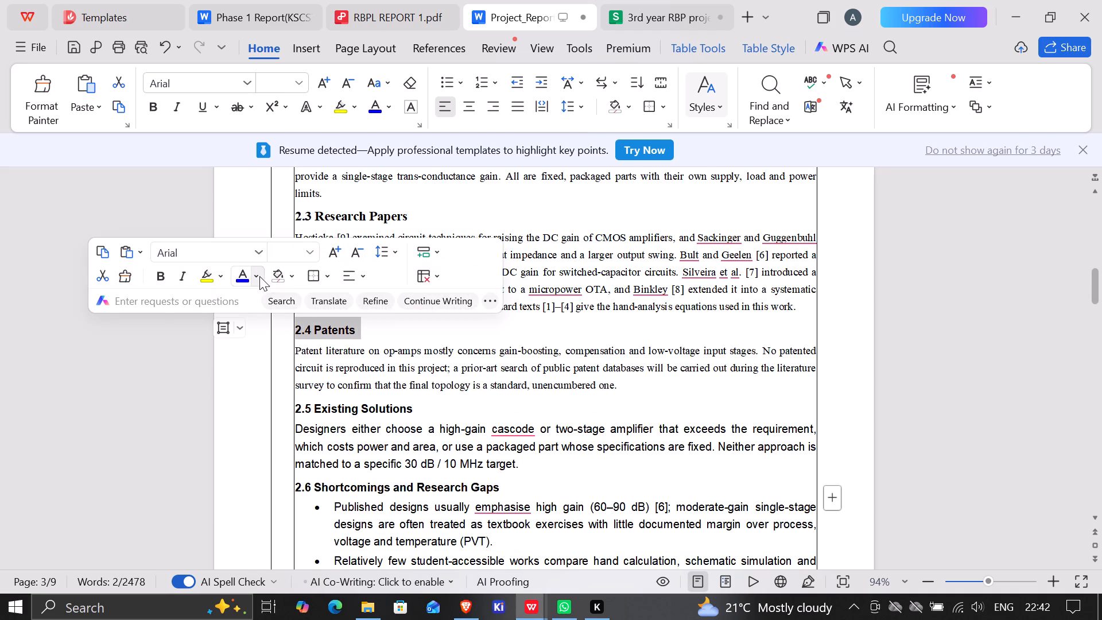
pyautogui.click(258, 255)
pyautogui.click(348, 79)
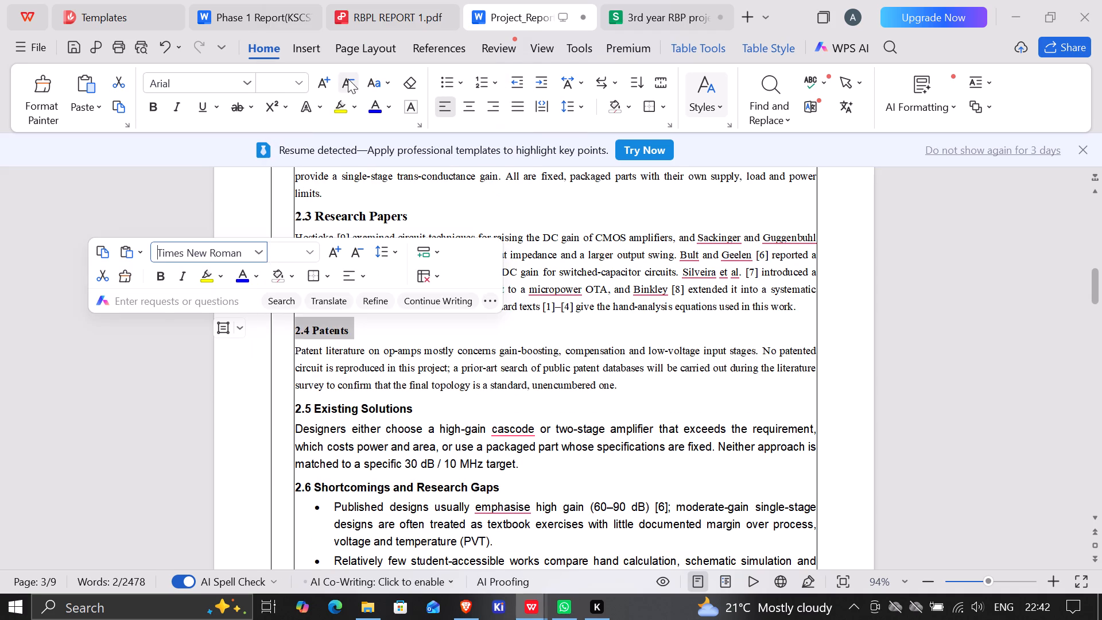
pyautogui.click(311, 256)
pyautogui.click(300, 436)
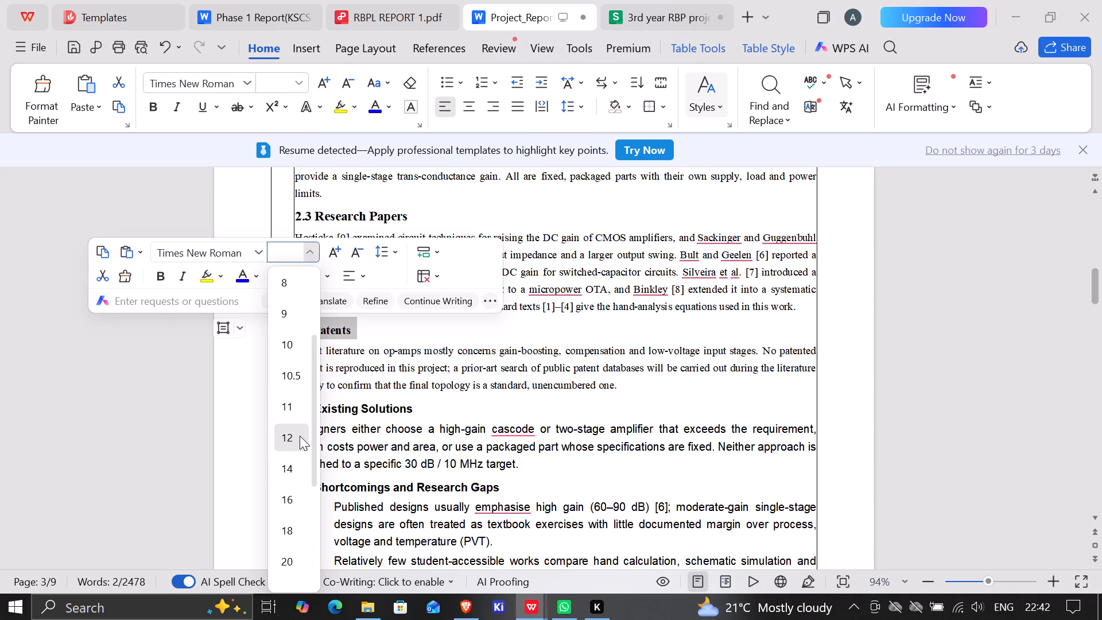
# Set the subheading "2.5 Existing Solutions" to size 12, Times New Roman.
pyautogui.moveTo(425, 412); pyautogui.dragTo(297, 410)
pyautogui.click(313, 336)
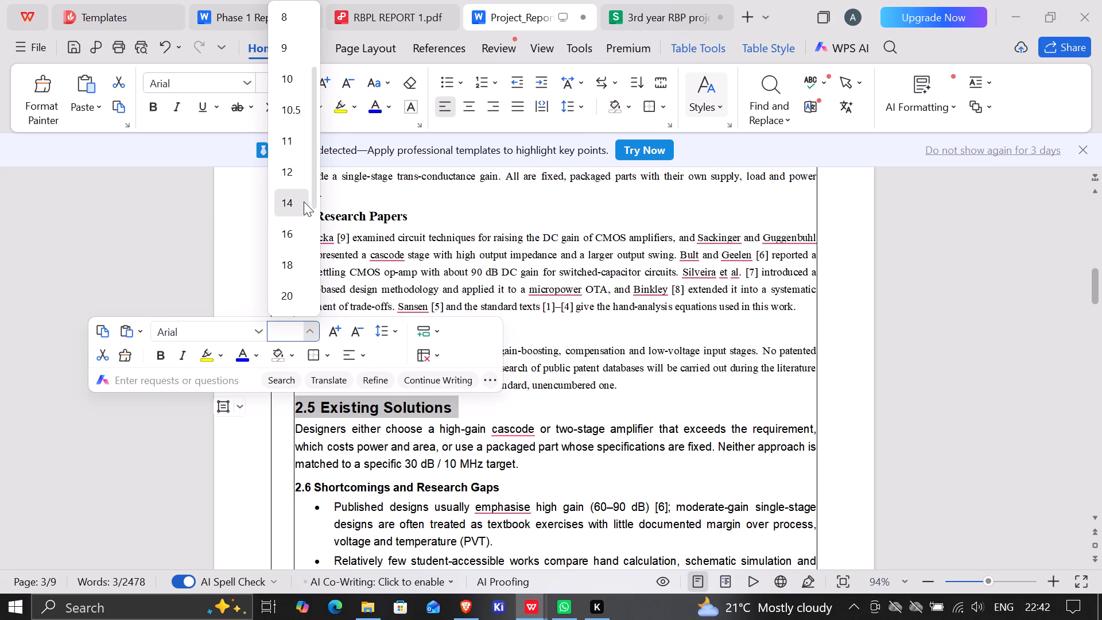
pyautogui.click(290, 173)
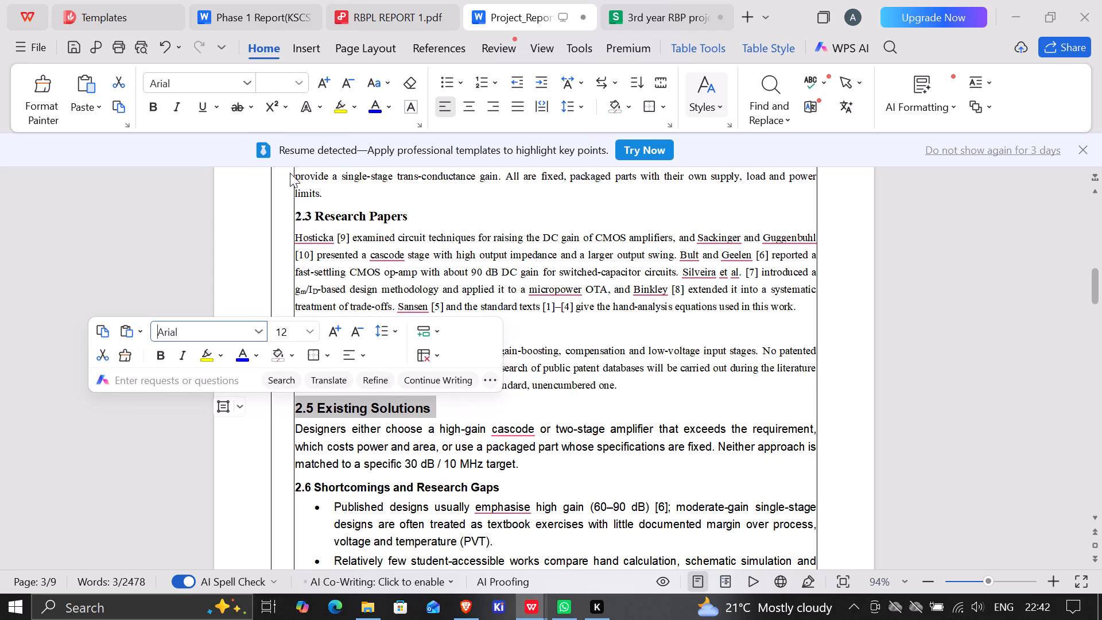
pyautogui.click(263, 330)
pyautogui.click(340, 307)
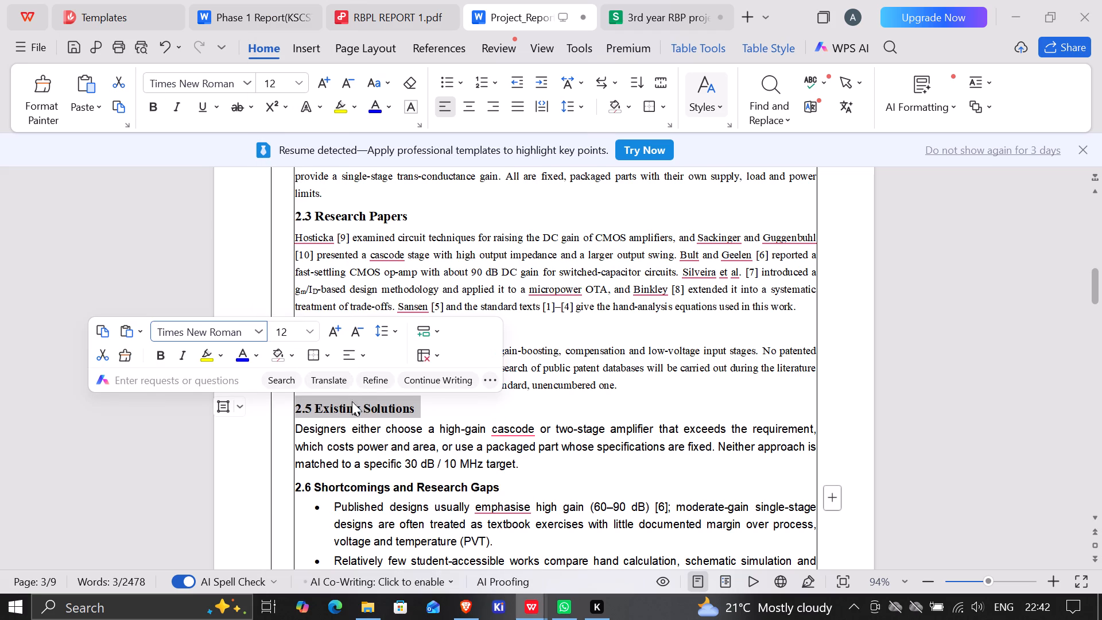
pyautogui.click(296, 429)
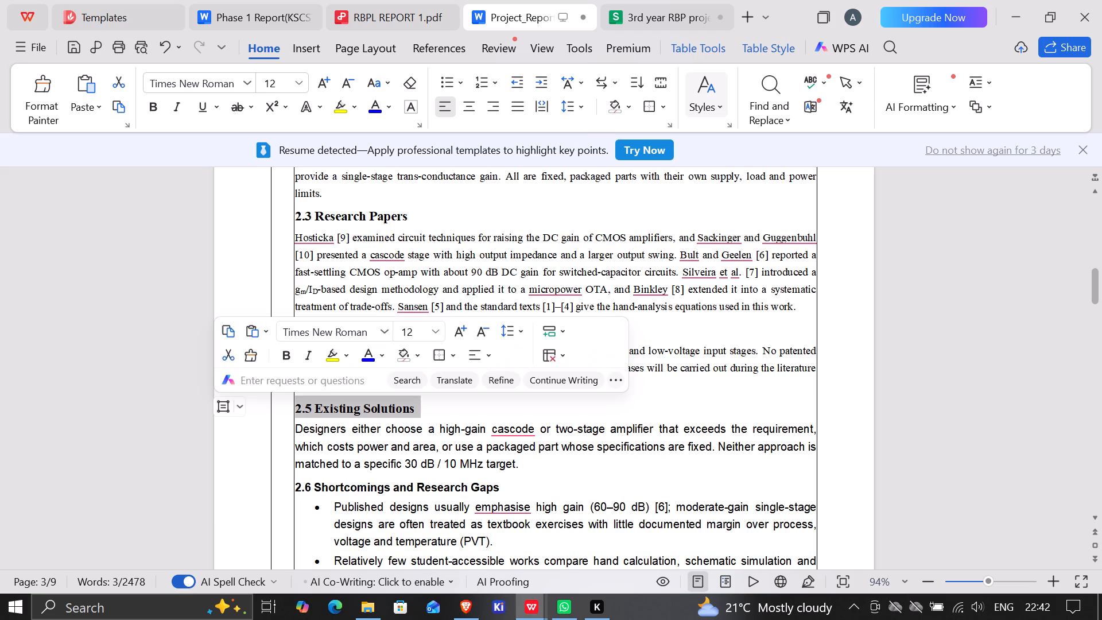
pyautogui.click(320, 435)
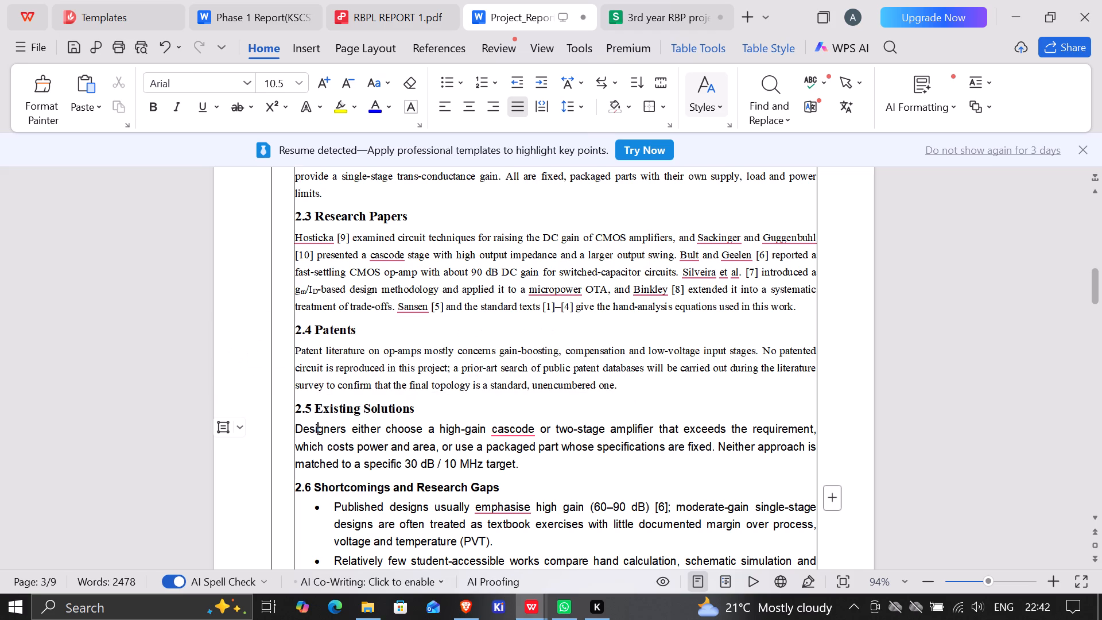
pyautogui.hotkey('ctrl', 'z')
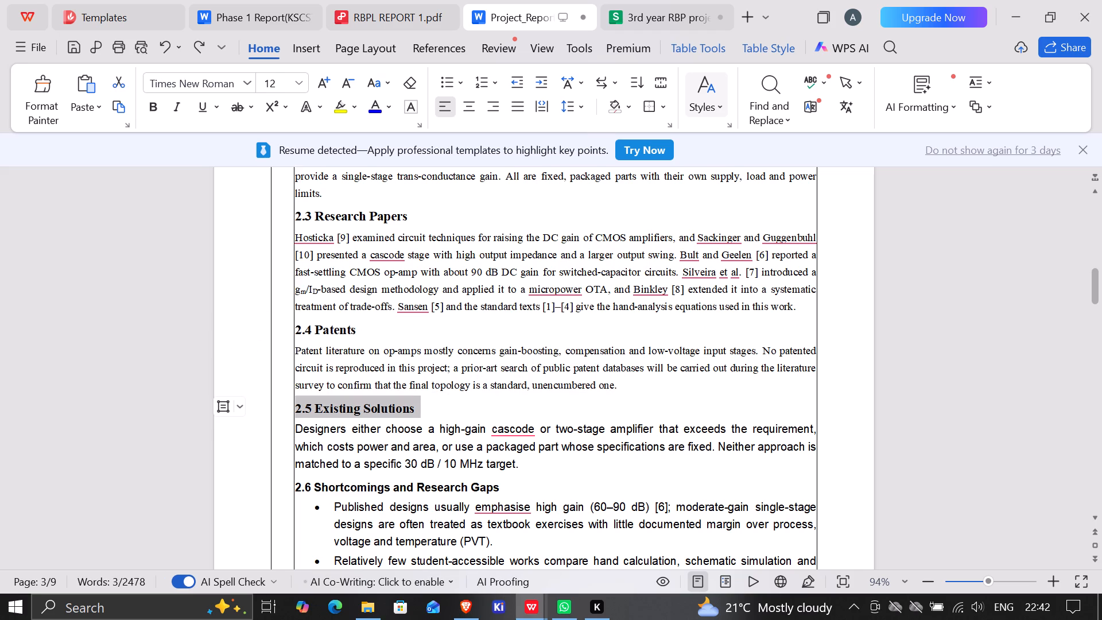
# Set the paragraph under 2.5 Existing Solutions to Times New Roman, size 10.
pyautogui.moveTo(298, 427); pyautogui.dragTo(517, 460)
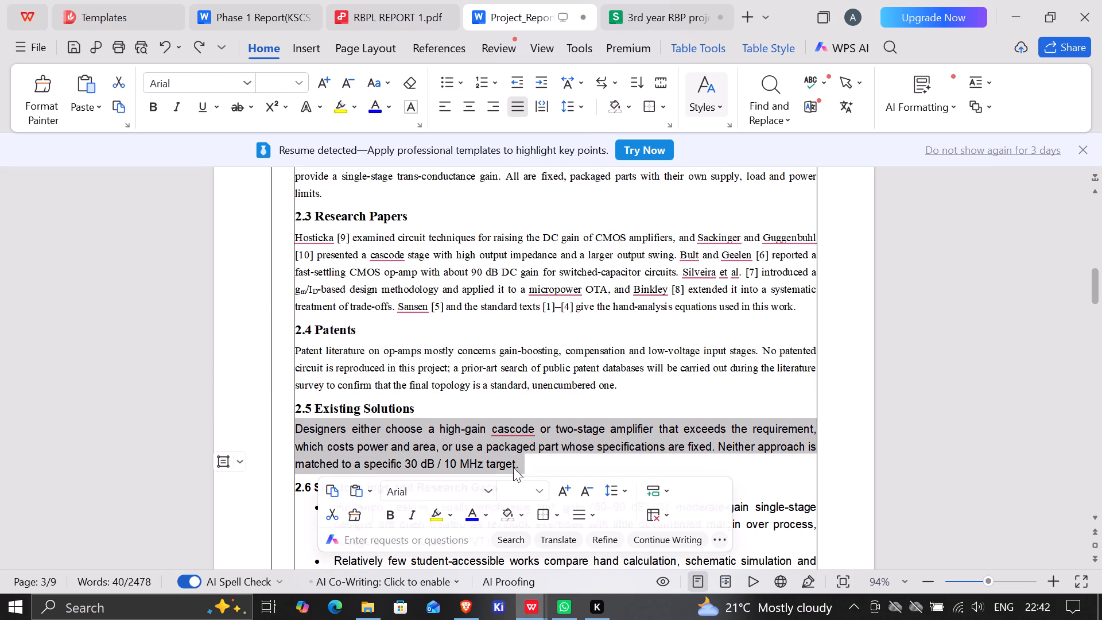
pyautogui.click(482, 489)
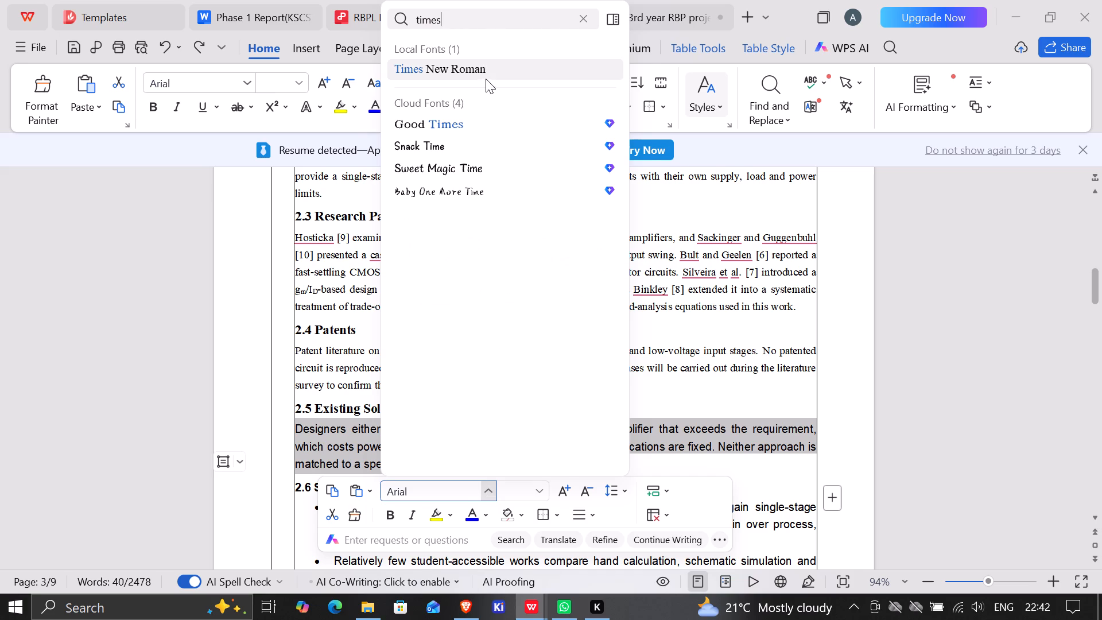
pyautogui.click(486, 79)
pyautogui.click(545, 483)
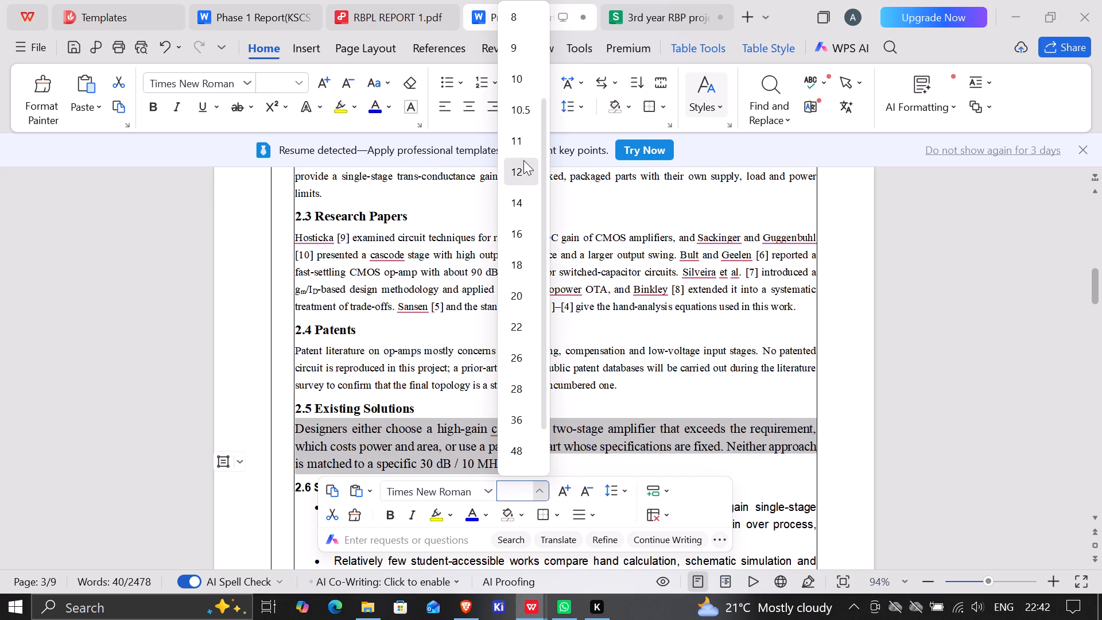
pyautogui.click(519, 91)
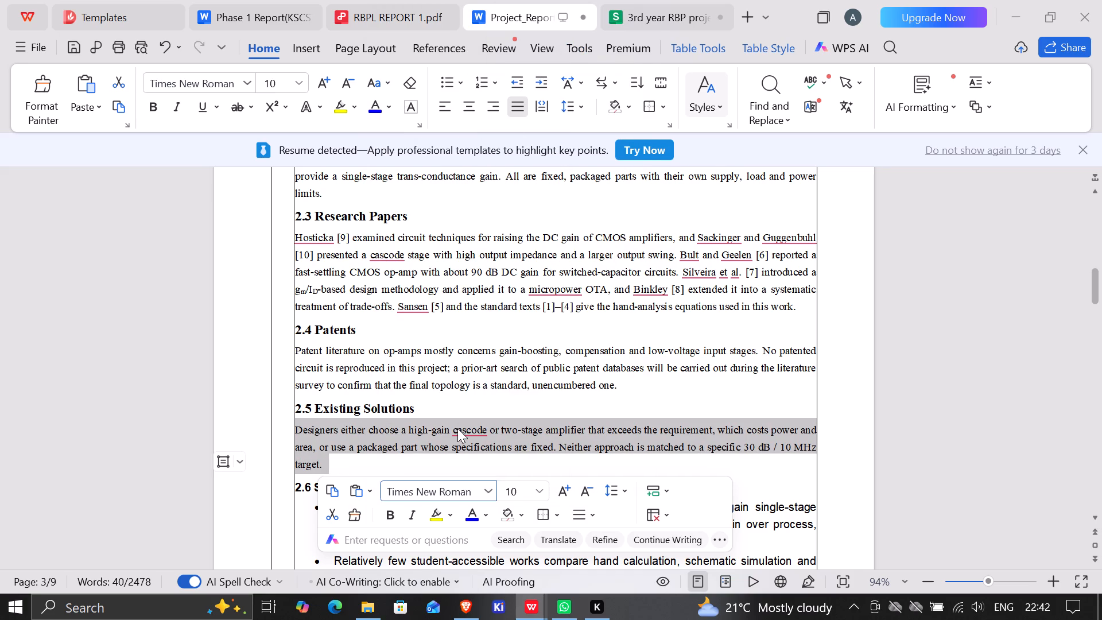
pyautogui.click(455, 466)
# Set the subheading "2.6 Shortcomings and Research Gaps" to Times New Roman, size 12.
pyautogui.scroll(-6, 455, 466)
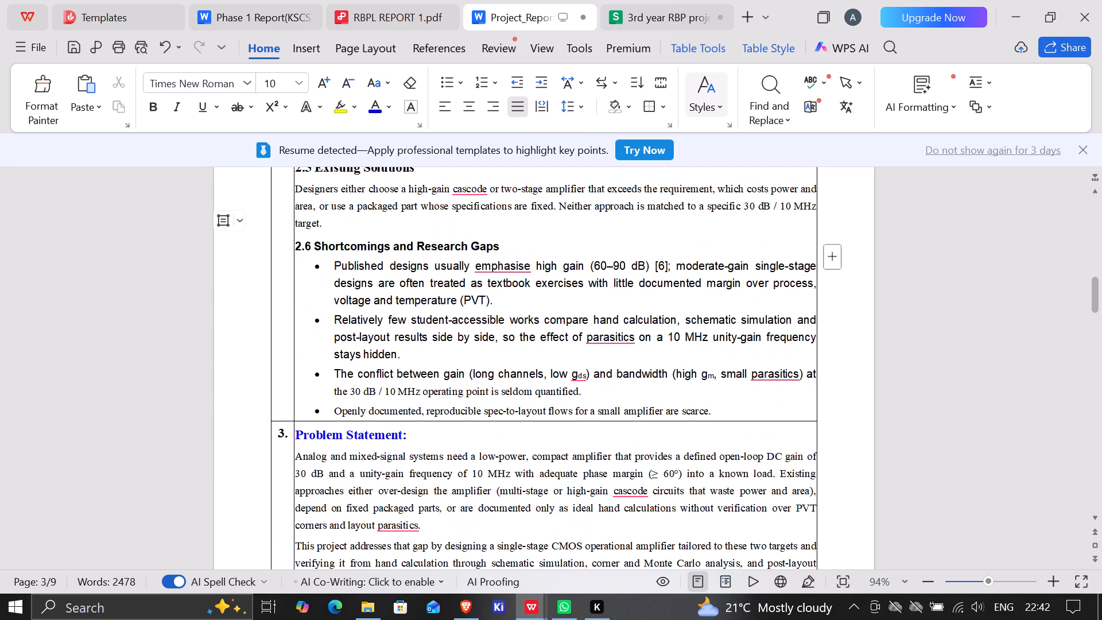
pyautogui.moveTo(499, 247); pyautogui.dragTo(290, 251)
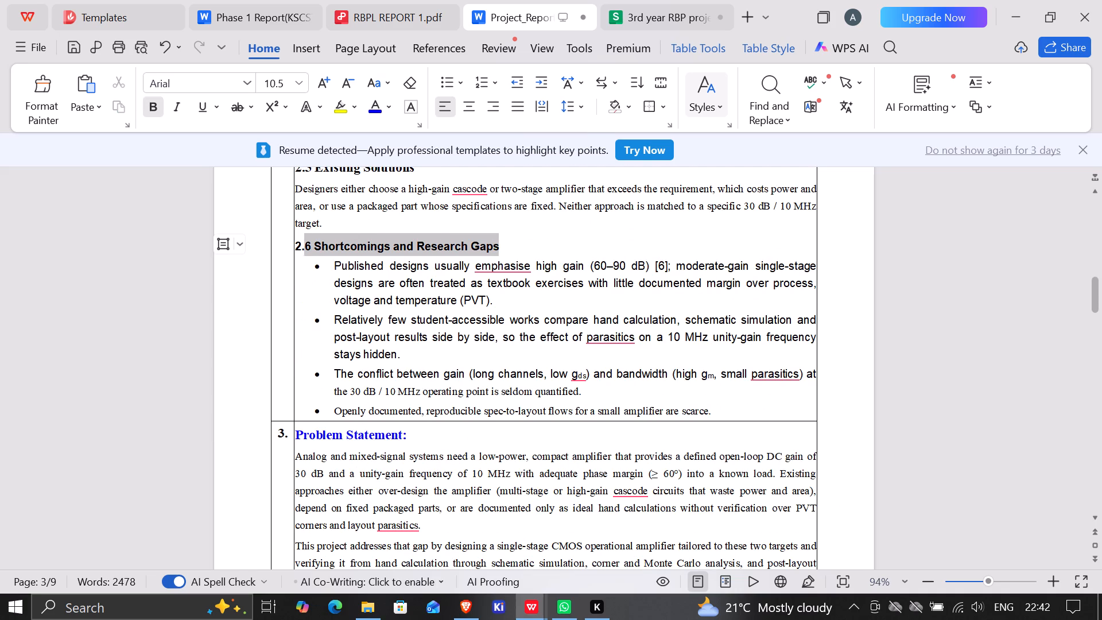
pyautogui.moveTo(290, 251); pyautogui.dragTo(289, 251)
pyautogui.click(264, 172)
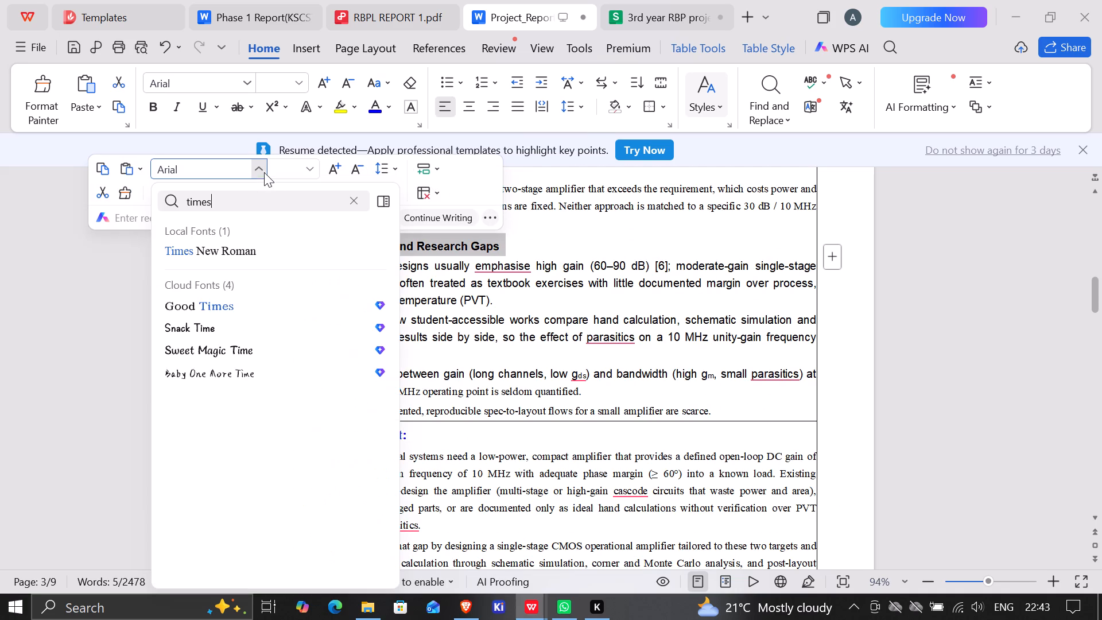
pyautogui.click(285, 247)
pyautogui.click(308, 175)
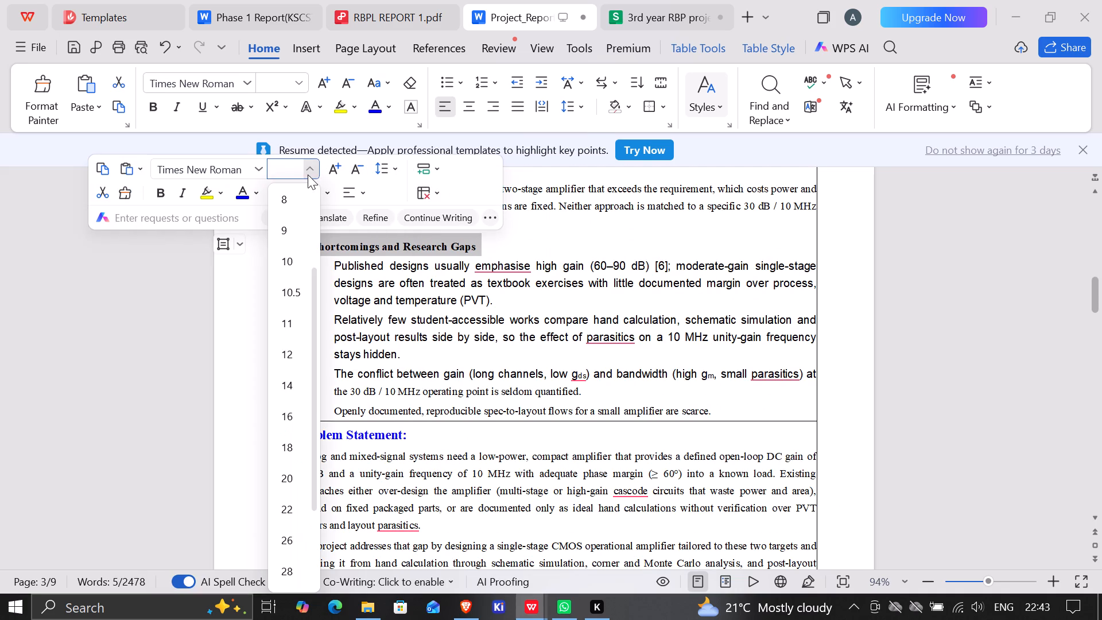
pyautogui.click(296, 351)
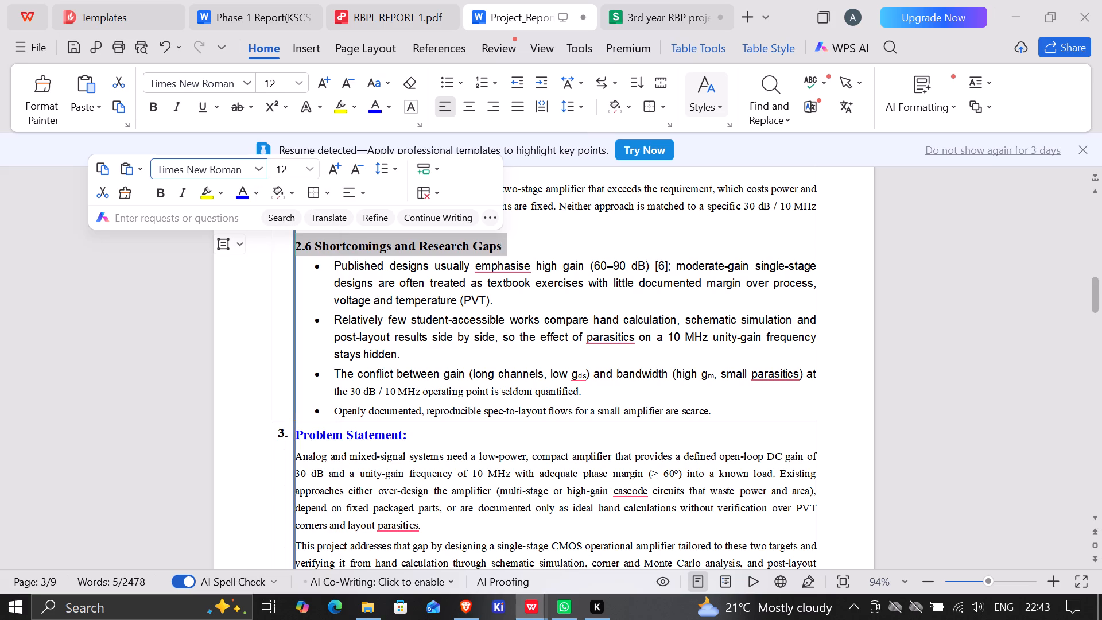
pyautogui.press('Escape')
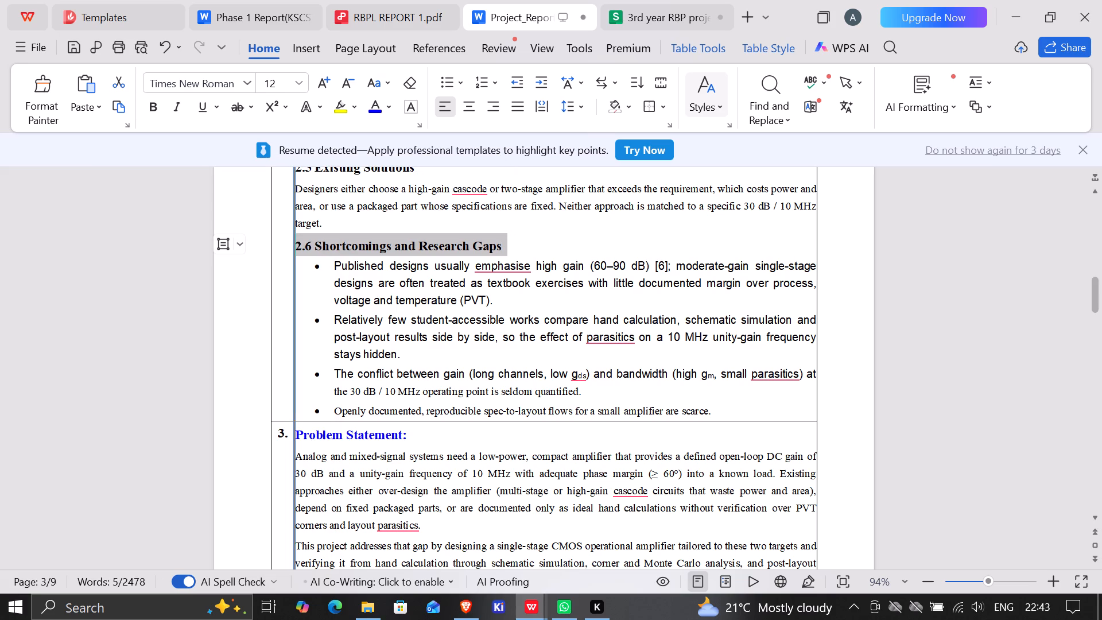
# Set the four bullet points under 2.6 Shortcomings and Research Gaps to Times New Roman, size 10.
pyautogui.moveTo(332, 262); pyautogui.dragTo(552, 376)
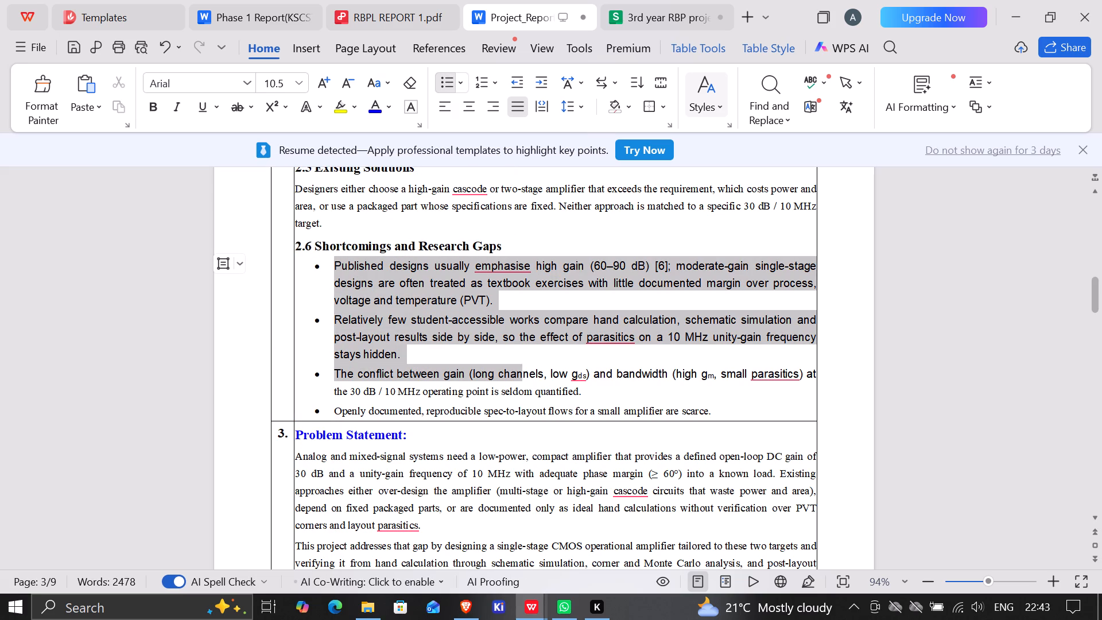
pyautogui.moveTo(552, 376); pyautogui.dragTo(709, 410)
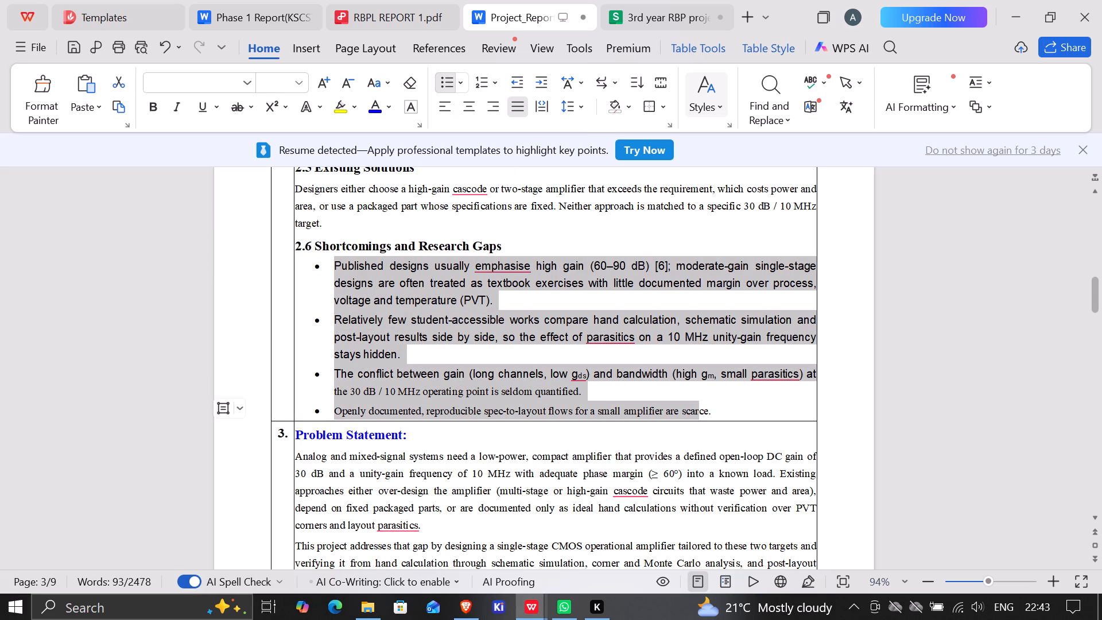
pyautogui.moveTo(709, 410); pyautogui.dragTo(711, 410)
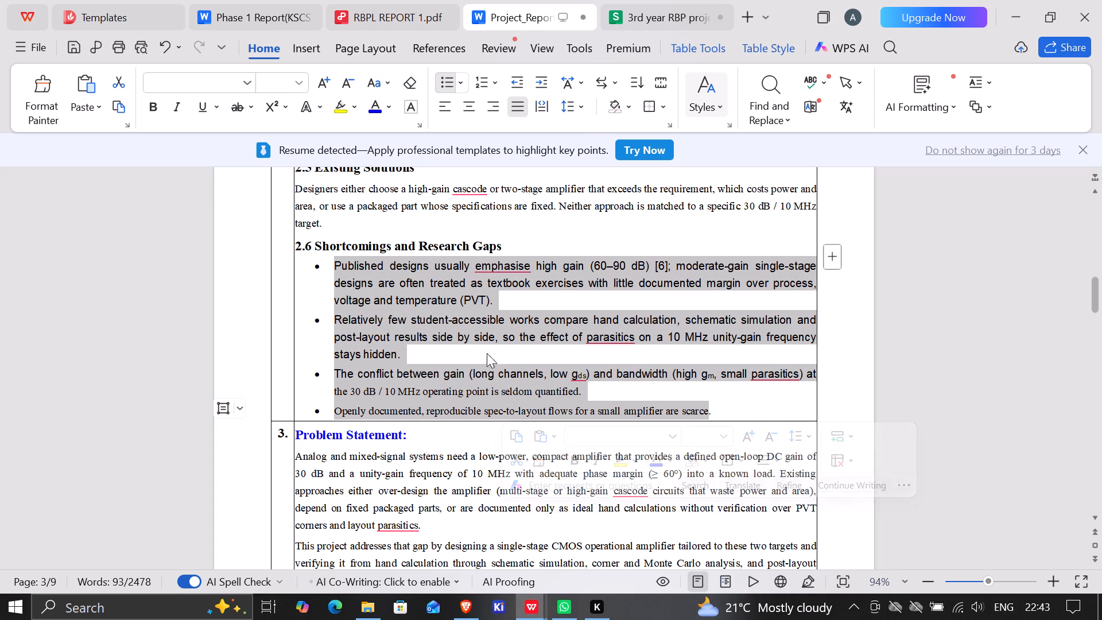
pyautogui.click(242, 84)
pyautogui.click(249, 166)
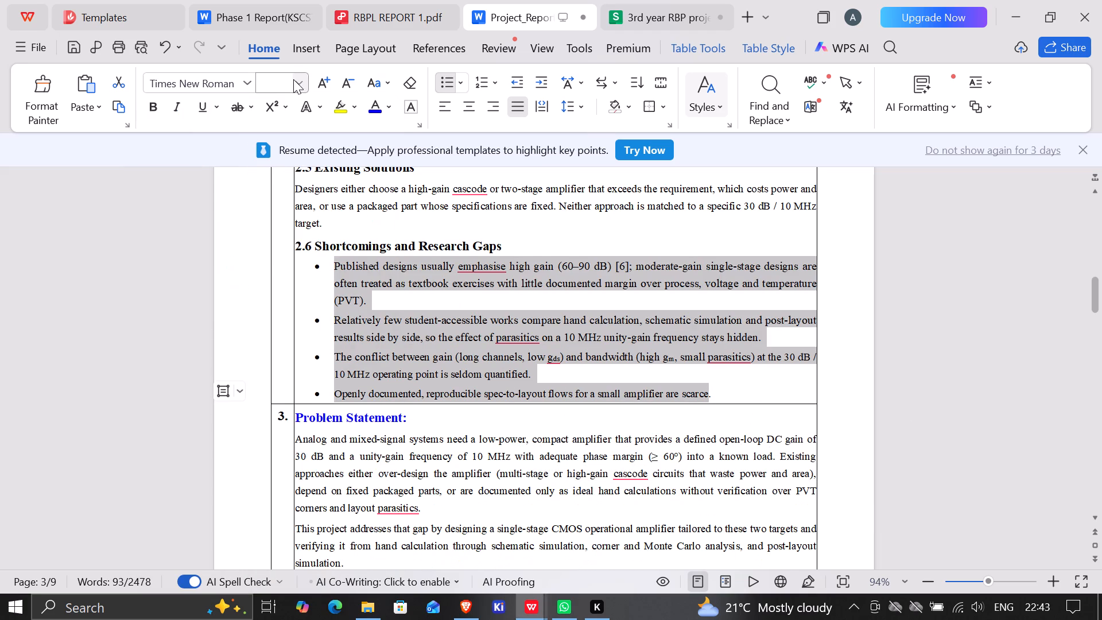
pyautogui.click(293, 79)
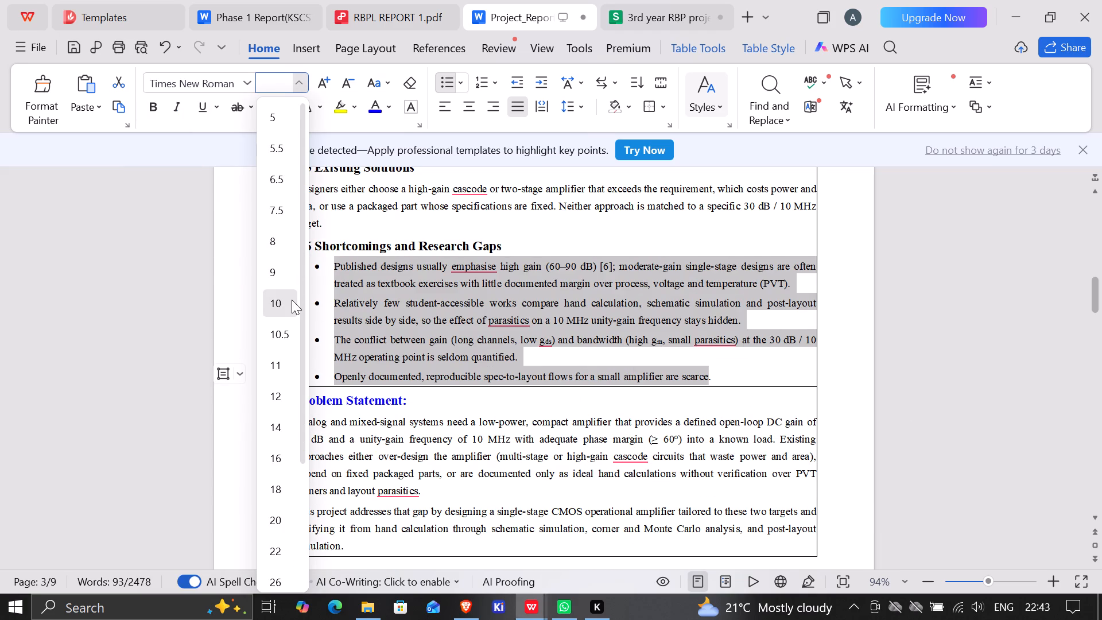
pyautogui.click(292, 300)
pyautogui.click(612, 344)
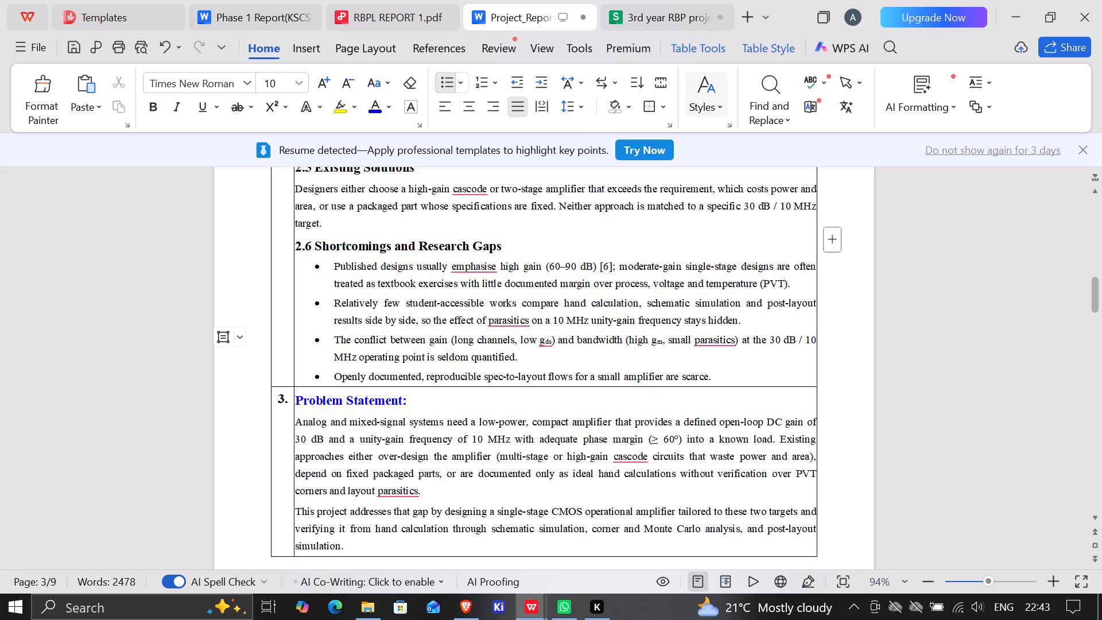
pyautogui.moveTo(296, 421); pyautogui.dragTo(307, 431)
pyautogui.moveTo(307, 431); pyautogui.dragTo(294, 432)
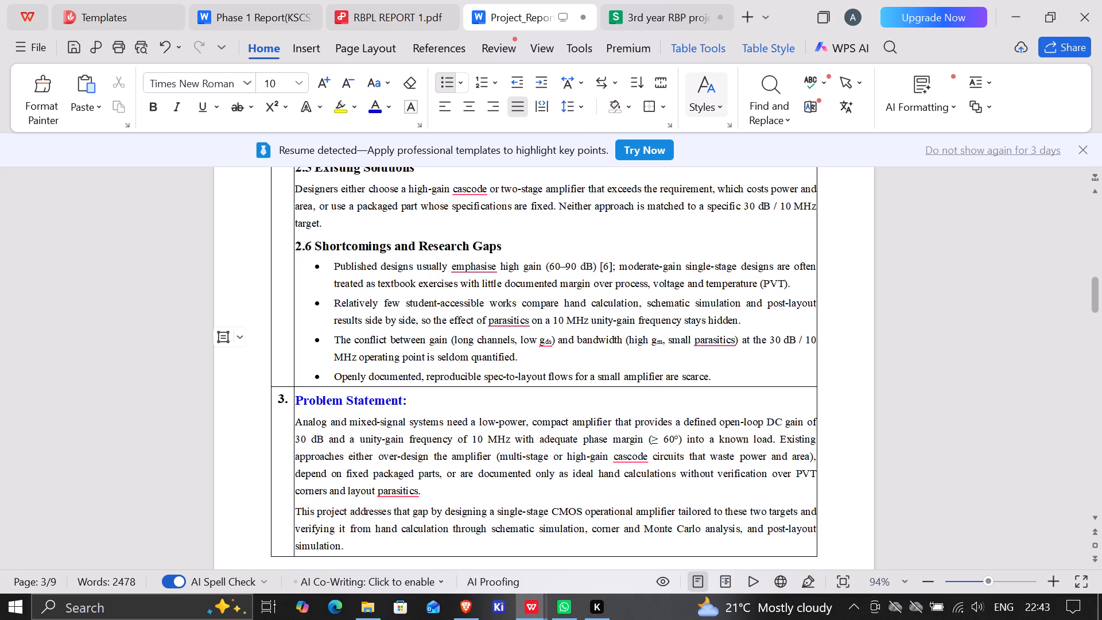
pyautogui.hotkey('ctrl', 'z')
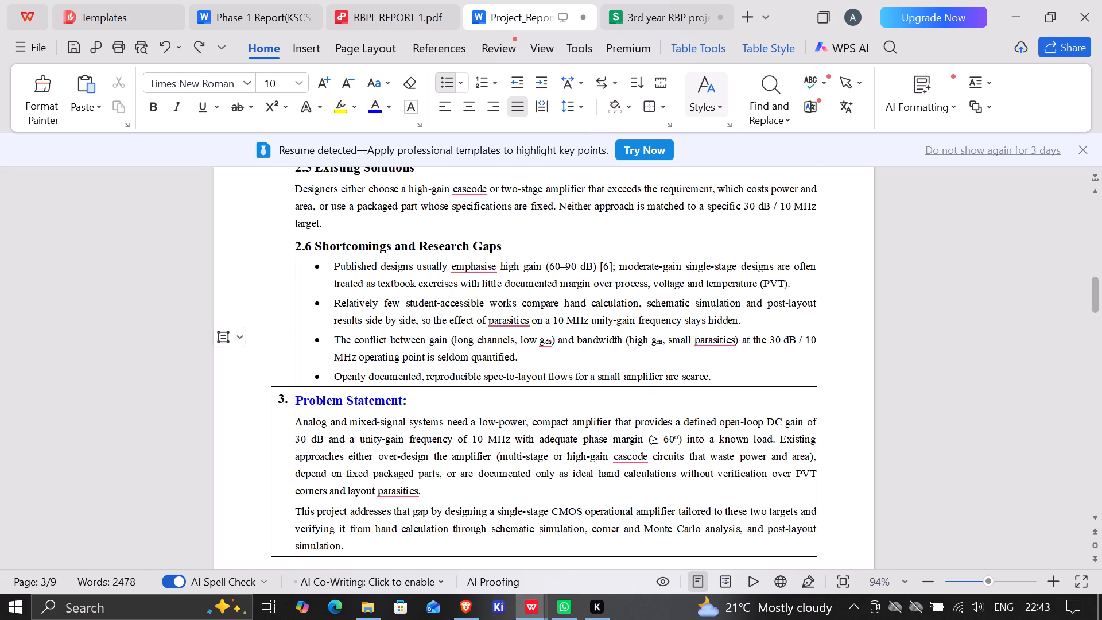
# Check the font and size of the two paragraphs under Problem Statement.
pyautogui.click(298, 426)
pyautogui.moveTo(298, 426); pyautogui.dragTo(344, 472)
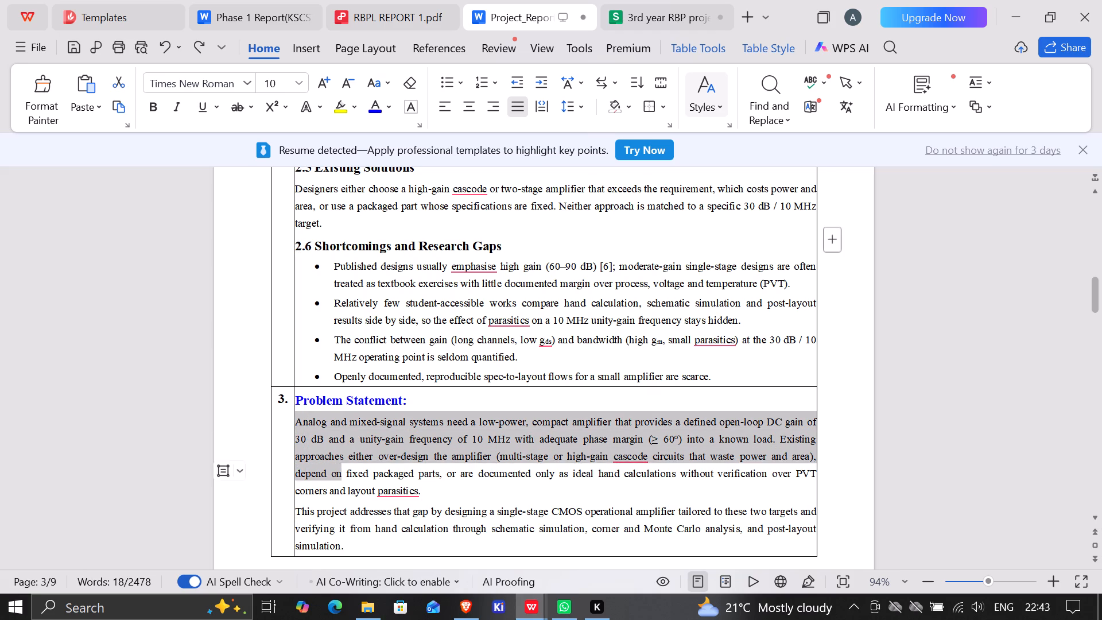
pyautogui.moveTo(344, 472); pyautogui.dragTo(348, 542)
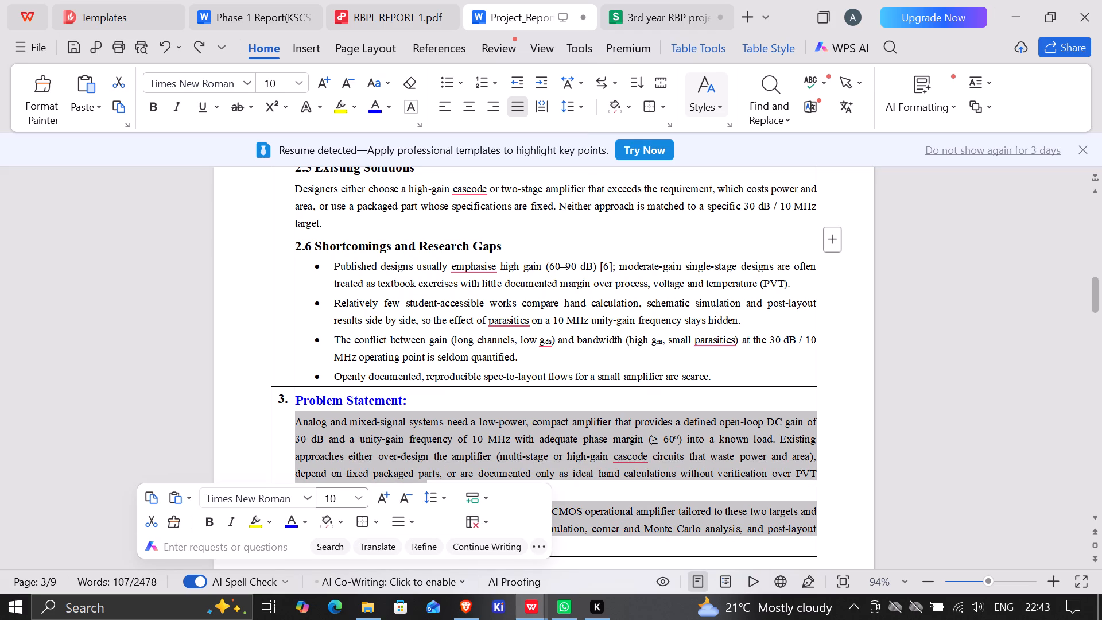
pyautogui.press('Escape')
# Set the row number 4 beside the Objectives heading to Times New Roman.
pyautogui.scroll(-4, 418, 435)
pyautogui.scroll(1, 428, 431)
pyautogui.scroll(-16, 428, 431)
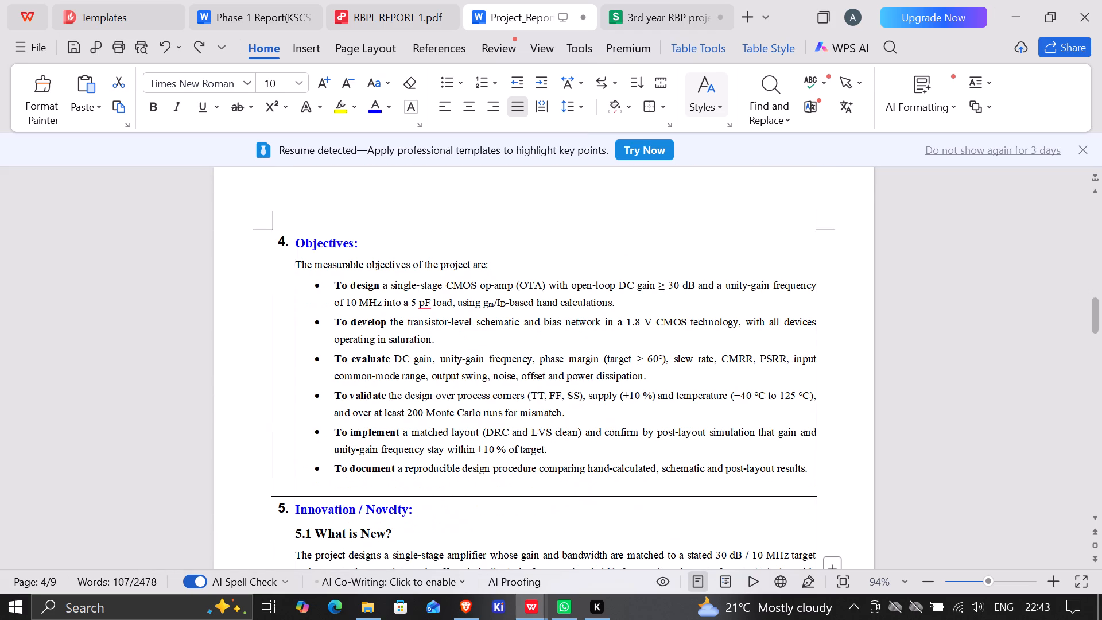
pyautogui.scroll(-6, 428, 400)
pyautogui.scroll(4, 277, 408)
pyautogui.doubleClick(281, 365)
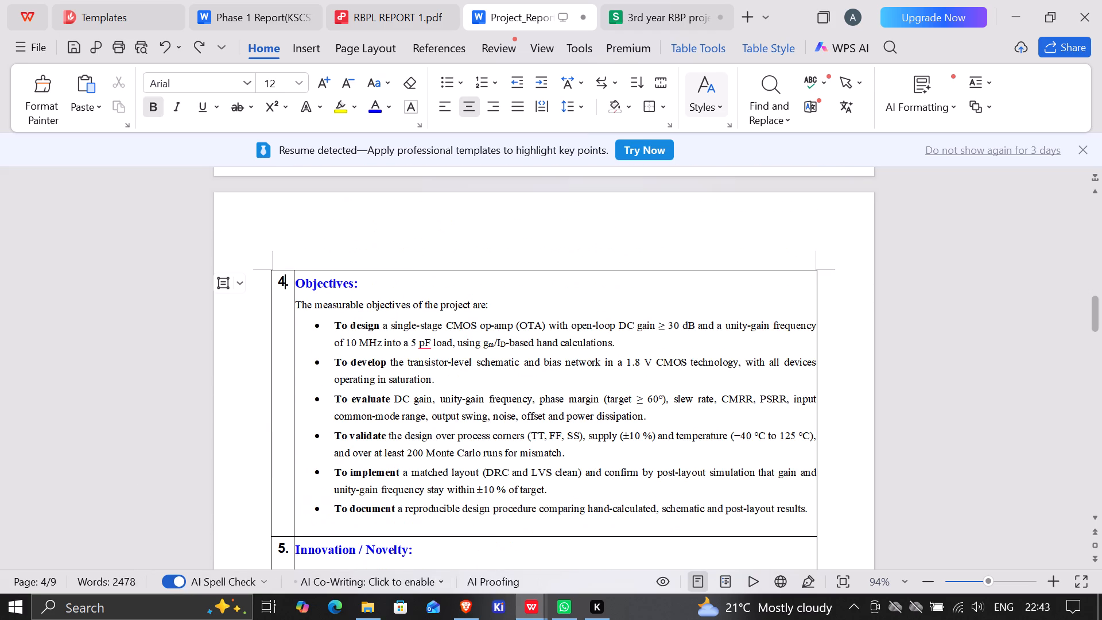
pyautogui.click(245, 204)
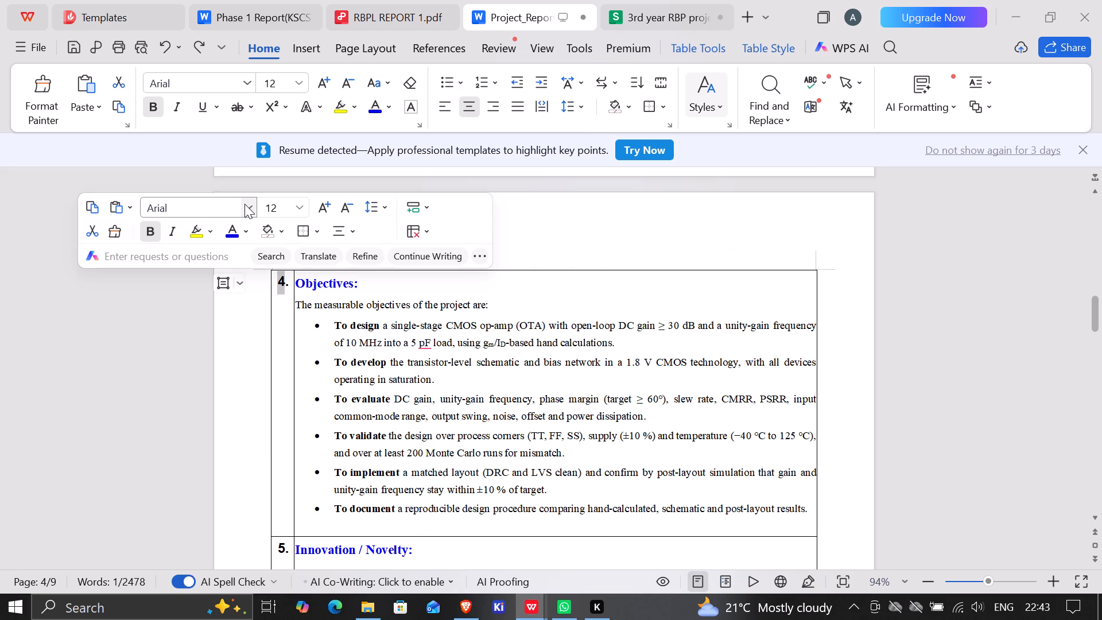
pyautogui.click(266, 288)
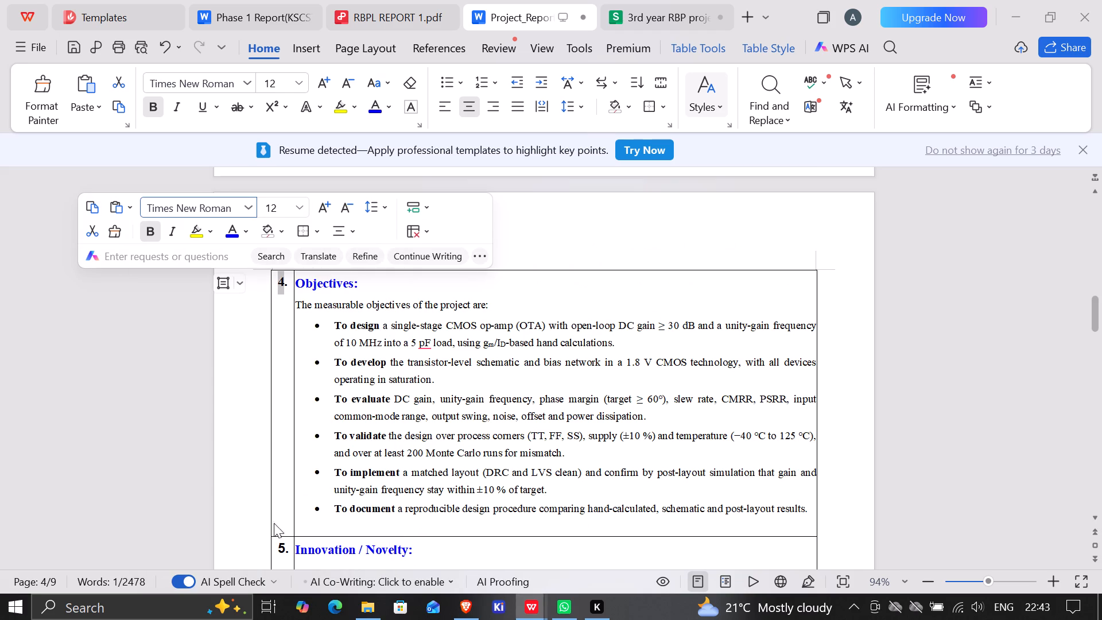
# Set the row number 5 beside the Innovation / Novelty heading to Times New Roman.
pyautogui.doubleClick(277, 548)
pyautogui.click(252, 474)
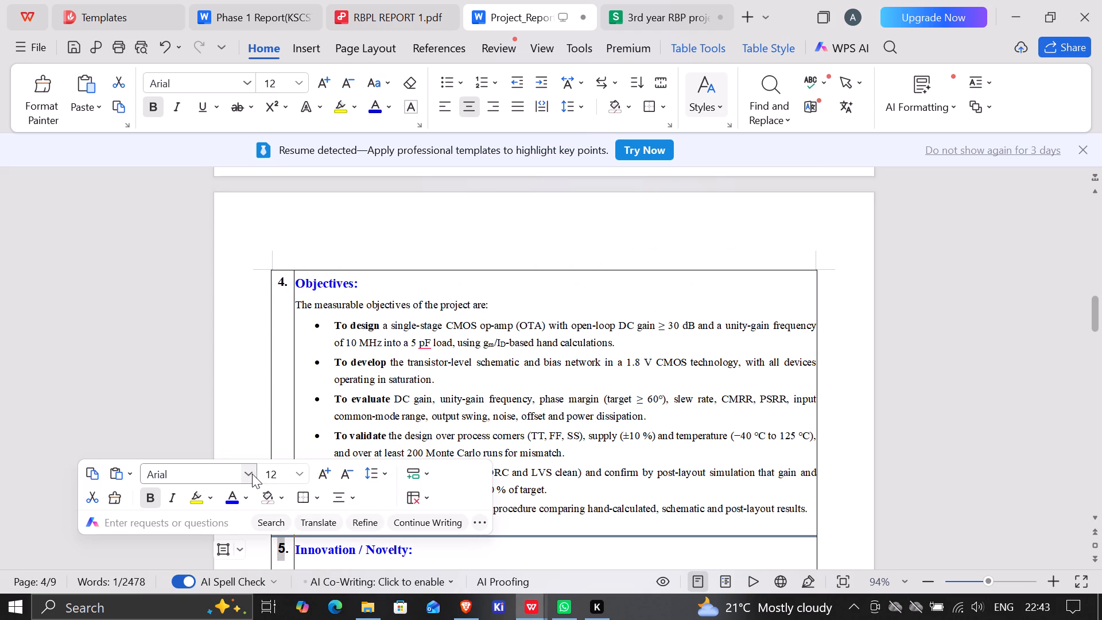
pyautogui.click(273, 77)
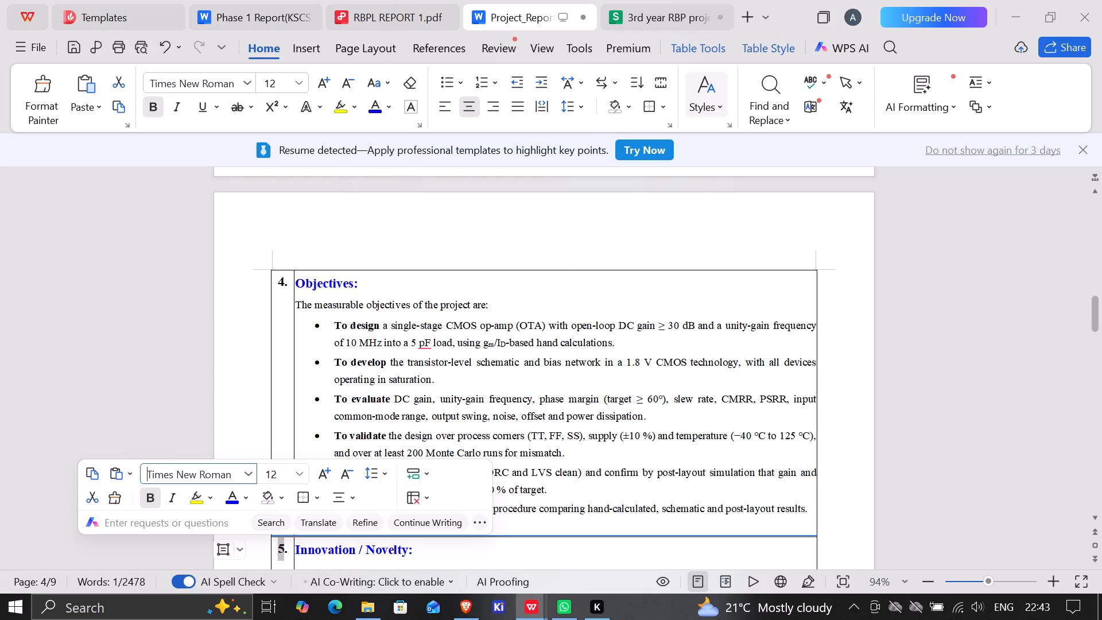
pyautogui.scroll(-13, 266, 330)
pyautogui.press('Escape')
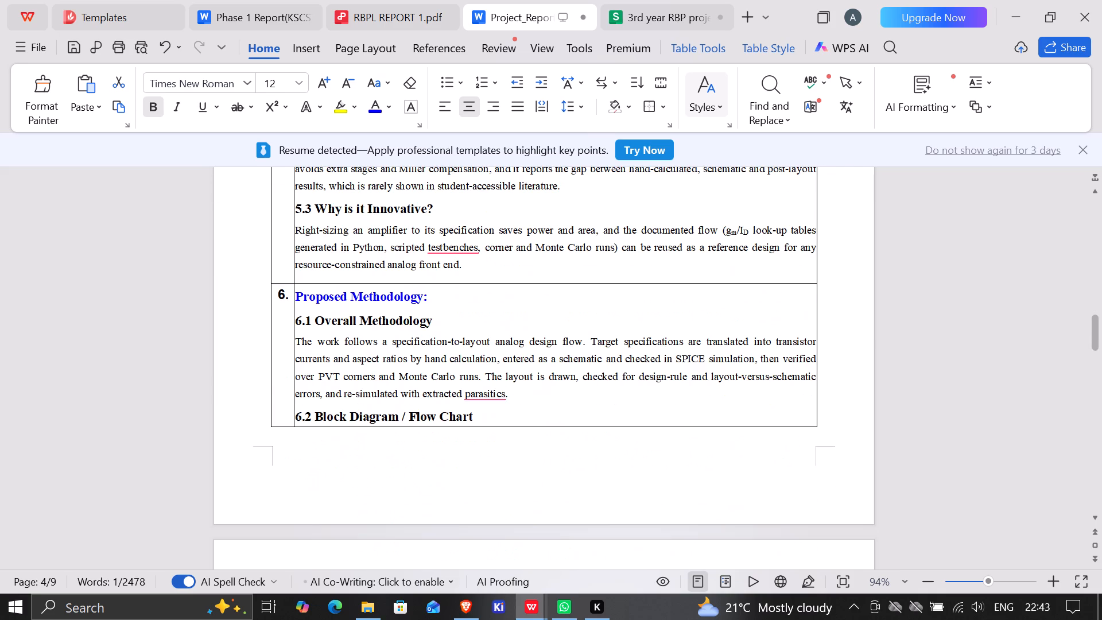
# Set the row number 6 beside the Proposed Methodology heading to Times New Roman.
pyautogui.doubleClick(279, 300)
pyautogui.click(249, 224)
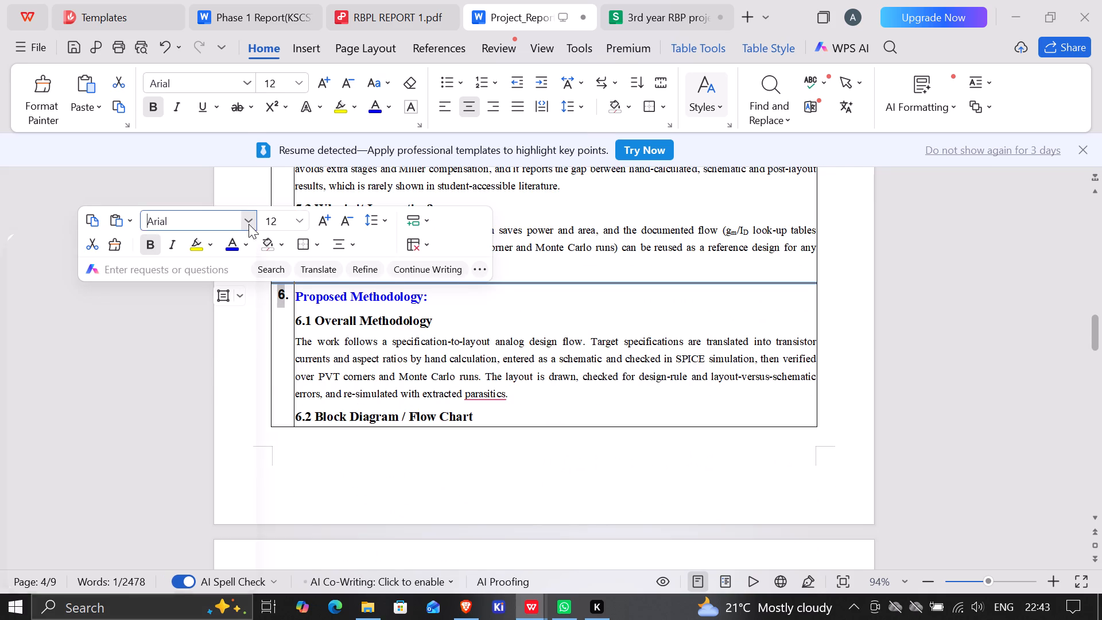
pyautogui.click(114, 75)
pyautogui.press('Escape')
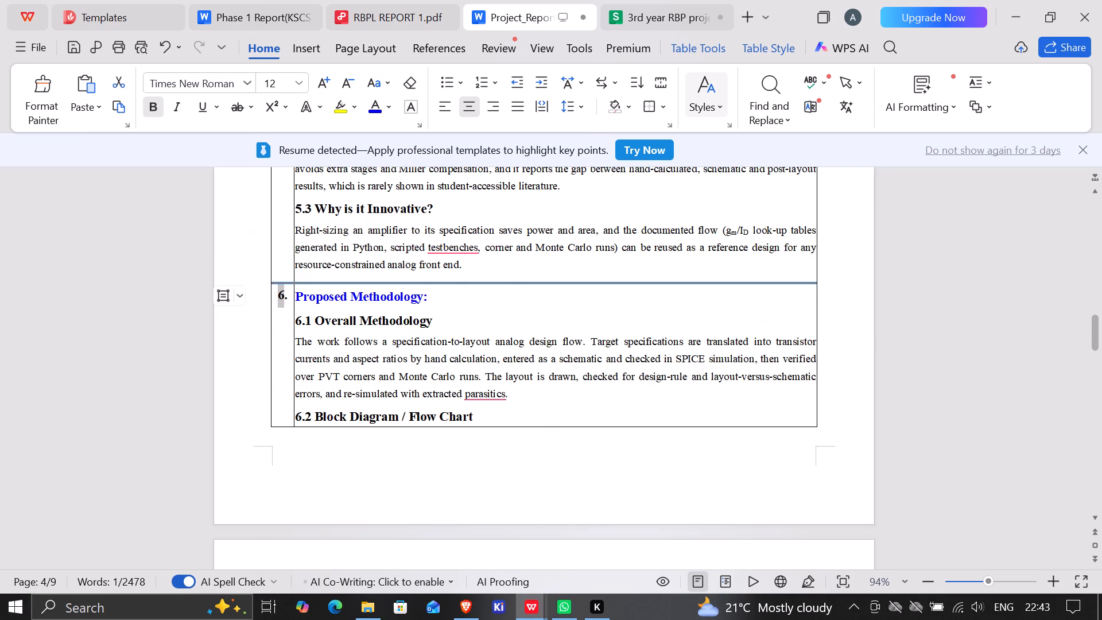
# Set the row number 7 beside the Expected Deliverables heading to Times New Roman.
pyautogui.scroll(-3, 267, 410)
pyautogui.scroll(-20, 280, 406)
pyautogui.scroll(-6, 280, 406)
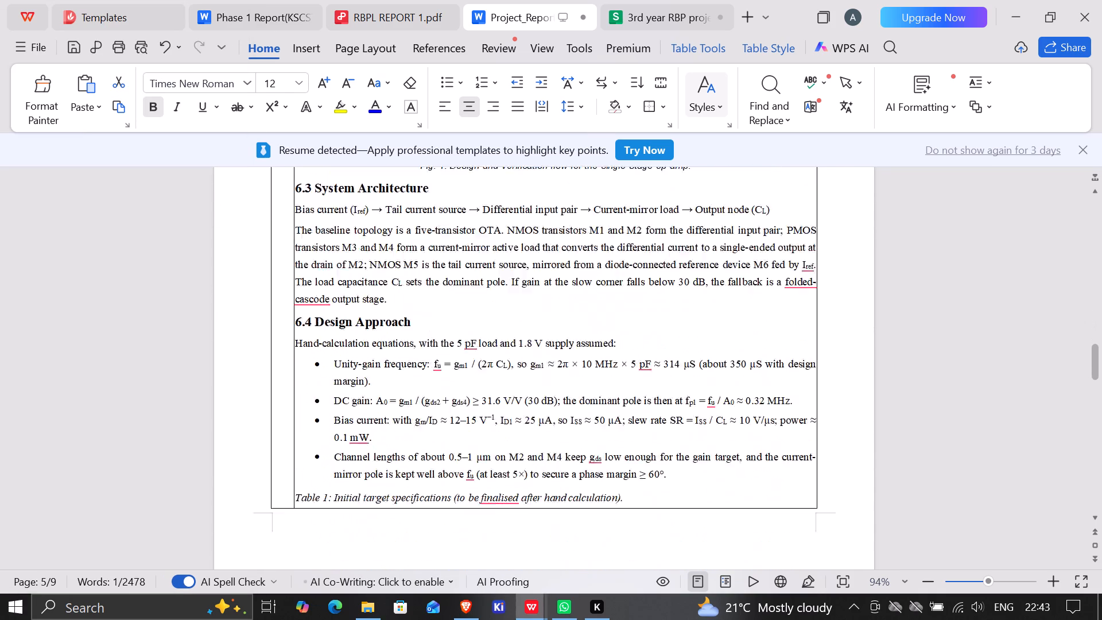
pyautogui.scroll(11, 280, 406)
pyautogui.scroll(-5, 280, 406)
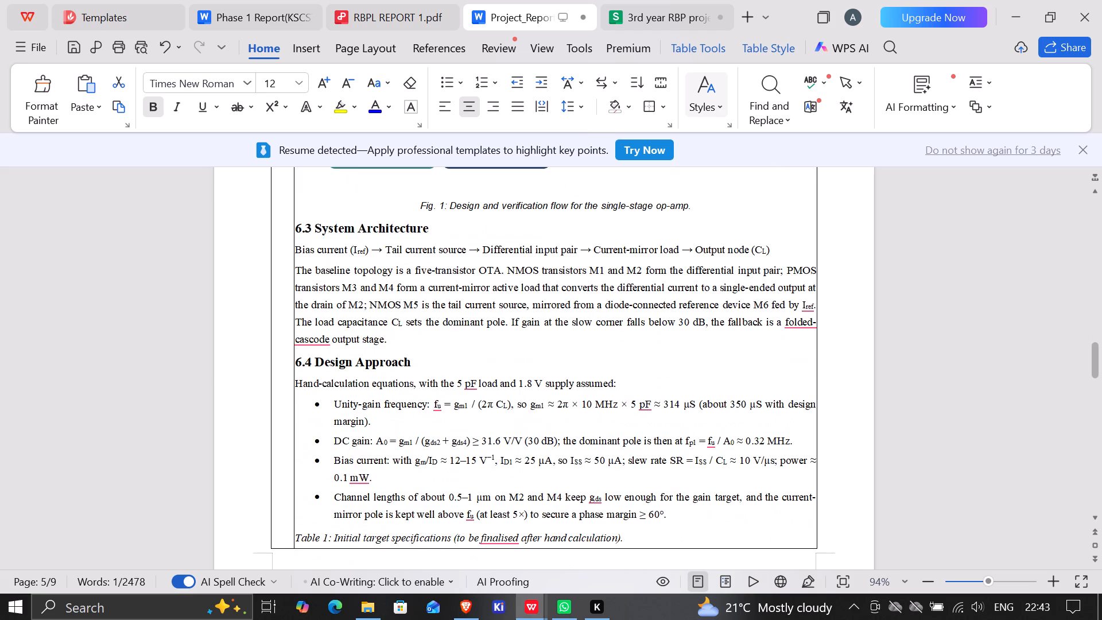
pyautogui.scroll(-16, 280, 406)
pyautogui.scroll(-12, 280, 406)
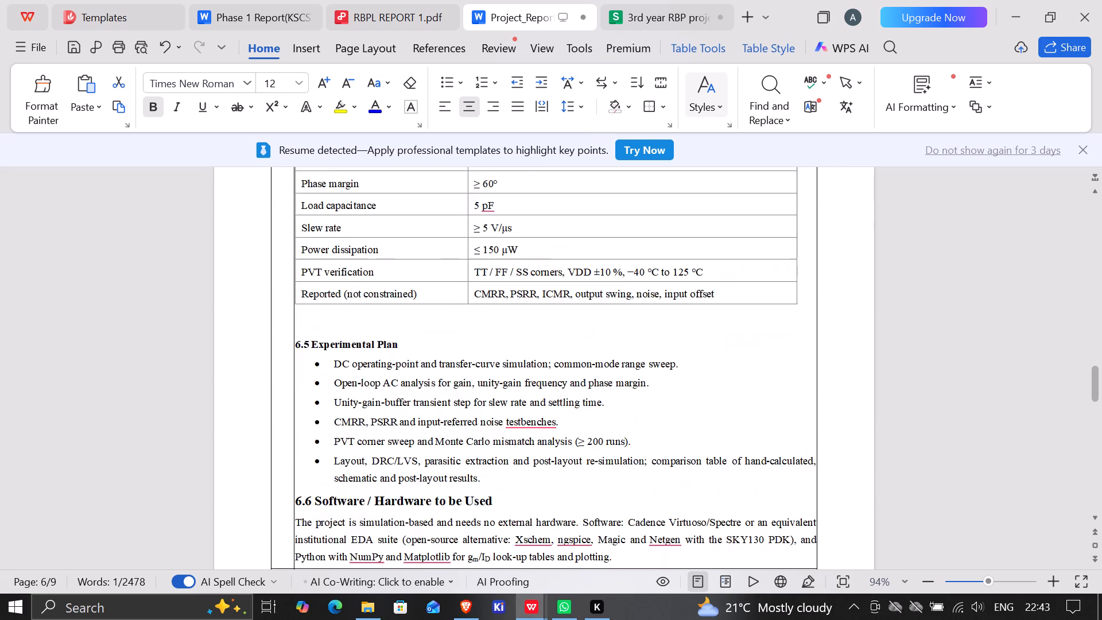
pyautogui.scroll(-12, 280, 406)
pyautogui.press('Escape')
pyautogui.doubleClick(281, 343)
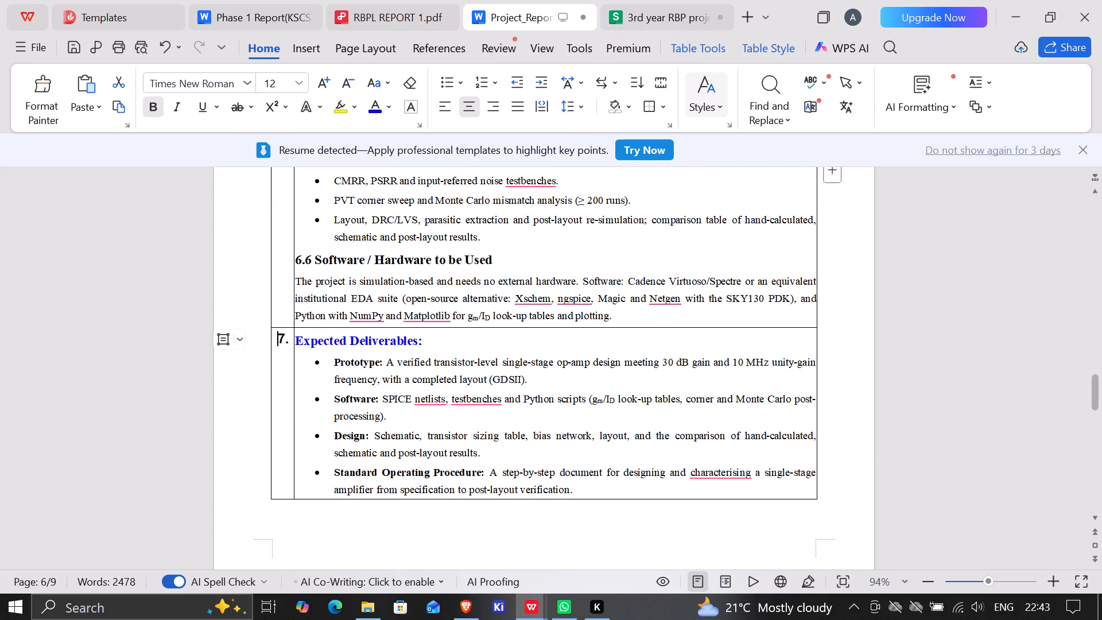
pyautogui.click(247, 270)
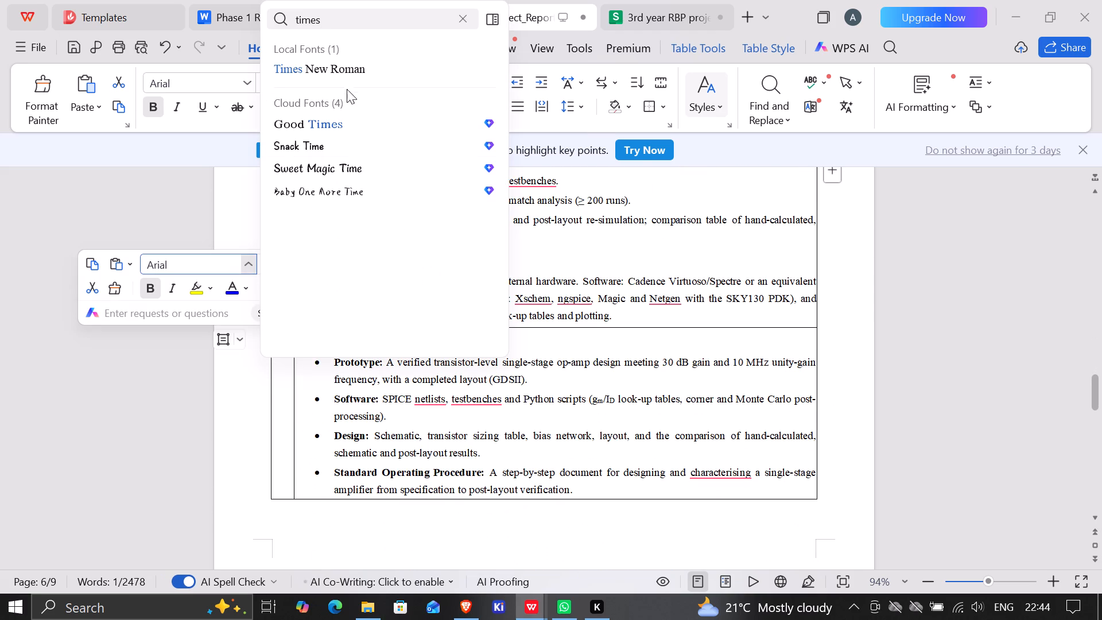
pyautogui.click(350, 77)
pyautogui.press('Escape')
# Set the row number 8 beside the Expected Outcomes and Impact heading to Times New Roman.
pyautogui.scroll(-15, 368, 397)
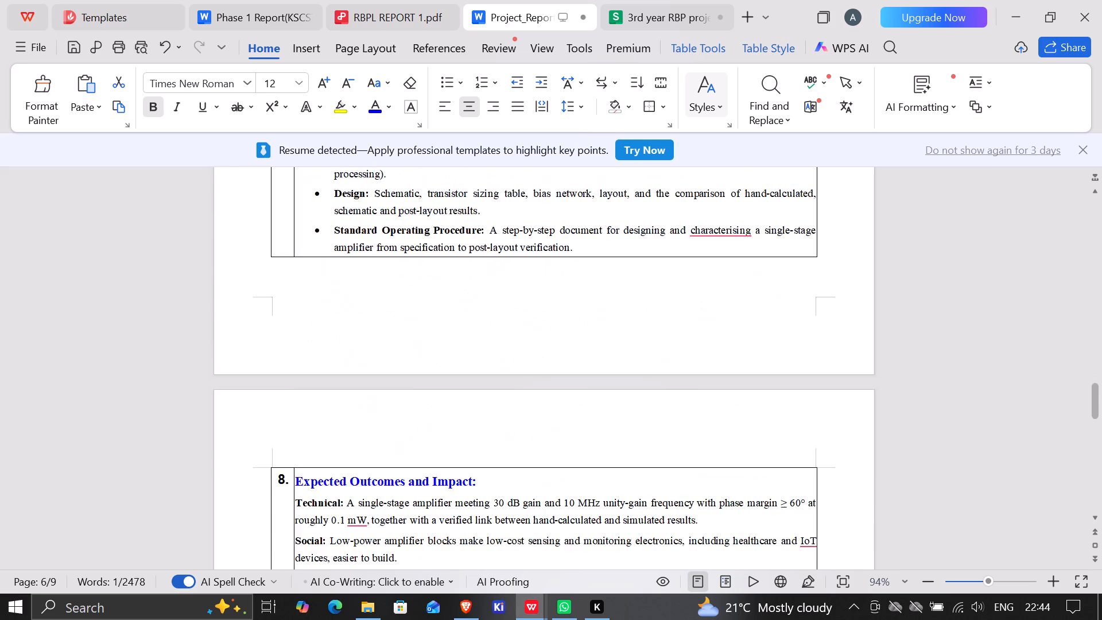
pyautogui.scroll(-3, 368, 397)
pyautogui.doubleClick(282, 325)
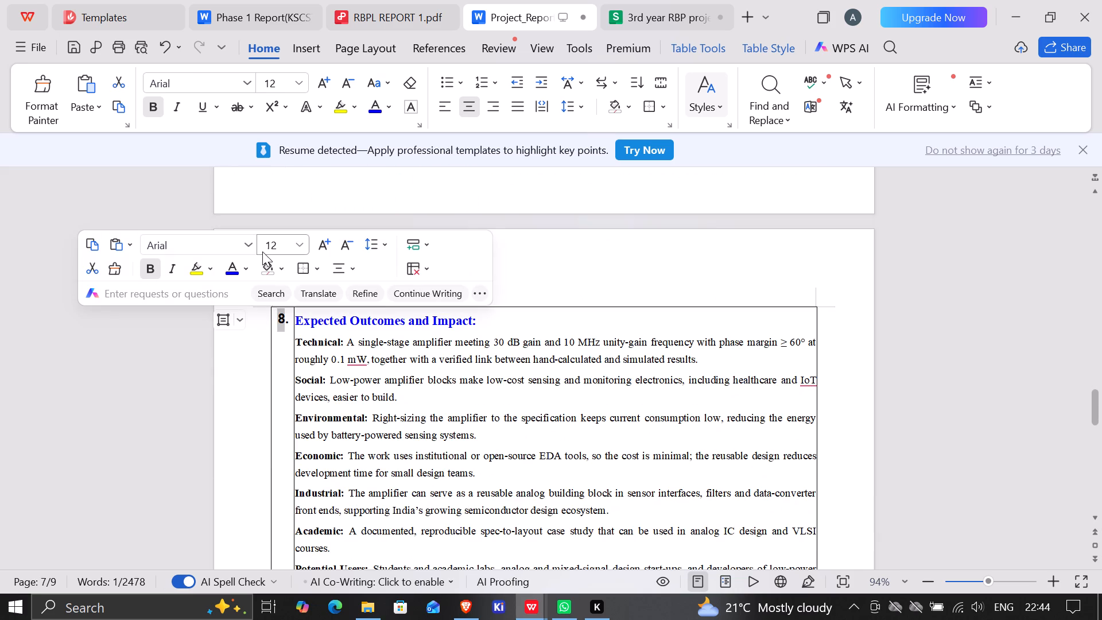
pyautogui.click(254, 249)
pyautogui.click(364, 77)
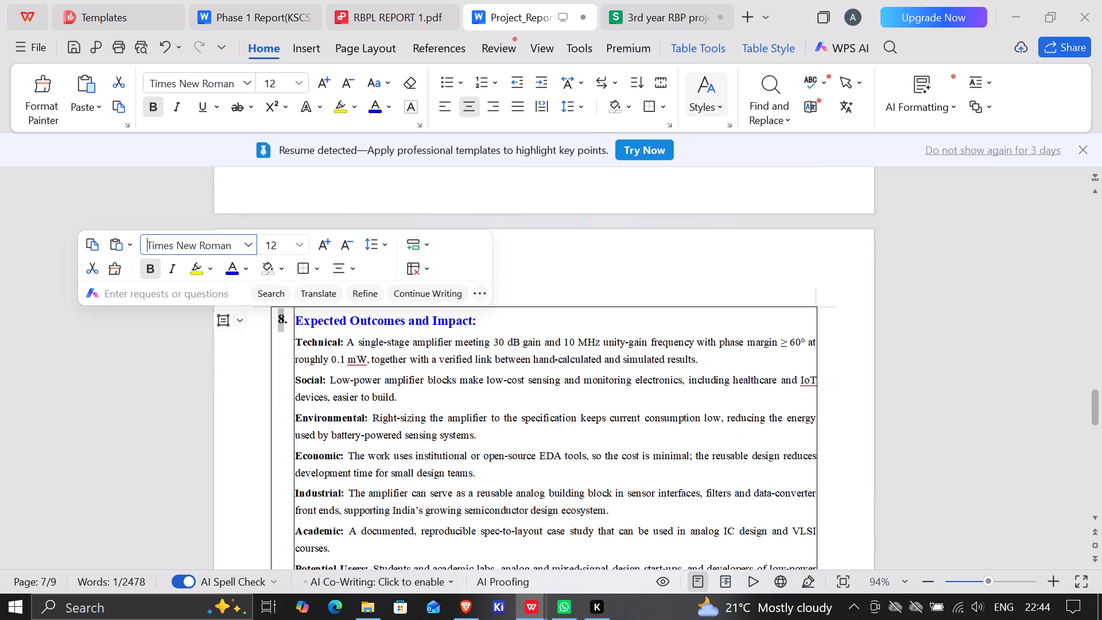
pyautogui.press('Escape')
# Set the row number 9 beside the Relevance heading to Times New Roman.
pyautogui.scroll(-9, 392, 457)
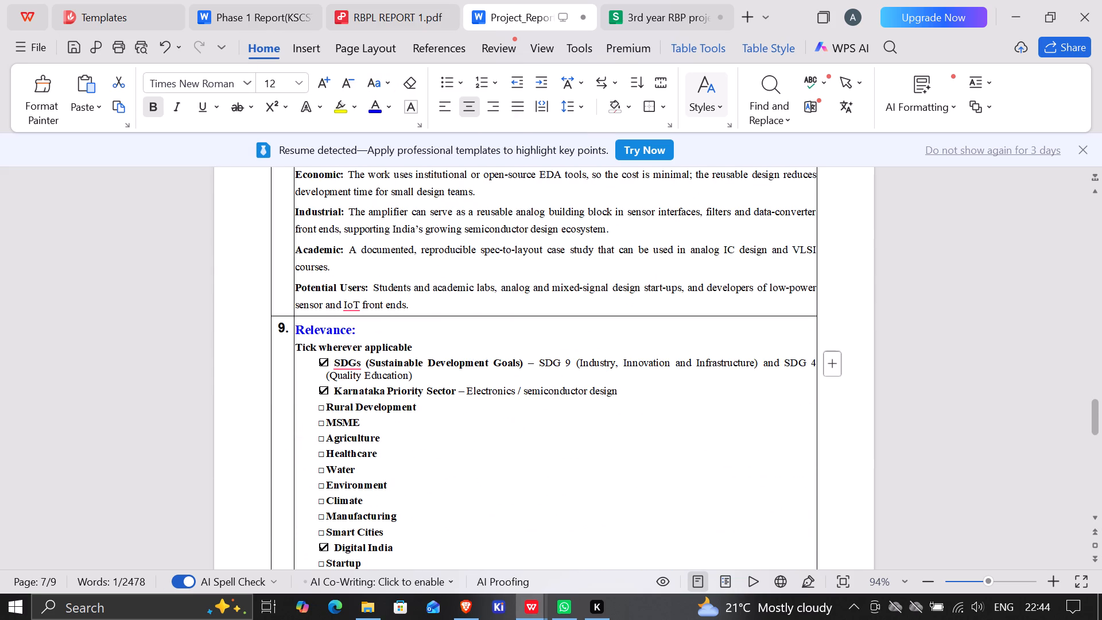
pyautogui.doubleClick(281, 332)
pyautogui.click(240, 254)
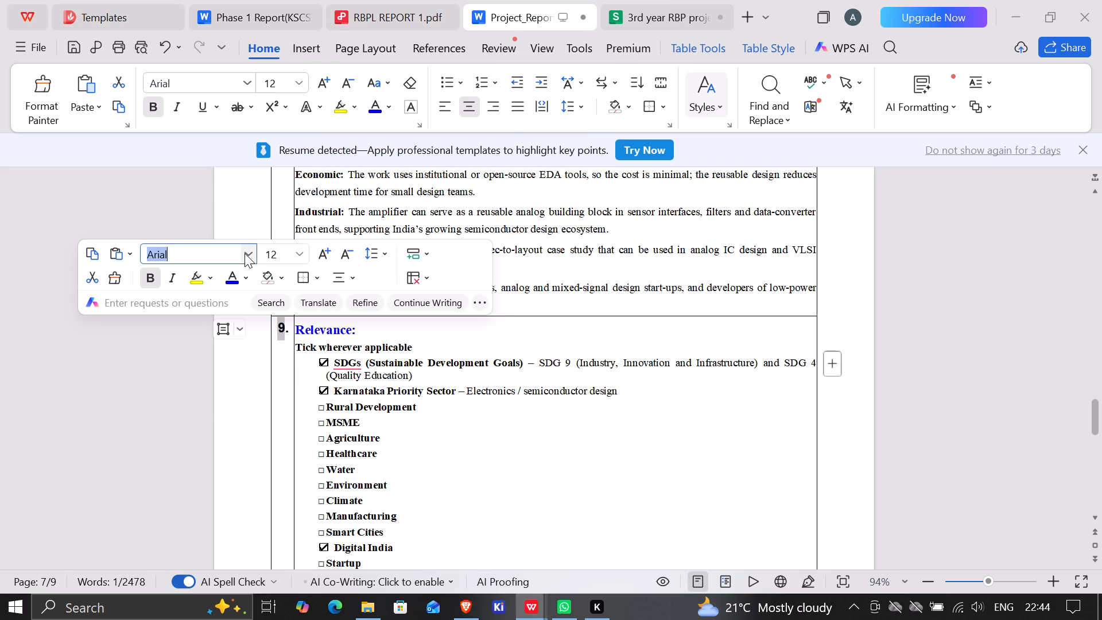
pyautogui.click(245, 253)
pyautogui.click(327, 74)
# Set the row number 10 beside the Work Plan heading to Times New Roman.
pyautogui.scroll(-6, 405, 460)
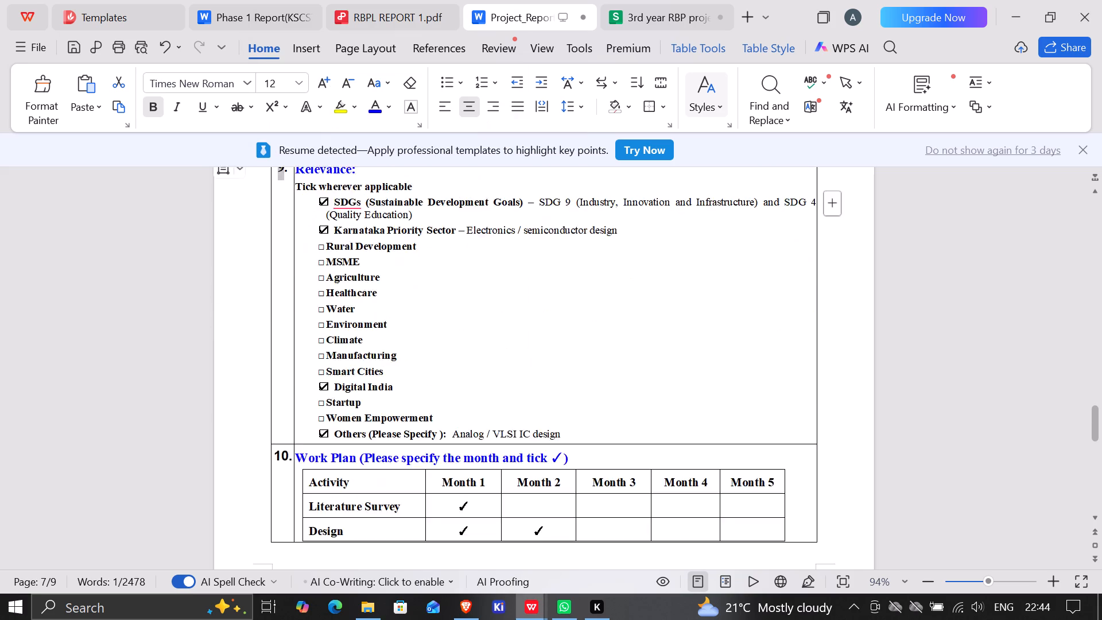
pyautogui.scroll(-6, 405, 463)
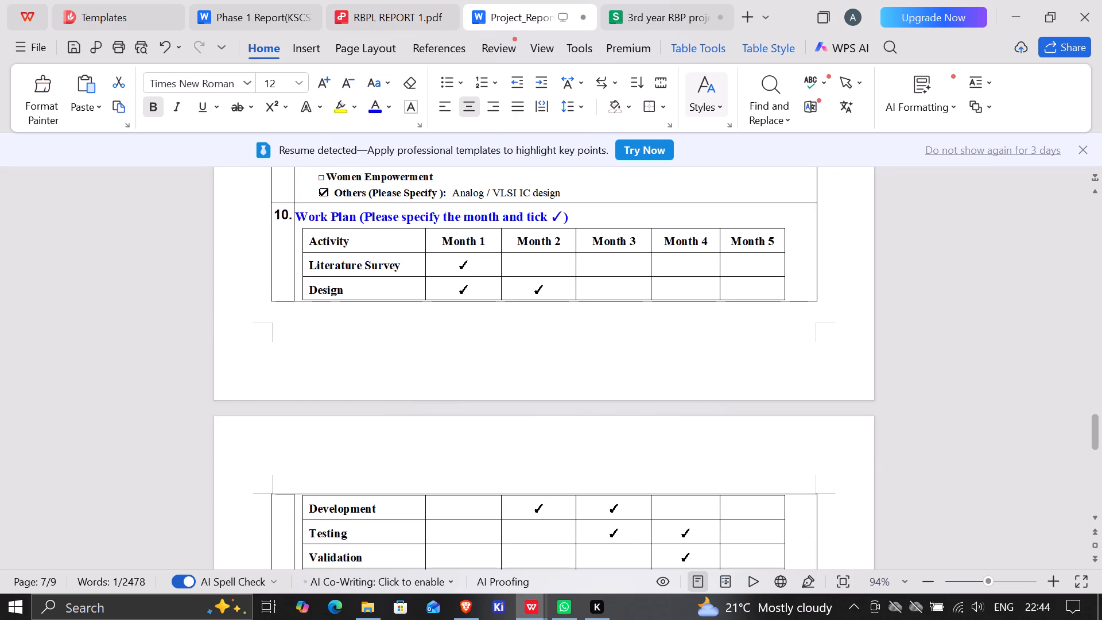
pyautogui.doubleClick(281, 221)
pyautogui.click(252, 143)
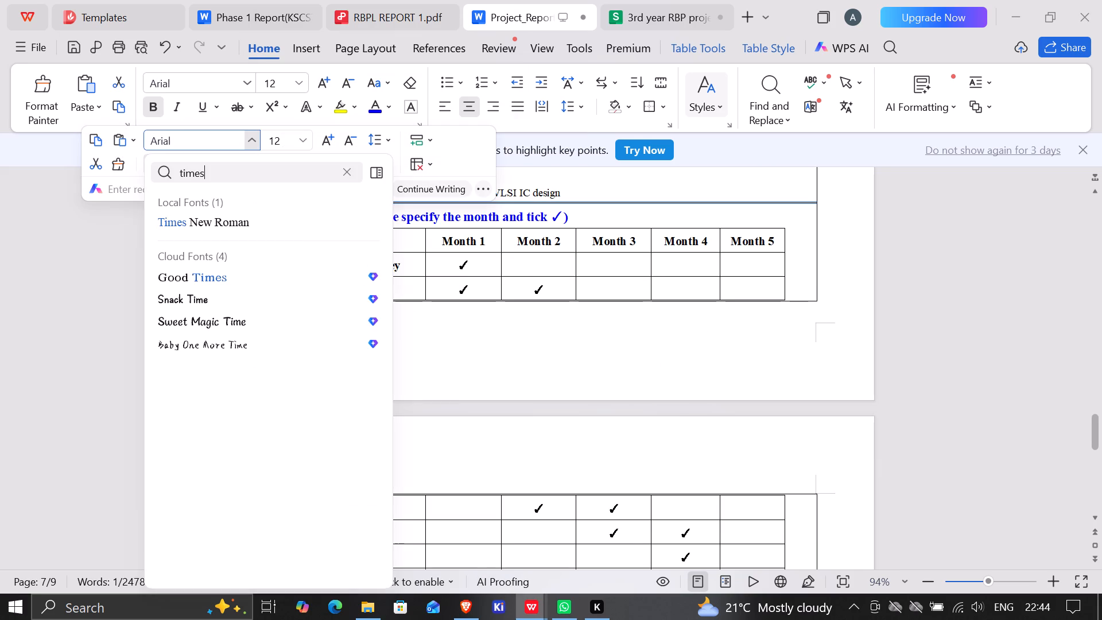
pyautogui.click(281, 218)
pyautogui.click(367, 361)
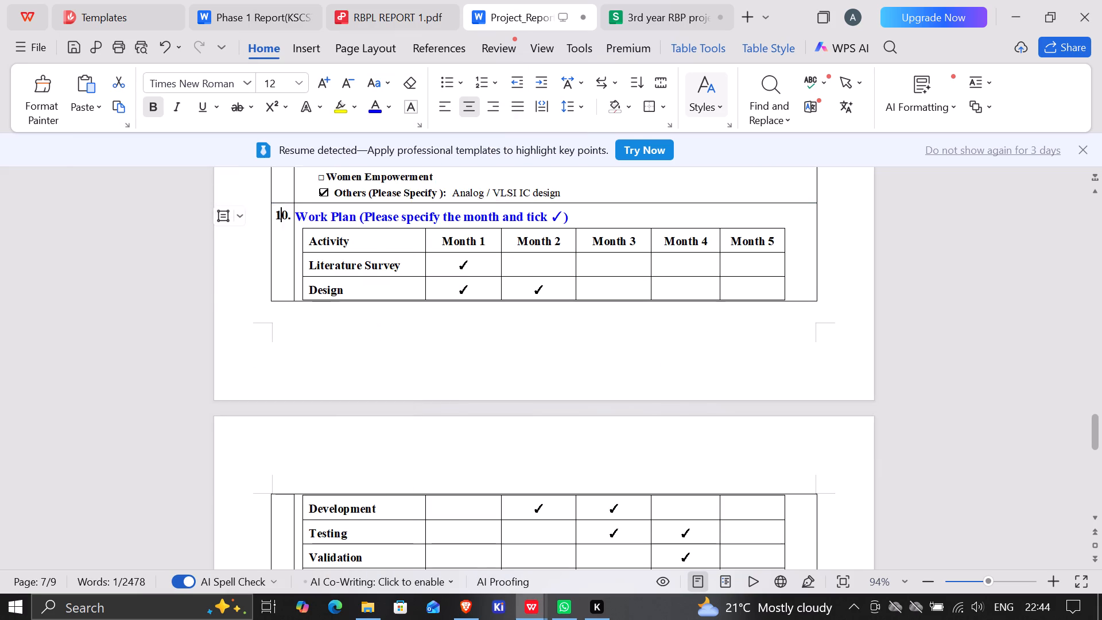
# Set the row number 11 beside the Major Requirements for the Project heading to Times New Roman.
pyautogui.scroll(-9, 367, 360)
pyautogui.doubleClick(282, 351)
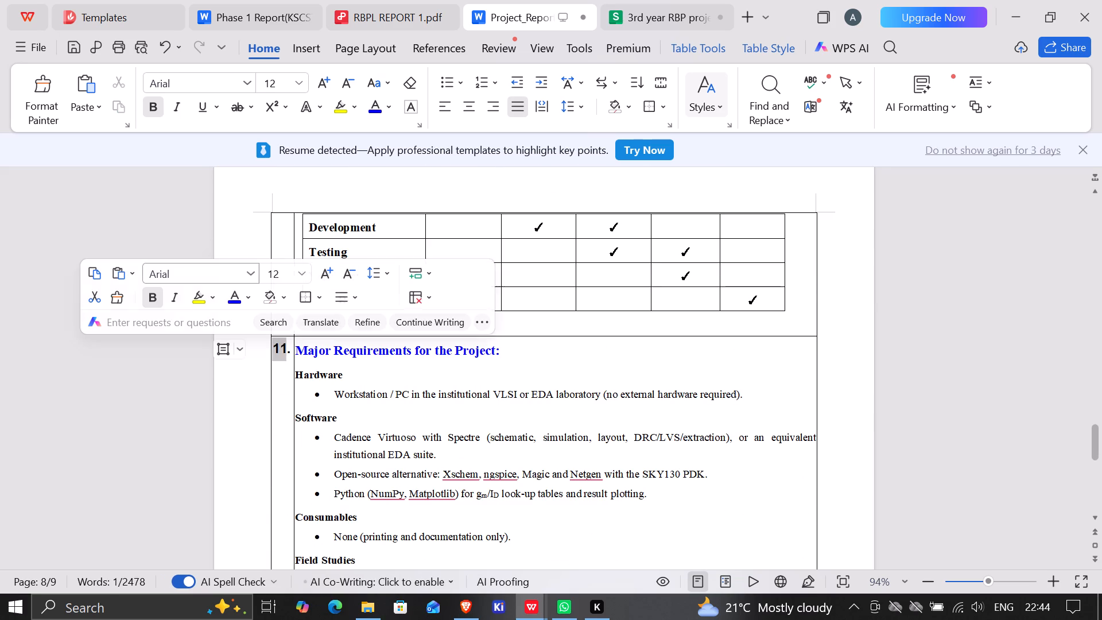
pyautogui.click(250, 278)
pyautogui.click(329, 80)
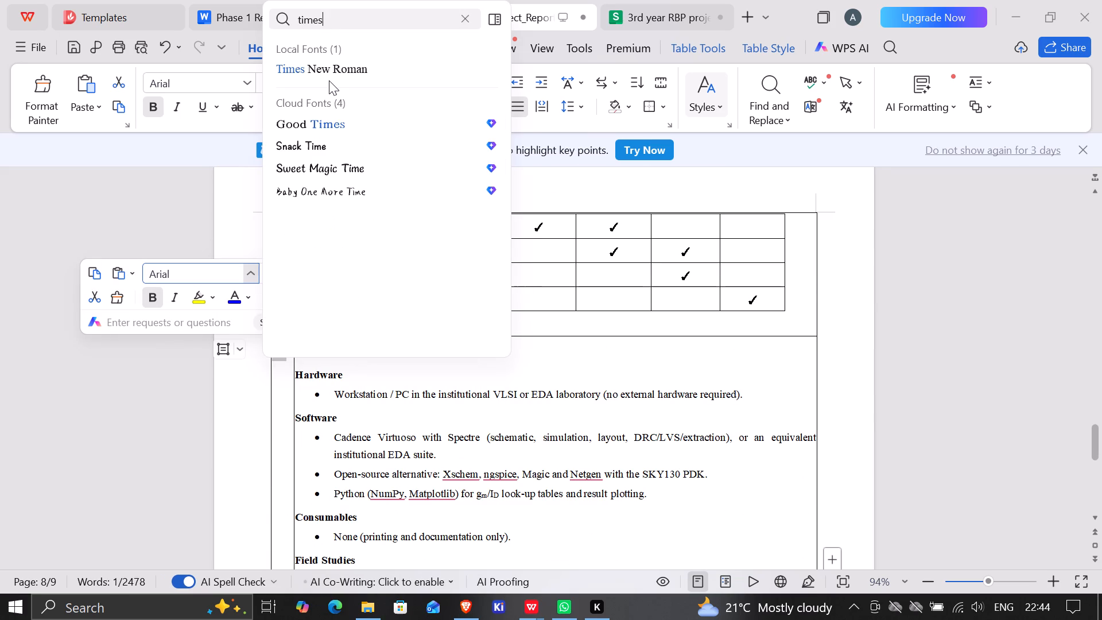
pyautogui.click(329, 79)
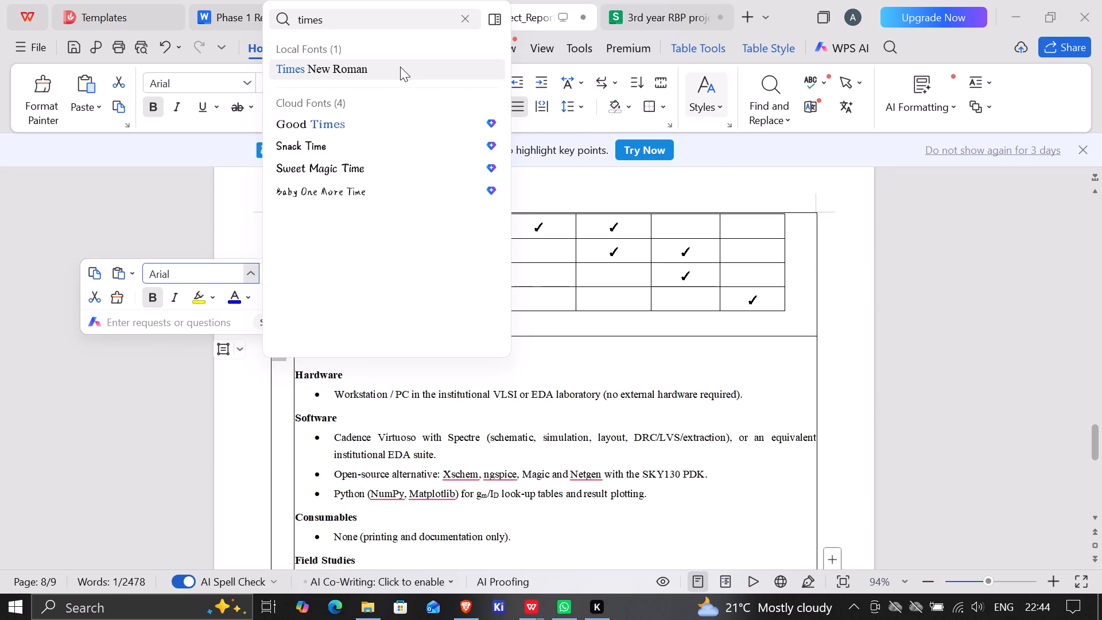
pyautogui.click(400, 66)
pyautogui.press('Escape')
# Set the row number 12 beside the Budget Estimate heading to Times New Roman.
pyautogui.scroll(-7, 440, 412)
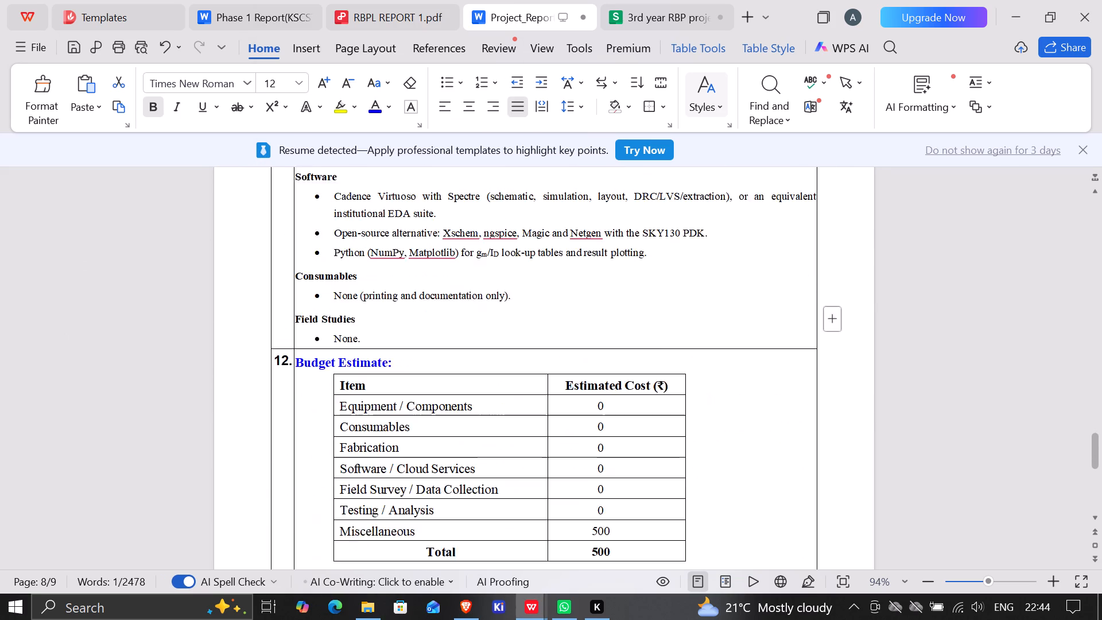
pyautogui.doubleClick(278, 319)
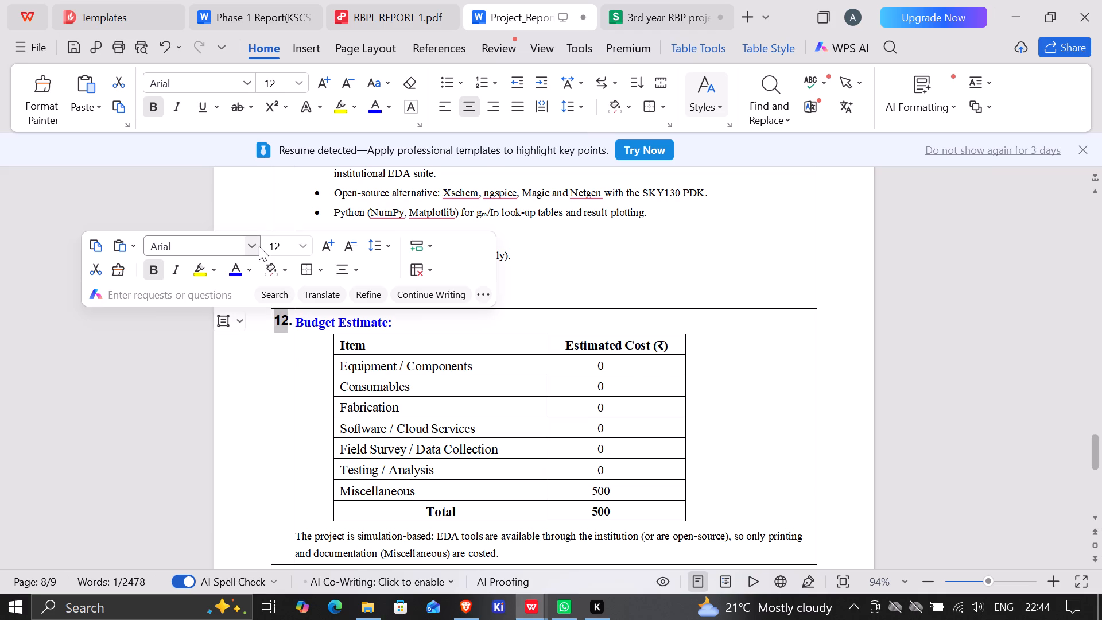
pyautogui.click(259, 246)
pyautogui.click(381, 68)
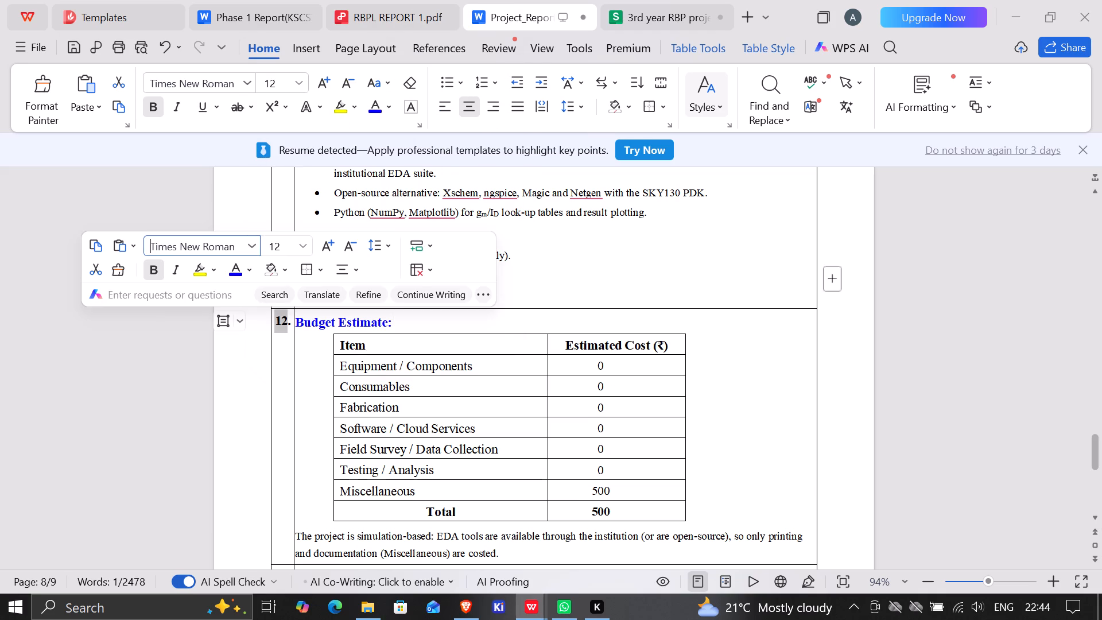
pyautogui.press('Escape')
# Set the row number 13 beside the References heading to Times New Roman.
pyautogui.scroll(-5, 451, 337)
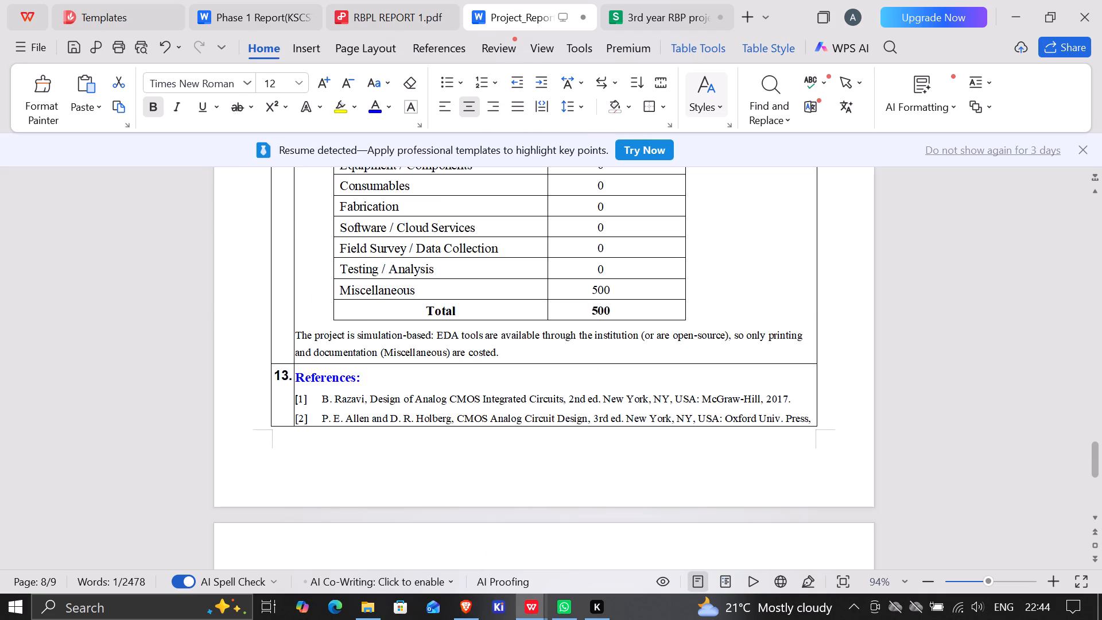
pyautogui.doubleClick(281, 374)
pyautogui.click(253, 300)
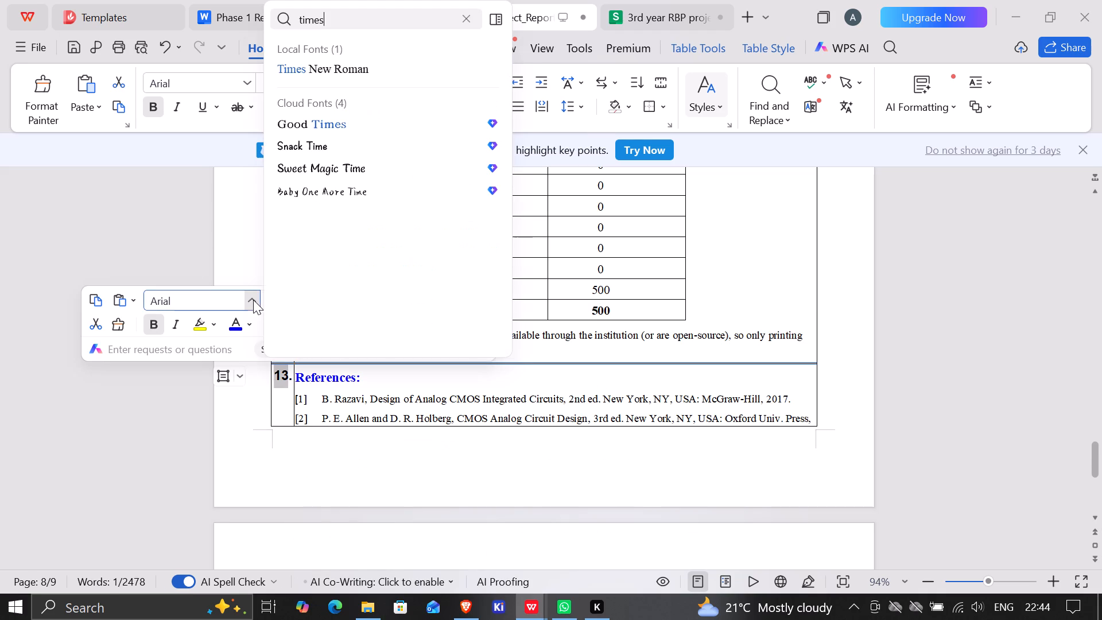
pyautogui.click(366, 79)
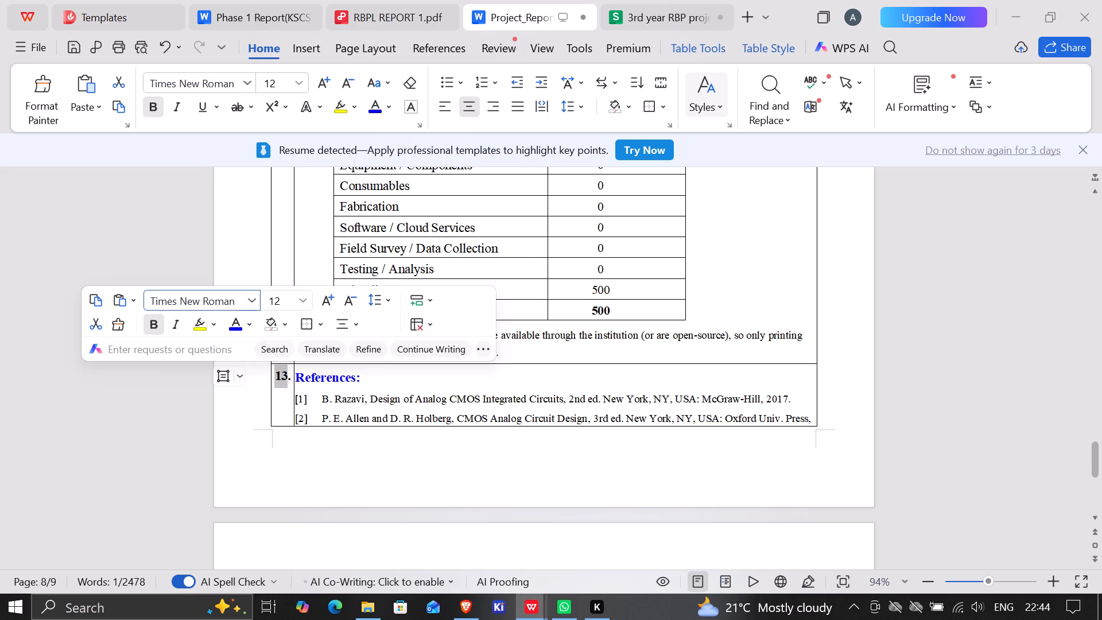
pyautogui.click(362, 478)
# Review the formatting and page layout of the Relevance through References rows.
pyautogui.scroll(-11, 362, 476)
pyautogui.scroll(-12, 362, 473)
pyautogui.scroll(3, 362, 473)
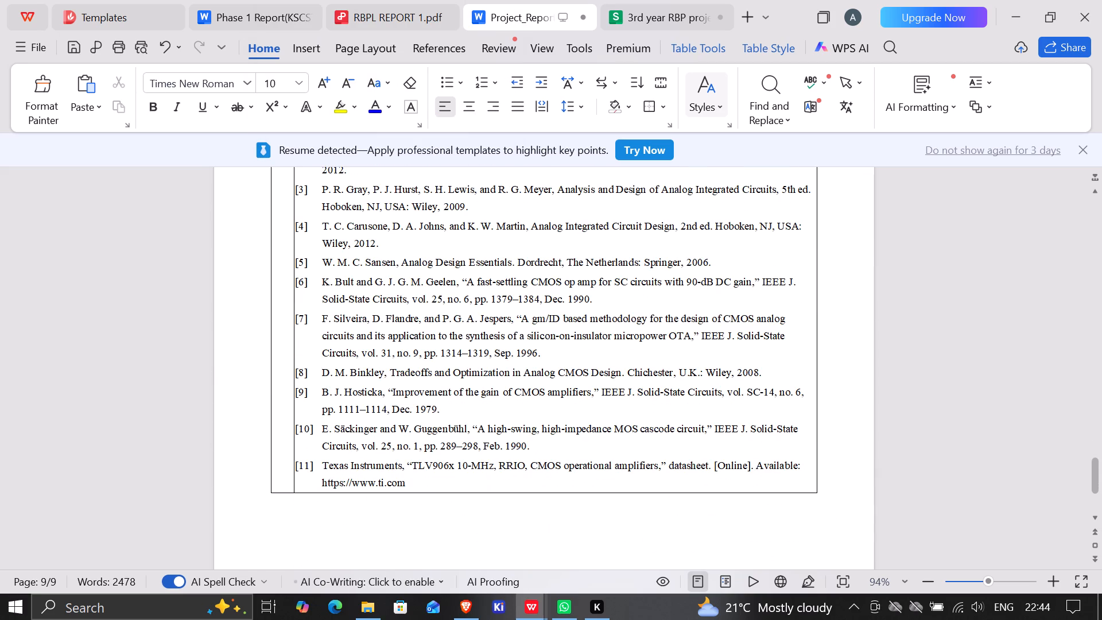
pyautogui.scroll(20, 362, 465)
pyautogui.scroll(20, 362, 465)
pyautogui.scroll(5, 362, 465)
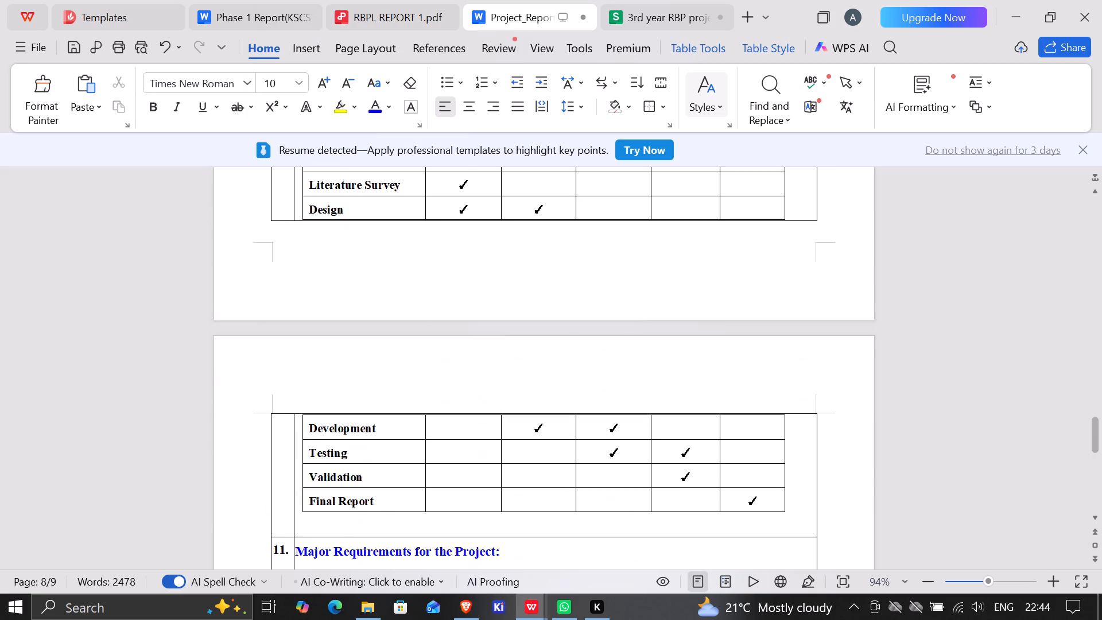
pyautogui.scroll(20, 368, 491)
pyautogui.scroll(7, 368, 491)
pyautogui.scroll(-19, 368, 492)
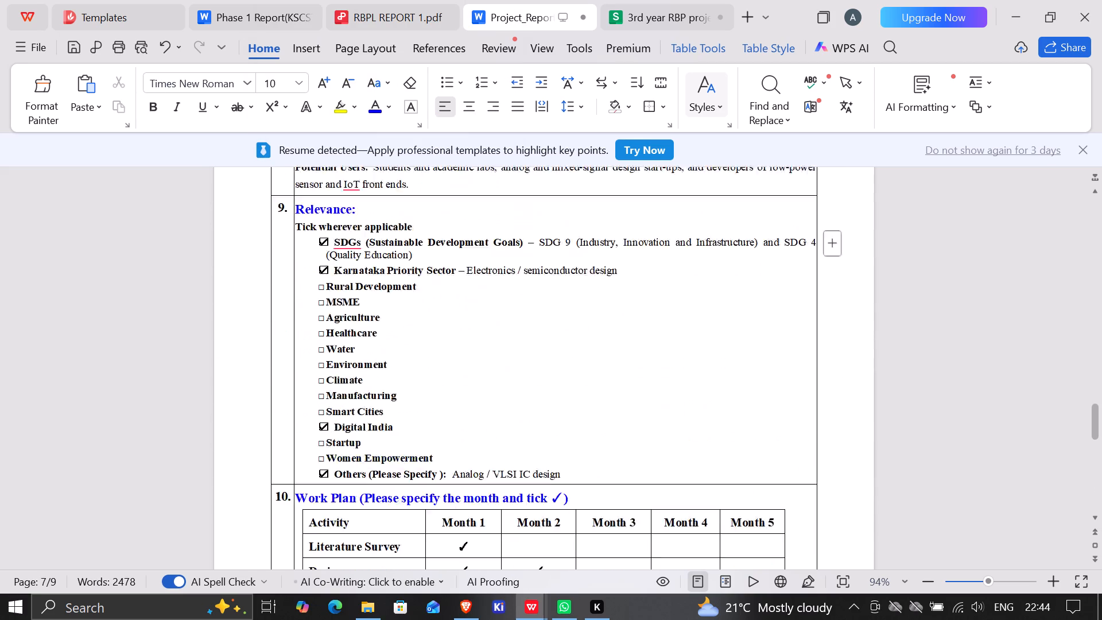
pyautogui.scroll(-20, 368, 492)
pyautogui.scroll(-10, 368, 492)
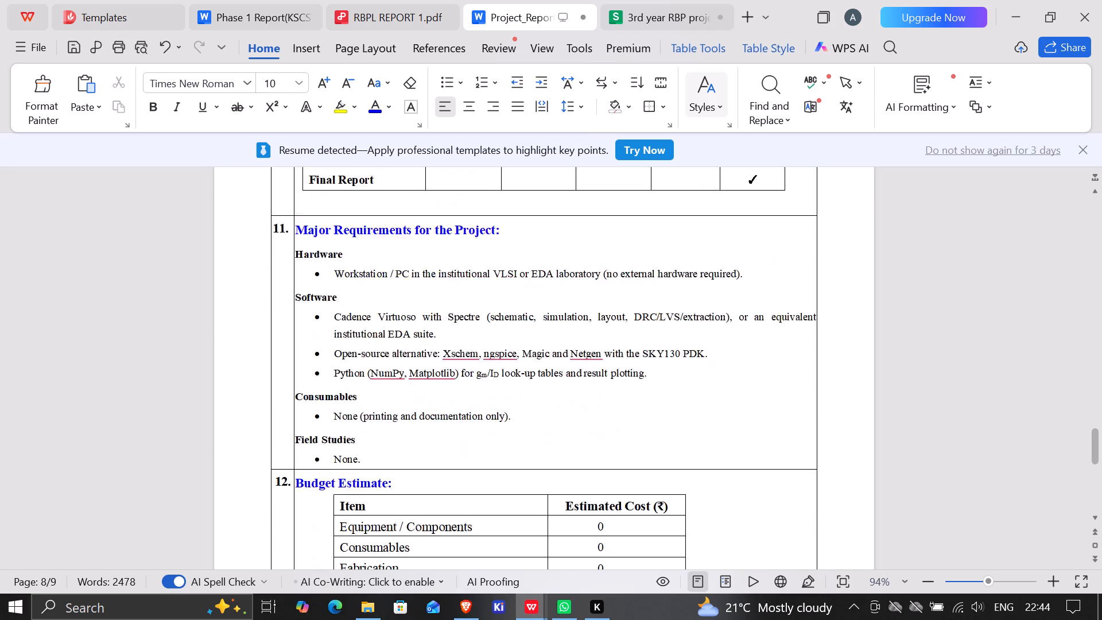
pyautogui.scroll(-8, 368, 492)
# Extend the Expected Deliverables row downward so its bottom border sits near the page's bottom margin.
pyautogui.scroll(10, 368, 492)
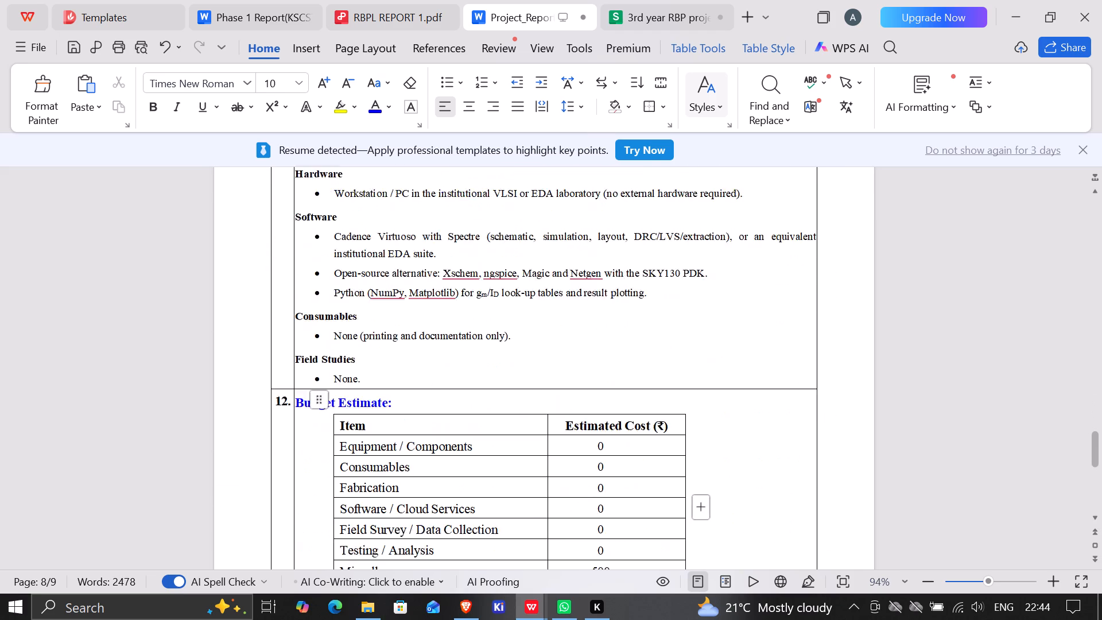
pyautogui.scroll(20, 368, 490)
pyautogui.scroll(17, 368, 490)
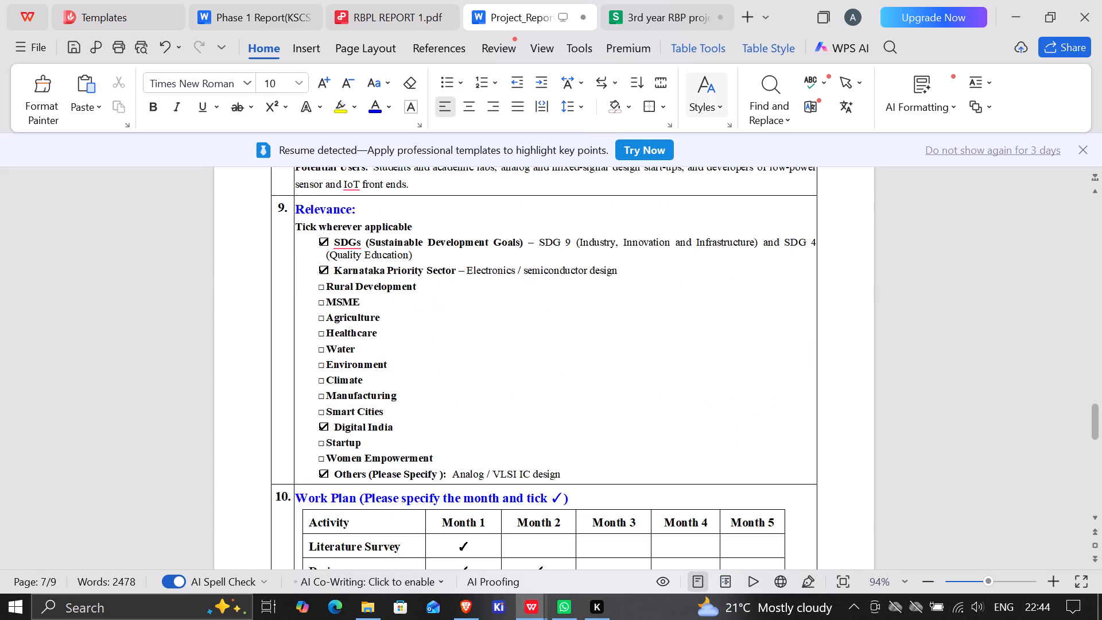
pyautogui.scroll(20, 369, 486)
pyautogui.scroll(17, 369, 486)
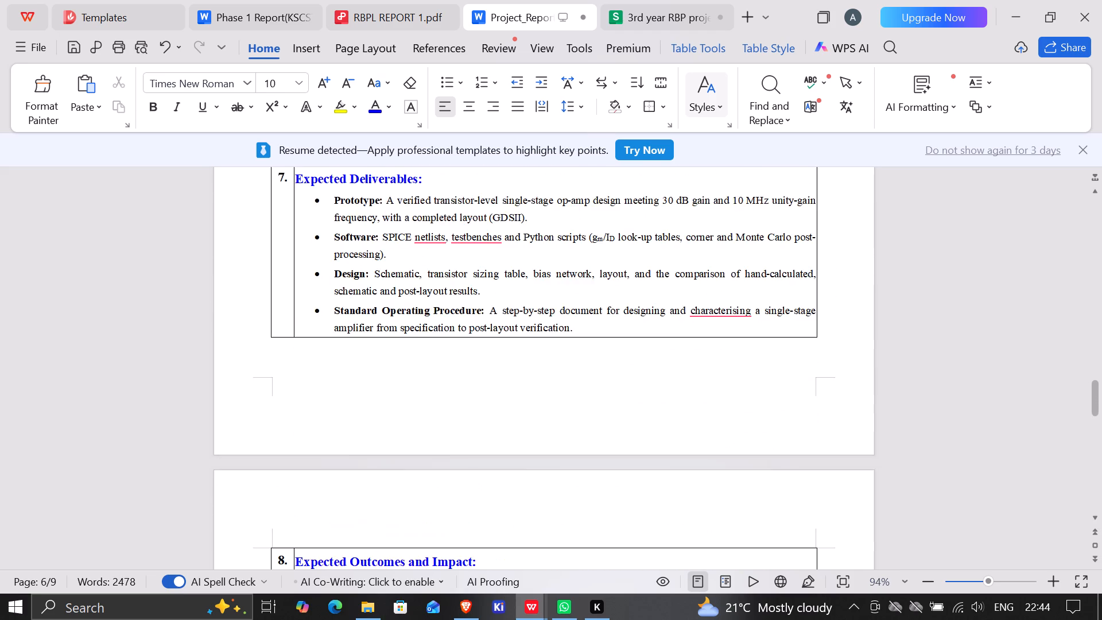
pyautogui.scroll(2, 370, 485)
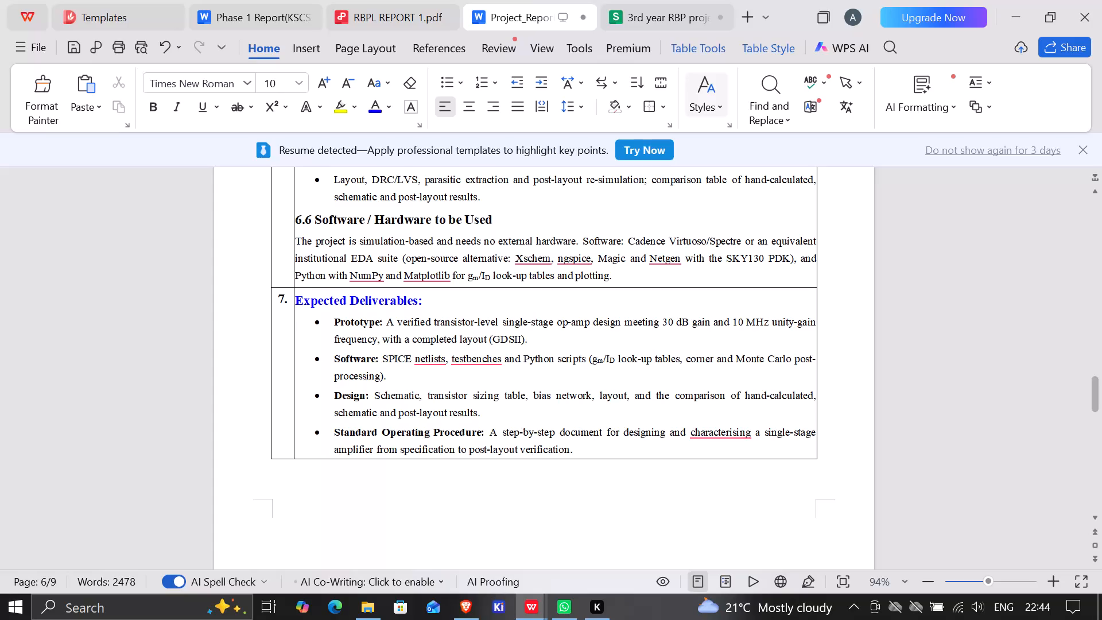
pyautogui.moveTo(400, 458); pyautogui.dragTo(400, 473)
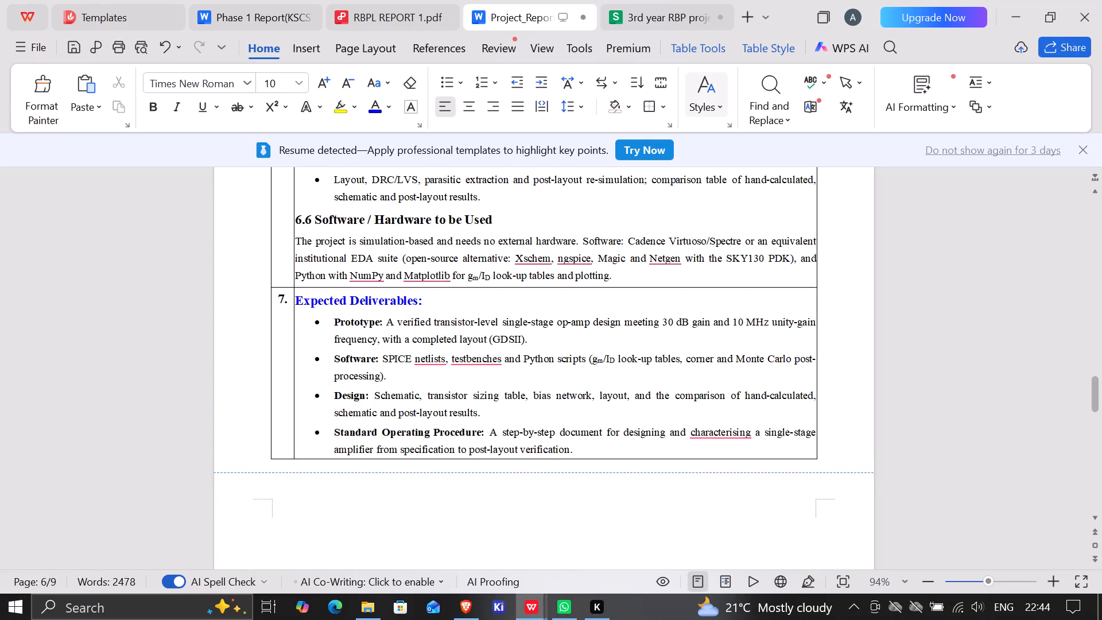
pyautogui.moveTo(400, 473); pyautogui.dragTo(400, 489)
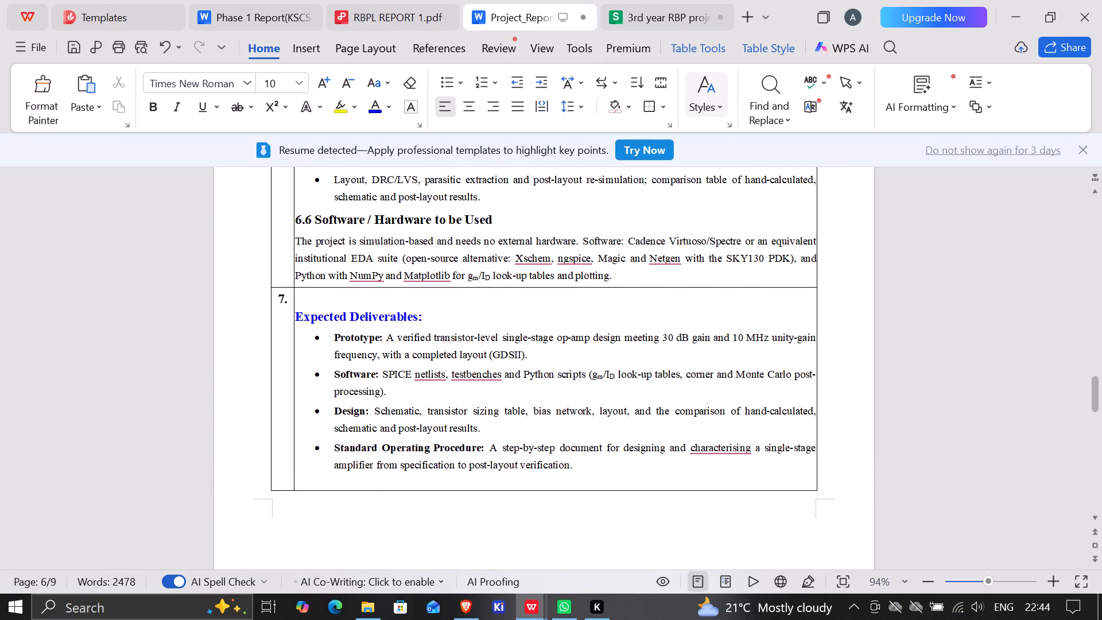
# Extend the Relevance row downward to the page's bottom margin so the Work Plan row starts on the following page.
pyautogui.scroll(-8, 400, 489)
pyautogui.scroll(-20, 400, 489)
pyautogui.scroll(-2, 400, 489)
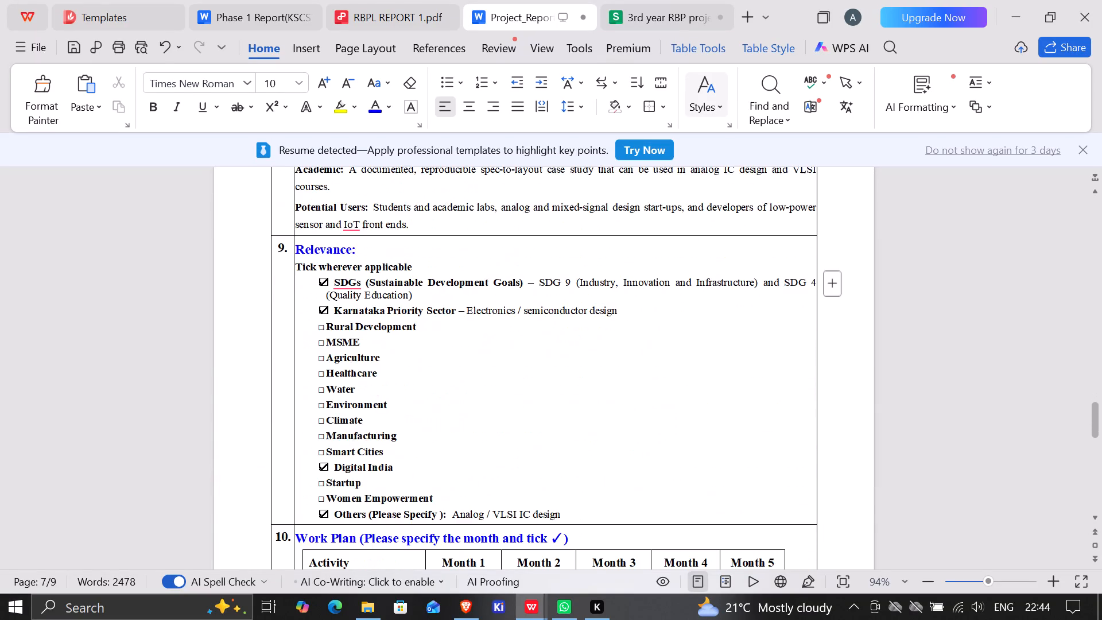
pyautogui.scroll(-10, 399, 489)
pyautogui.scroll(13, 416, 508)
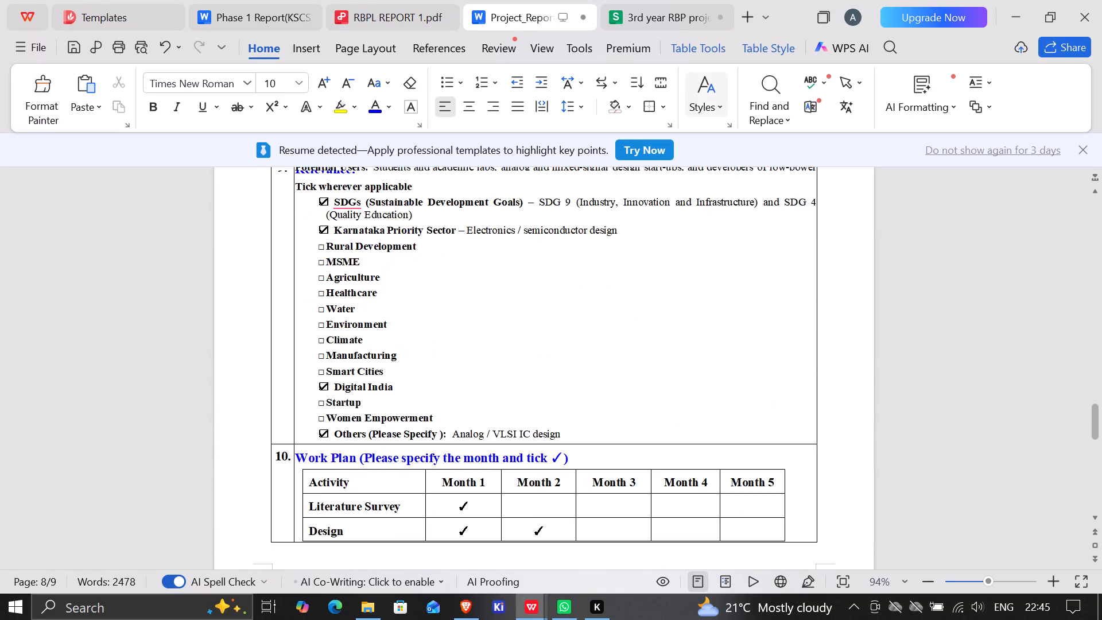
pyautogui.scroll(2, 417, 506)
pyautogui.scroll(-5, 417, 506)
pyautogui.moveTo(478, 523); pyautogui.dragTo(479, 533)
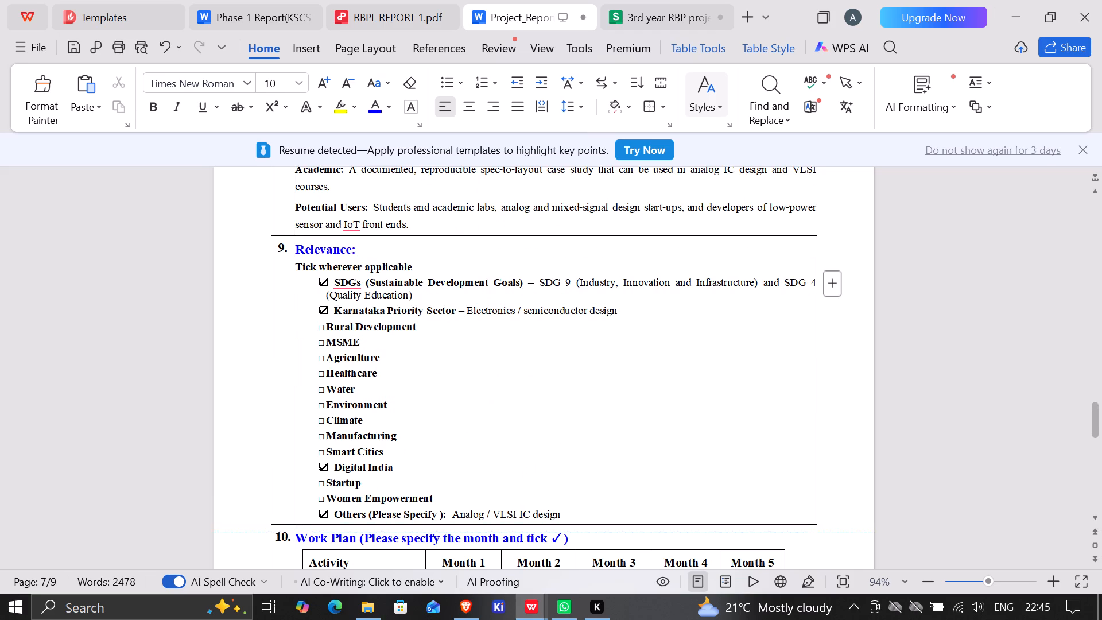
pyautogui.moveTo(479, 533); pyautogui.dragTo(480, 538)
pyautogui.moveTo(480, 540); pyautogui.dragTo(480, 547)
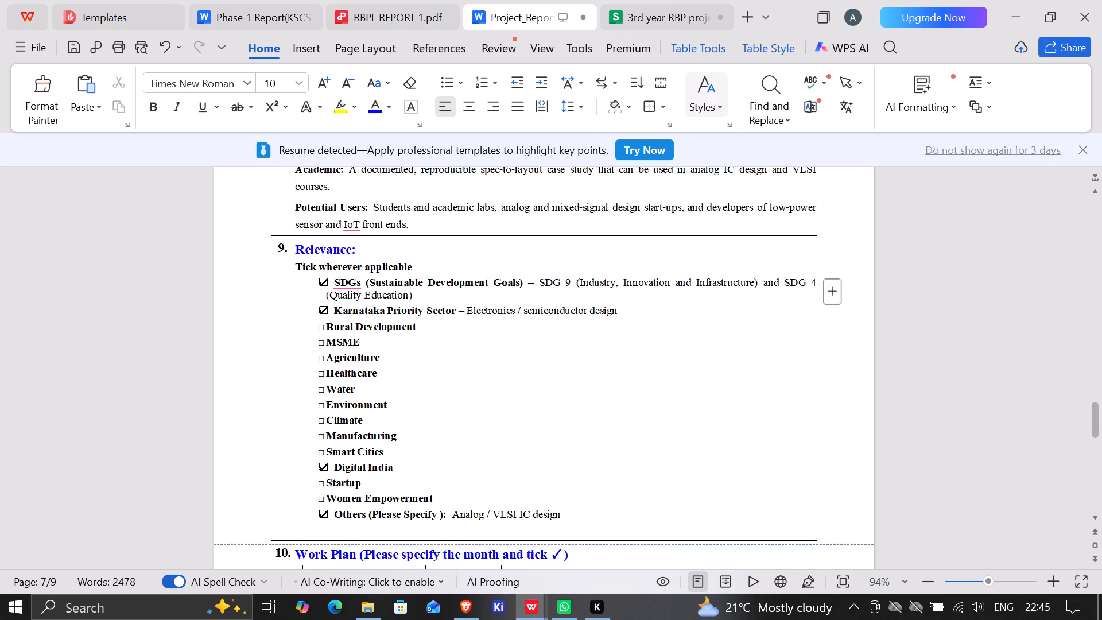
pyautogui.moveTo(480, 547); pyautogui.dragTo(481, 573)
pyautogui.scroll(-6, 487, 510)
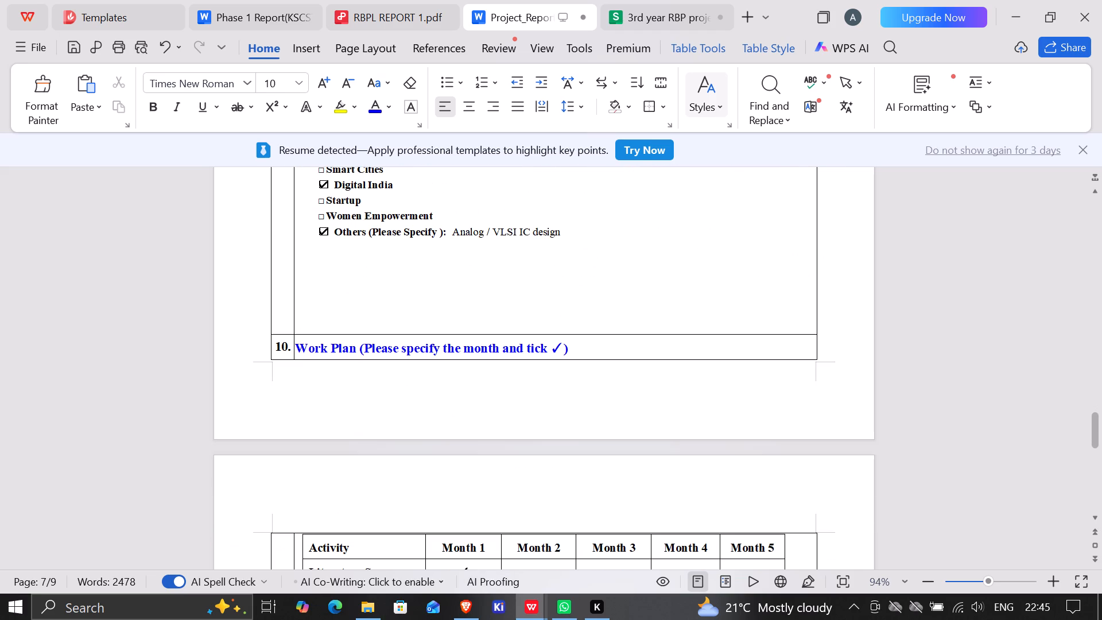
pyautogui.moveTo(486, 334); pyautogui.dragTo(486, 354)
# Lower the bottom border of the Expected Outcomes and Impact row slightly to add space below the Potential Users paragraph.
pyautogui.scroll(4, 486, 366)
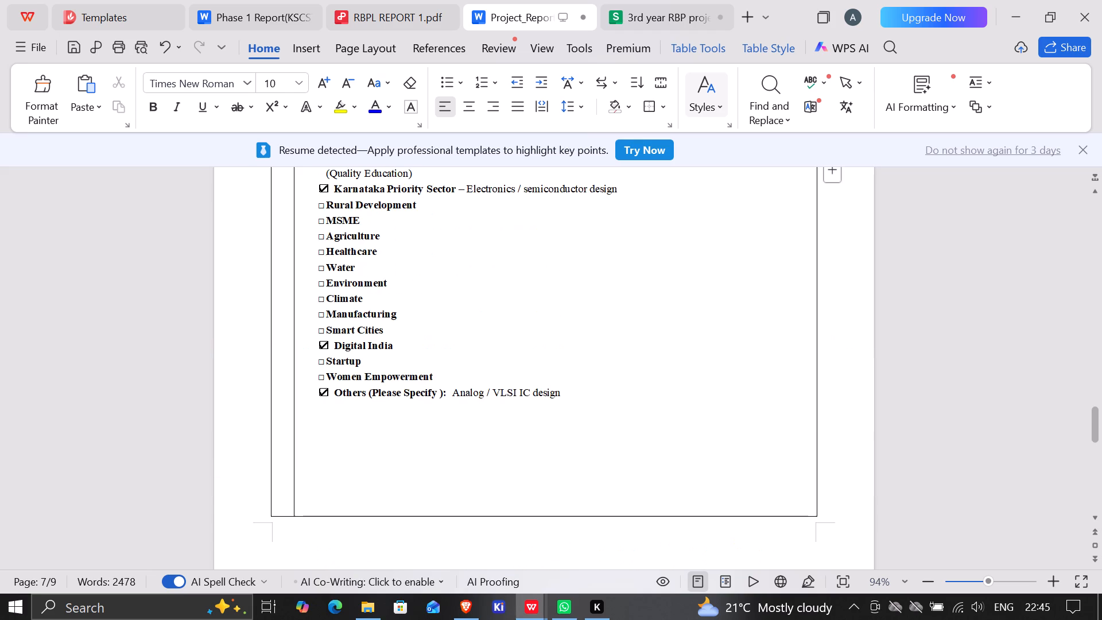
pyautogui.scroll(8, 497, 447)
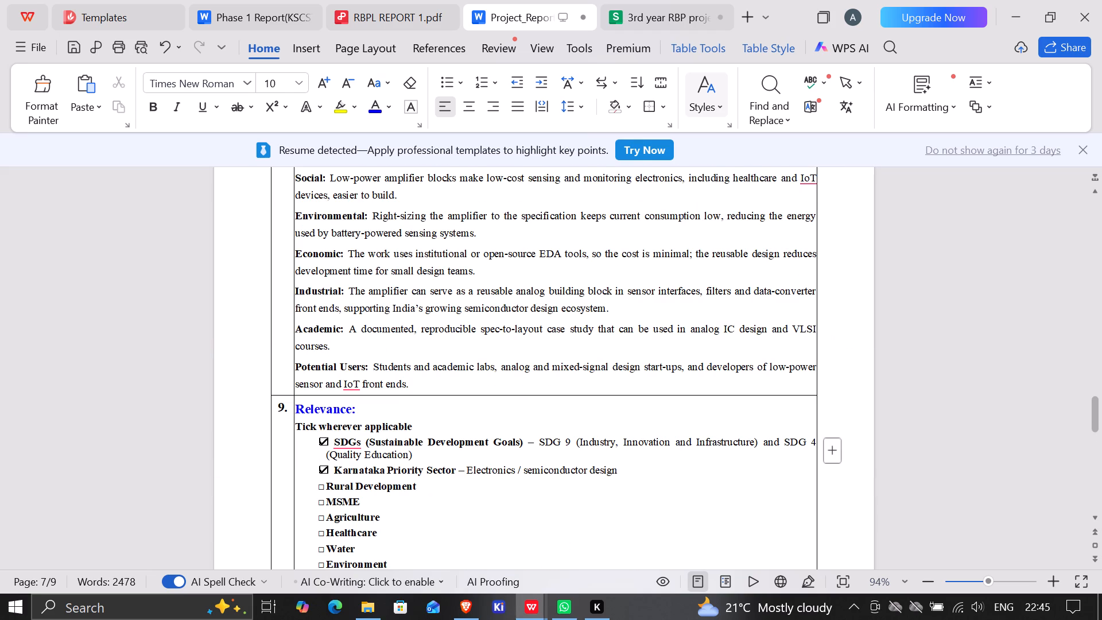
pyautogui.moveTo(484, 393); pyautogui.dragTo(485, 406)
pyautogui.scroll(-4, 485, 406)
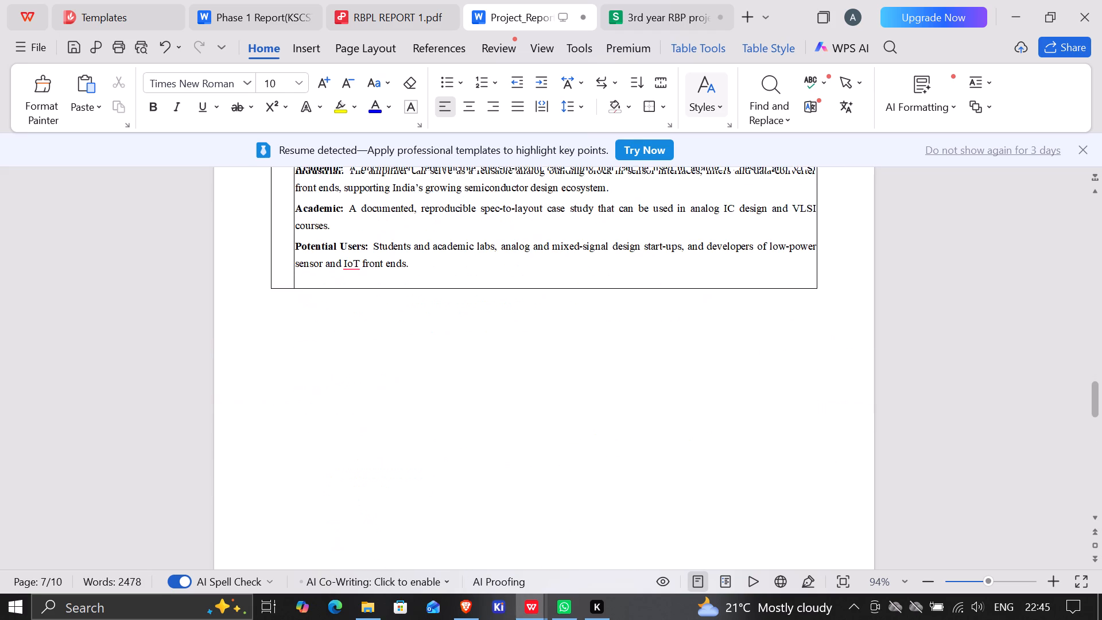
pyautogui.scroll(-12, 485, 406)
pyautogui.scroll(8, 485, 406)
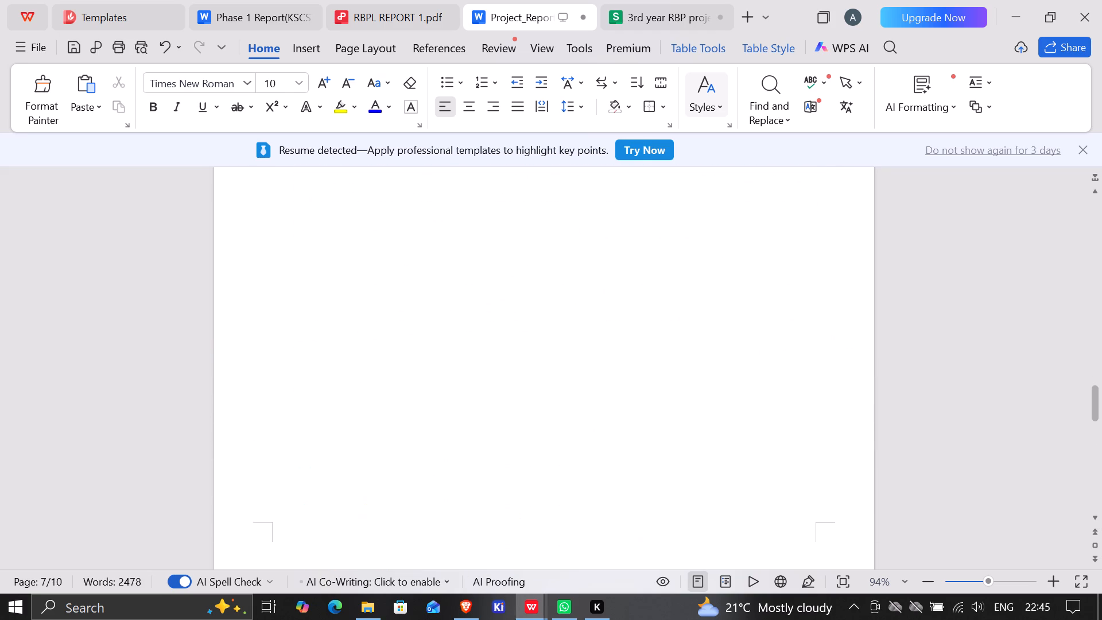
pyautogui.scroll(10, 485, 406)
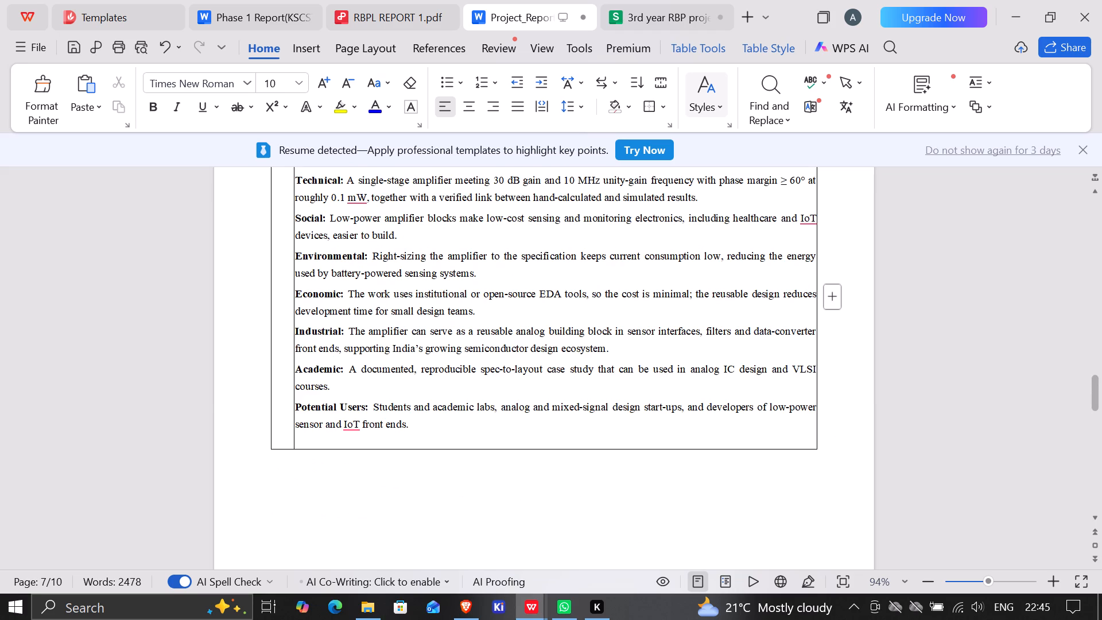
# Raise the bottom borders of the Expected Outcomes and Impact row and the Relevance row so both fit on one page above Work Plan.
pyautogui.moveTo(492, 448); pyautogui.dragTo(493, 437)
pyautogui.scroll(-12, 493, 437)
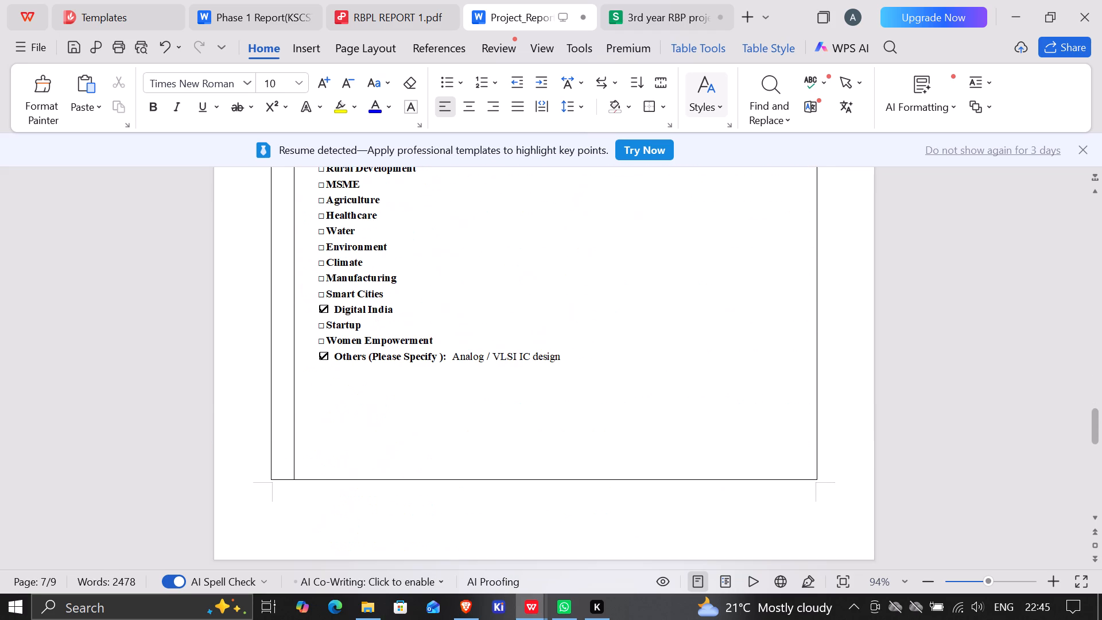
pyautogui.moveTo(497, 479); pyautogui.dragTo(498, 471)
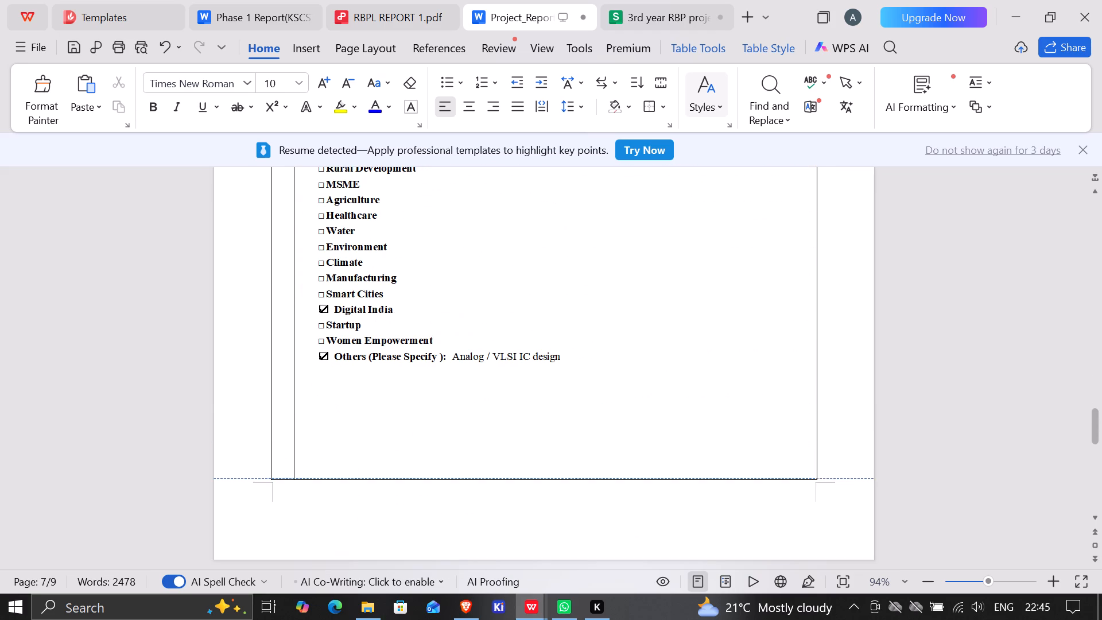
pyautogui.moveTo(498, 471); pyautogui.dragTo(500, 428)
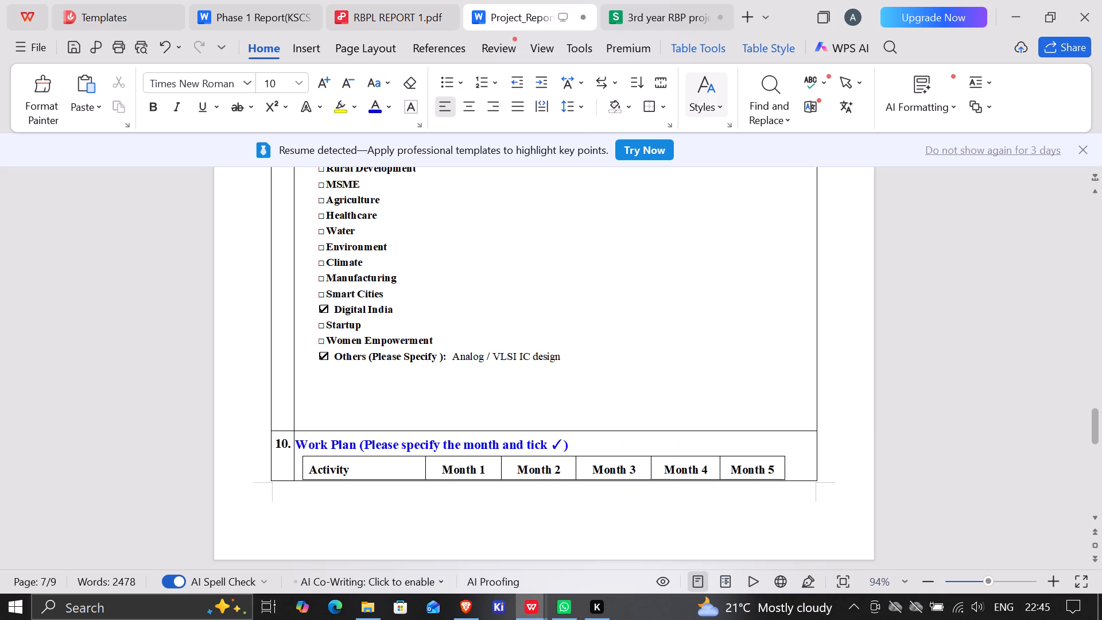
# Lower the bottom border of the Expected Outcomes and Impact row slightly to add space below the Potential Users paragraph.
pyautogui.scroll(14, 506, 423)
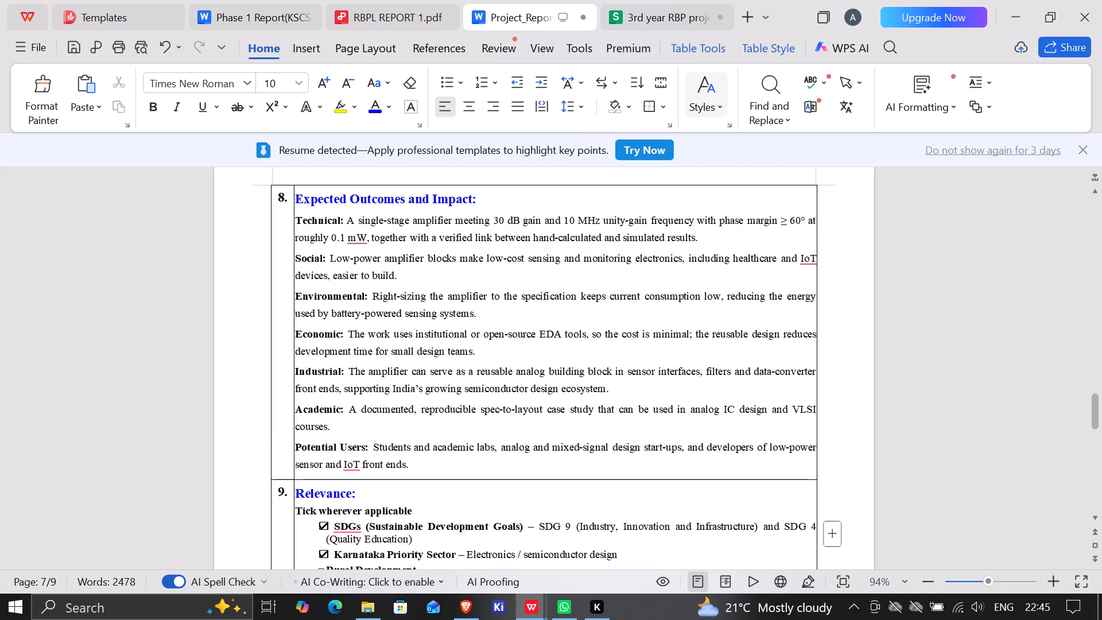
pyautogui.moveTo(503, 478); pyautogui.dragTo(505, 490)
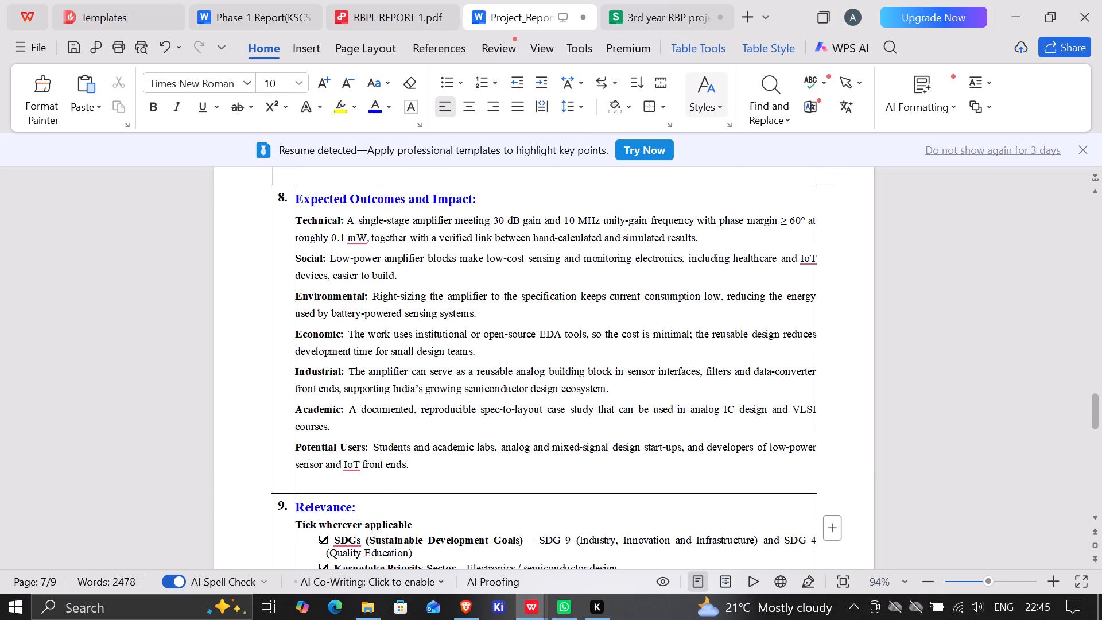
# Lower the bottom border of the Relevance row slightly, leaving room for only the Work Plan heading at the bottom of the page.
pyautogui.scroll(-20, 505, 489)
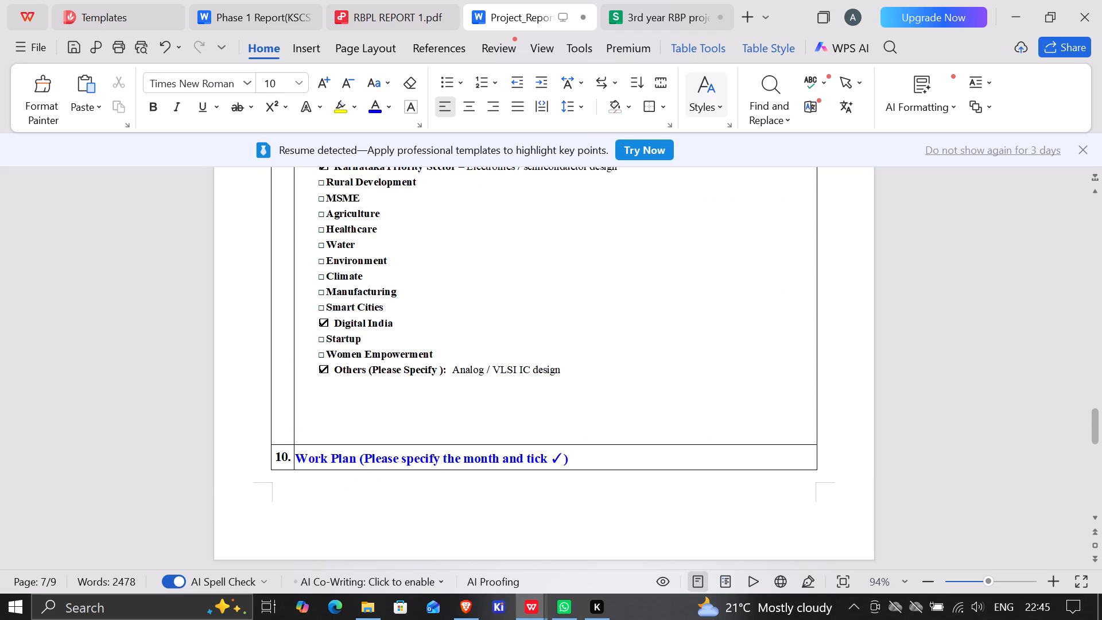
pyautogui.moveTo(510, 445); pyautogui.dragTo(510, 455)
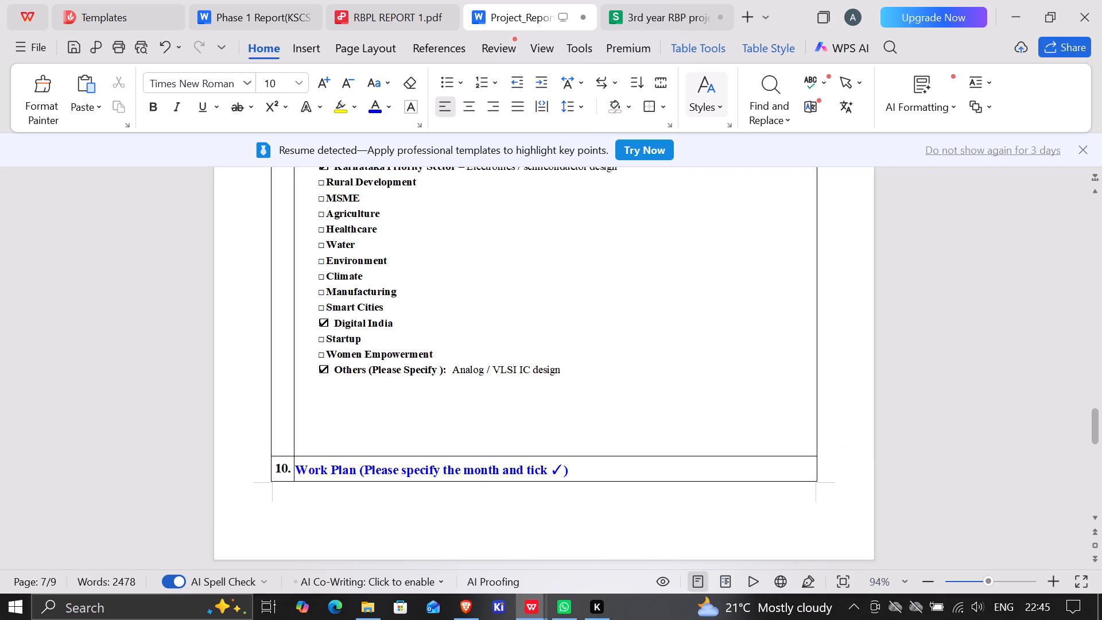
pyautogui.moveTo(510, 456); pyautogui.dragTo(510, 469)
pyautogui.click(510, 469)
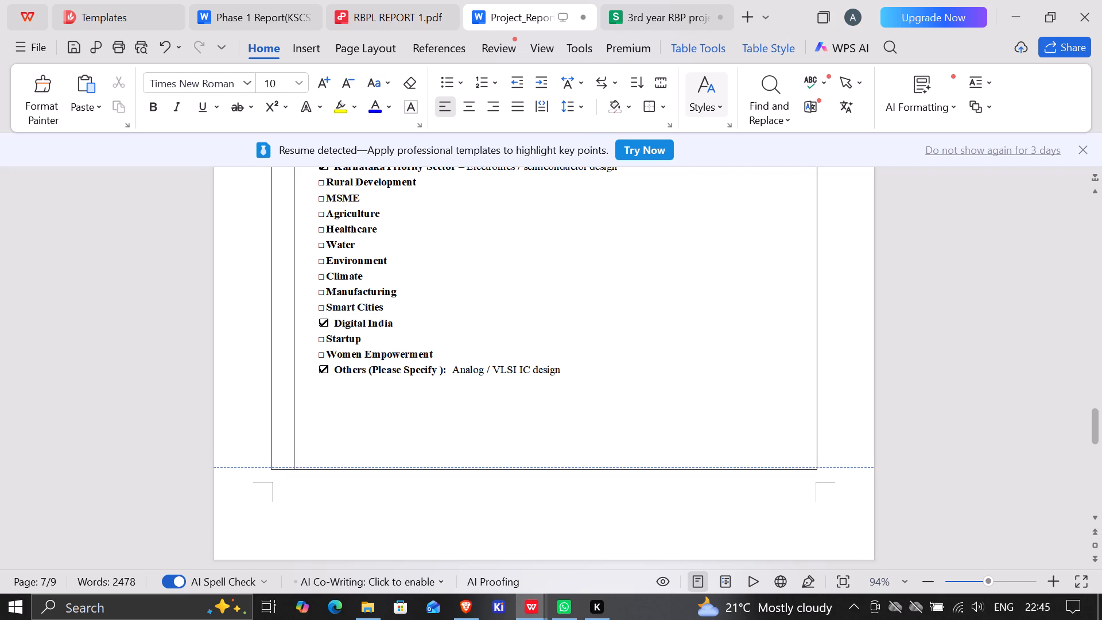
pyautogui.click(510, 467)
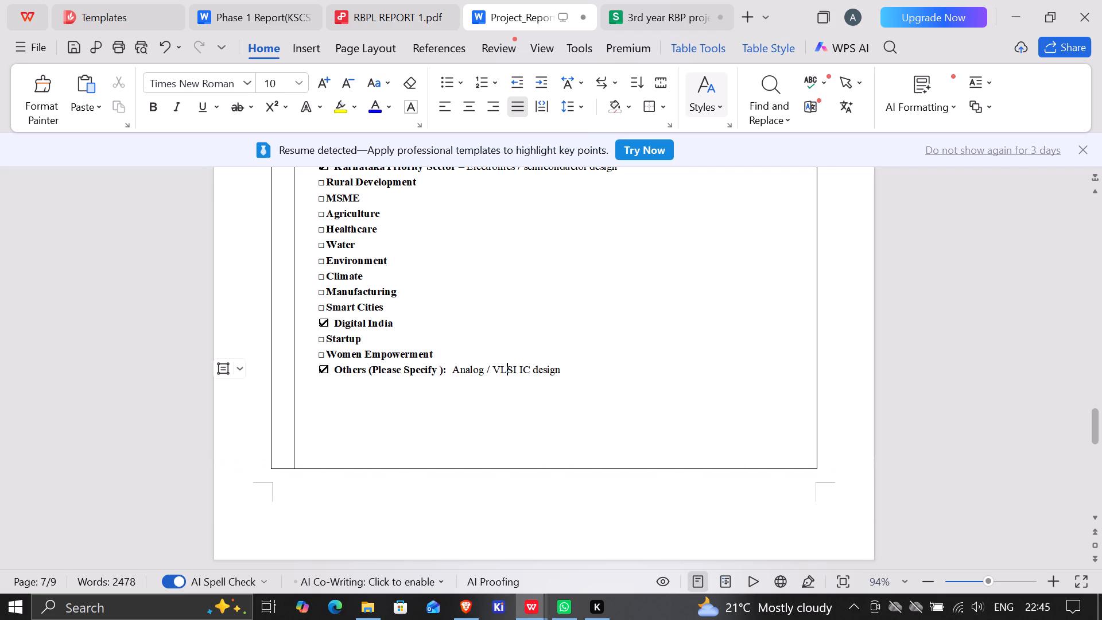
pyautogui.moveTo(510, 468); pyautogui.dragTo(510, 452)
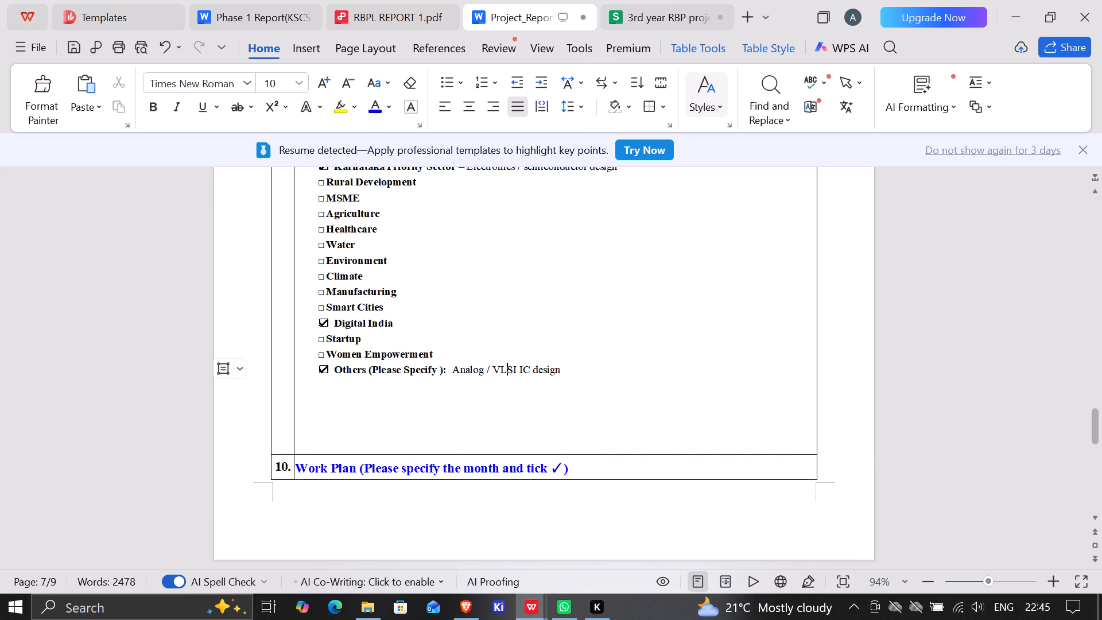
# Extend the Expected Outcomes and Impact row a little further down to widen the gap above the Relevance row.
pyautogui.scroll(2, 511, 411)
pyautogui.scroll(3, 536, 353)
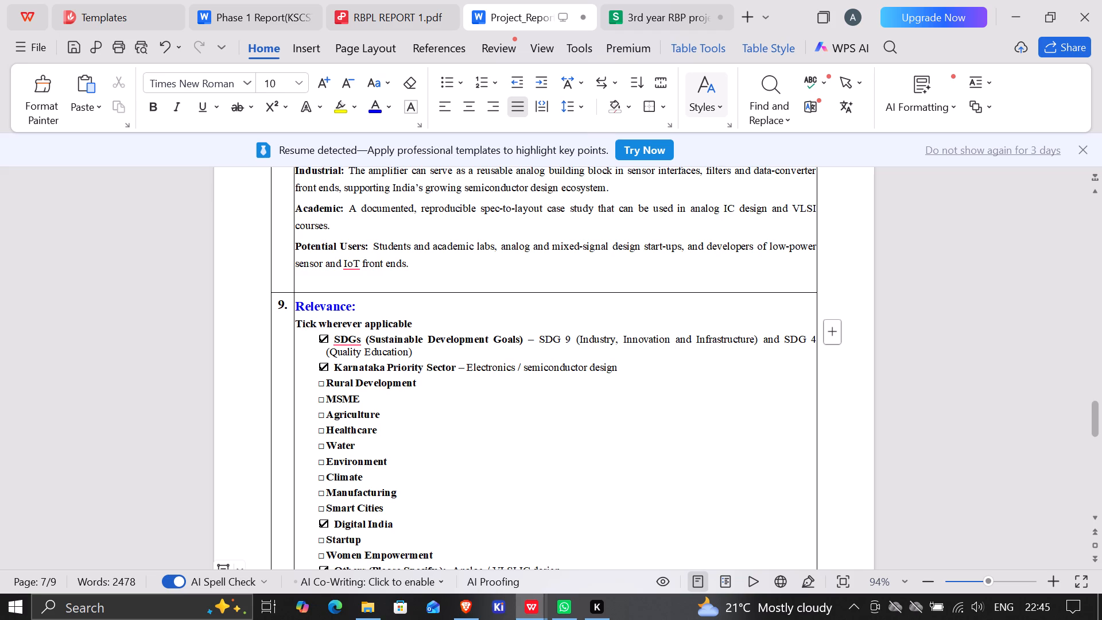
pyautogui.moveTo(506, 291); pyautogui.dragTo(507, 301)
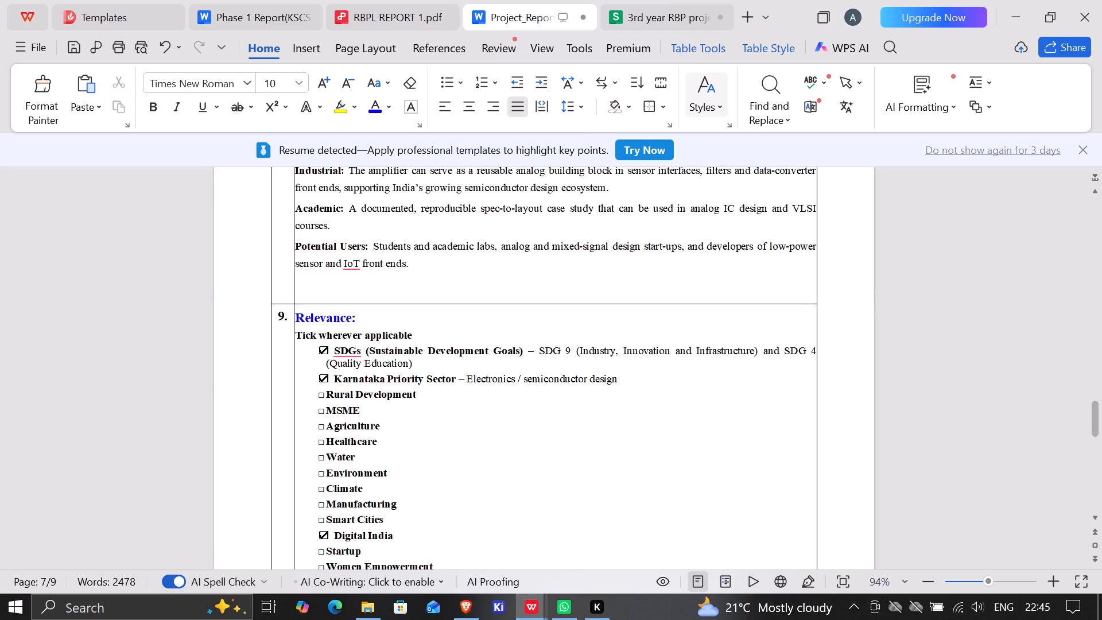
# Review the page layout from Expected Outcomes and Impact back to 6.4 Design Approach, checking the page break between the Table 1 caption and its table.
pyautogui.scroll(-5, 514, 323)
pyautogui.scroll(10, 531, 386)
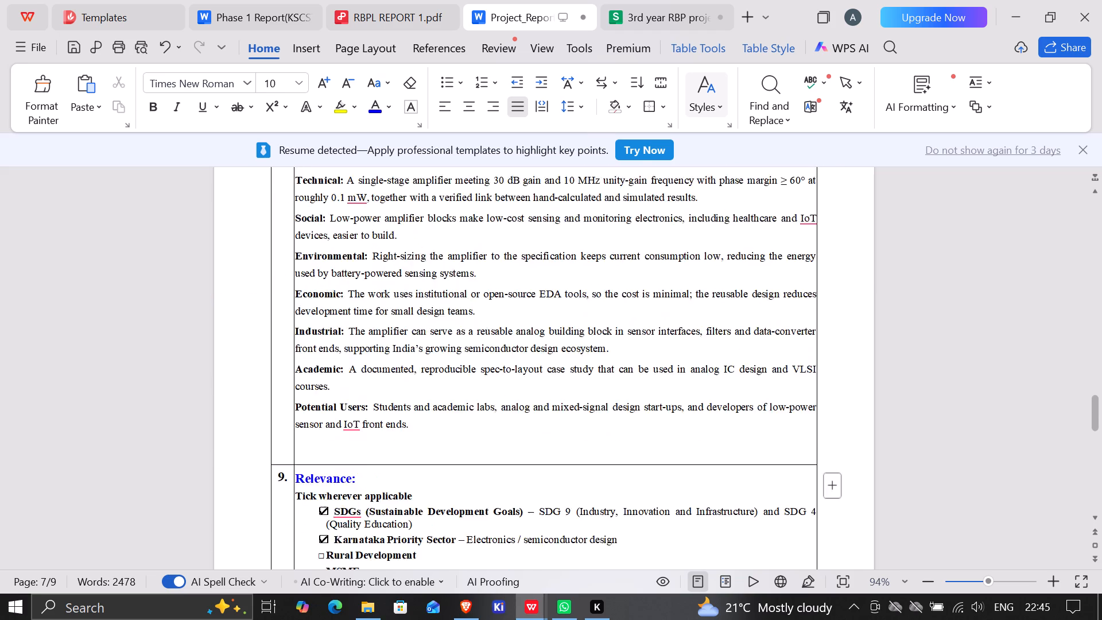
pyautogui.scroll(17, 555, 421)
pyautogui.scroll(6, 555, 421)
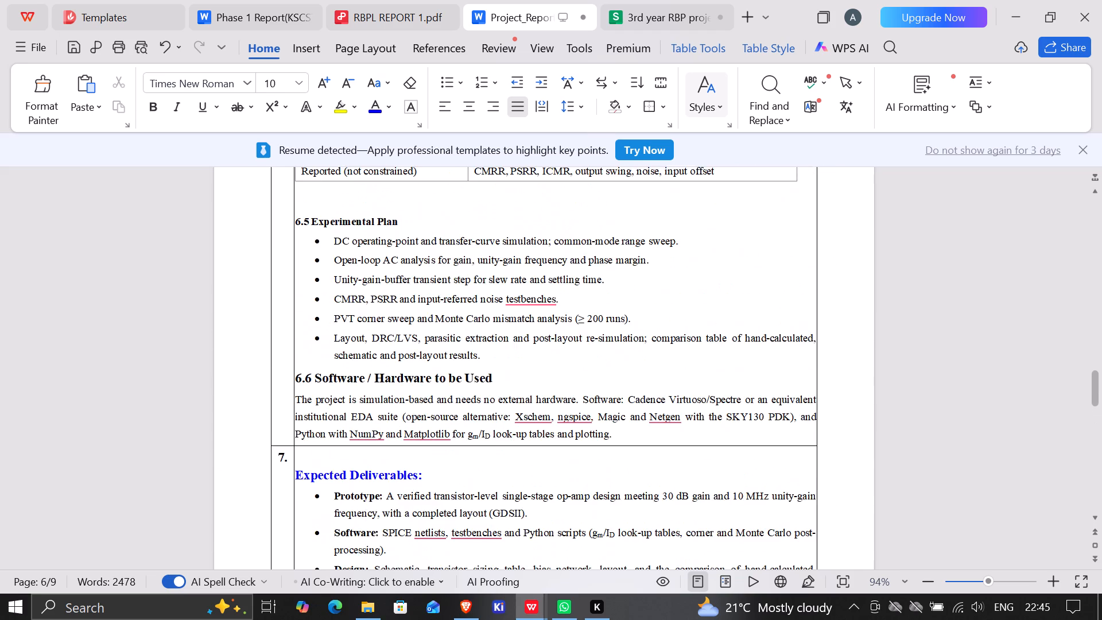
pyautogui.scroll(14, 556, 421)
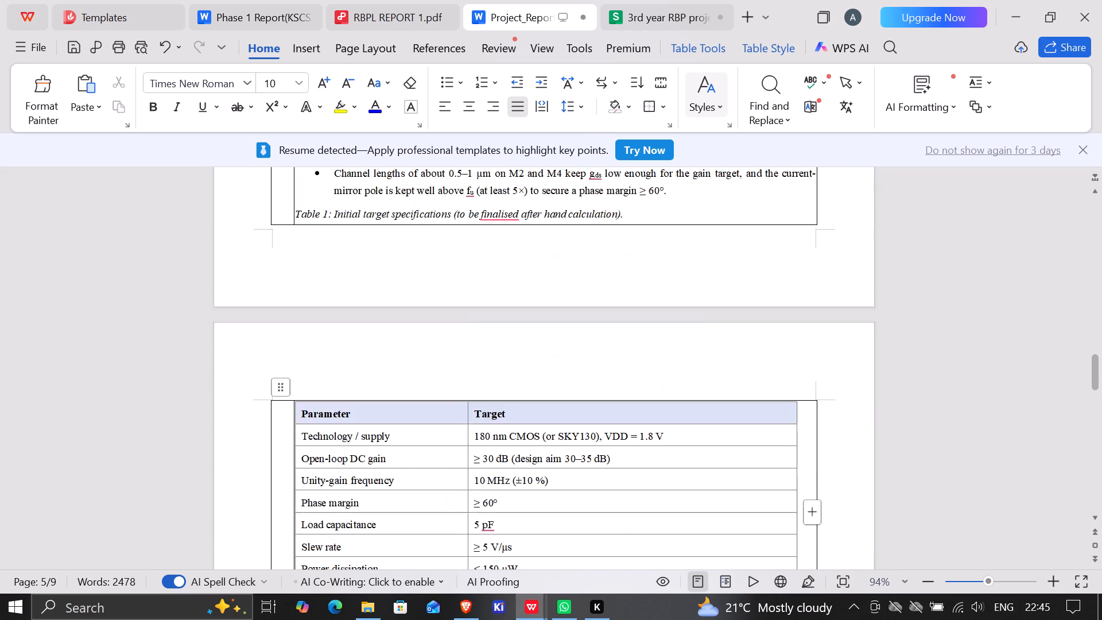
pyautogui.scroll(7, 556, 420)
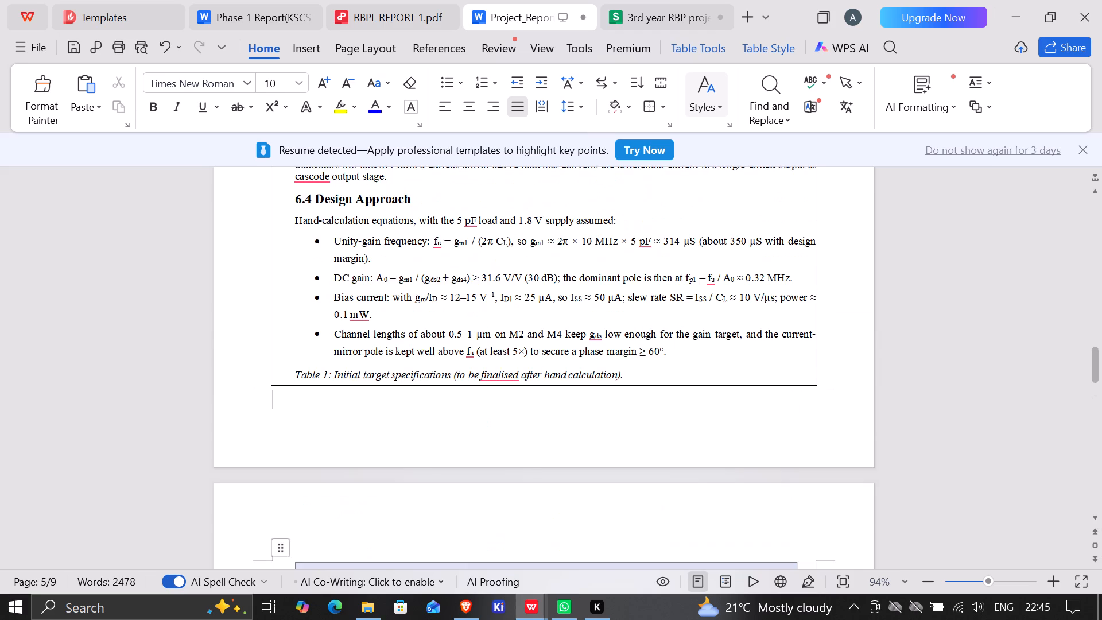
pyautogui.scroll(3, 556, 420)
pyautogui.scroll(-9, 556, 420)
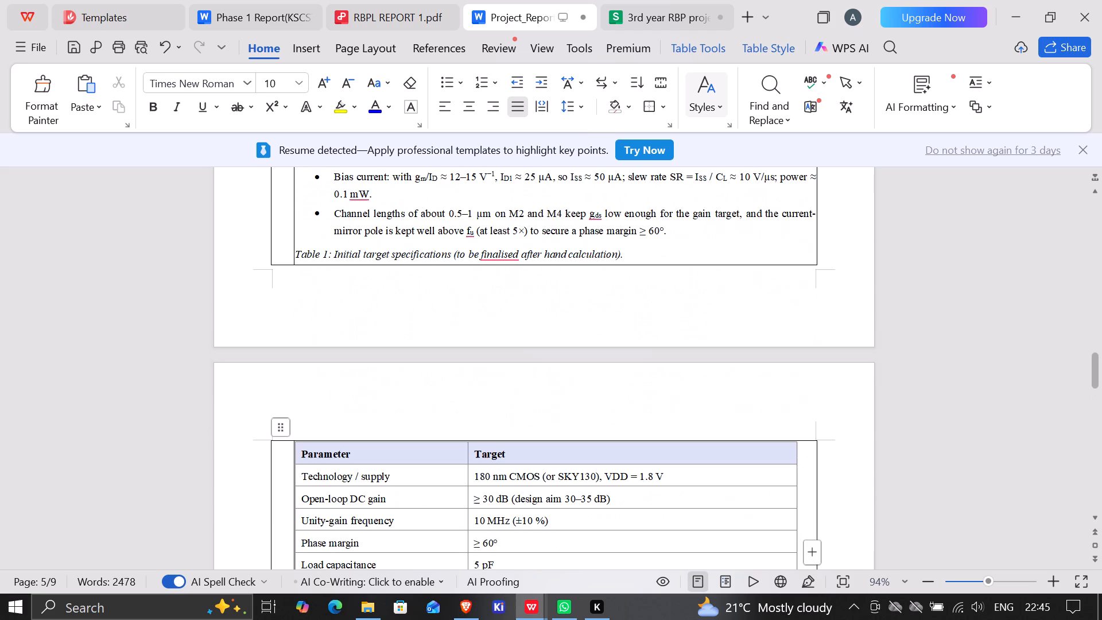
pyautogui.scroll(-1, 556, 420)
pyautogui.scroll(6, 556, 420)
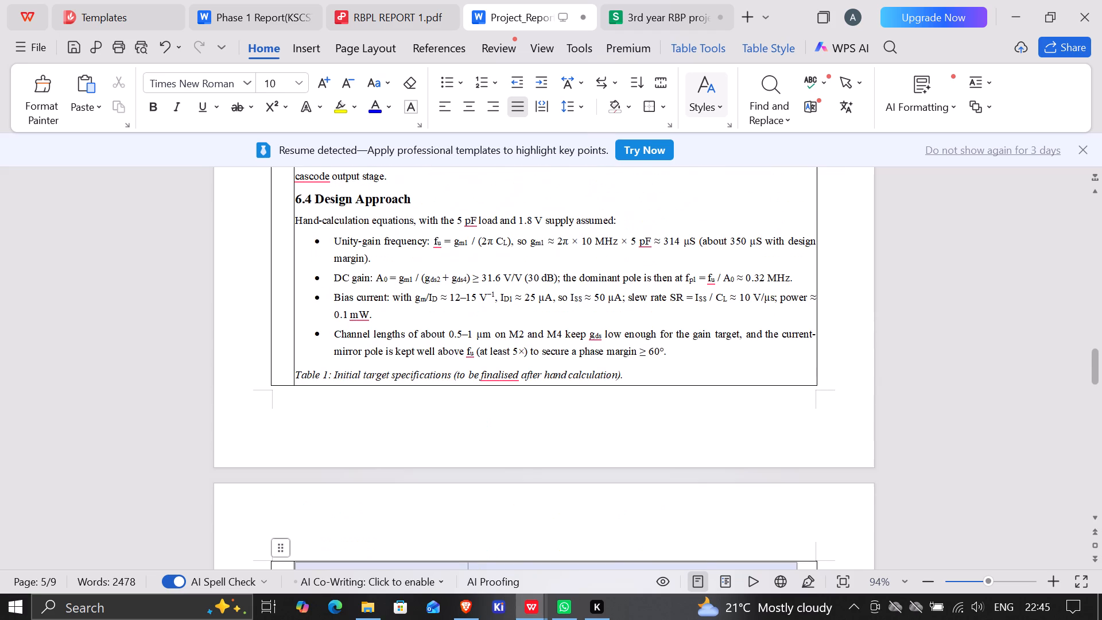
pyautogui.scroll(-11, 556, 420)
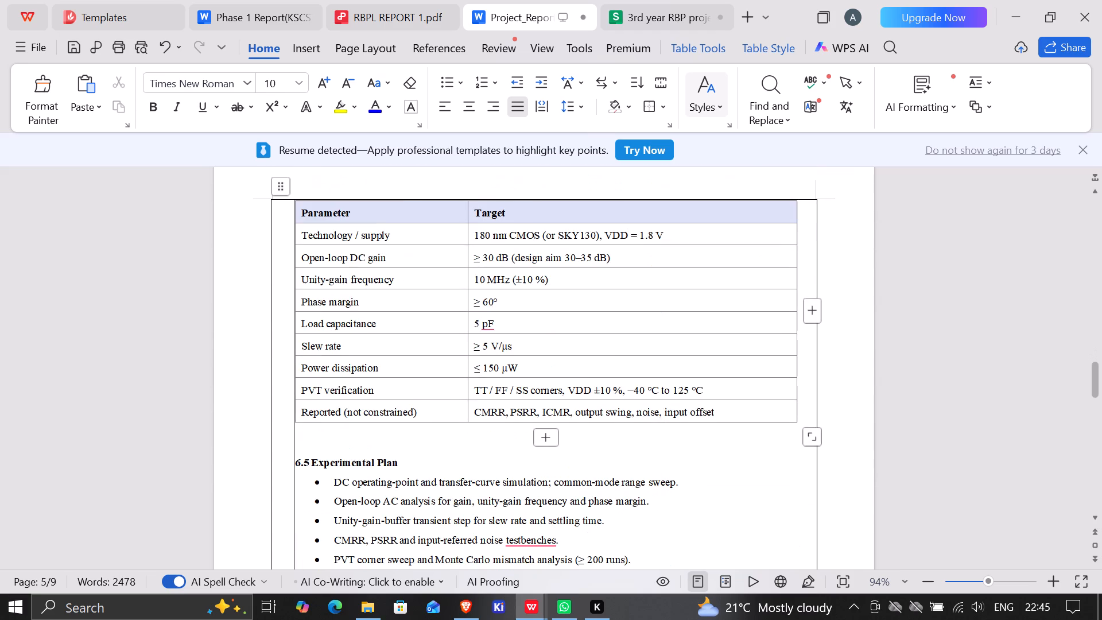
pyautogui.scroll(7, 556, 420)
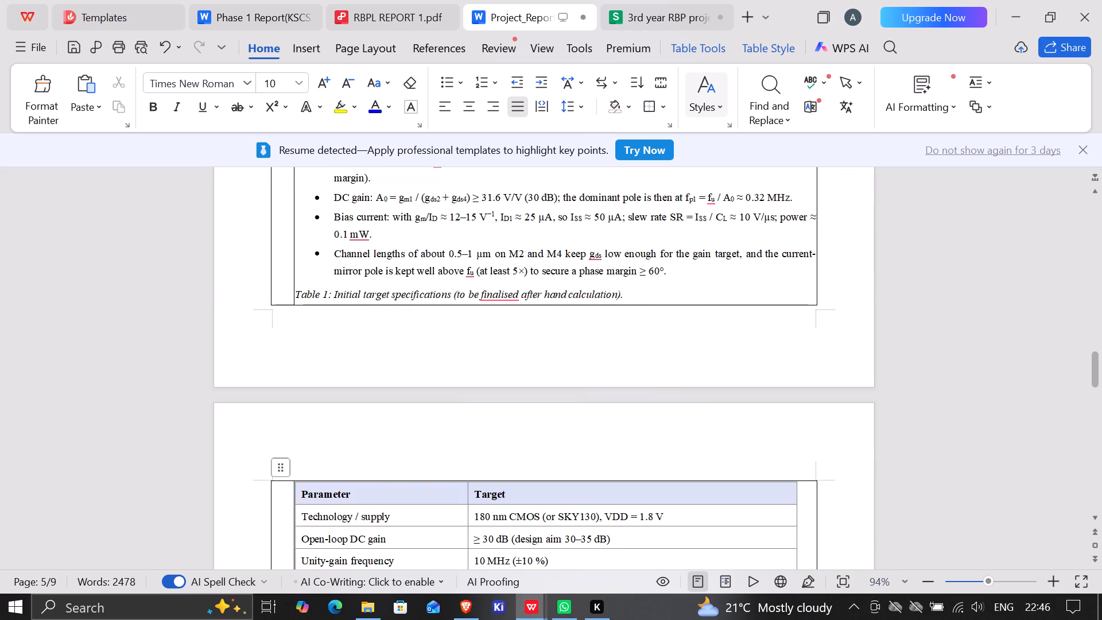
# Insert a blank unbulleted line after the last 6.4 Design Approach bullet so the Table 1 caption starts the next page with its table.
pyautogui.scroll(1, 555, 406)
pyautogui.click(668, 312)
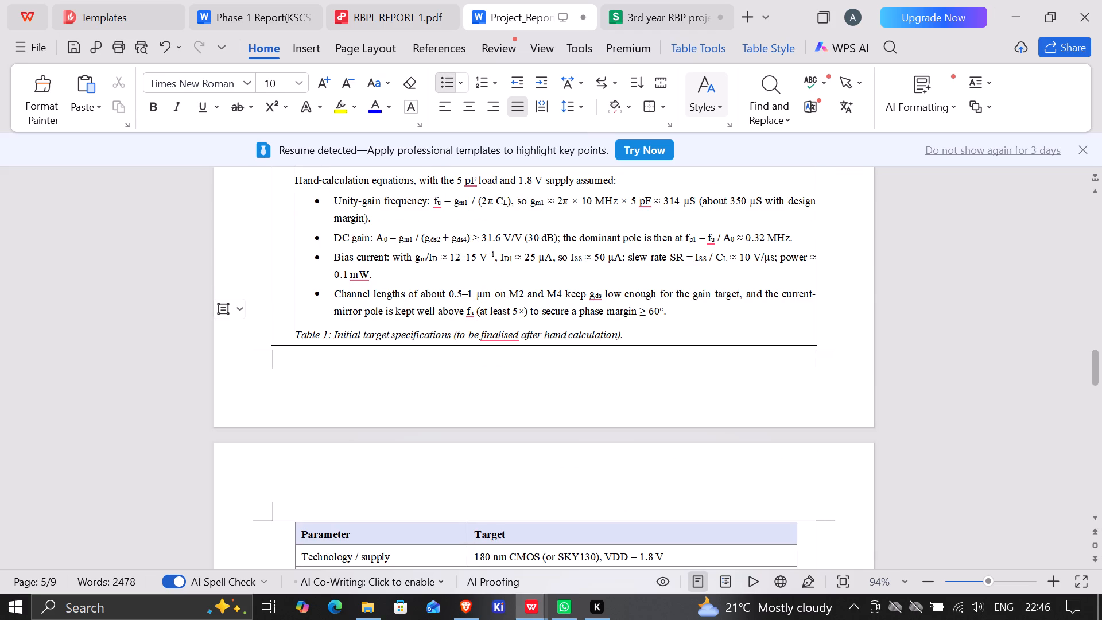
pyautogui.press('Return')
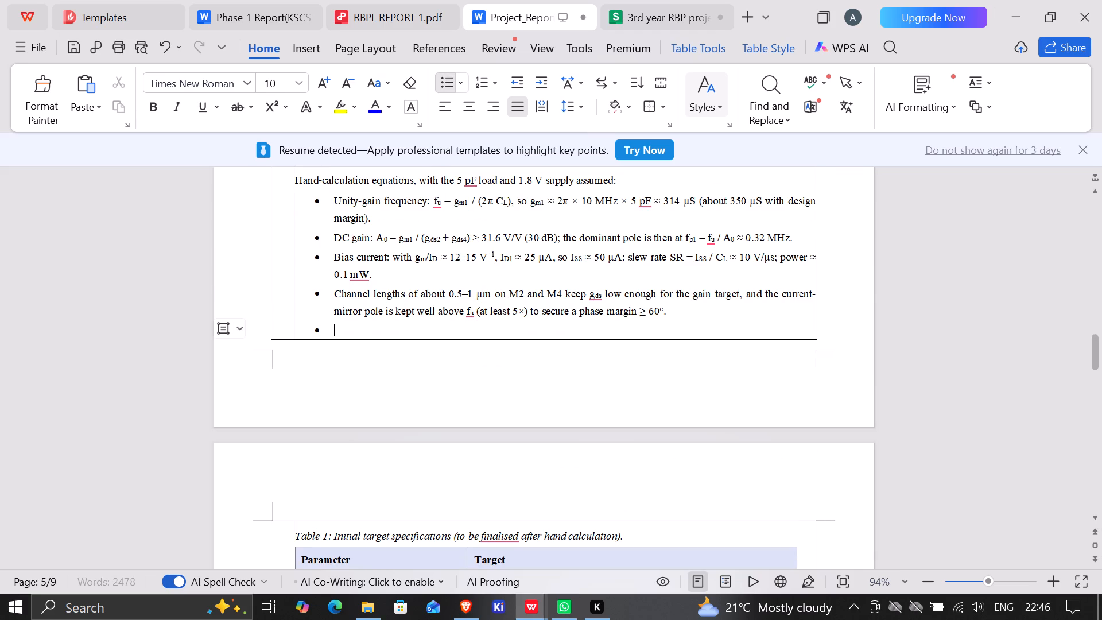
pyautogui.press('BackSpace')
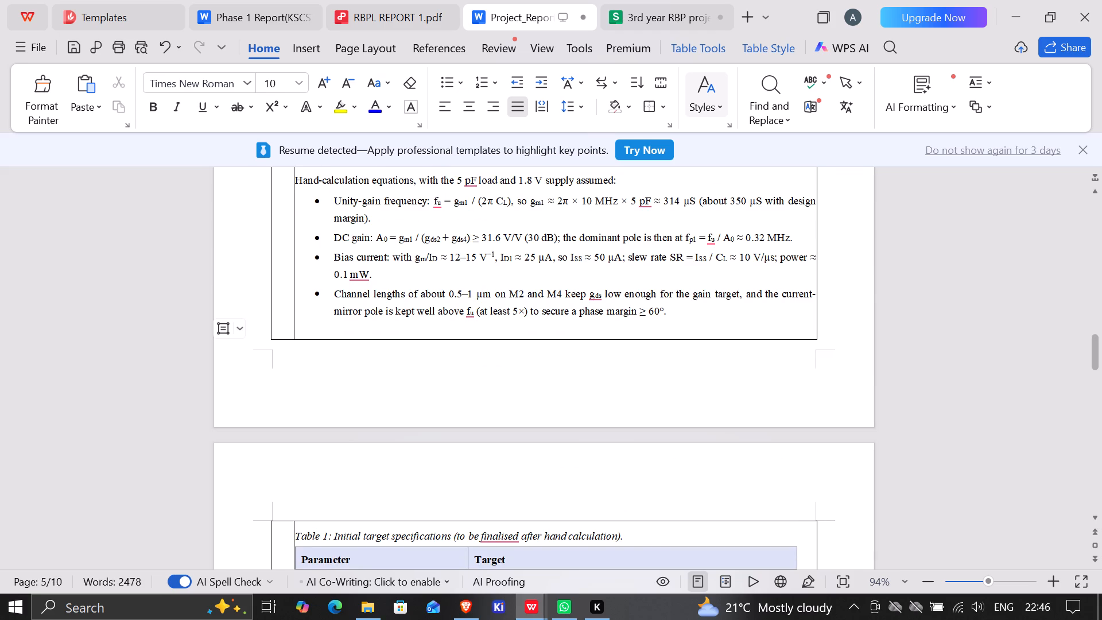
pyautogui.scroll(-3, 674, 307)
pyautogui.click(588, 321)
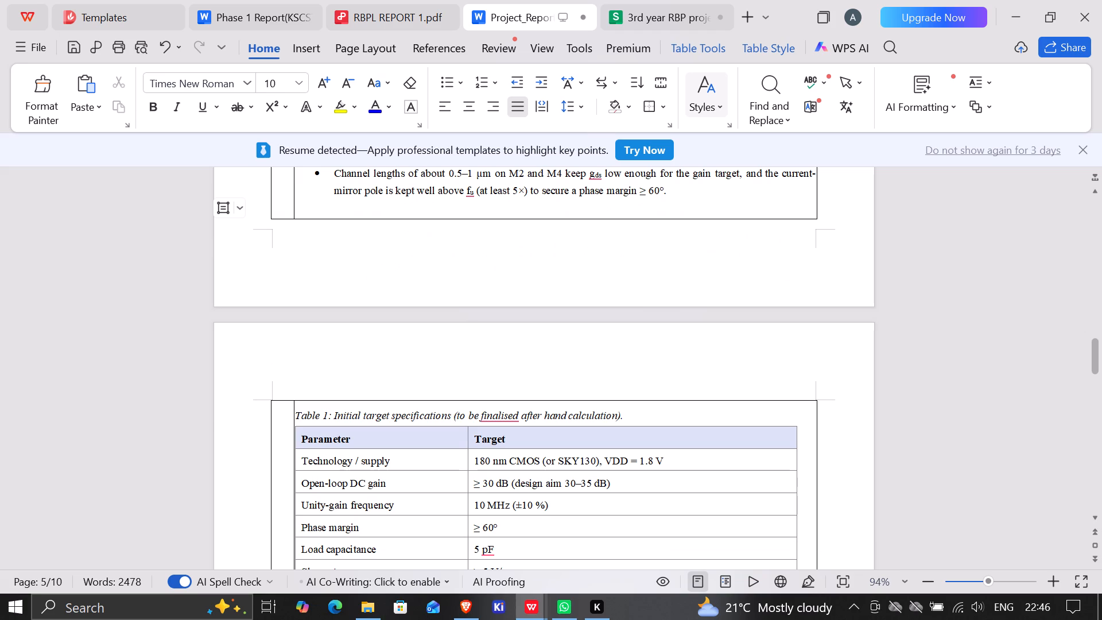
pyautogui.click(589, 345)
# Review the row layout and page breaks from Table 1 through the References row, and return to the Table 1 caption.
pyautogui.scroll(-10, 589, 345)
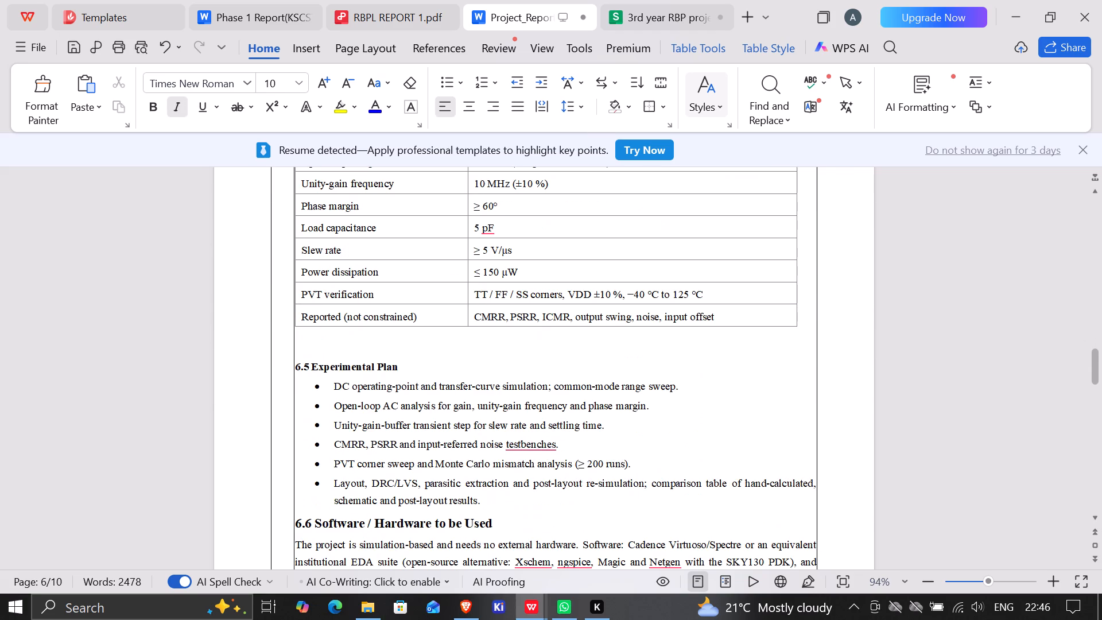
pyautogui.scroll(-20, 589, 346)
pyautogui.scroll(-15, 589, 346)
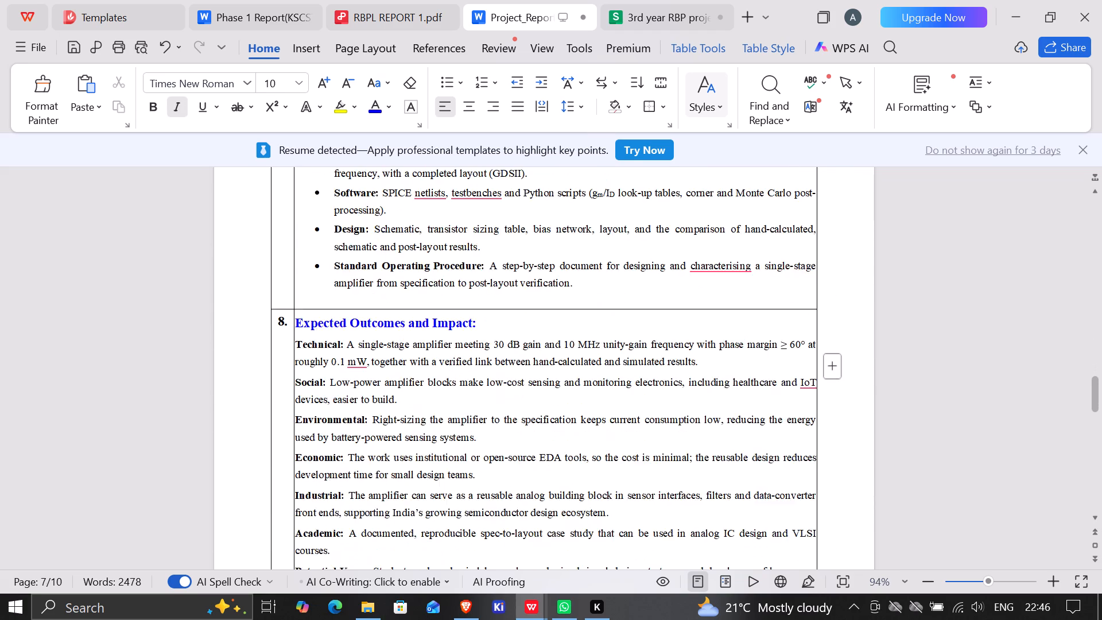
pyautogui.scroll(-20, 589, 350)
pyautogui.scroll(-20, 589, 350)
pyautogui.scroll(-1, 589, 350)
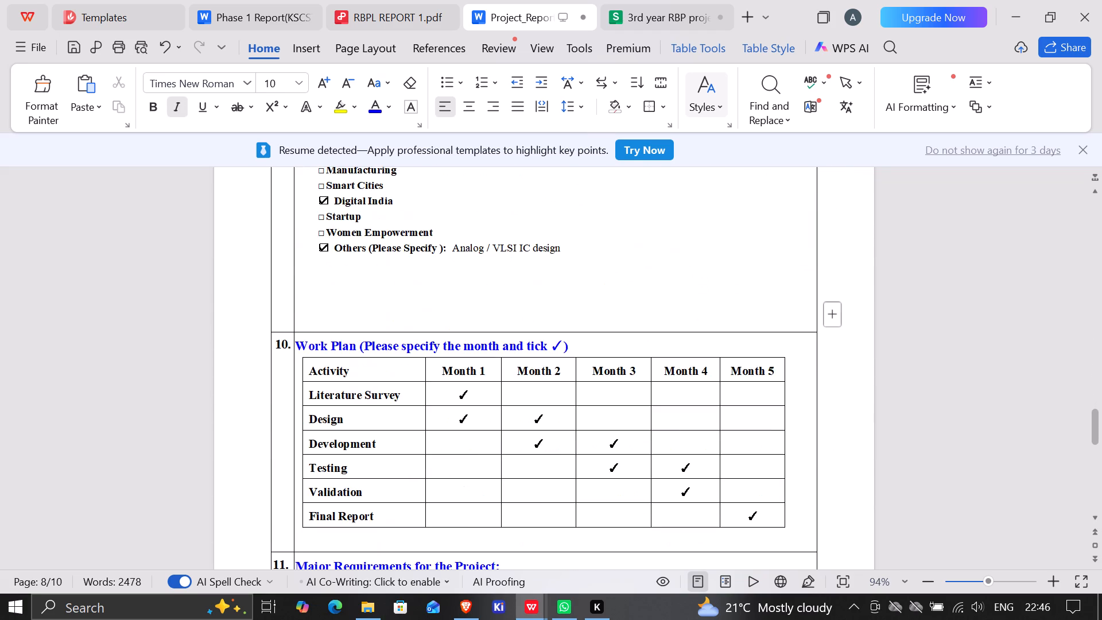
pyautogui.scroll(-12, 589, 352)
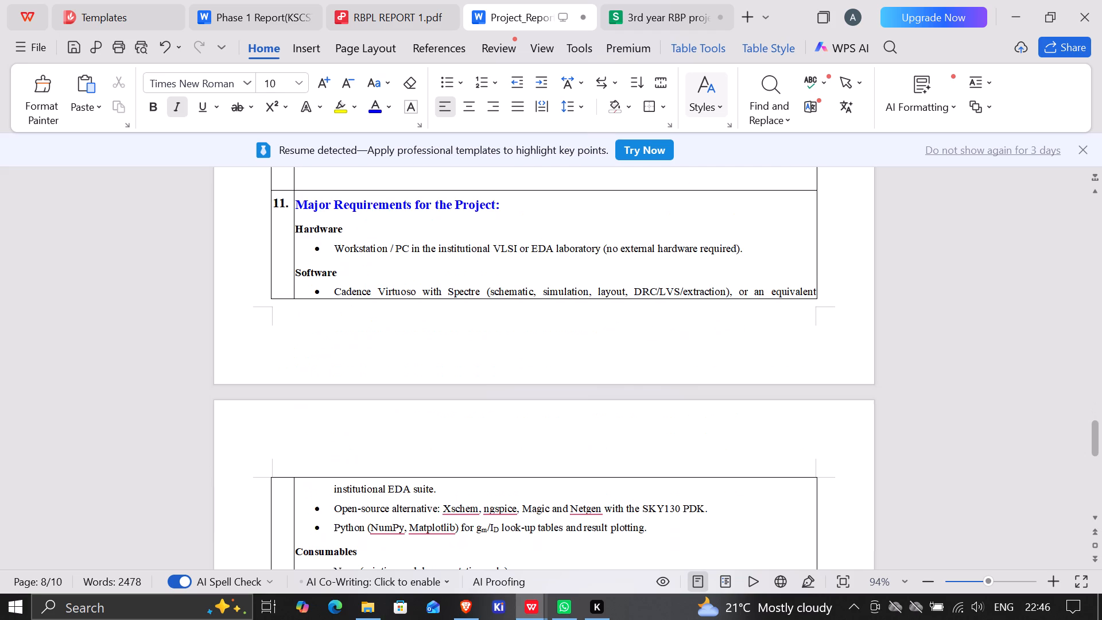
pyautogui.scroll(-6, 589, 352)
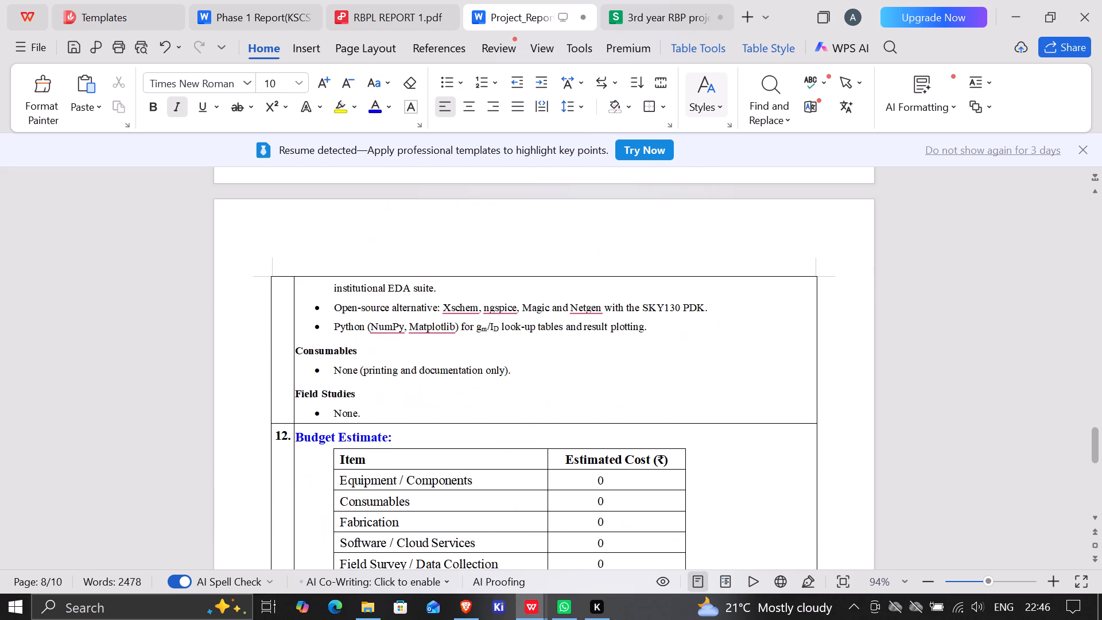
pyautogui.scroll(-18, 589, 352)
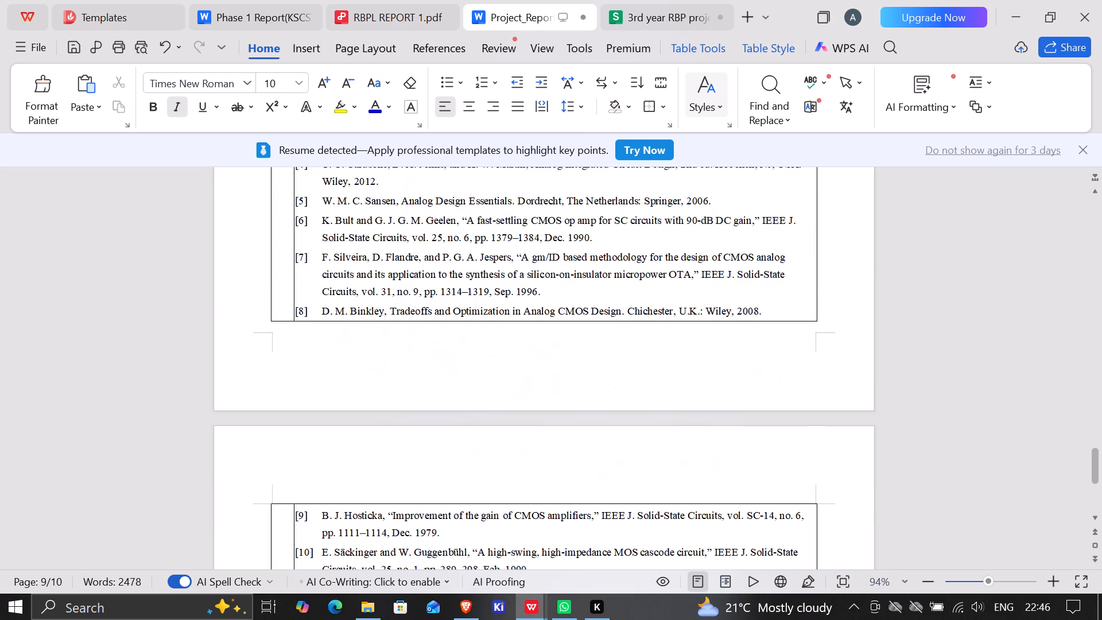
pyautogui.scroll(13, 589, 352)
pyautogui.scroll(-13, 589, 352)
pyautogui.scroll(10, 589, 352)
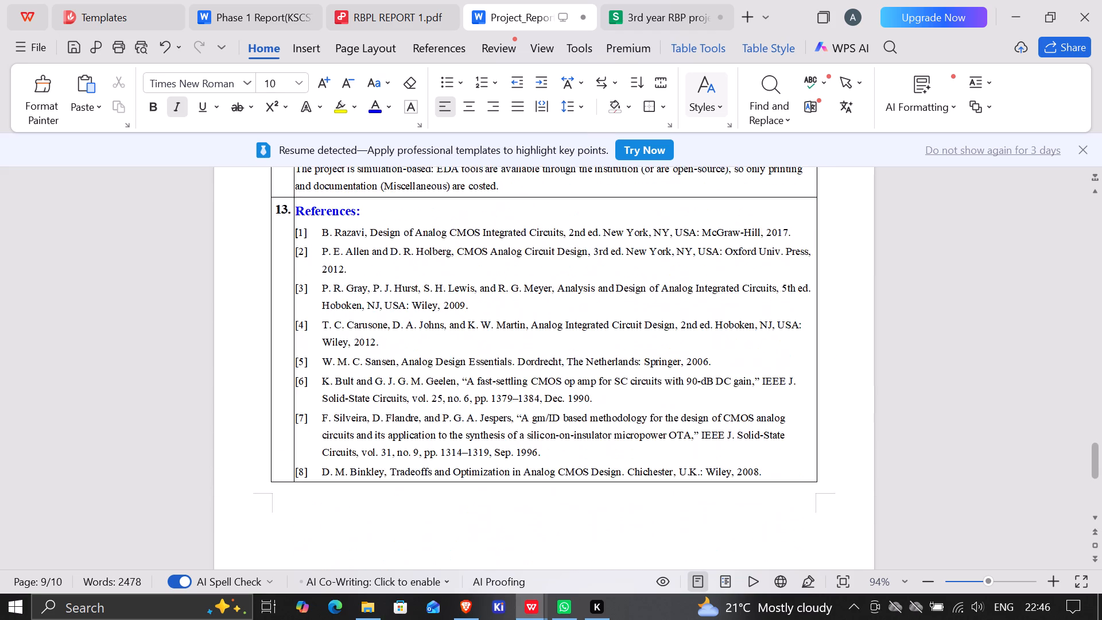
pyautogui.scroll(20, 589, 352)
pyautogui.scroll(17, 589, 352)
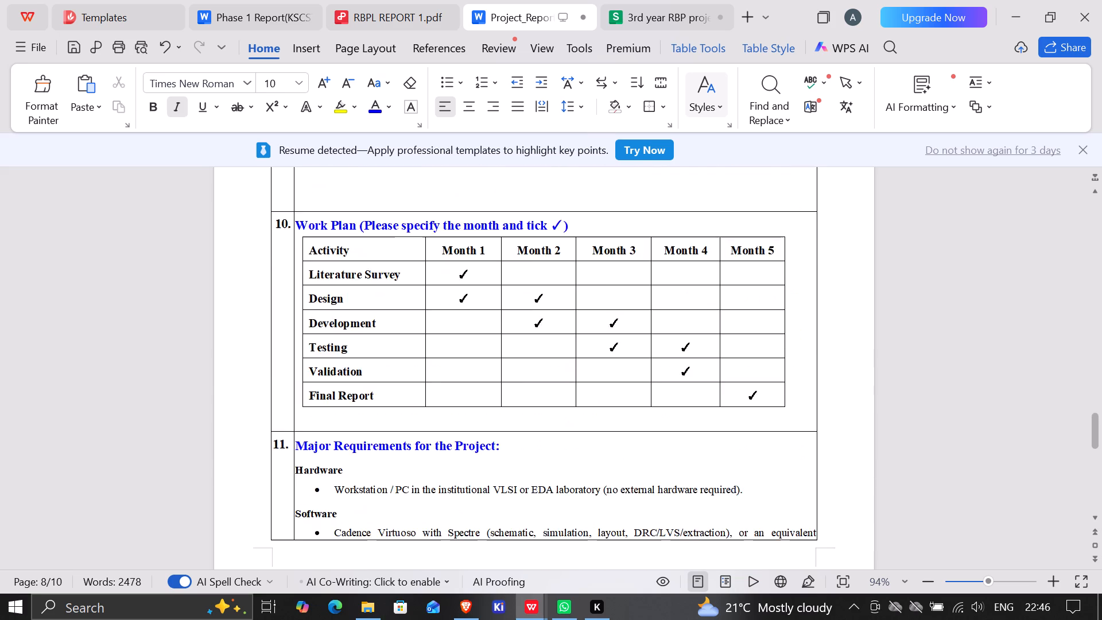
pyautogui.scroll(20, 589, 352)
pyautogui.scroll(17, 589, 352)
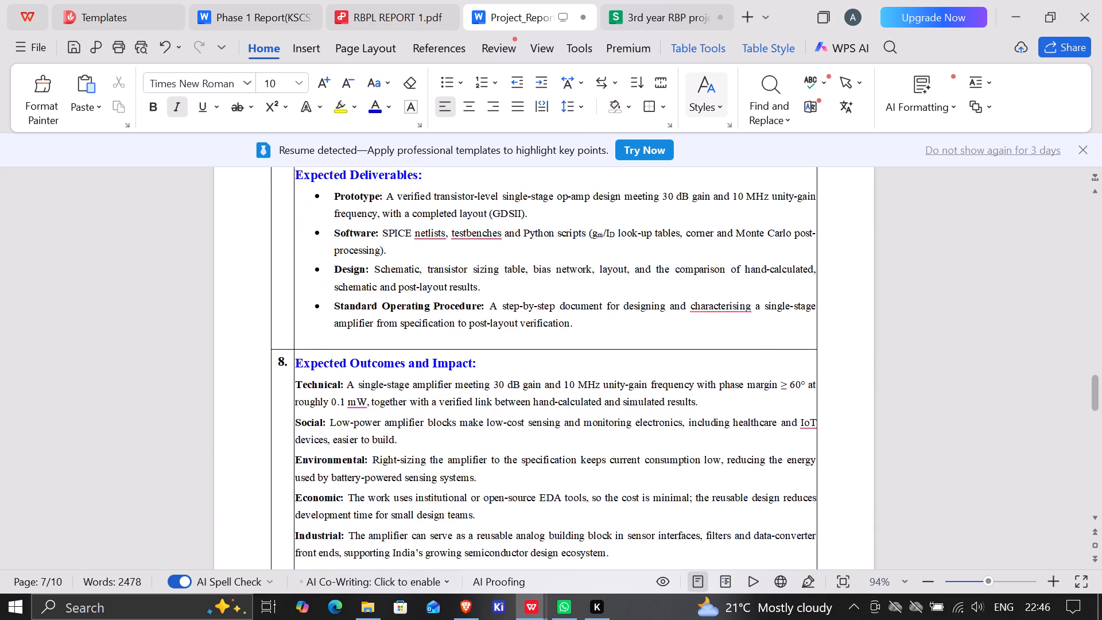
pyautogui.scroll(20, 589, 352)
pyautogui.scroll(12, 589, 352)
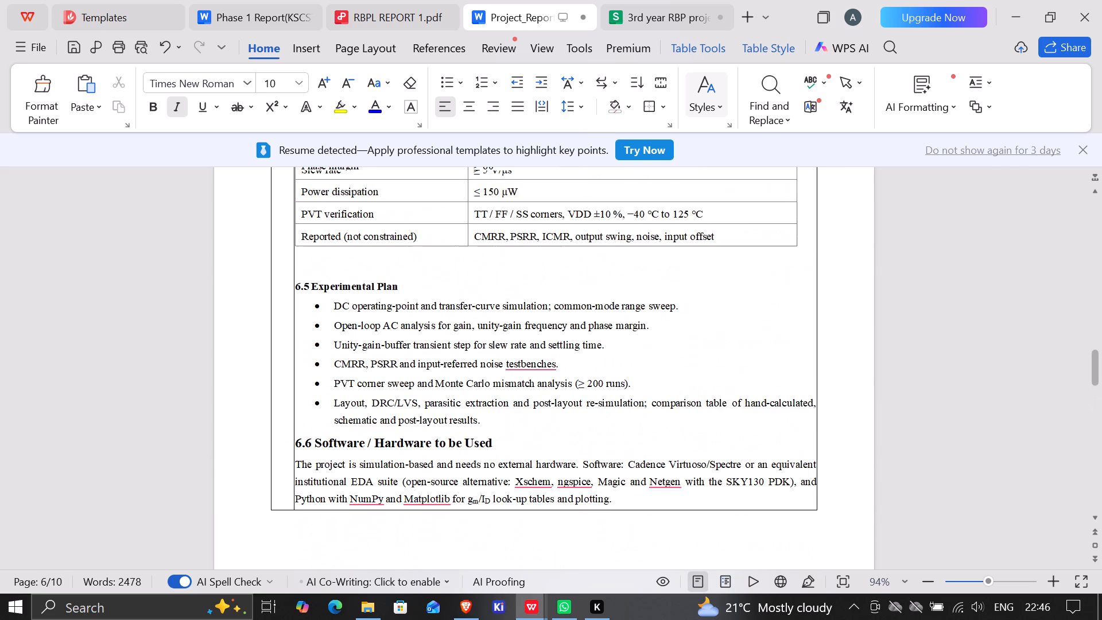
pyautogui.scroll(17, 589, 351)
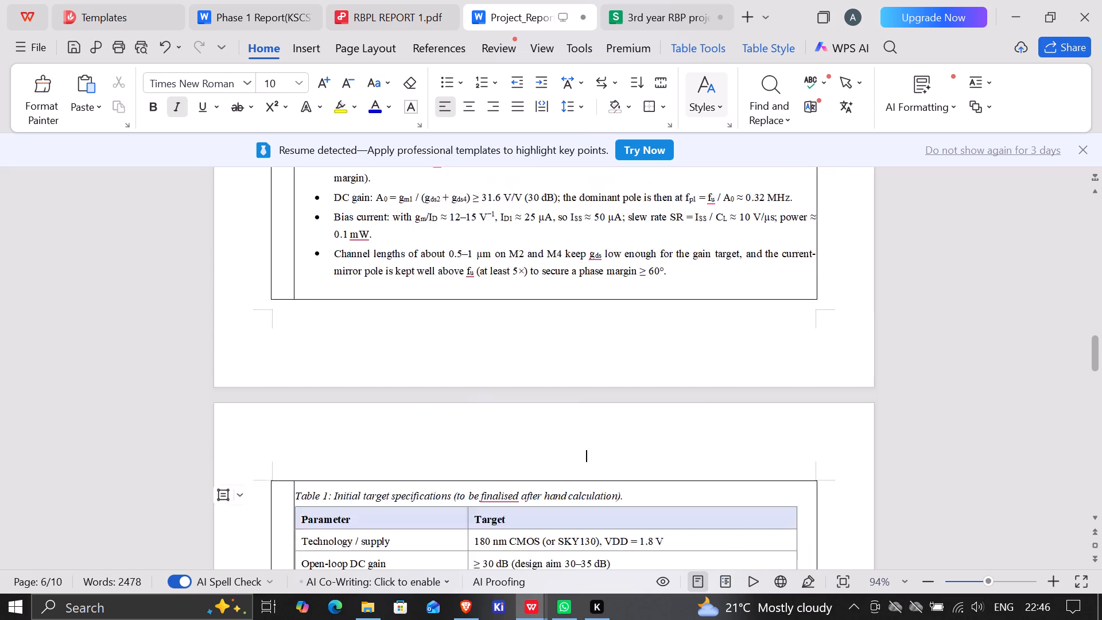
# Set the first student's mobile number in the Student Team Details table to Times New Roman.
pyautogui.scroll(15, 589, 351)
pyautogui.scroll(6, 589, 351)
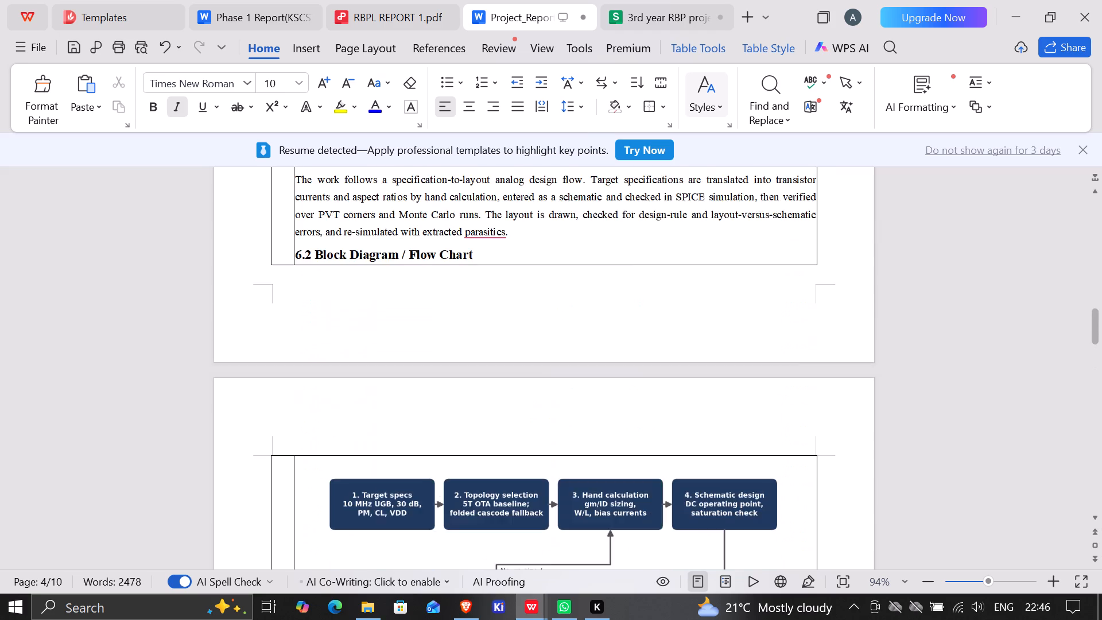
pyautogui.scroll(6, 589, 351)
pyautogui.scroll(20, 589, 351)
pyautogui.scroll(2, 589, 351)
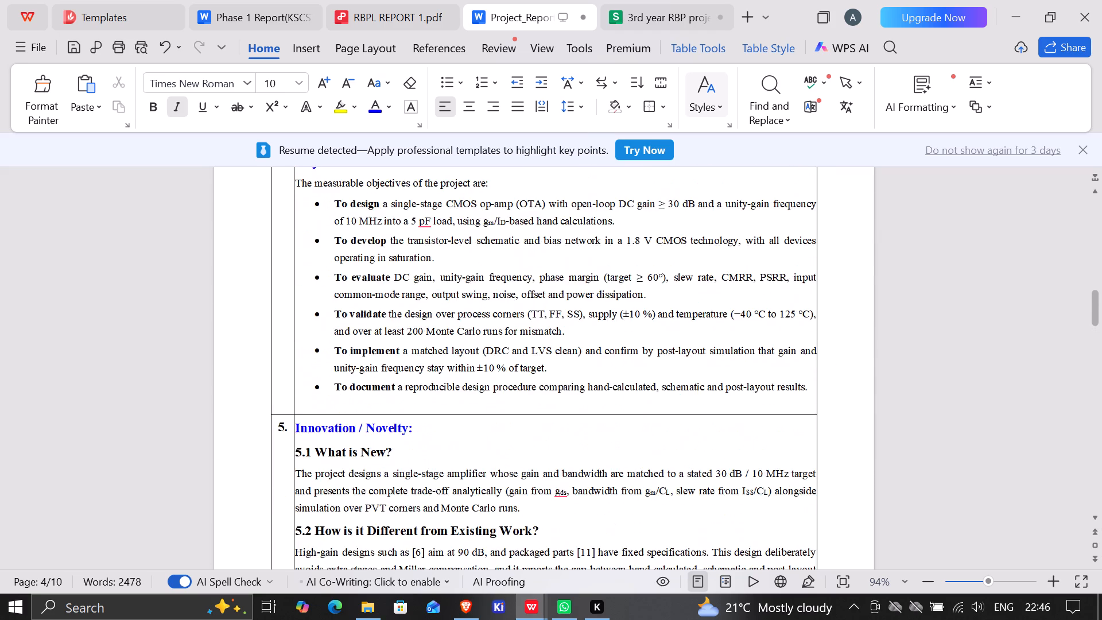
pyautogui.scroll(18, 589, 351)
pyautogui.scroll(11, 589, 351)
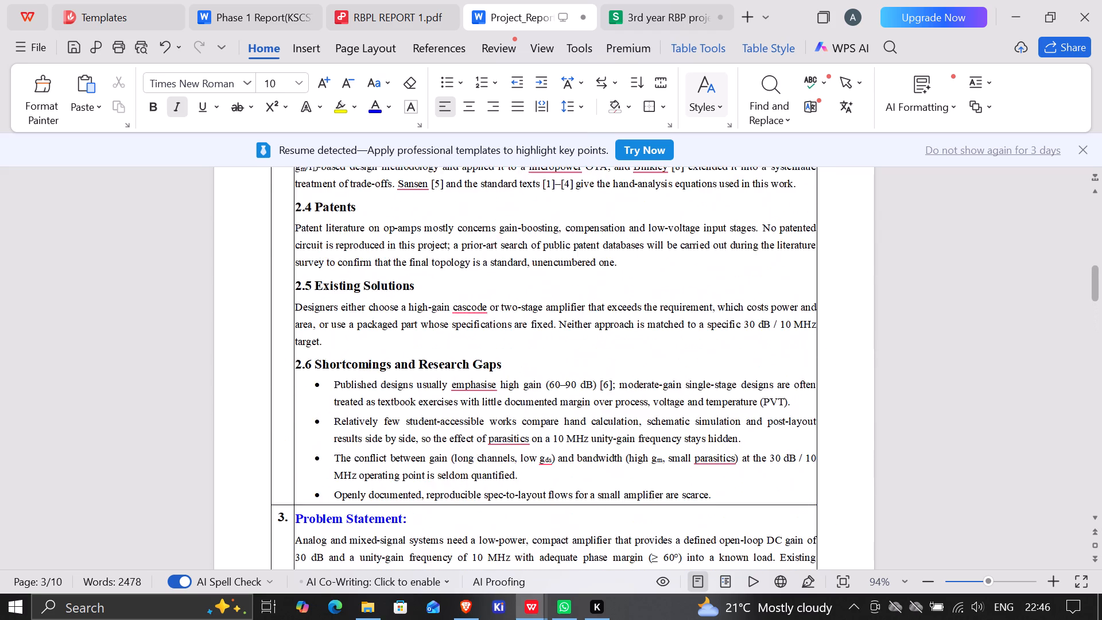
pyautogui.scroll(20, 589, 351)
pyautogui.scroll(9, 589, 351)
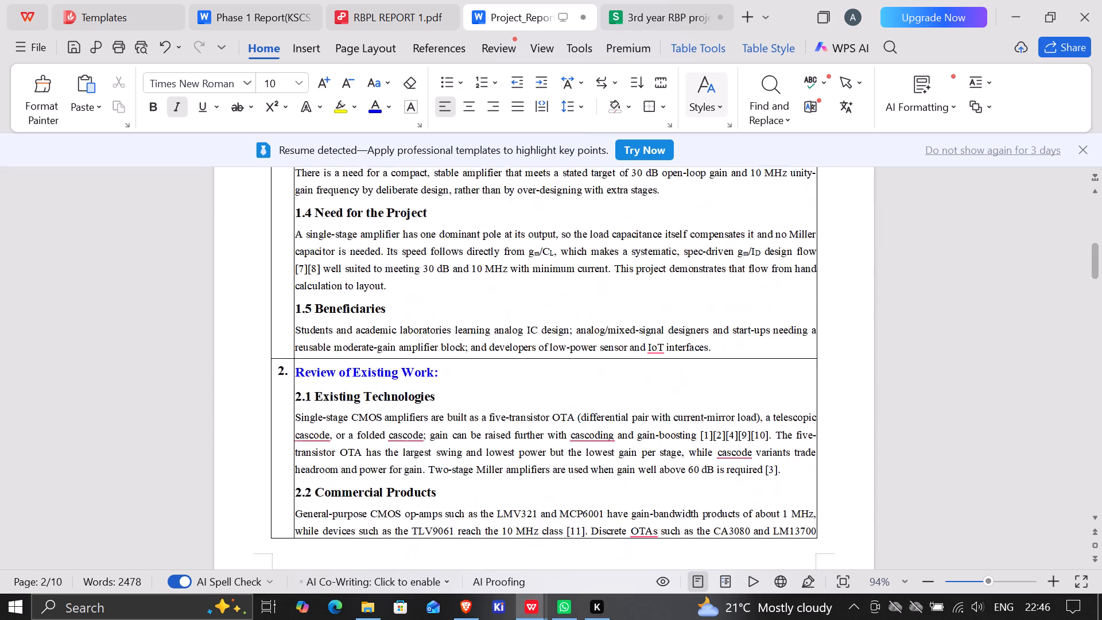
pyautogui.scroll(20, 589, 351)
pyautogui.scroll(5, 589, 351)
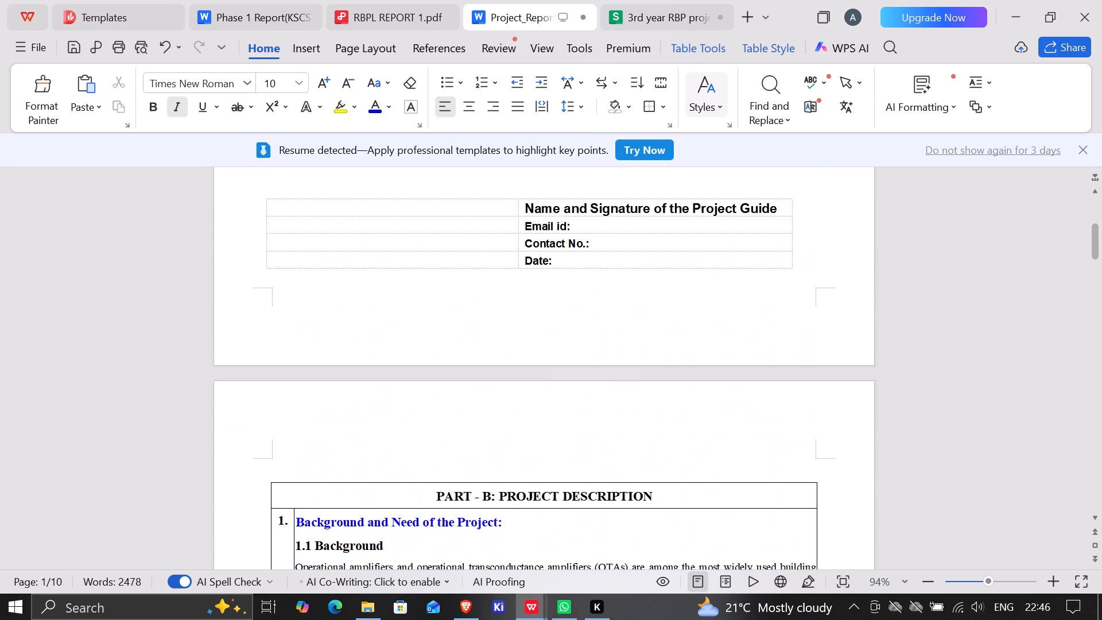
pyautogui.scroll(9, 589, 351)
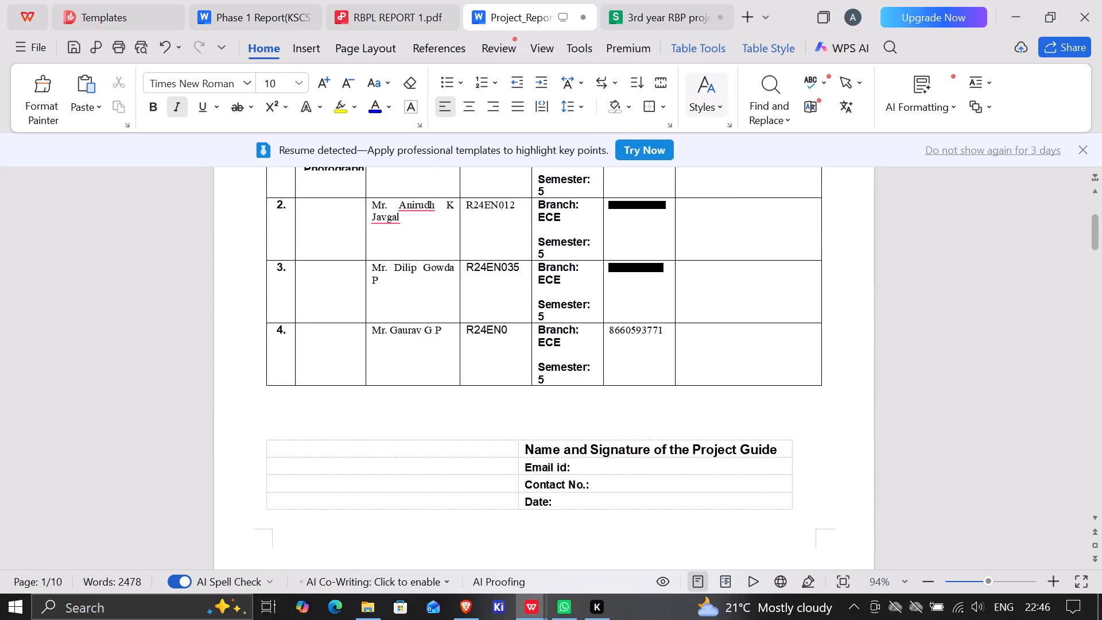
pyautogui.scroll(2, 589, 351)
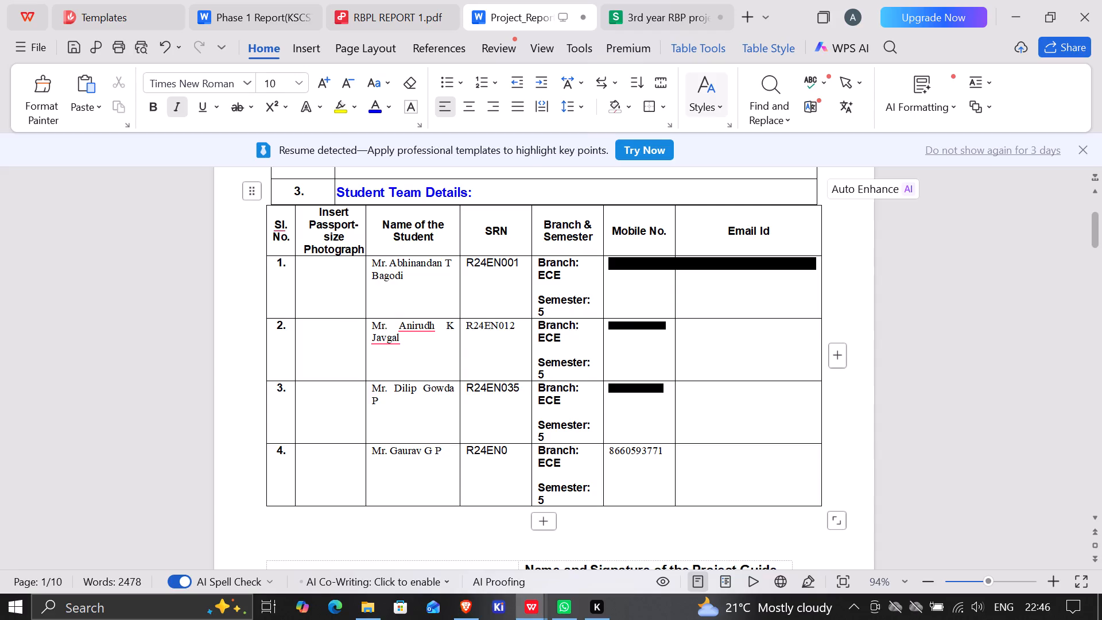
pyautogui.moveTo(611, 262); pyautogui.dragTo(653, 261)
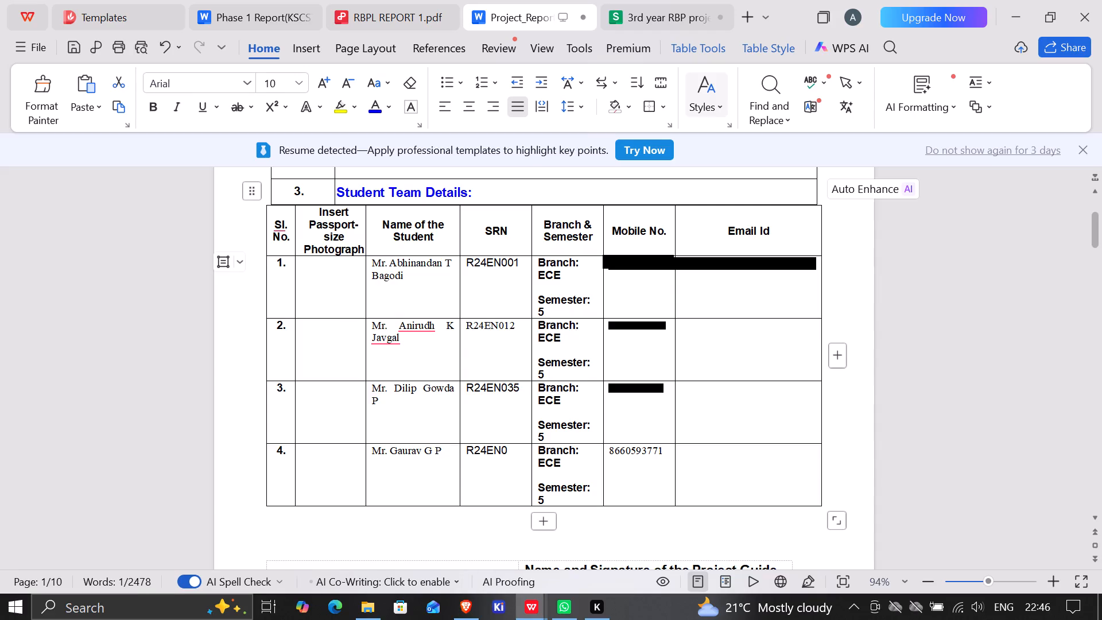
pyautogui.moveTo(653, 261); pyautogui.dragTo(672, 261)
pyautogui.click(630, 195)
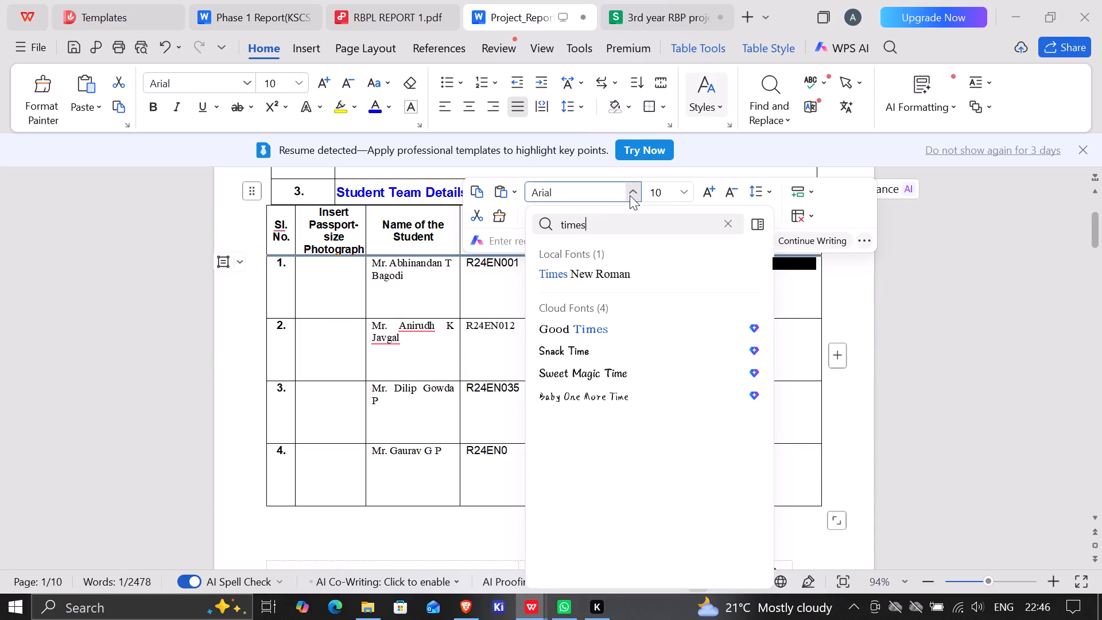
pyautogui.click(612, 275)
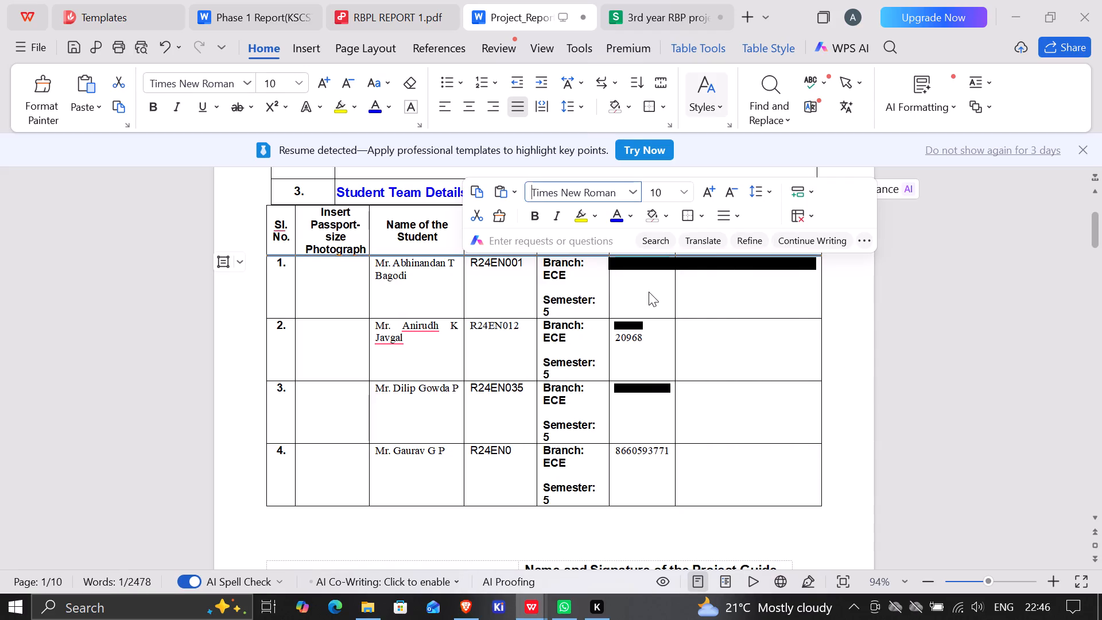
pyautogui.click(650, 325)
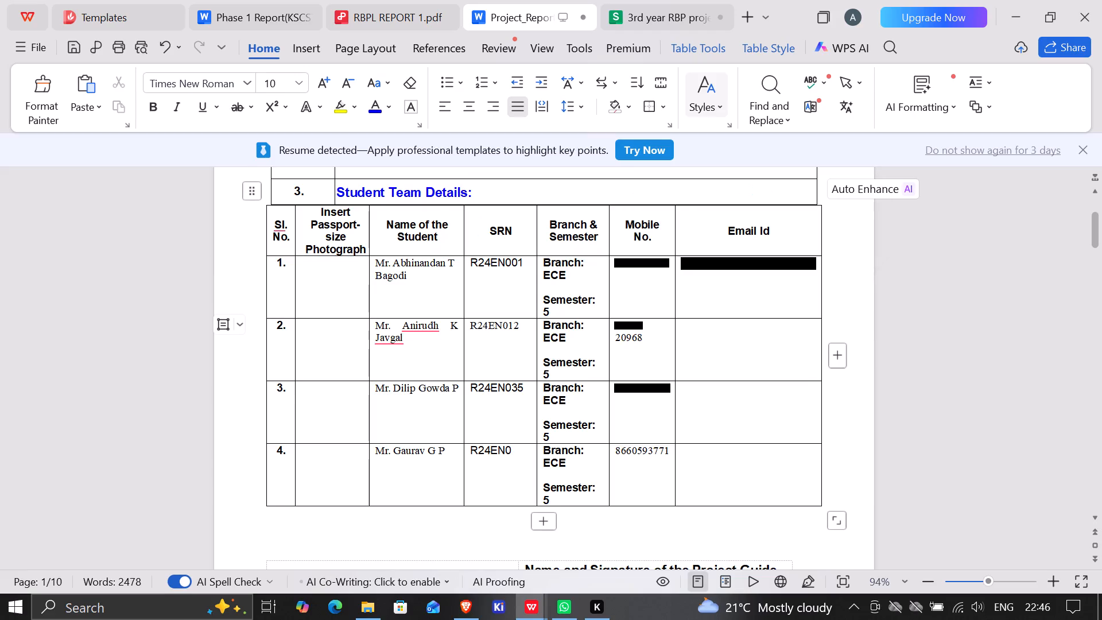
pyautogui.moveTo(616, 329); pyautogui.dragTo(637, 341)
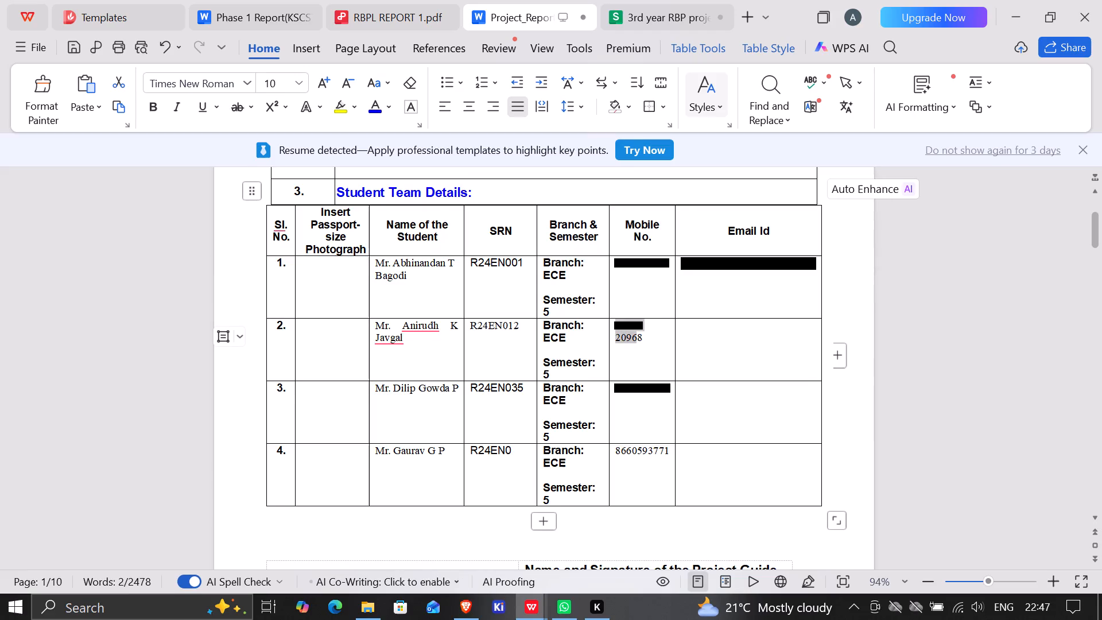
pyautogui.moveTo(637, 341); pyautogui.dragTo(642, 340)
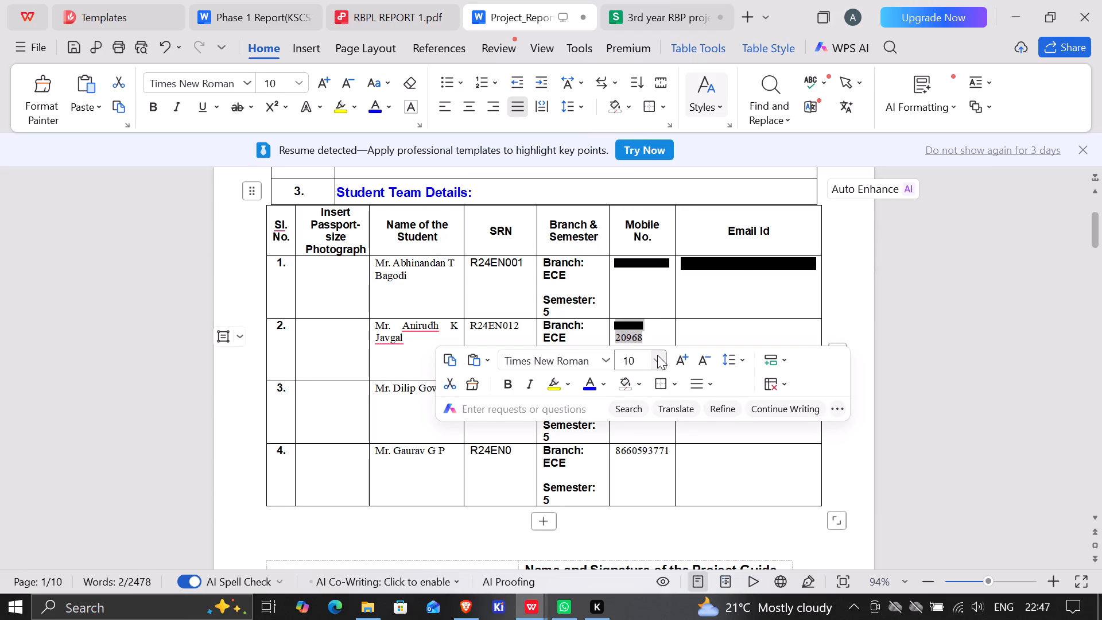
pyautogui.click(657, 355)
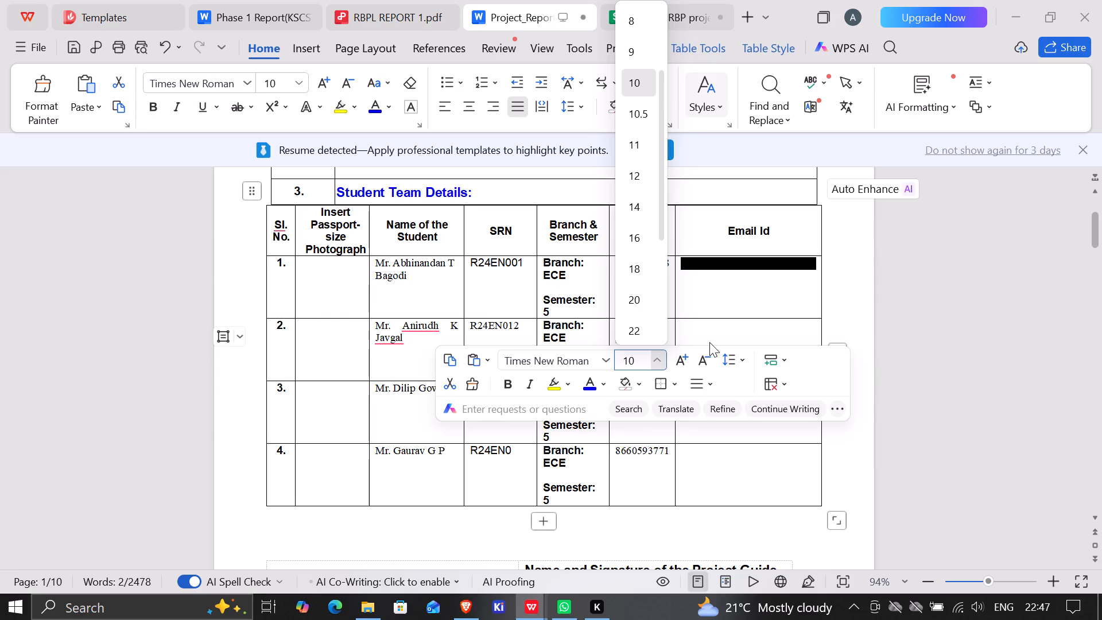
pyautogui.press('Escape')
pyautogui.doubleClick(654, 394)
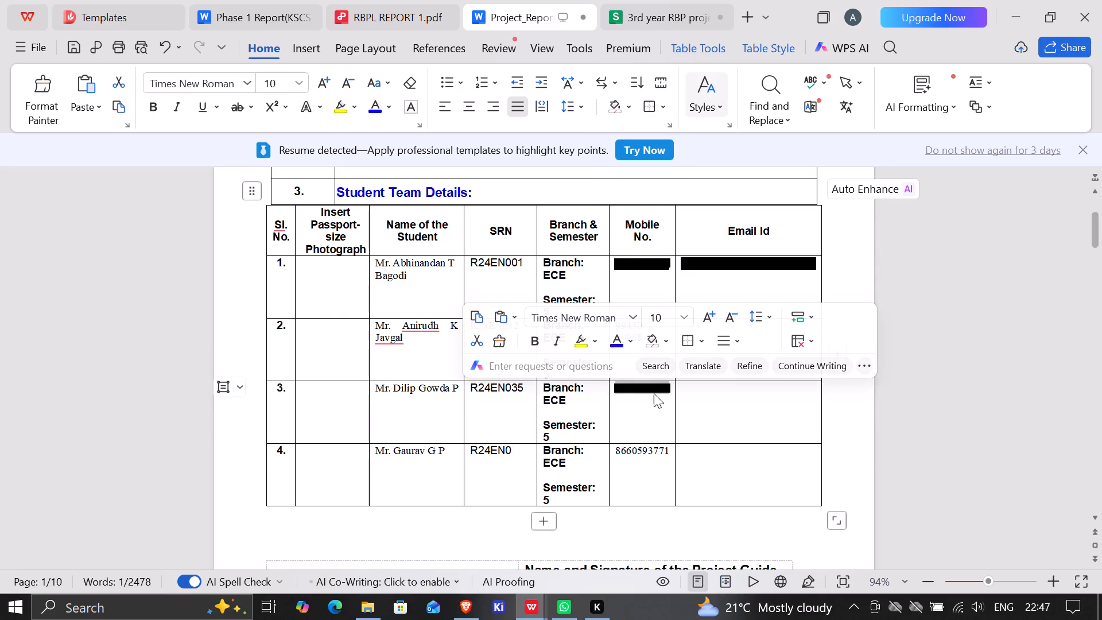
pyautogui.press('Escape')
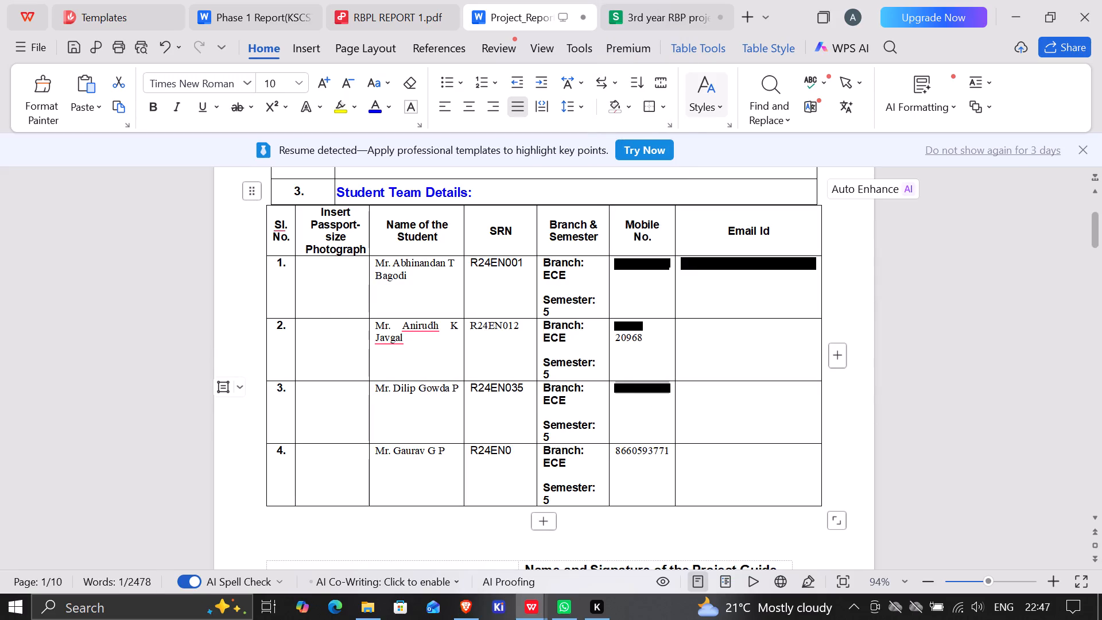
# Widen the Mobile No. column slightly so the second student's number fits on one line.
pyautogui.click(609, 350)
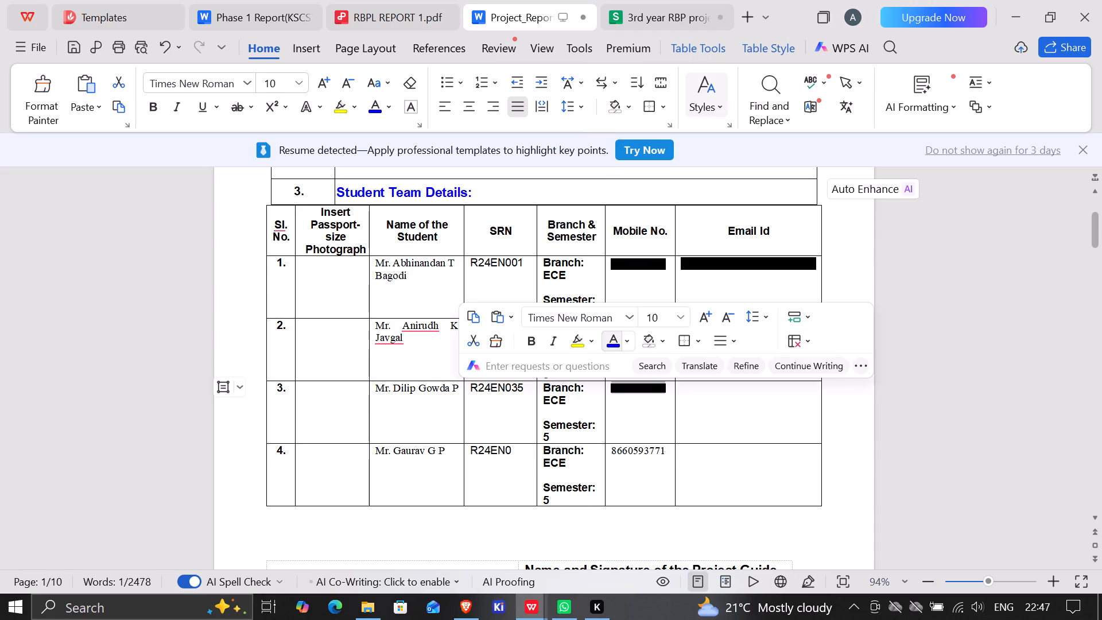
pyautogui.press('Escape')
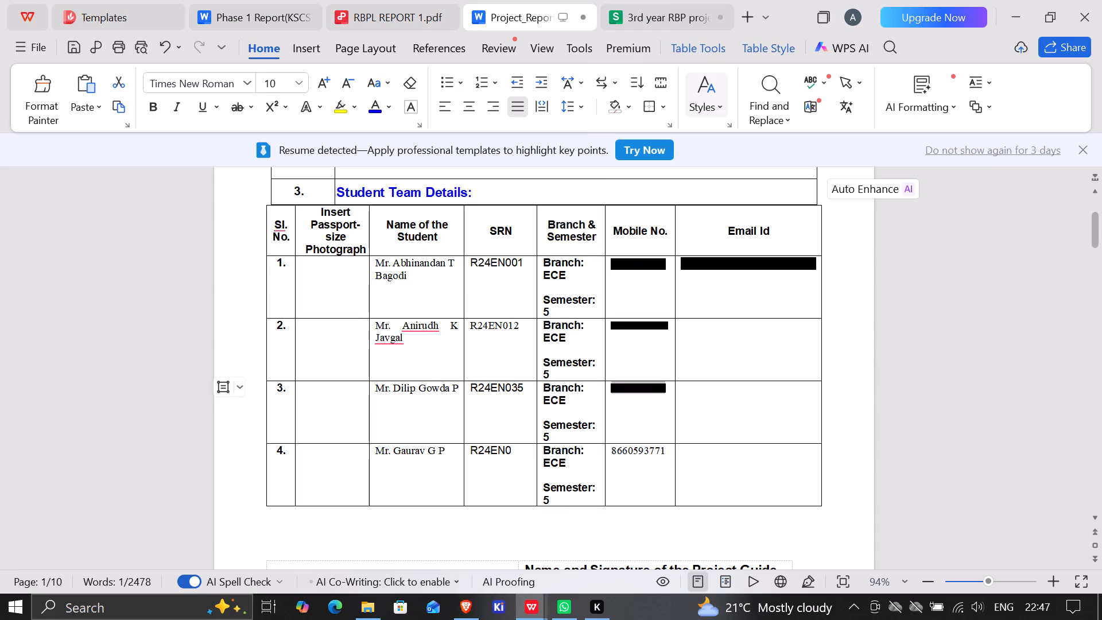
# Remove the stray space inside the second student's mobile number.
pyautogui.click(640, 331)
pyautogui.press('BackSpace')
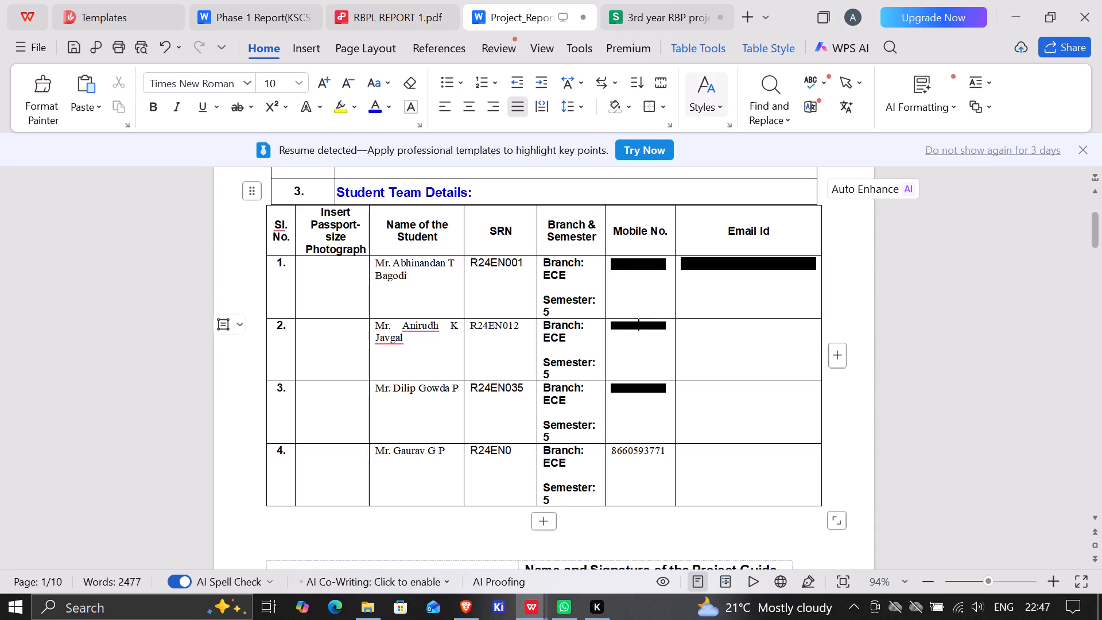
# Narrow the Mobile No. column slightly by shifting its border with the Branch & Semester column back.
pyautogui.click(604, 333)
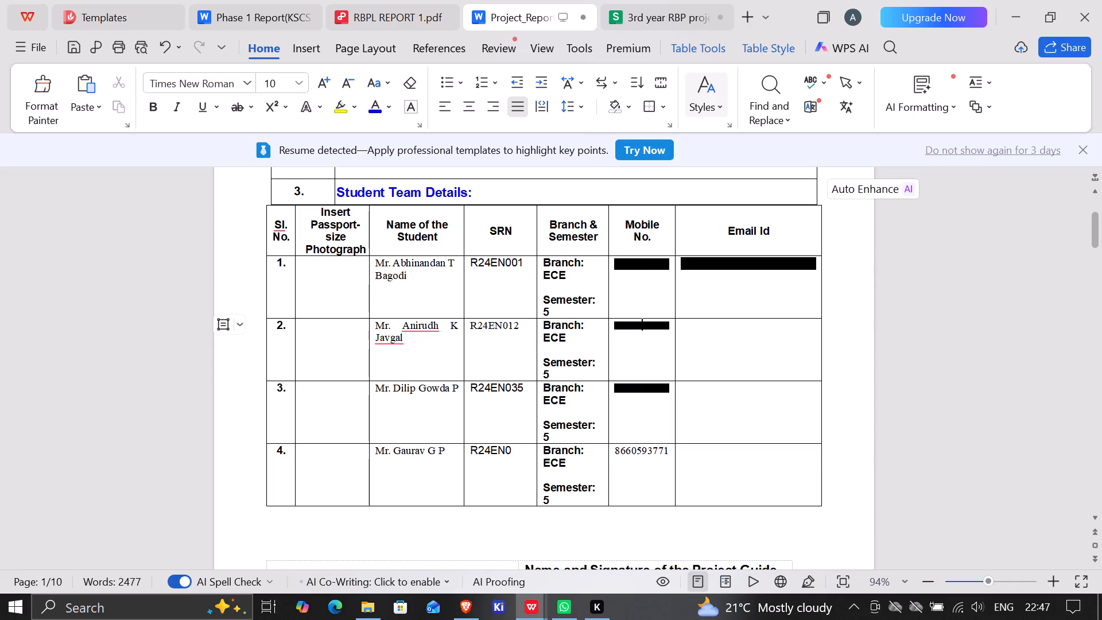
# Set the first student's email entry in the Student Team Details table to Times New Roman.
pyautogui.click(681, 268)
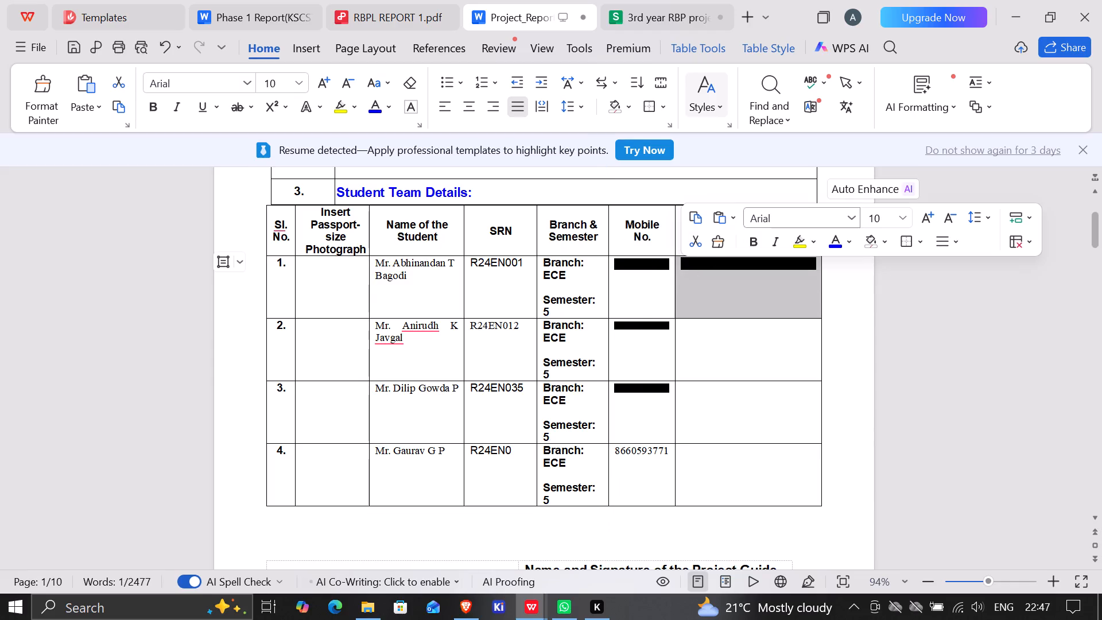
pyautogui.click(851, 220)
pyautogui.click(822, 297)
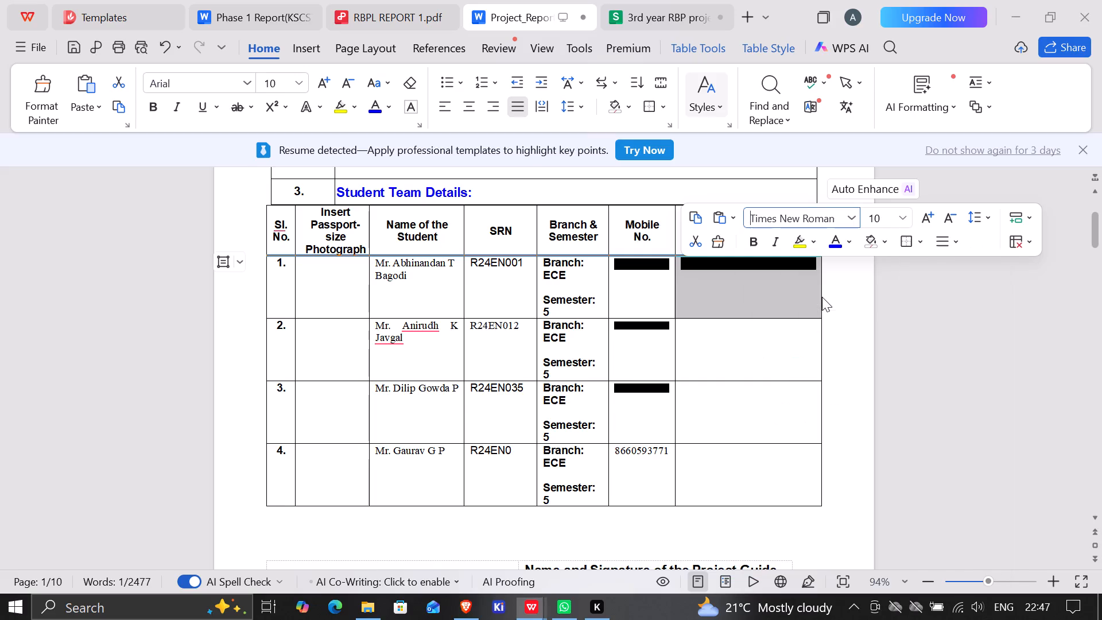
pyautogui.click(734, 347)
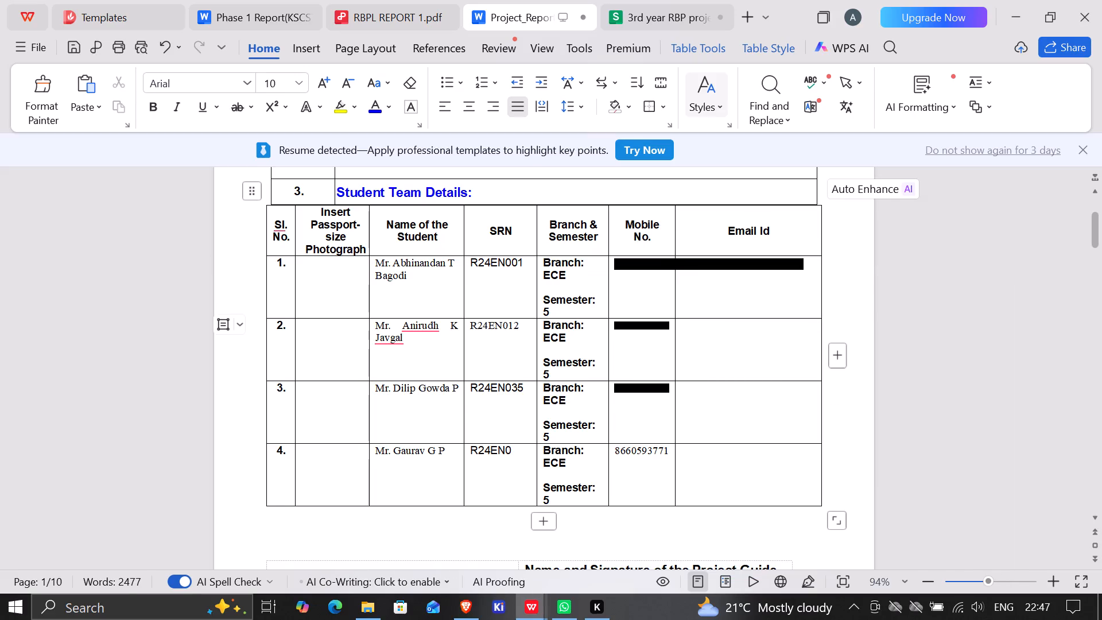
# Make the first student's Branch & Semester entry non-bold and set it in Times New Roman.
pyautogui.click(542, 260)
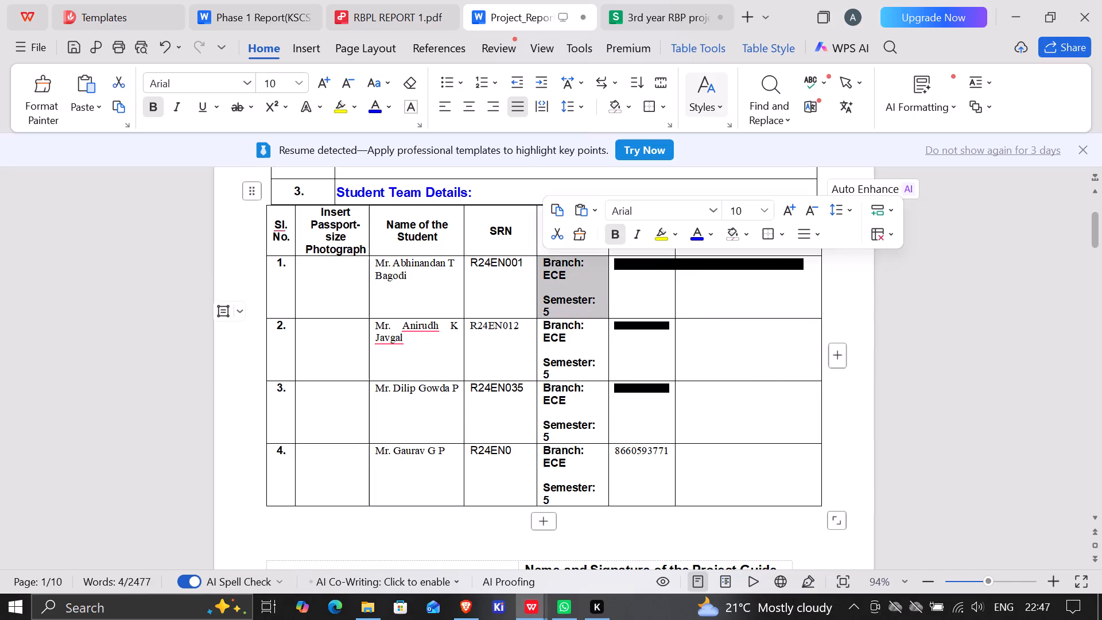
pyautogui.click(613, 234)
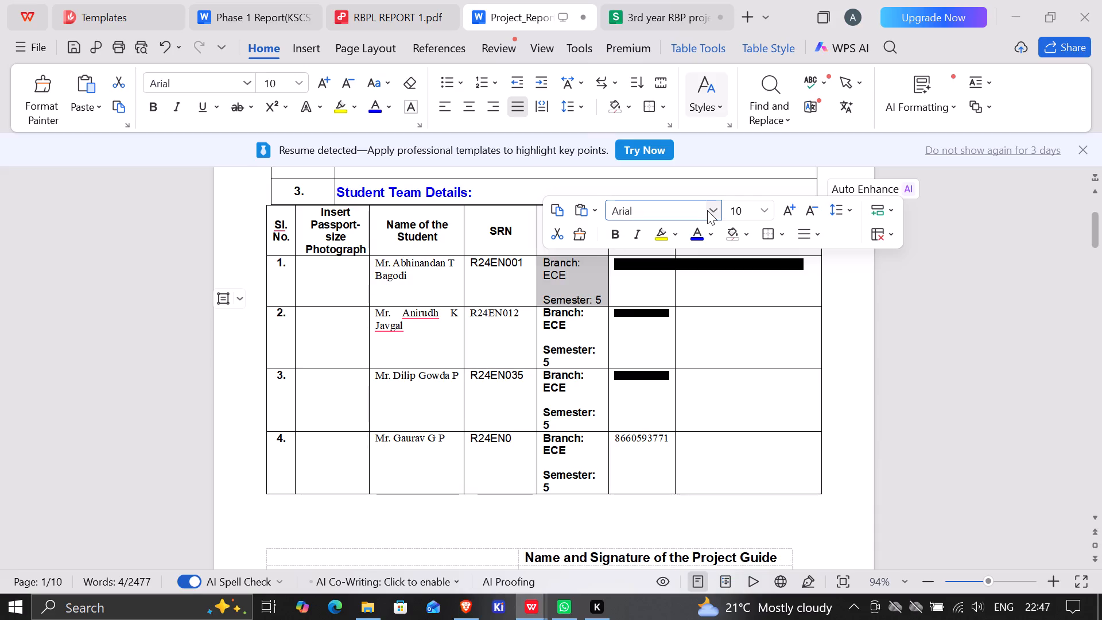
pyautogui.click(707, 210)
pyautogui.click(674, 286)
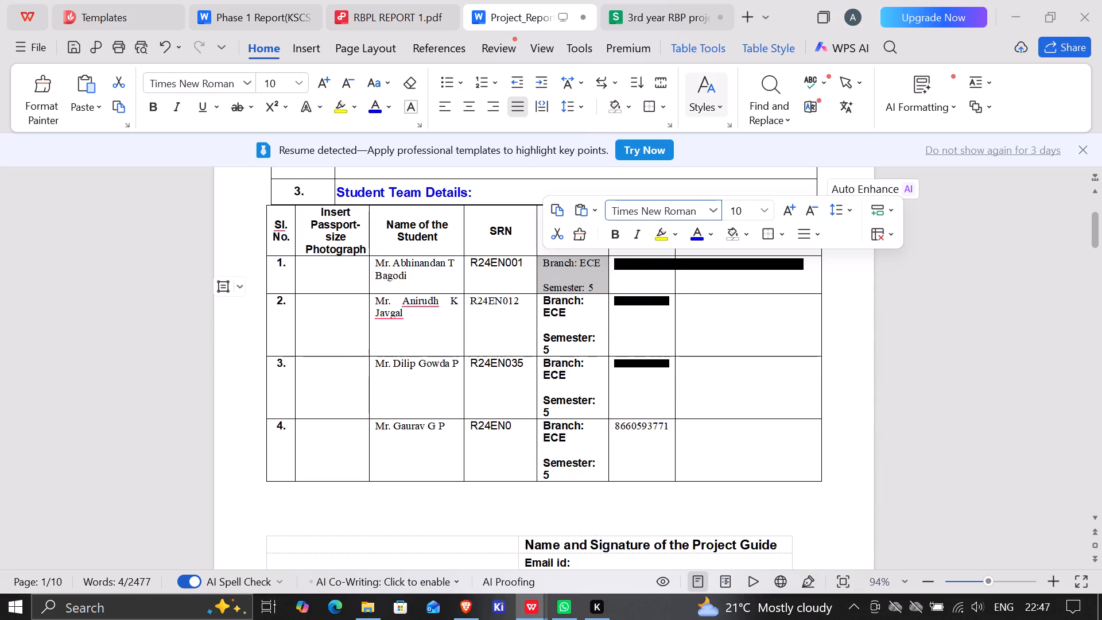
# Set the second student's Branch & Semester entry in Times New Roman and remove its bold.
pyautogui.doubleClick(581, 321)
pyautogui.click(599, 351)
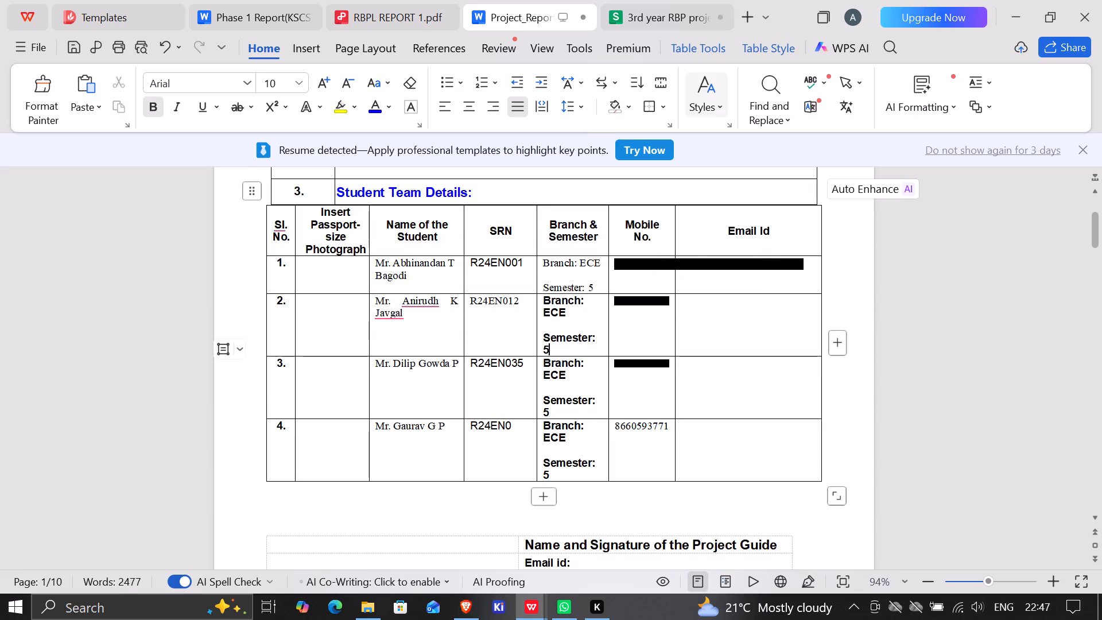
pyautogui.click(541, 334)
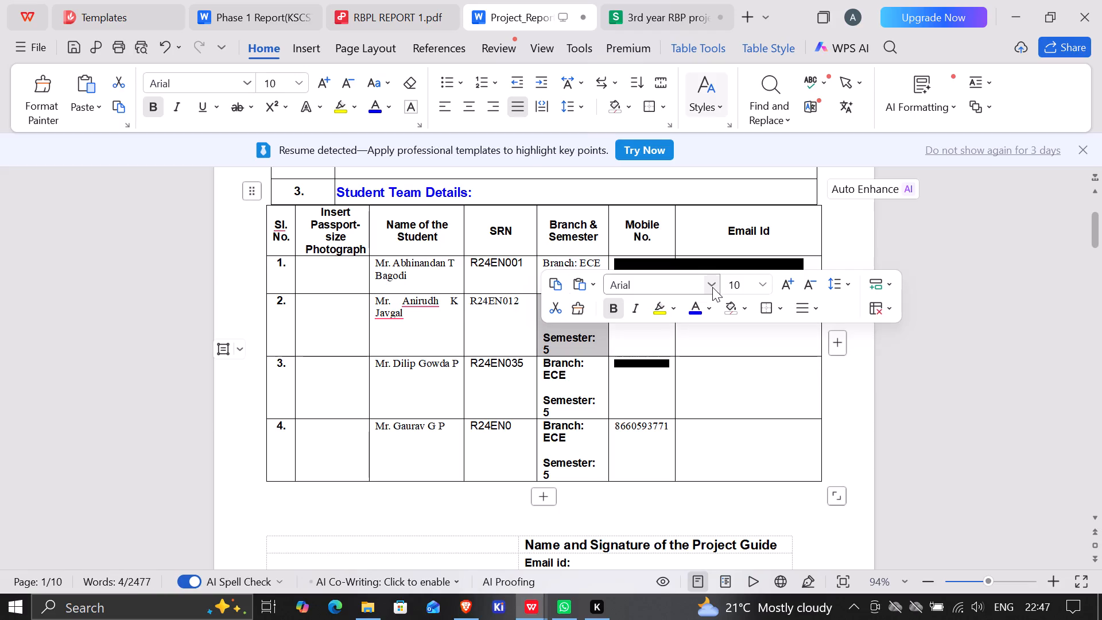
pyautogui.click(712, 287)
pyautogui.click(777, 73)
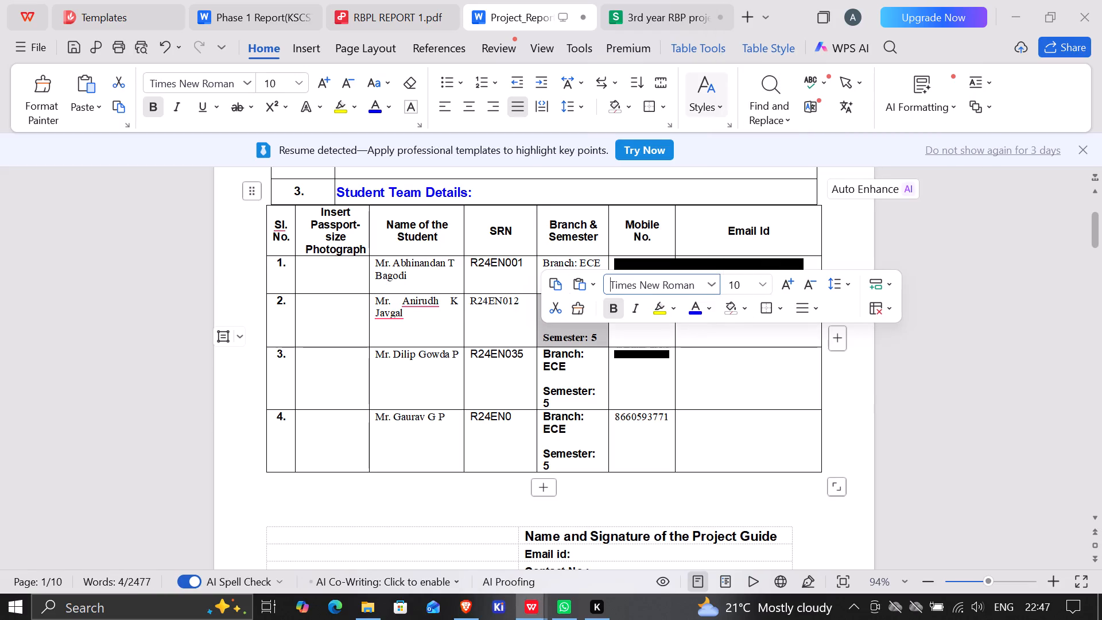
pyautogui.click(615, 315)
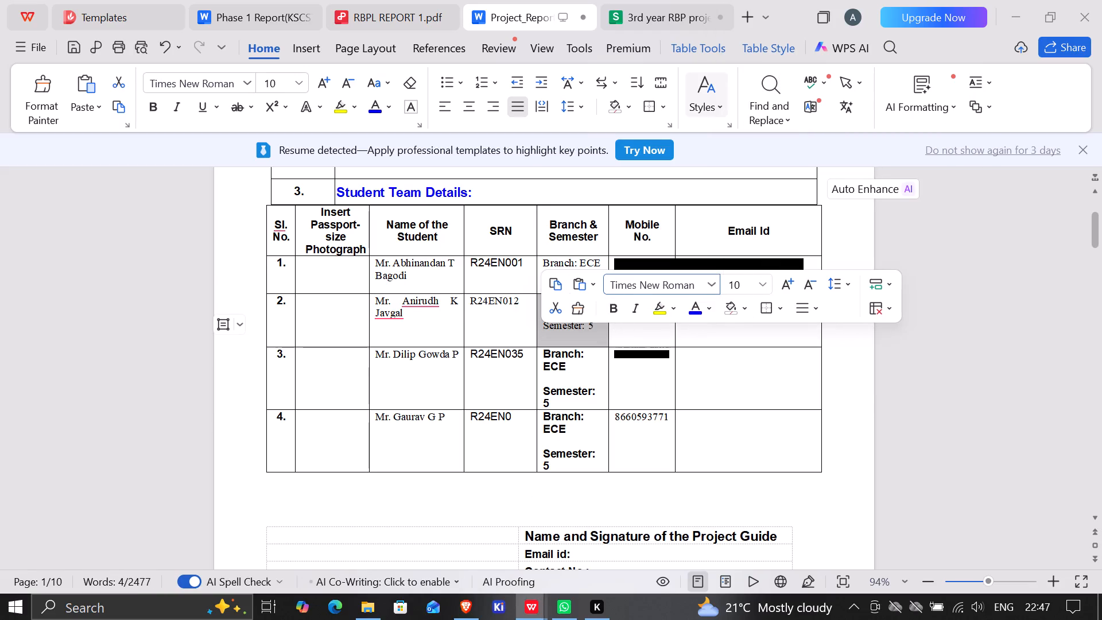
# Set the third student's Branch & Semester entry in Times New Roman and remove its bold.
pyautogui.click(540, 390)
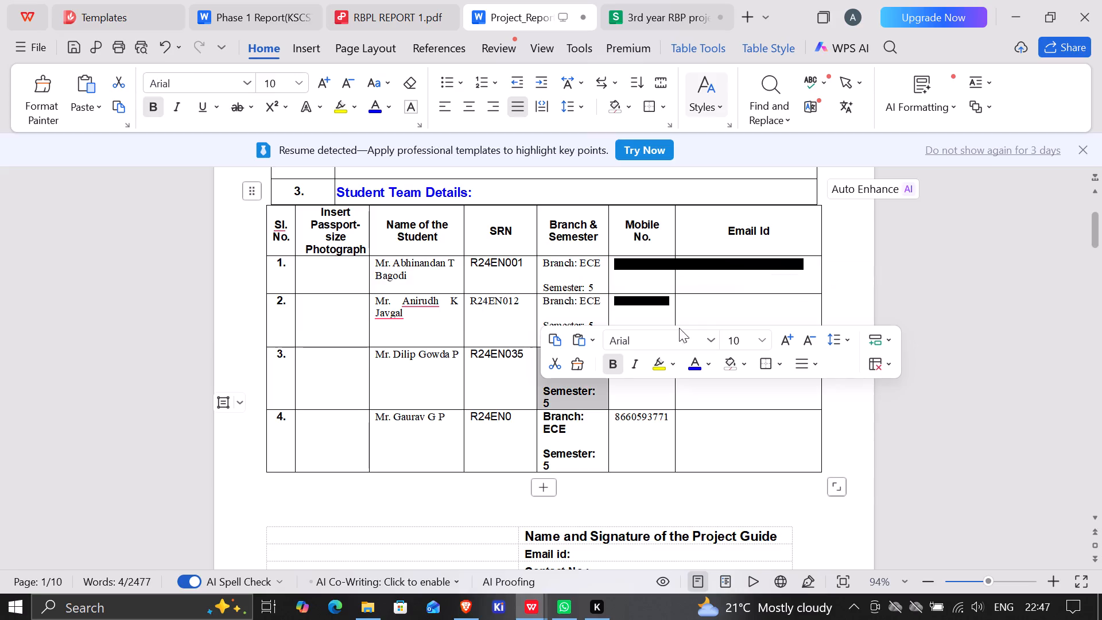
pyautogui.click(704, 340)
pyautogui.click(766, 310)
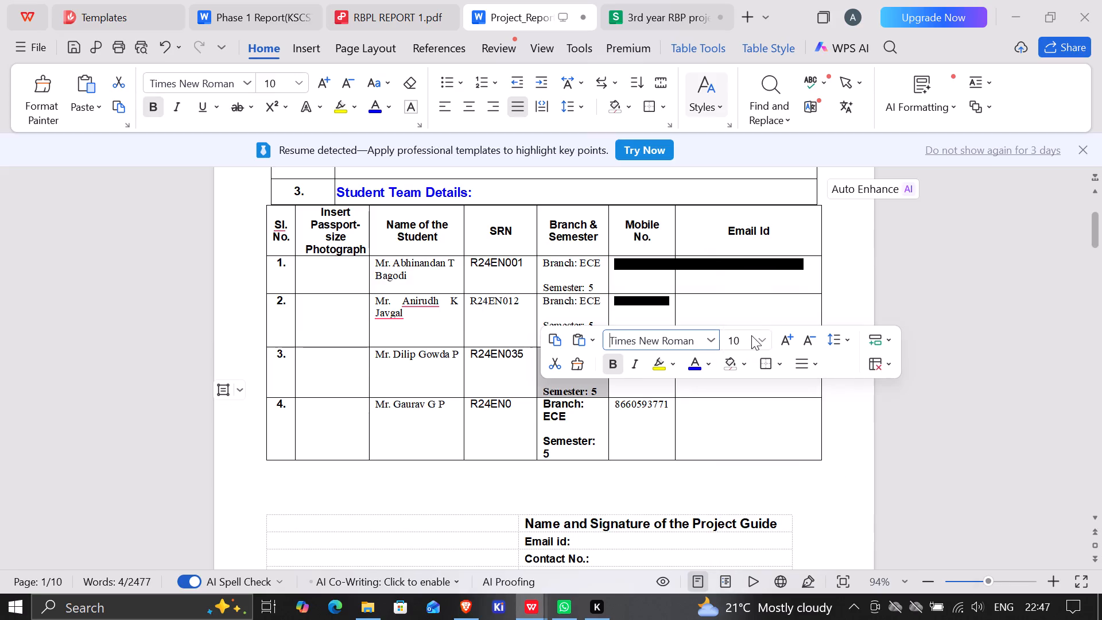
pyautogui.click(603, 367)
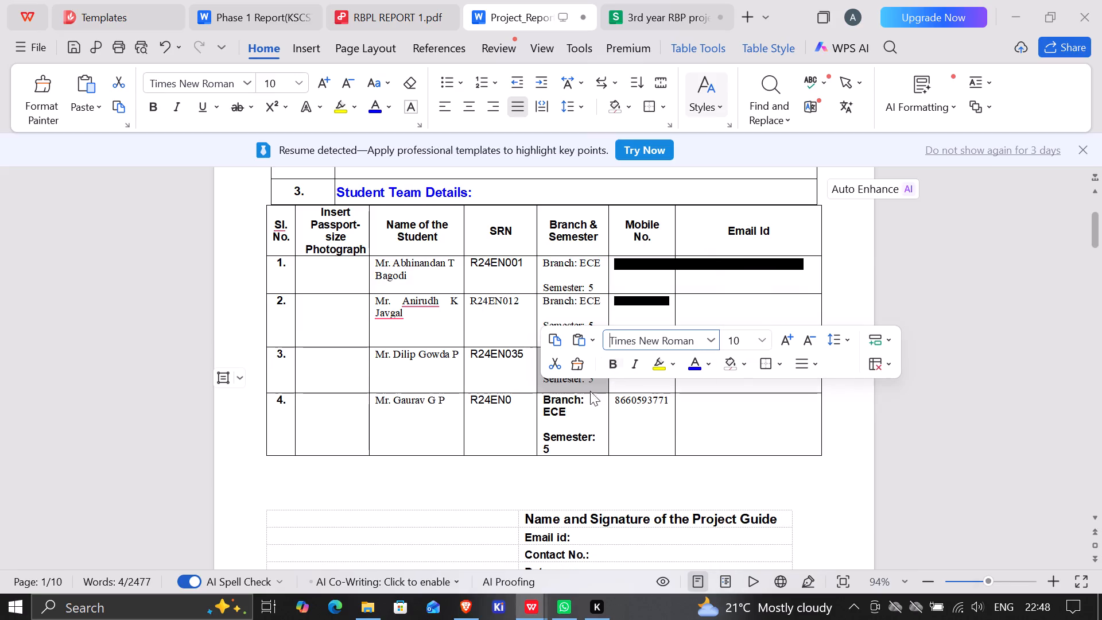
pyautogui.press('Escape')
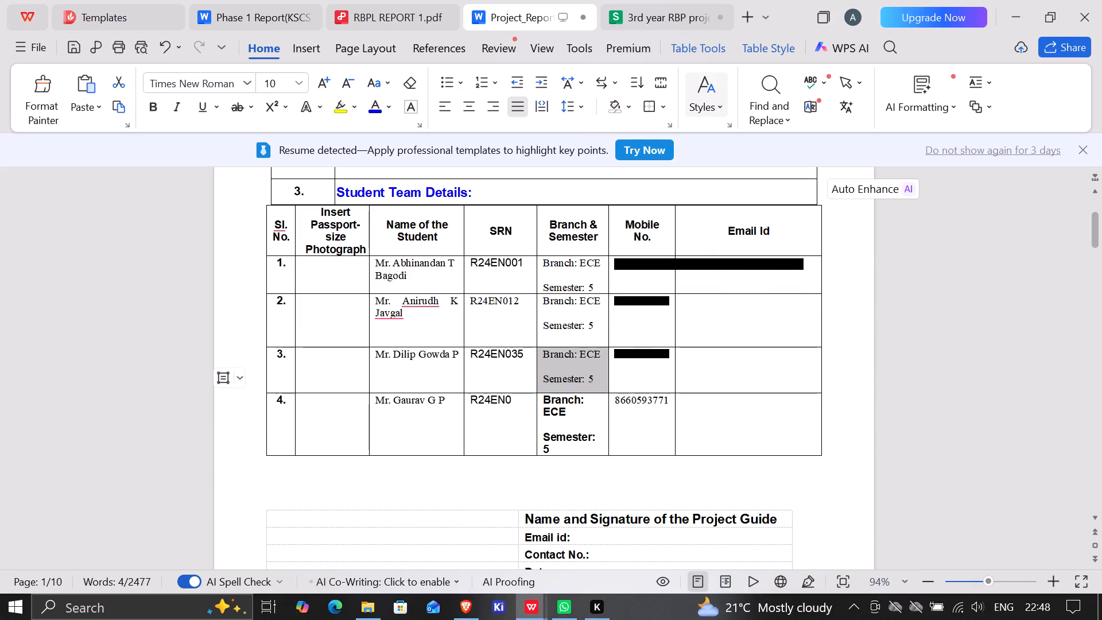
# Set the fourth student's Branch & Semester entry in Times New Roman and remove its bold.
pyautogui.click(542, 435)
pyautogui.click(716, 387)
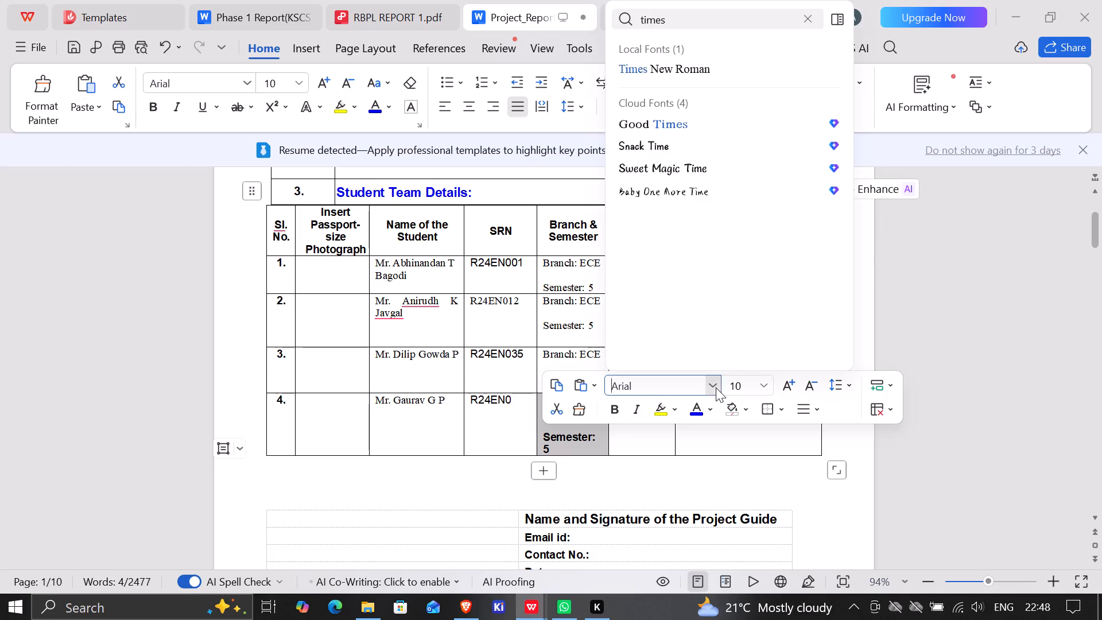
pyautogui.click(690, 72)
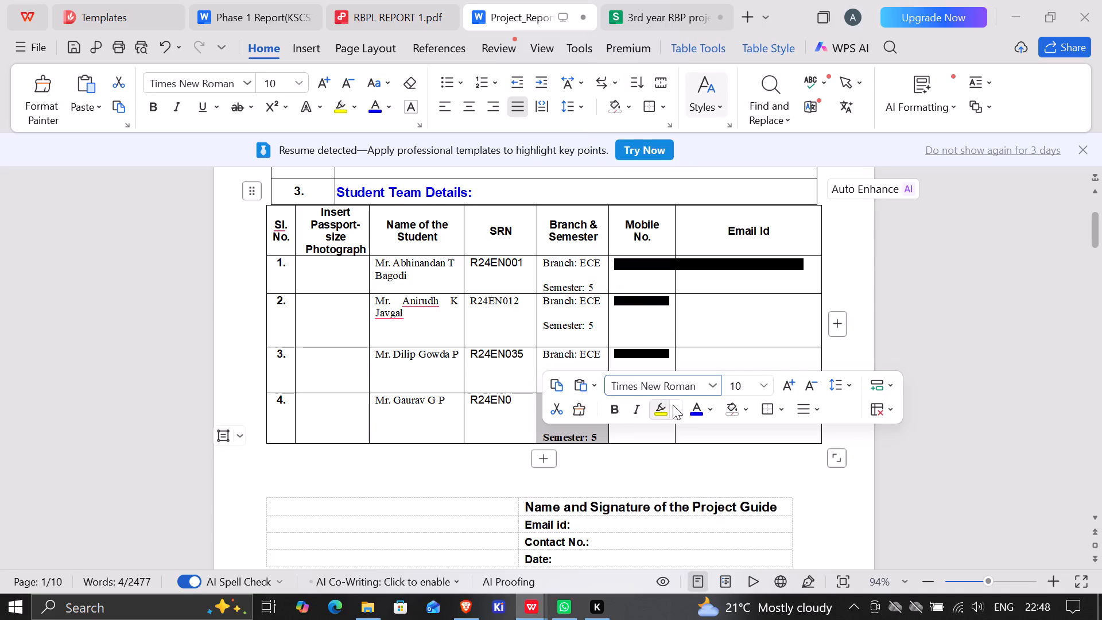
pyautogui.click(615, 414)
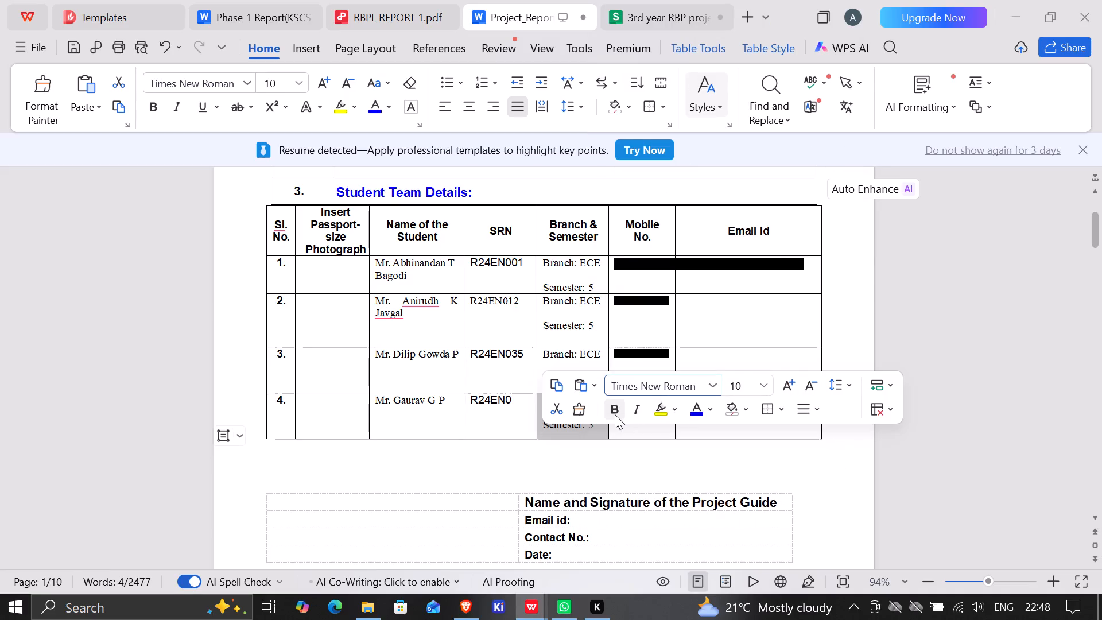
pyautogui.click(619, 455)
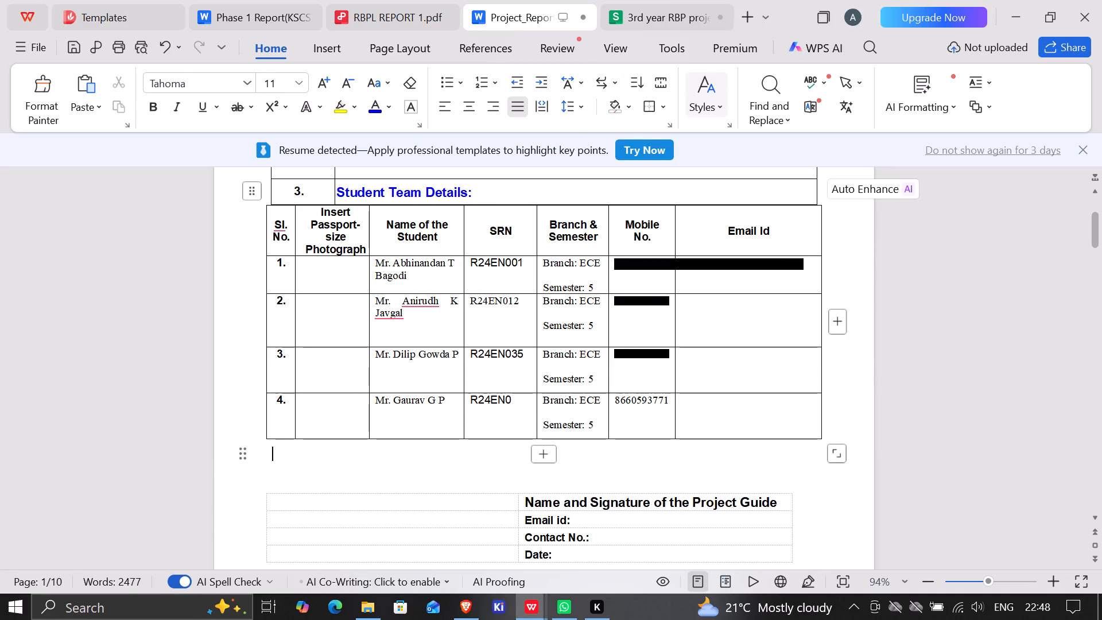
# Place the text cursor in the second student's entry in the Name of the Student column.
pyautogui.click(402, 306)
pyautogui.press('Up')
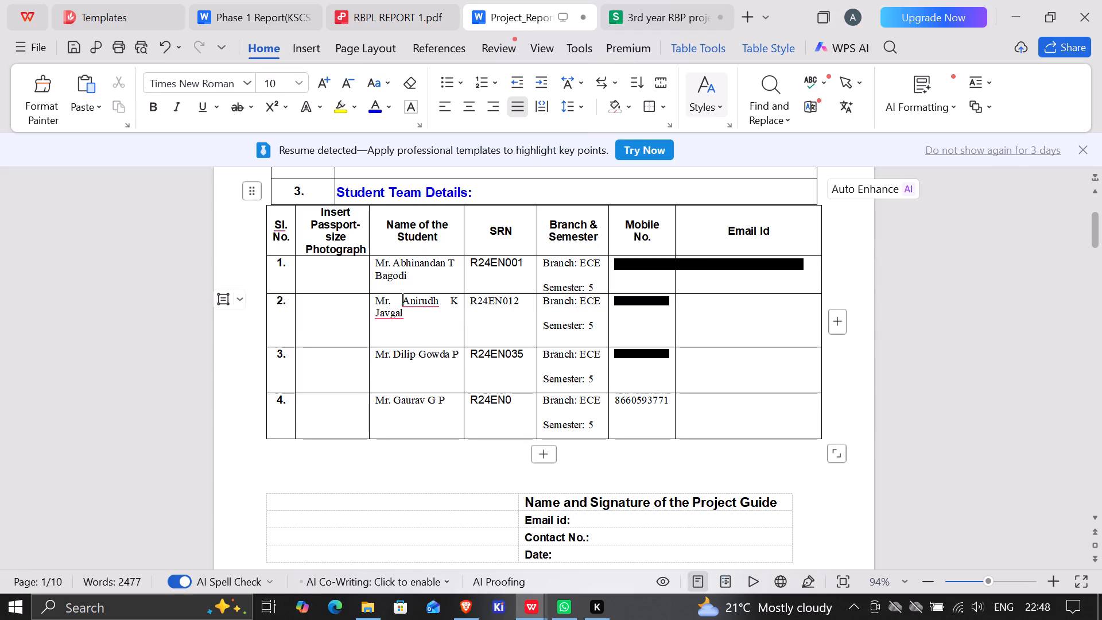
# Clear the second student's entry in the Name of the Student column and retype the name with the title Mr. and single spaces.
pyautogui.press('BackSpace')
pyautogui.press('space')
pyautogui.moveTo(410, 315); pyautogui.dragTo(376, 303)
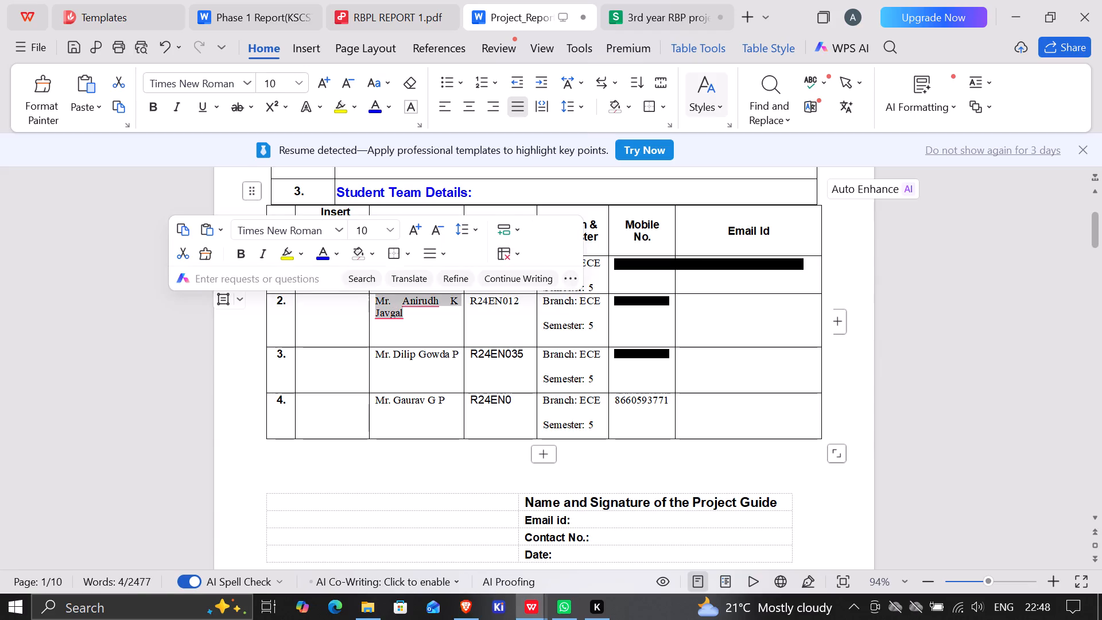
pyautogui.press('BackSpace')
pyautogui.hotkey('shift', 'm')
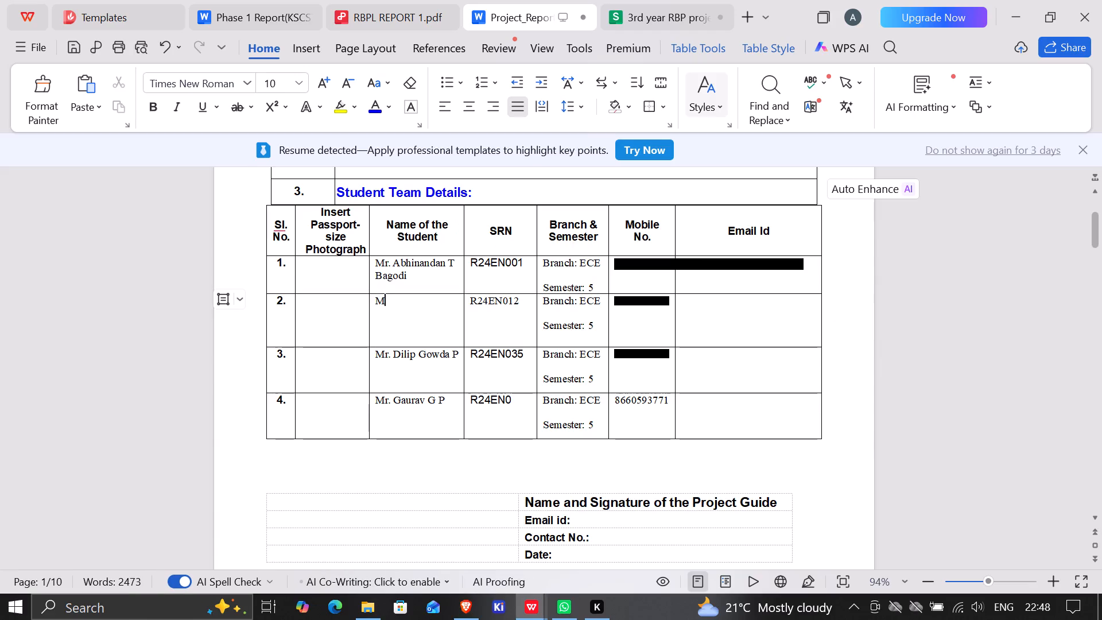